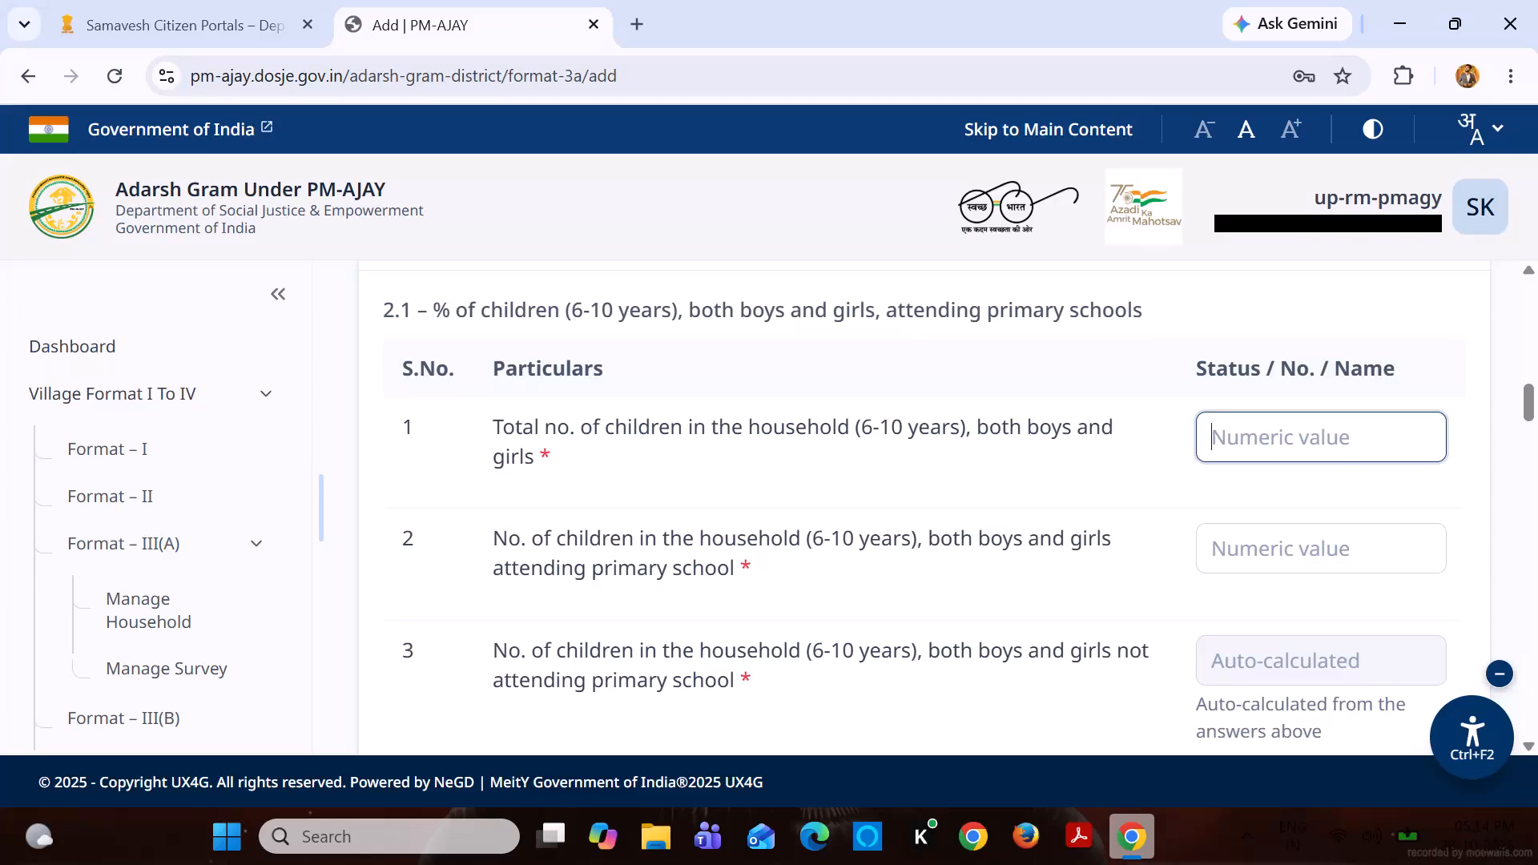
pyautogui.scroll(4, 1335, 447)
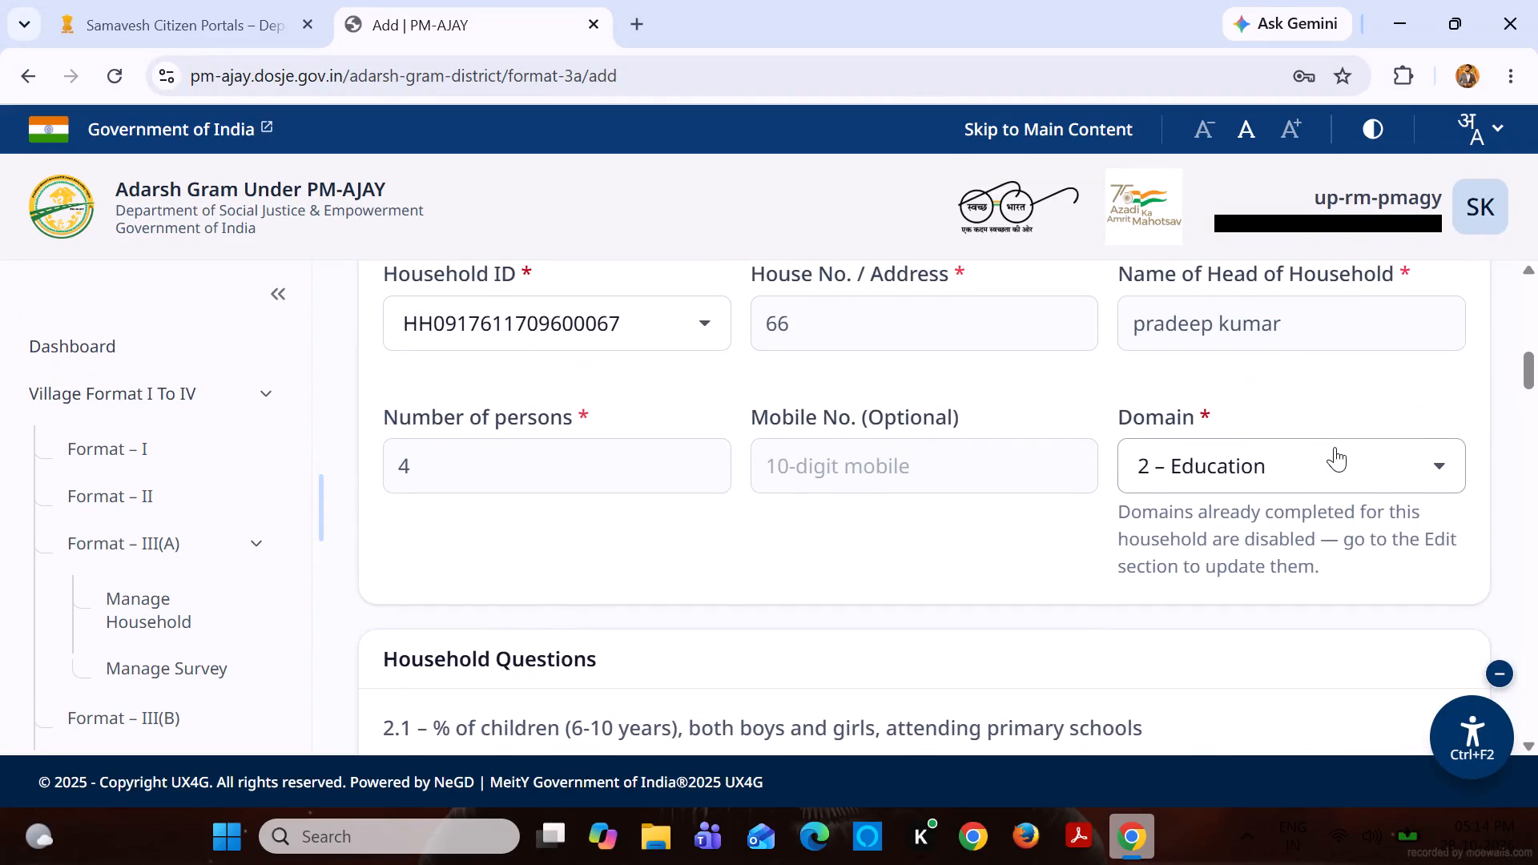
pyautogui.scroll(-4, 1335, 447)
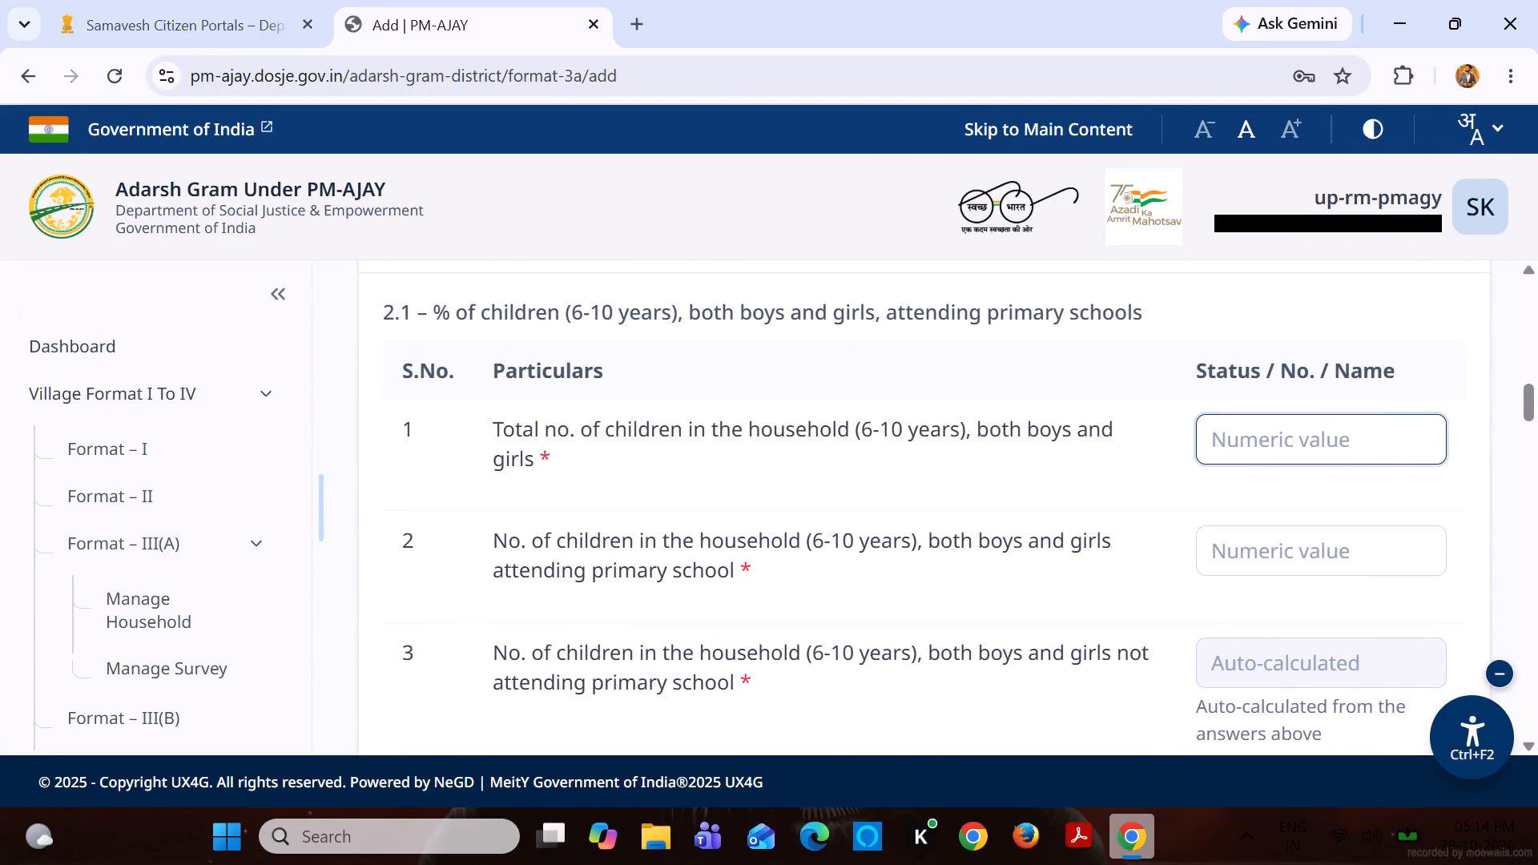
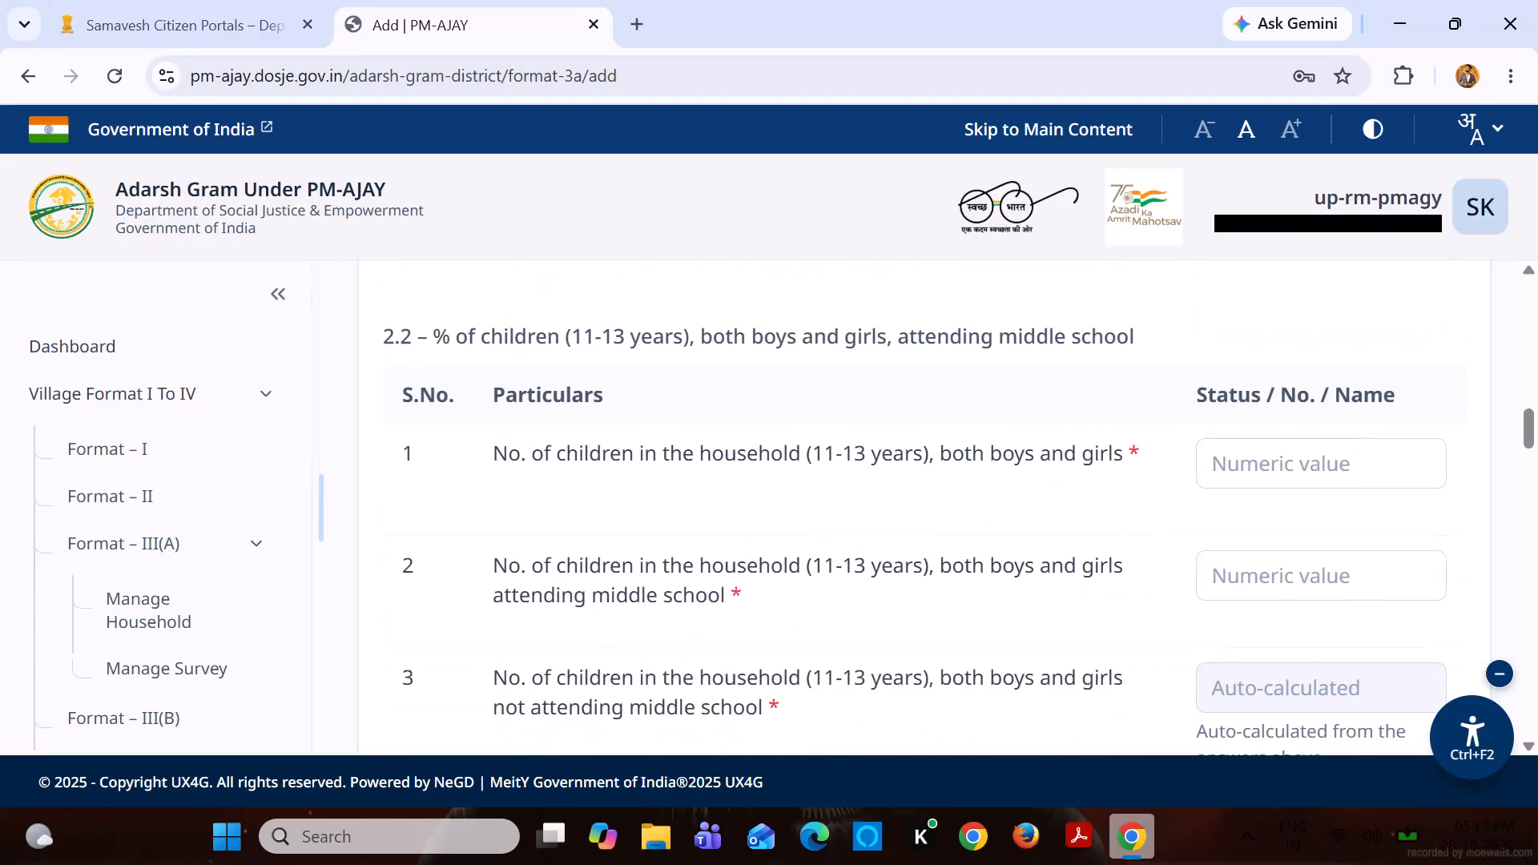
# Enter 1 child in the household and 1 attending school for both the 11-13 years and 14-15 years questions.
pyautogui.click(1289, 411)
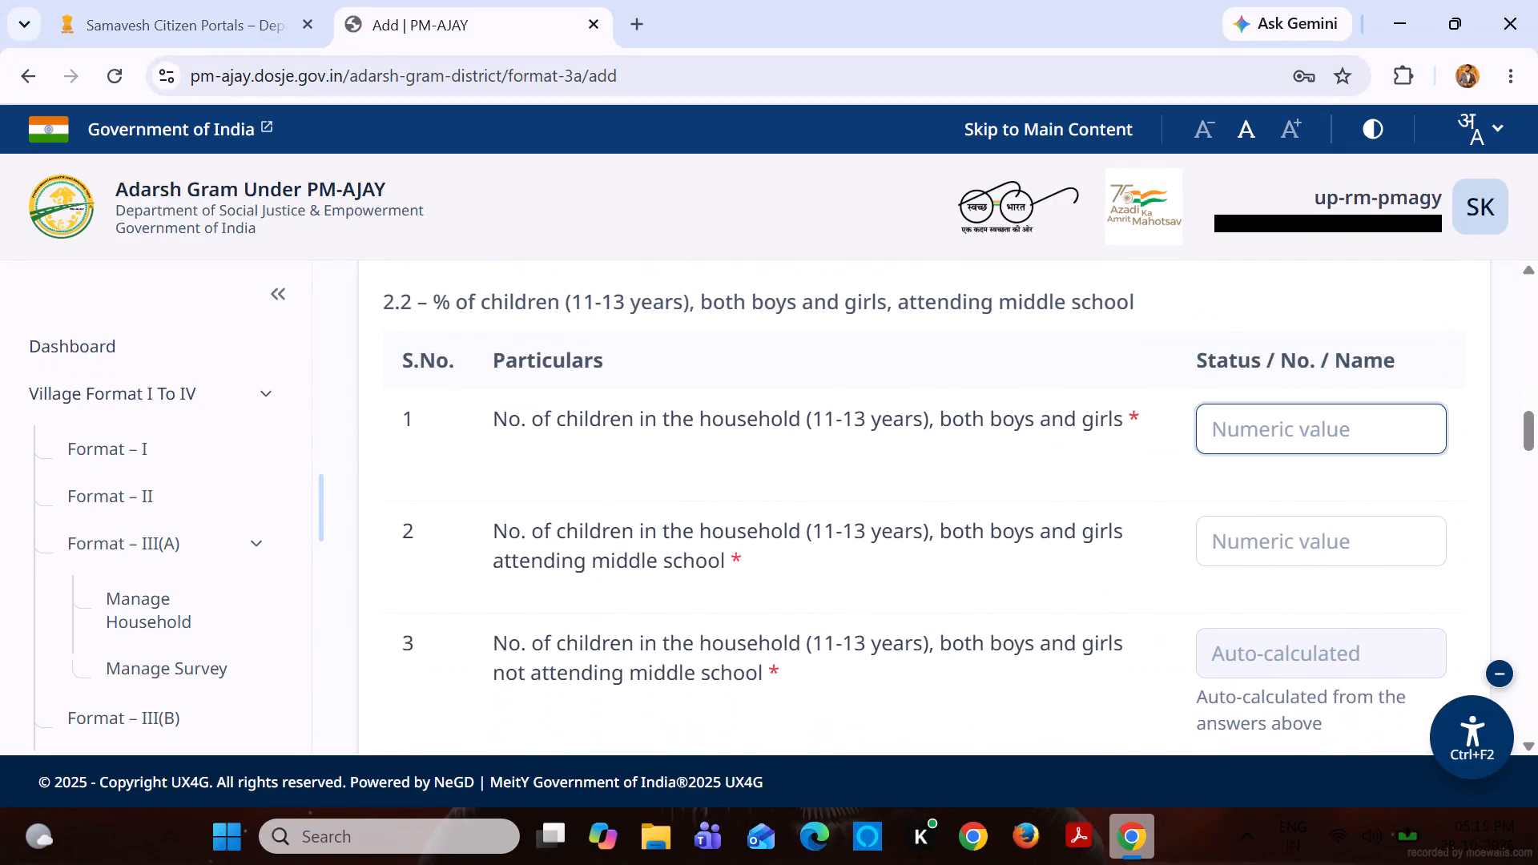
pyautogui.press('1')
pyautogui.click(1266, 557)
pyautogui.press('1')
pyautogui.scroll(-3, 1266, 557)
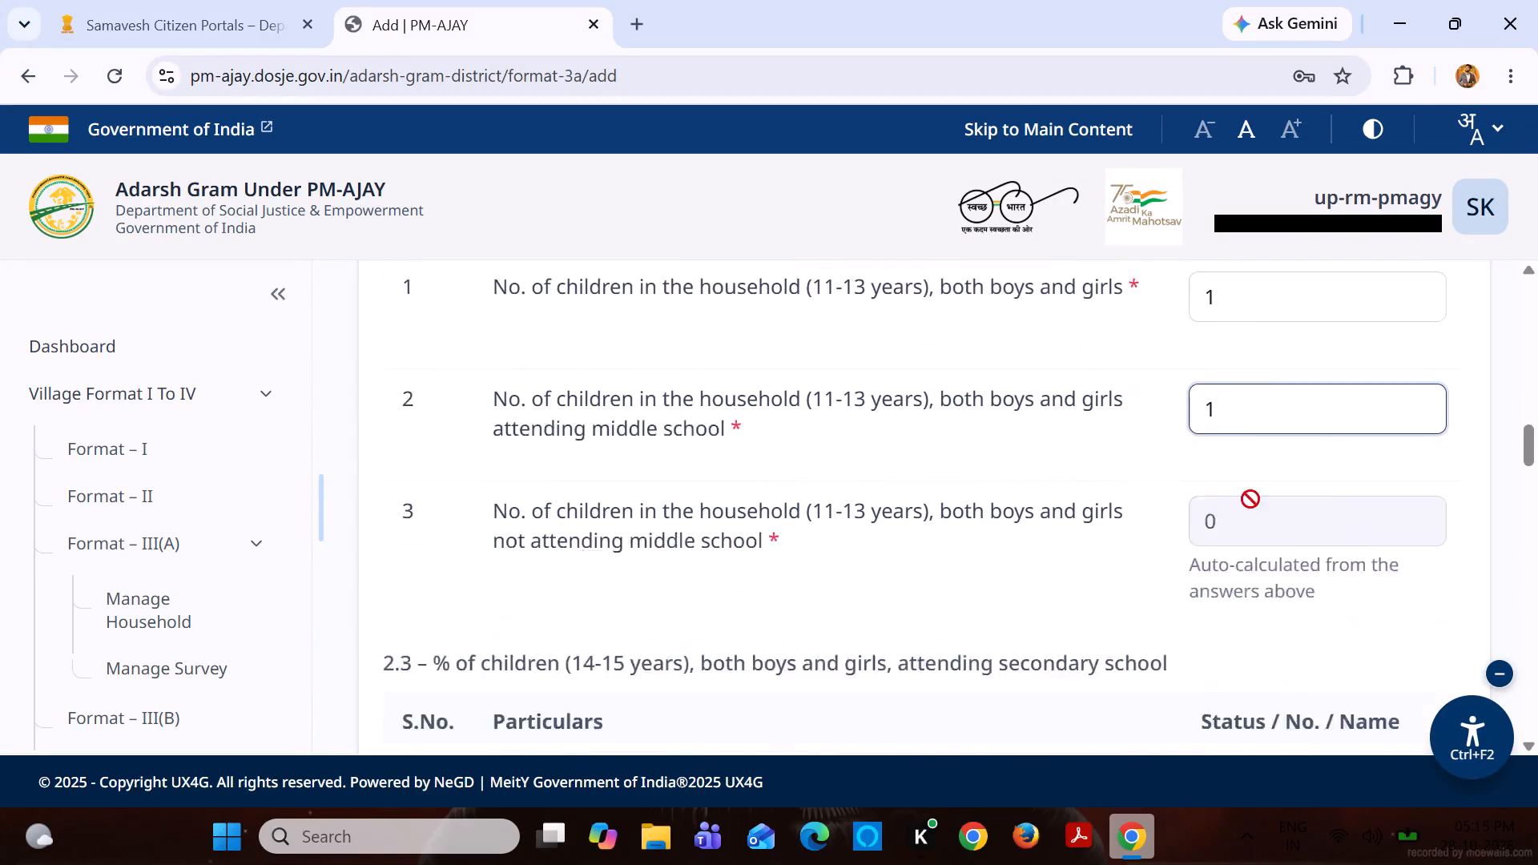
pyautogui.scroll(-3, 1250, 499)
pyautogui.click(1254, 457)
pyautogui.press('1')
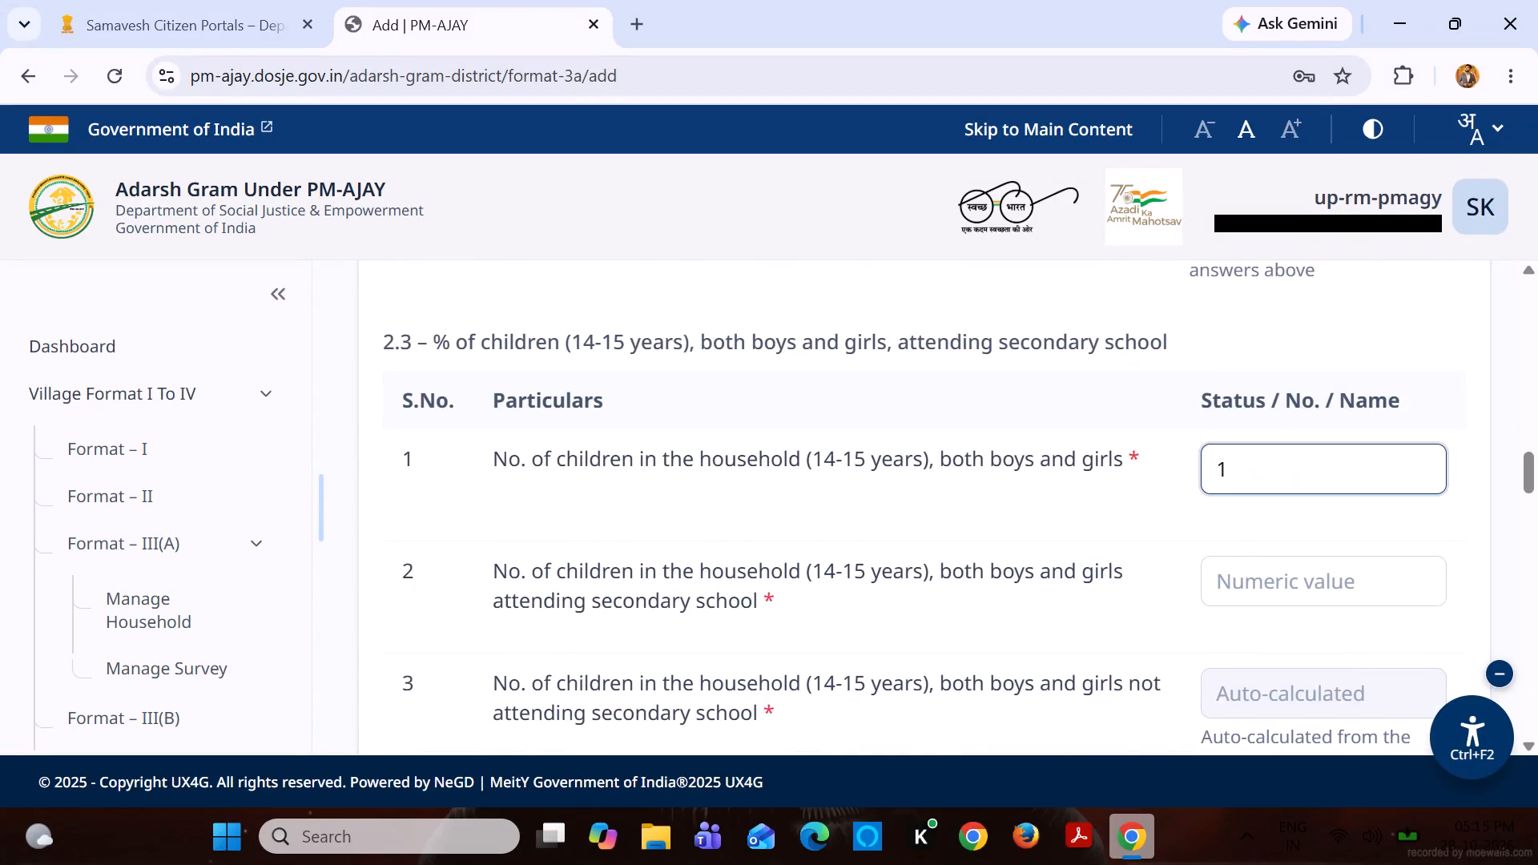
pyautogui.click(1263, 598)
pyautogui.press('1')
# Set the number of children in the household to 0 for both the 16-17 years and 18-23 years questions.
pyautogui.scroll(-5, 1263, 593)
pyautogui.click(1272, 676)
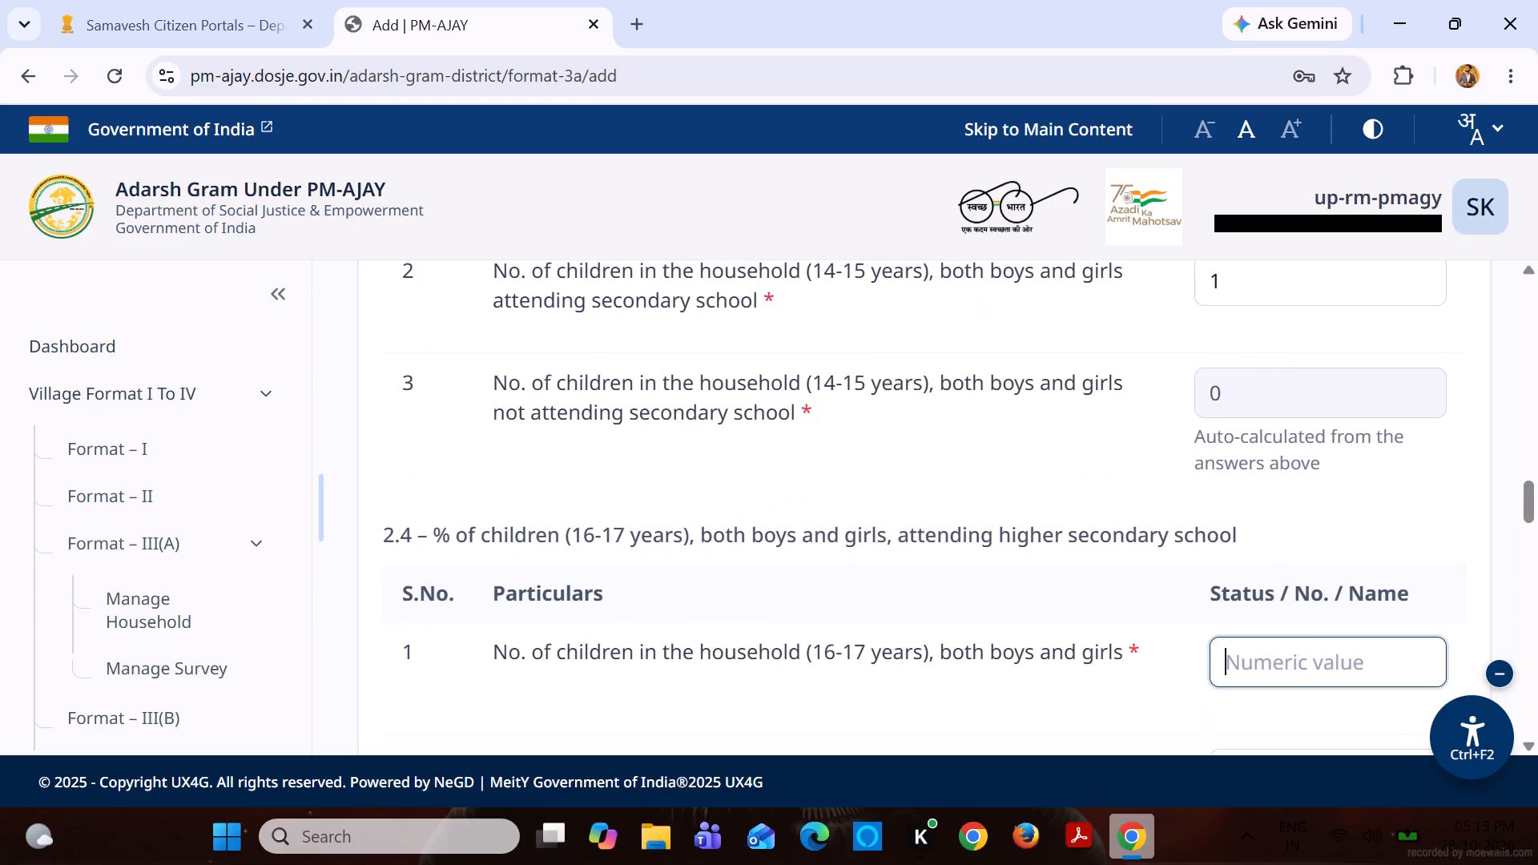
pyautogui.press('0')
pyautogui.scroll(-5, 1272, 676)
pyautogui.click(1274, 646)
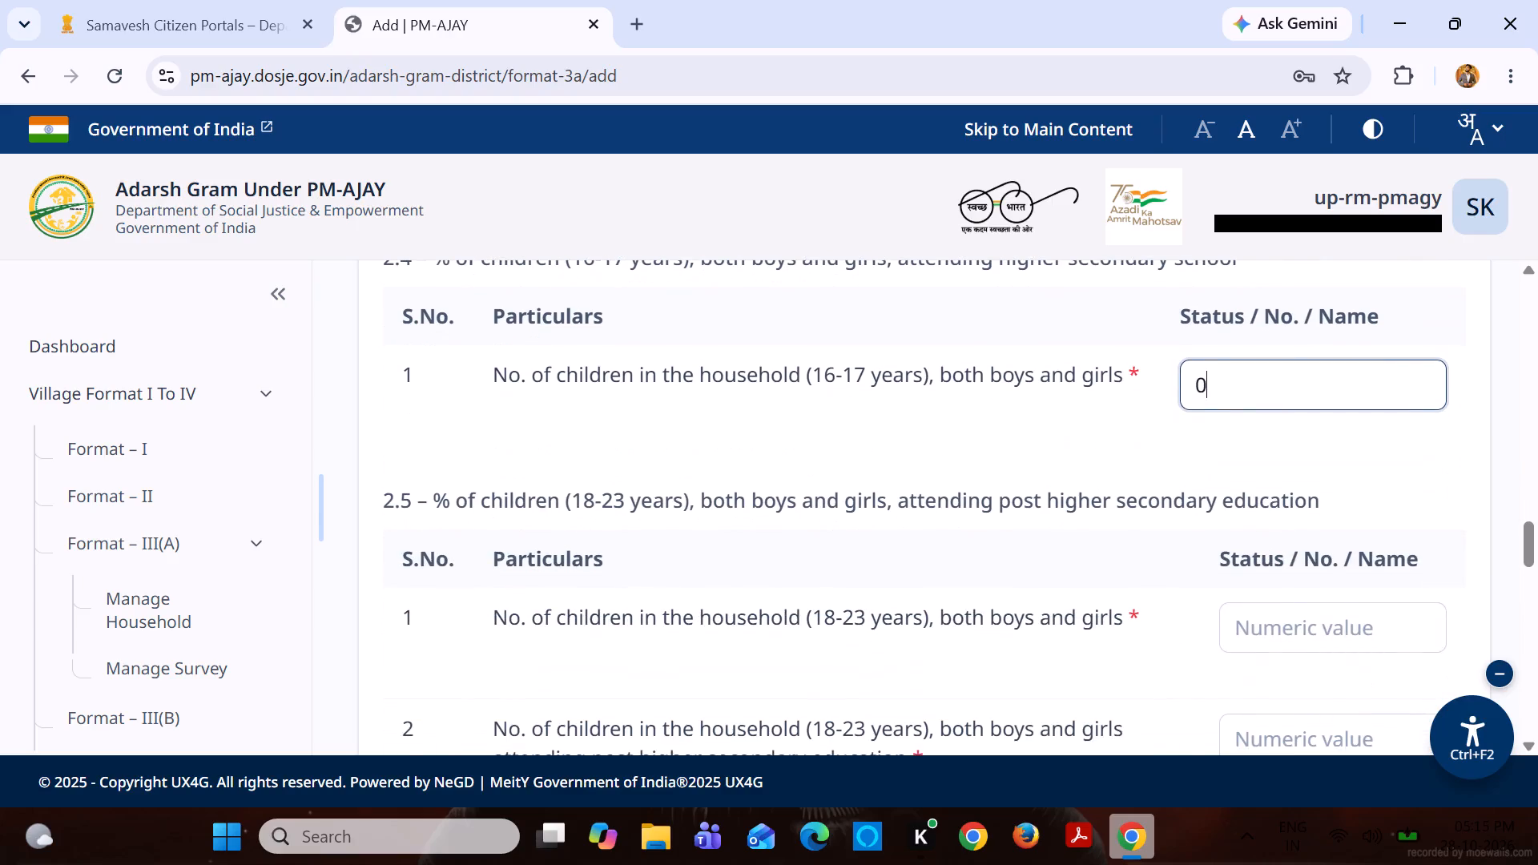
pyautogui.press('0')
pyautogui.scroll(-6, 1274, 646)
pyautogui.press('0')
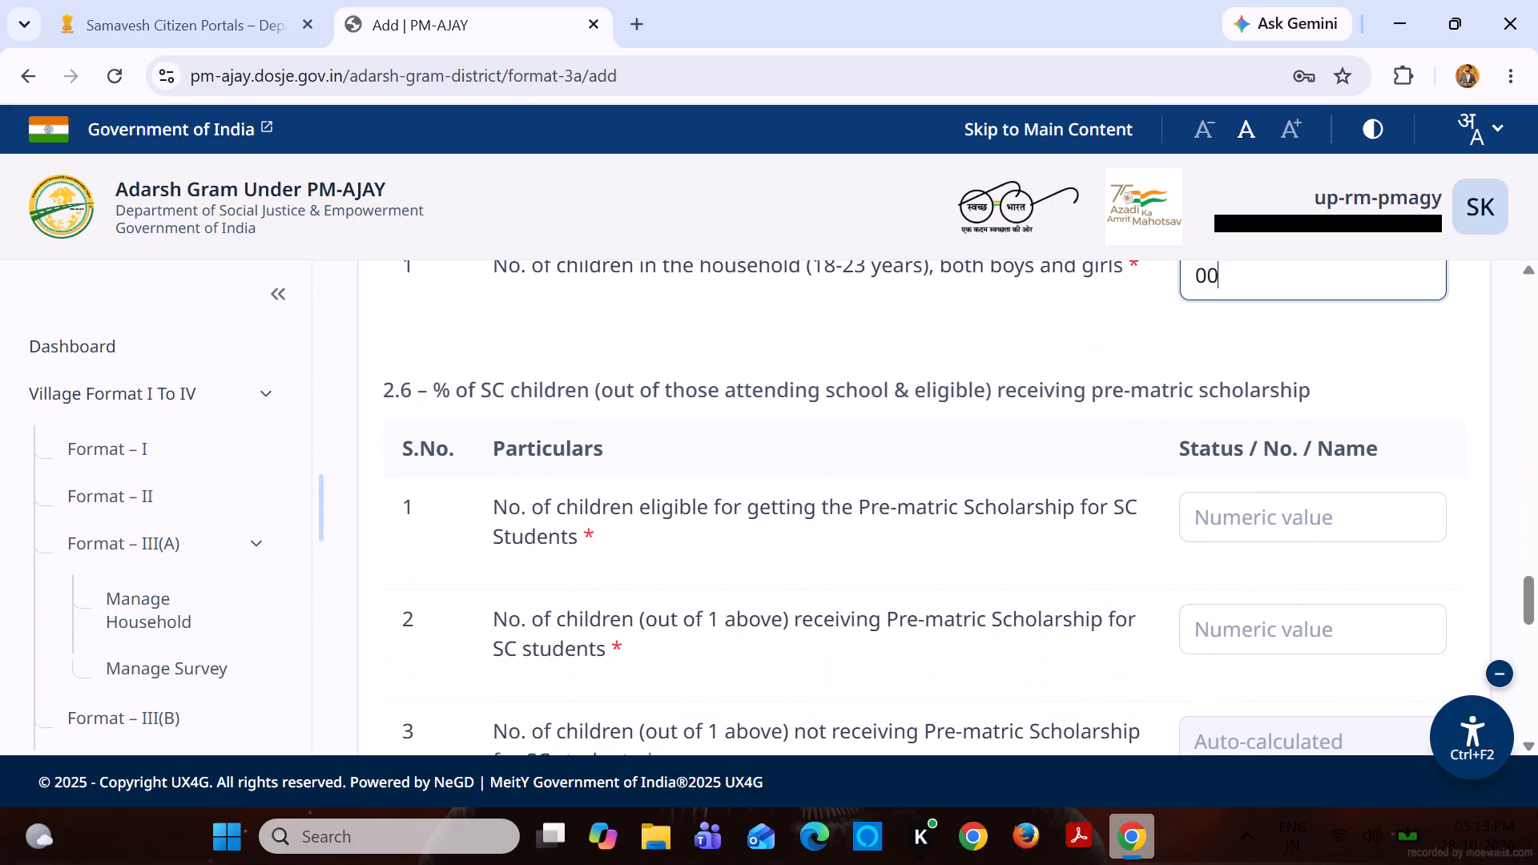
pyautogui.press('BackSpace')
# Enter 0 children eligible for the Pre-matric and Post-matric Scholarships for SC students, and submit the Education domain.
pyautogui.click(1250, 530)
pyautogui.press('9')
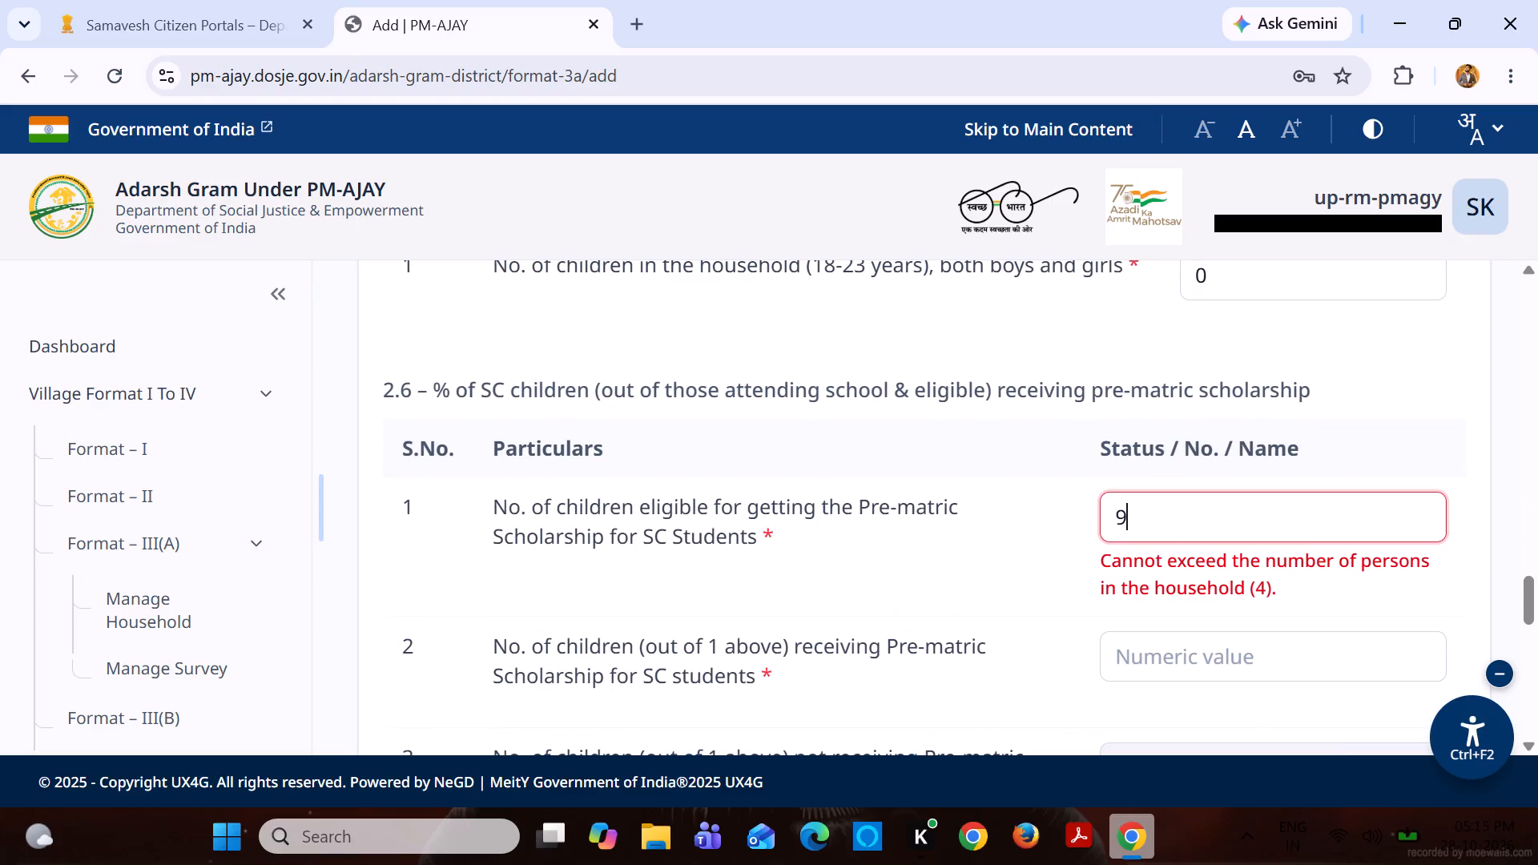
pyautogui.press('BackSpace')
pyautogui.press('0')
pyautogui.scroll(-3, 1250, 530)
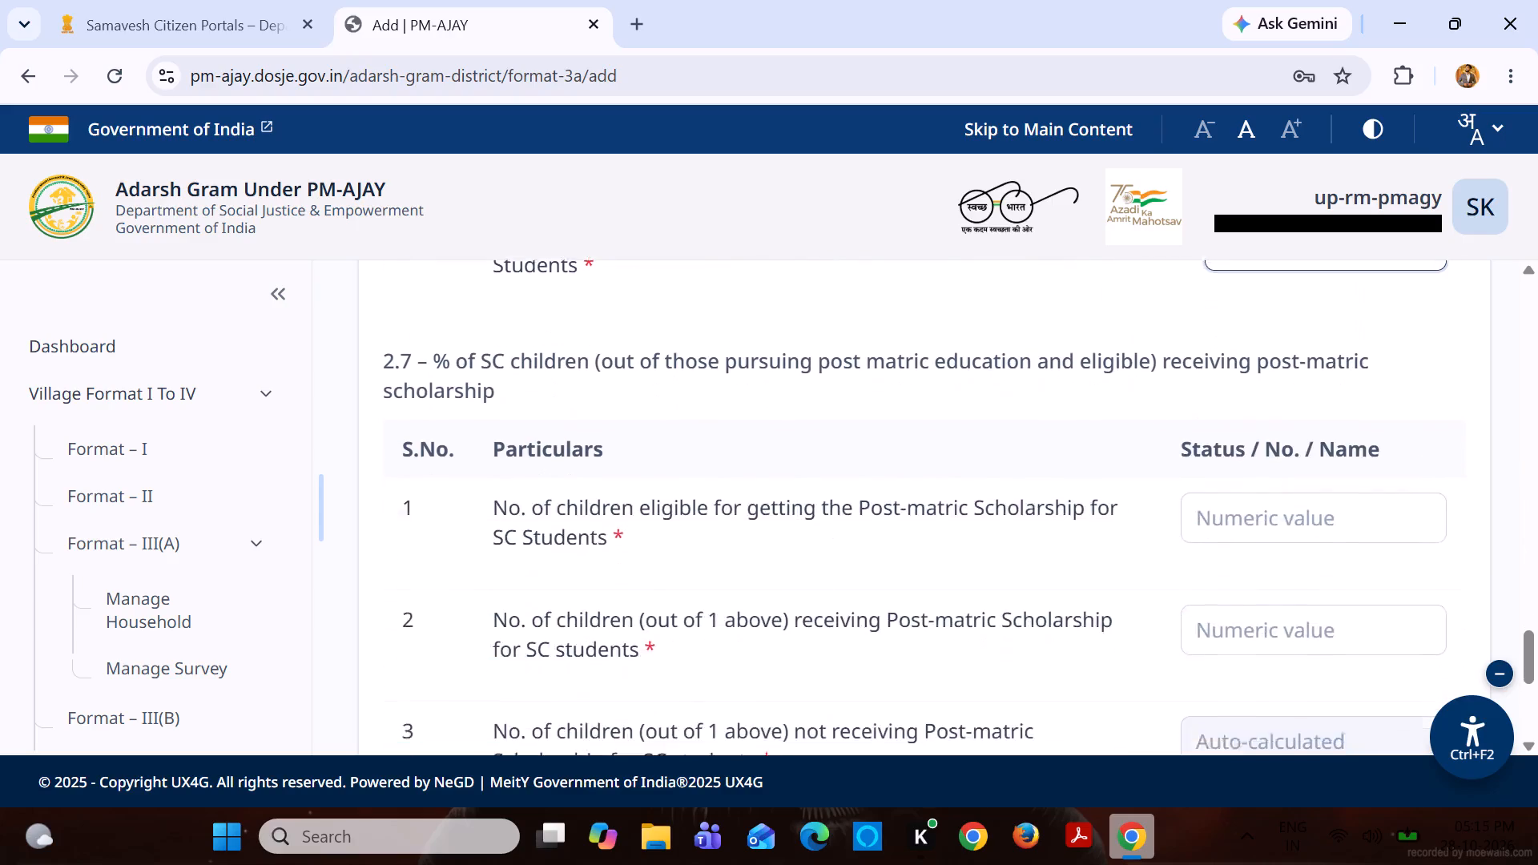
pyautogui.click(1298, 512)
pyautogui.press('0')
pyautogui.scroll(-2, 1298, 512)
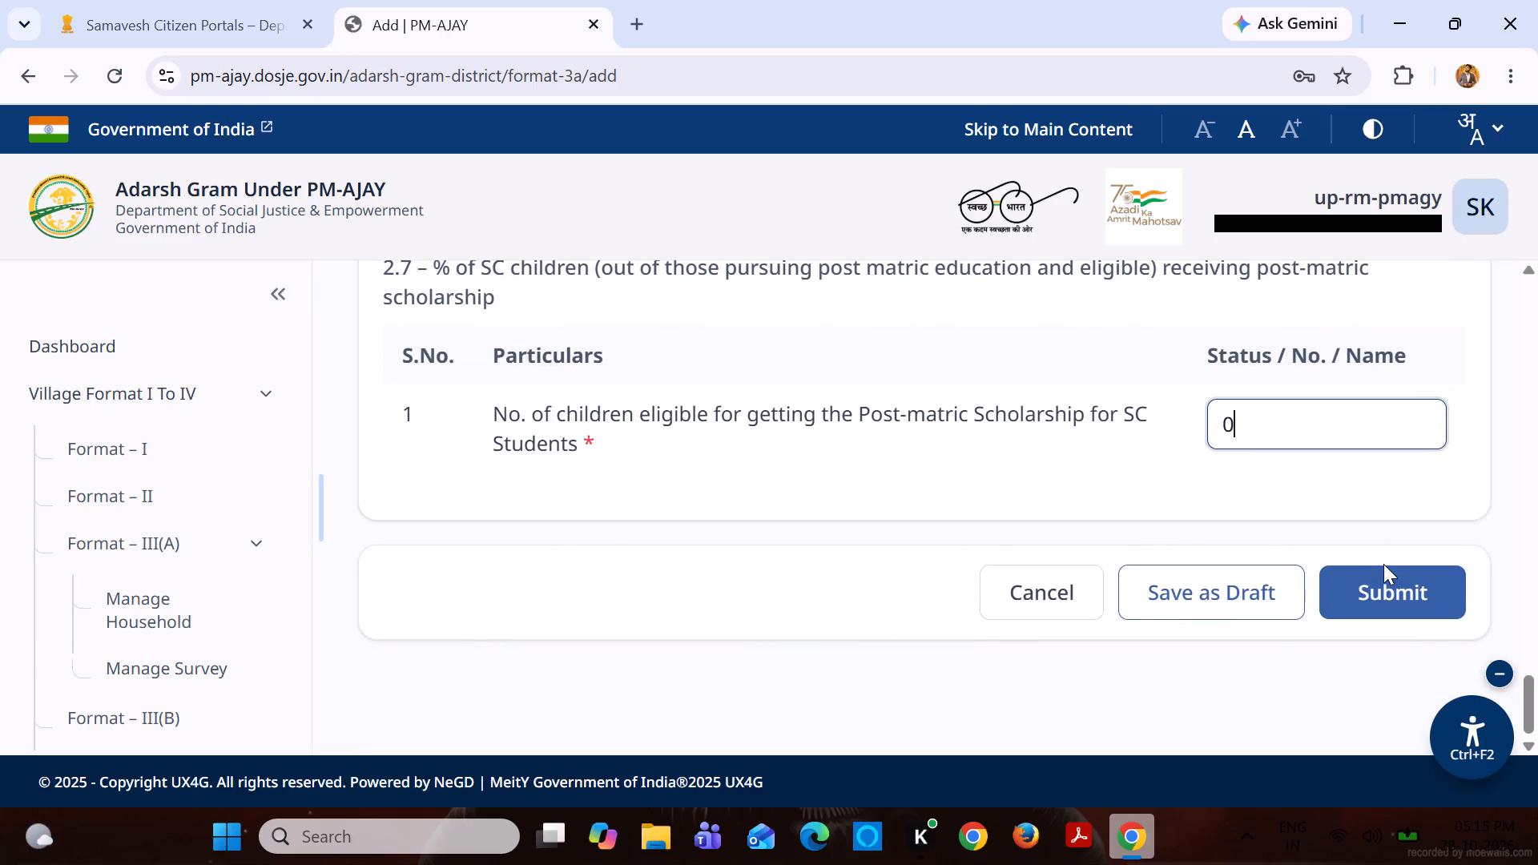
pyautogui.click(1383, 564)
pyautogui.click(1386, 581)
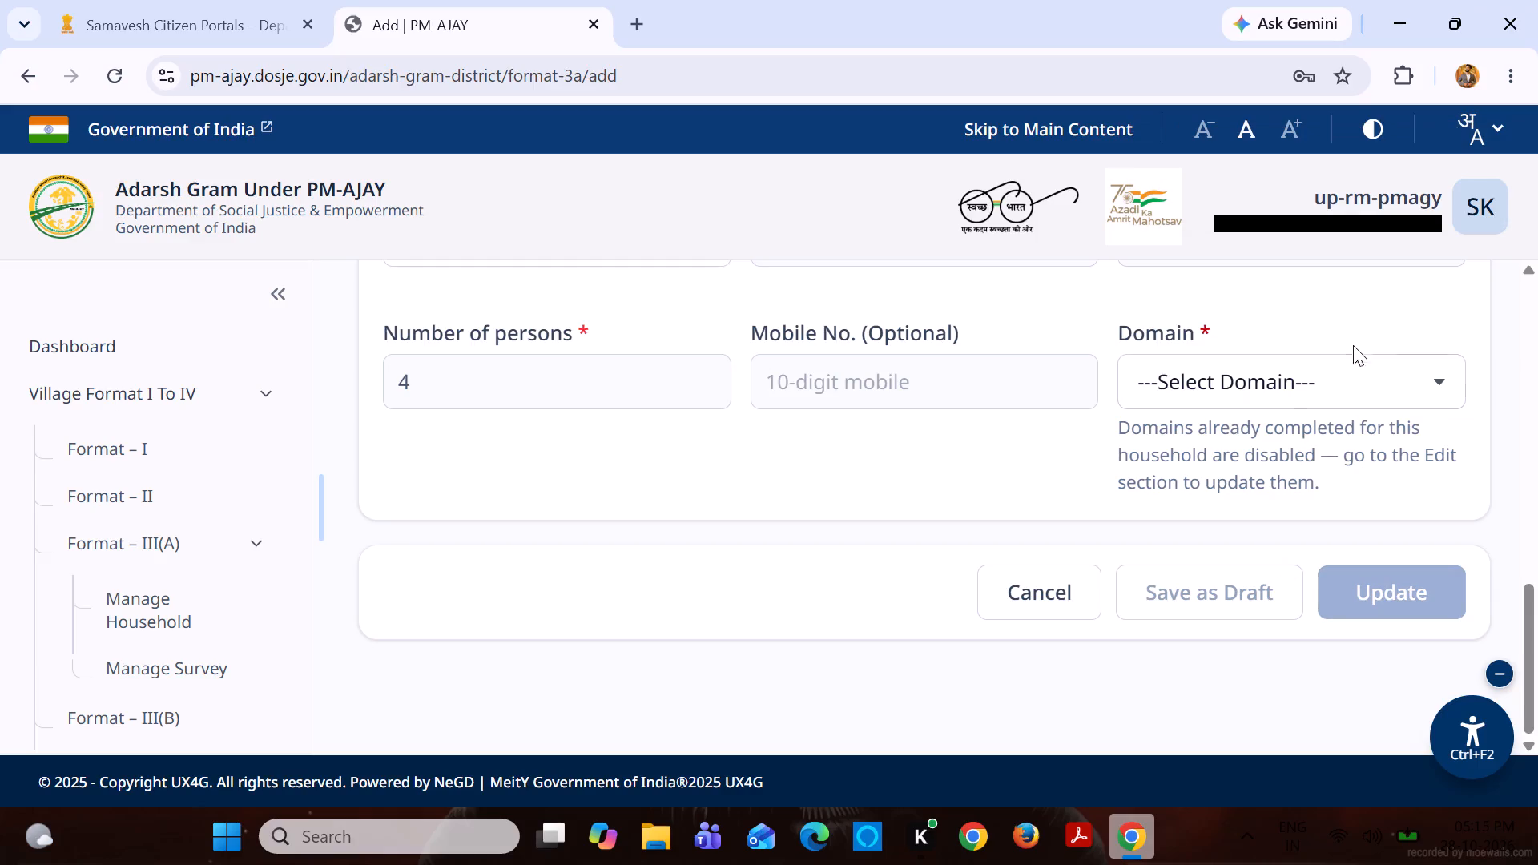
# Select the 3 – Health and Nutrition domain and answer Yes to coverage under any Health Protection Scheme.
pyautogui.click(1353, 369)
pyautogui.scroll(-1, 1174, 658)
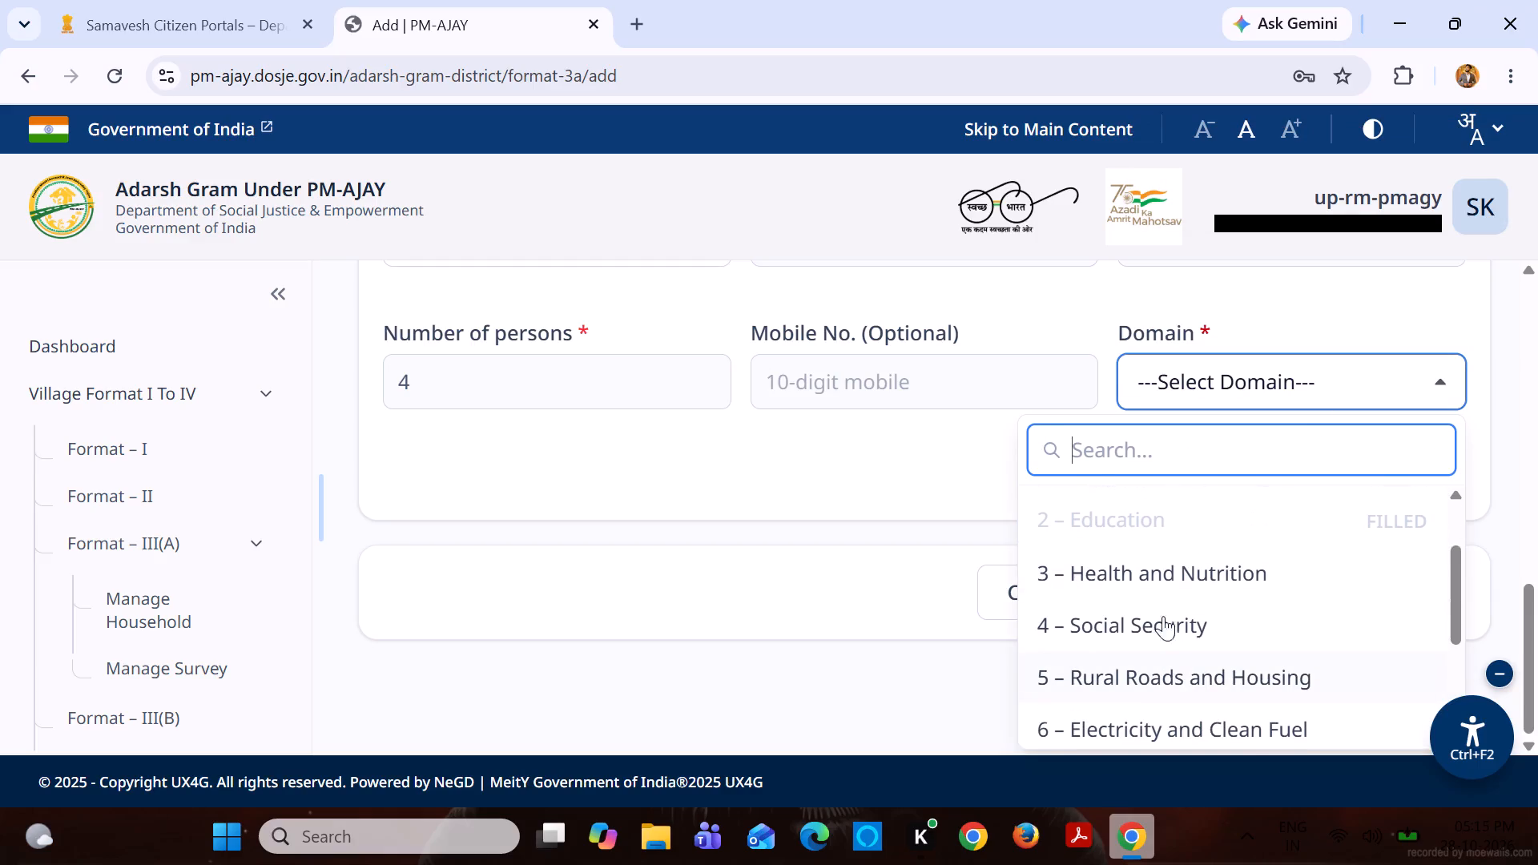
pyautogui.click(1156, 565)
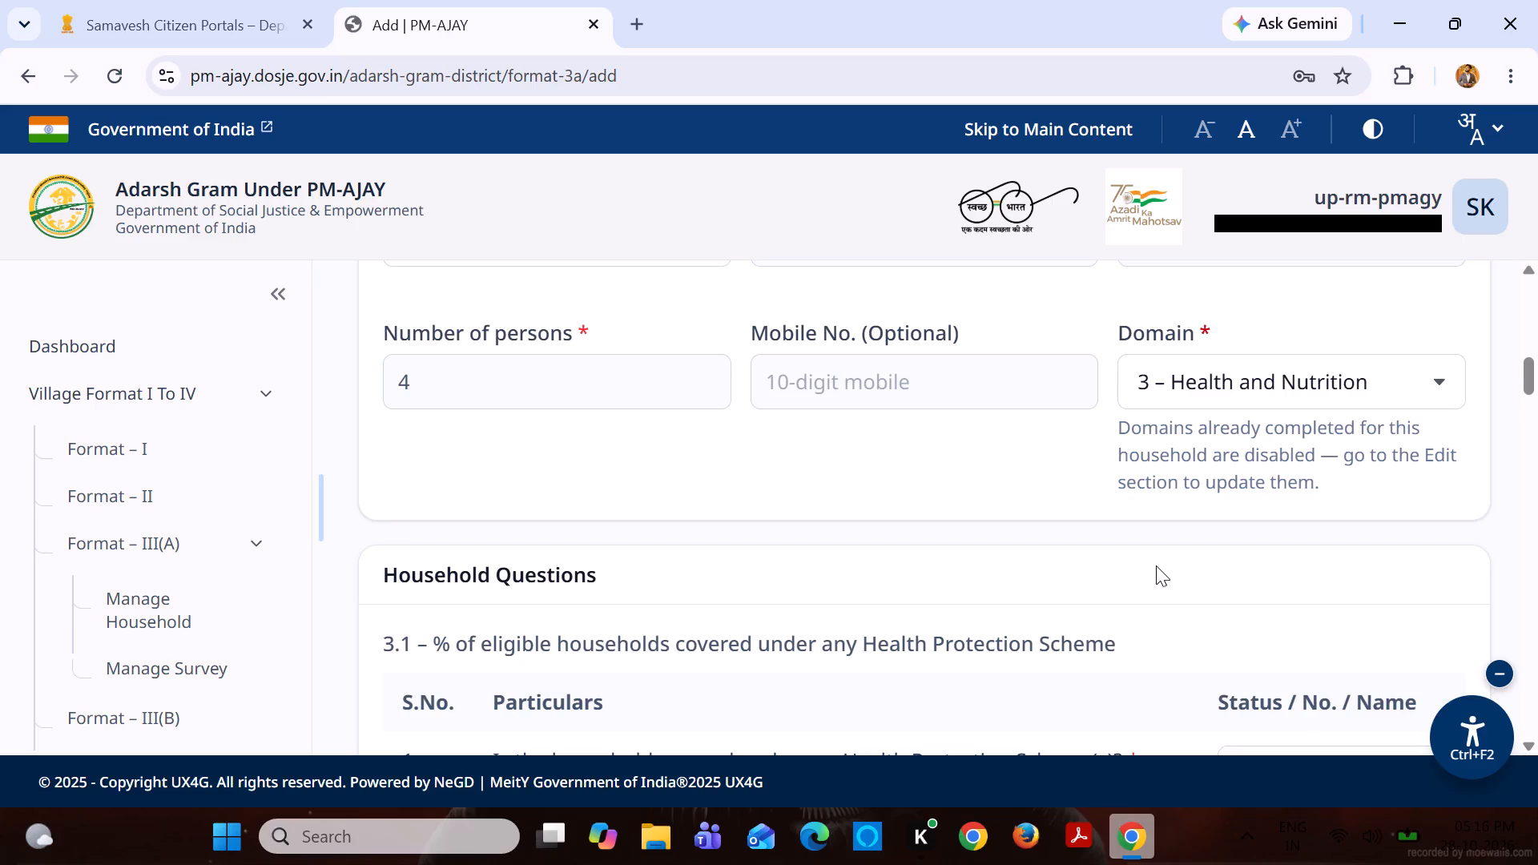
pyautogui.scroll(-2, 1231, 547)
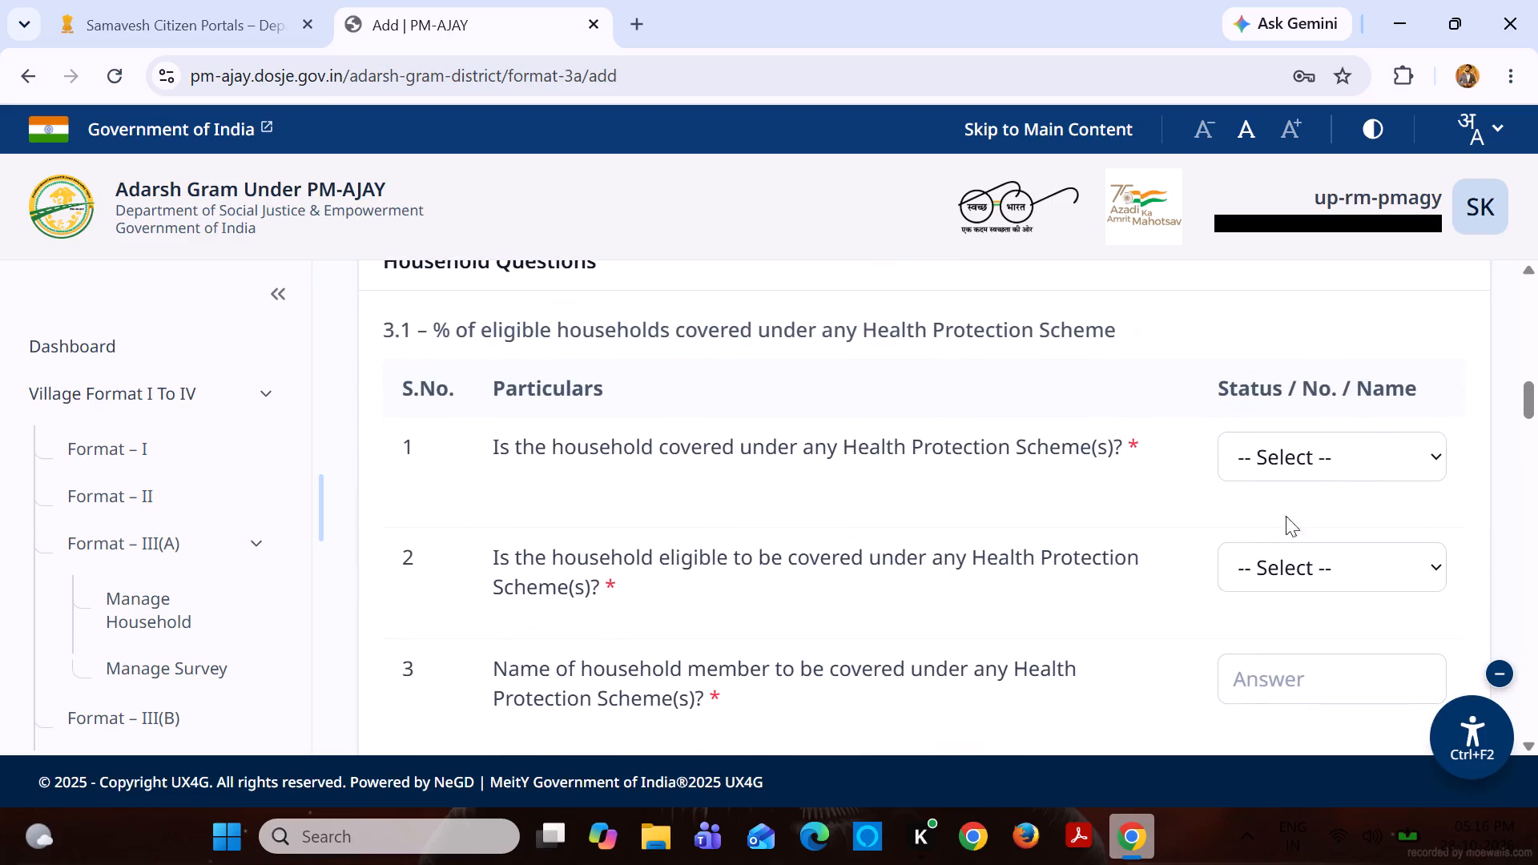
pyautogui.click(1345, 457)
pyautogui.click(1281, 525)
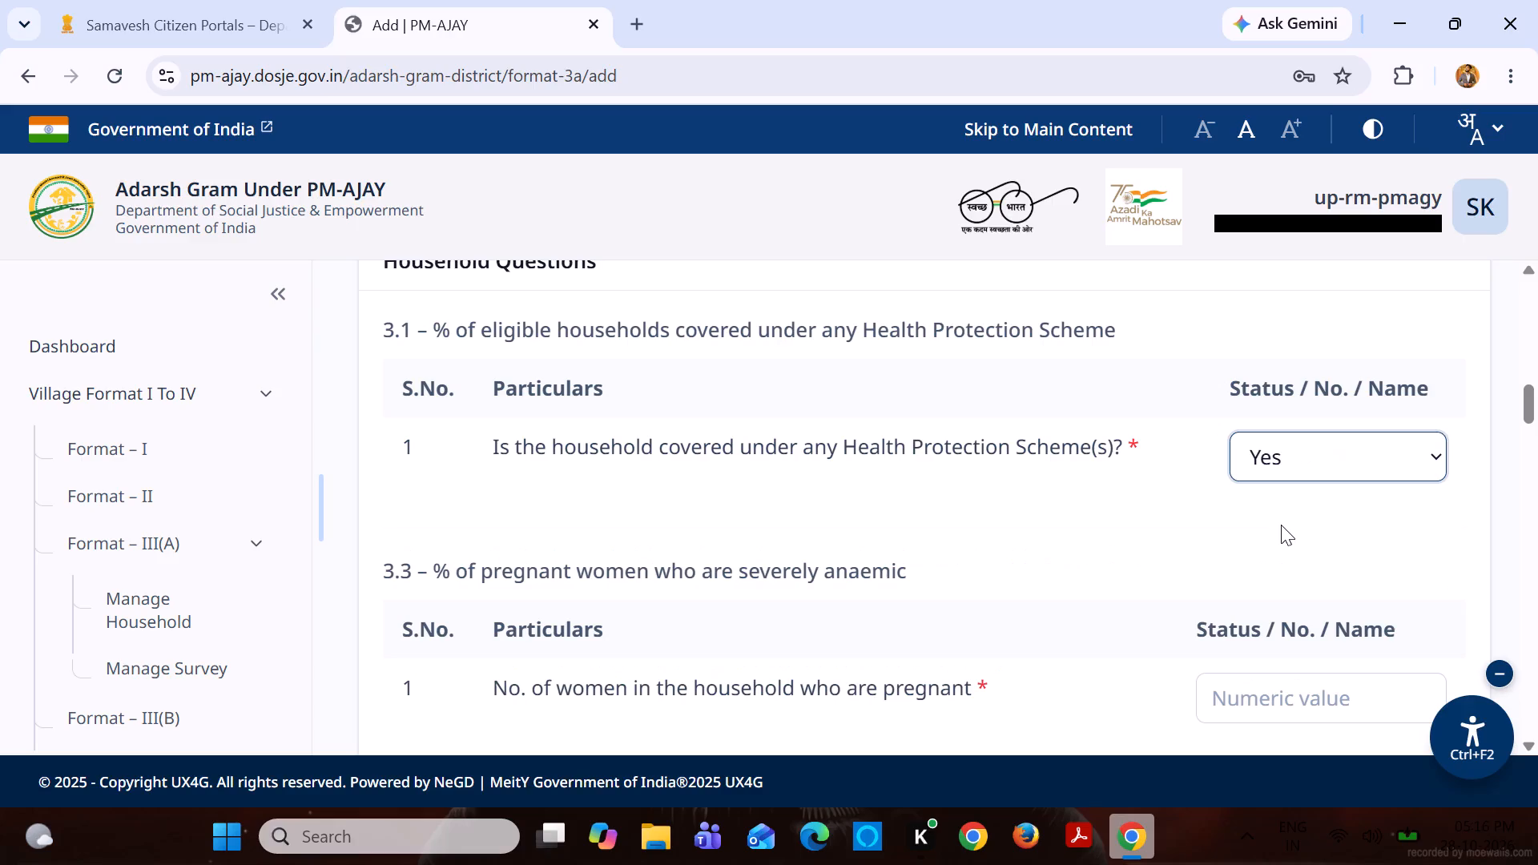
# Enter 0 for pregnant women (3.3), deliveries during the last year (3.4) and children born during the last year (3.5).
pyautogui.scroll(-2, 1325, 486)
pyautogui.click(1288, 415)
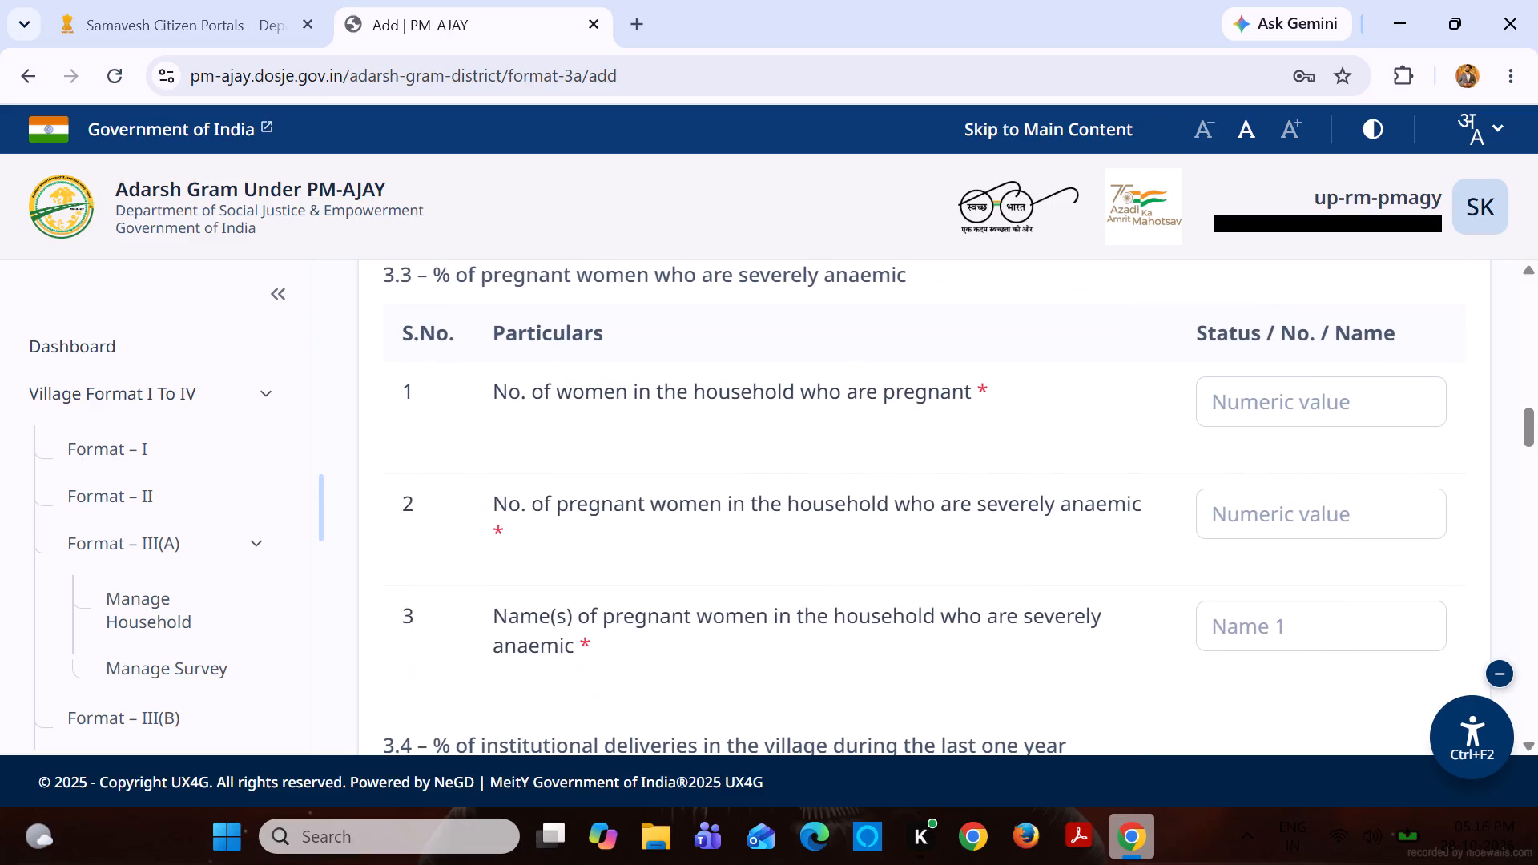
pyautogui.press('0')
pyautogui.scroll(-3, 1288, 415)
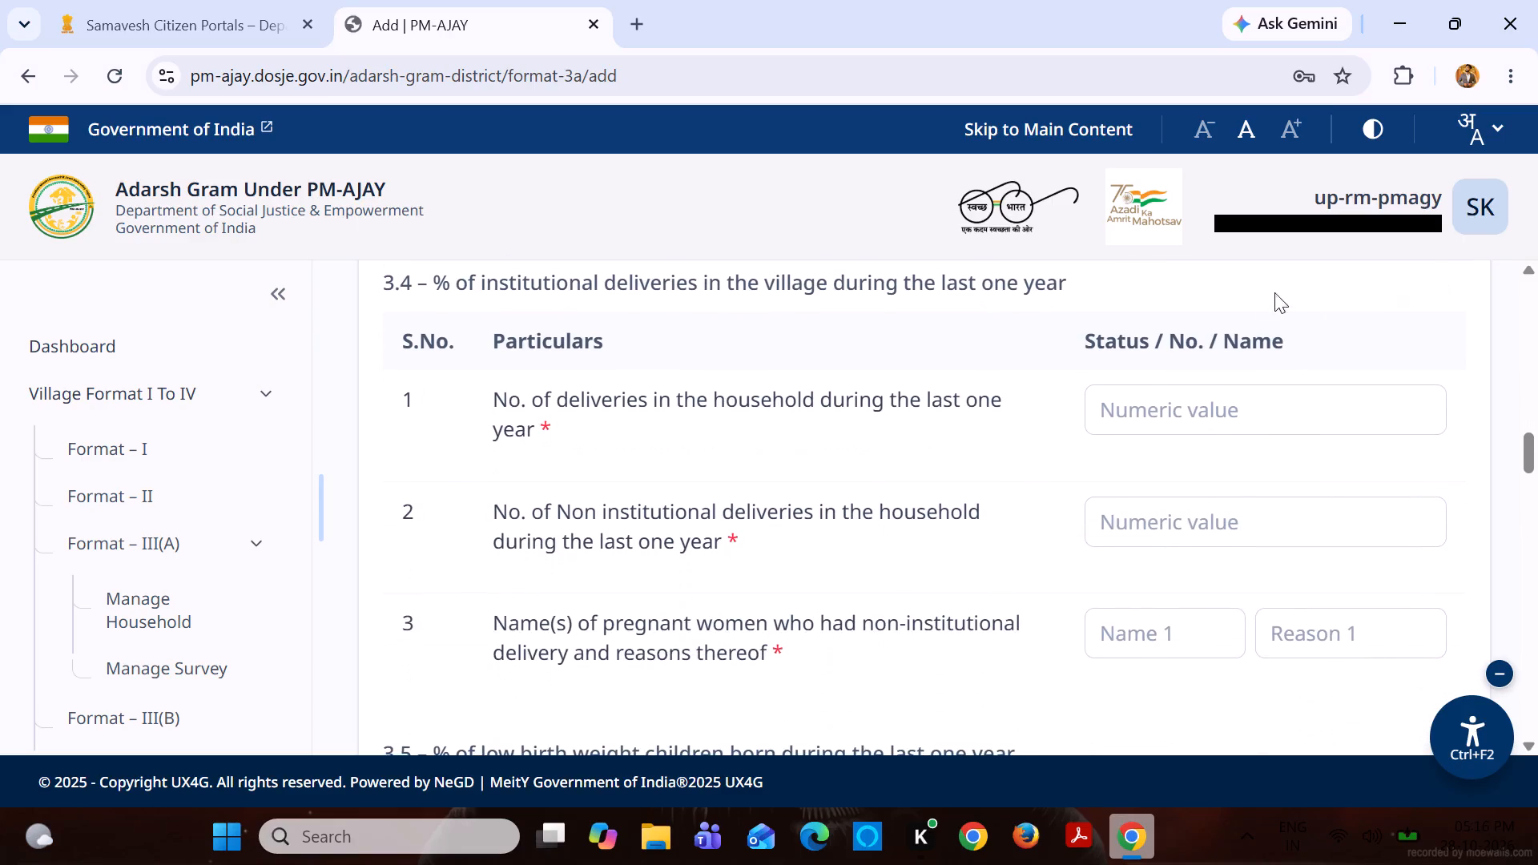
pyautogui.click(1162, 413)
pyautogui.press('0')
pyautogui.click(1113, 648)
pyautogui.press('0')
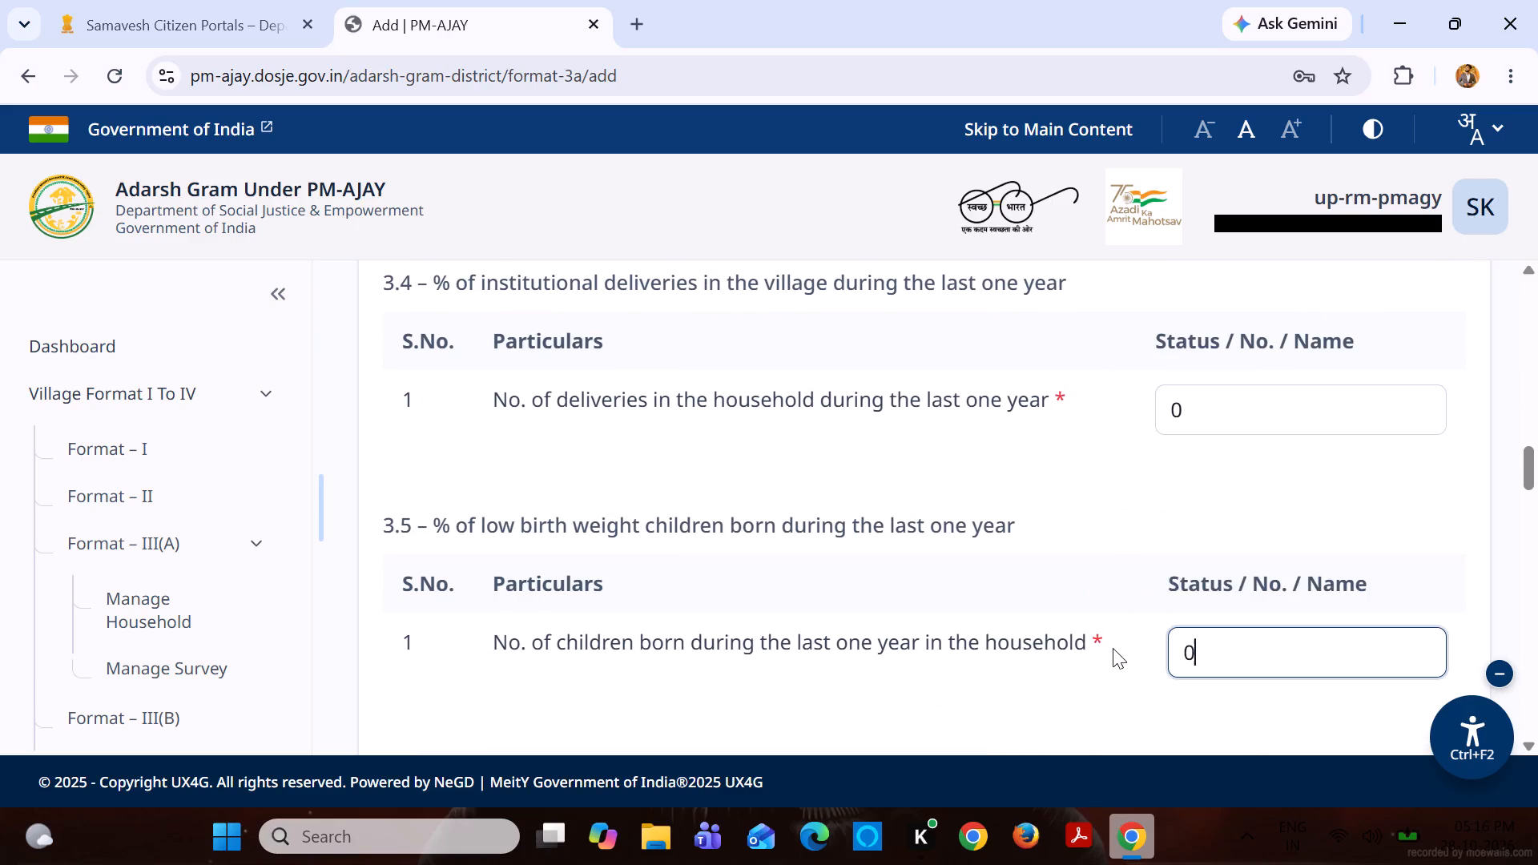
# Enter 0 for children below one year (3.6) and children 0-5 years (3.7) in the household.
pyautogui.scroll(-4, 1113, 648)
pyautogui.click(1160, 605)
pyautogui.press('0')
pyautogui.scroll(-4, 1160, 605)
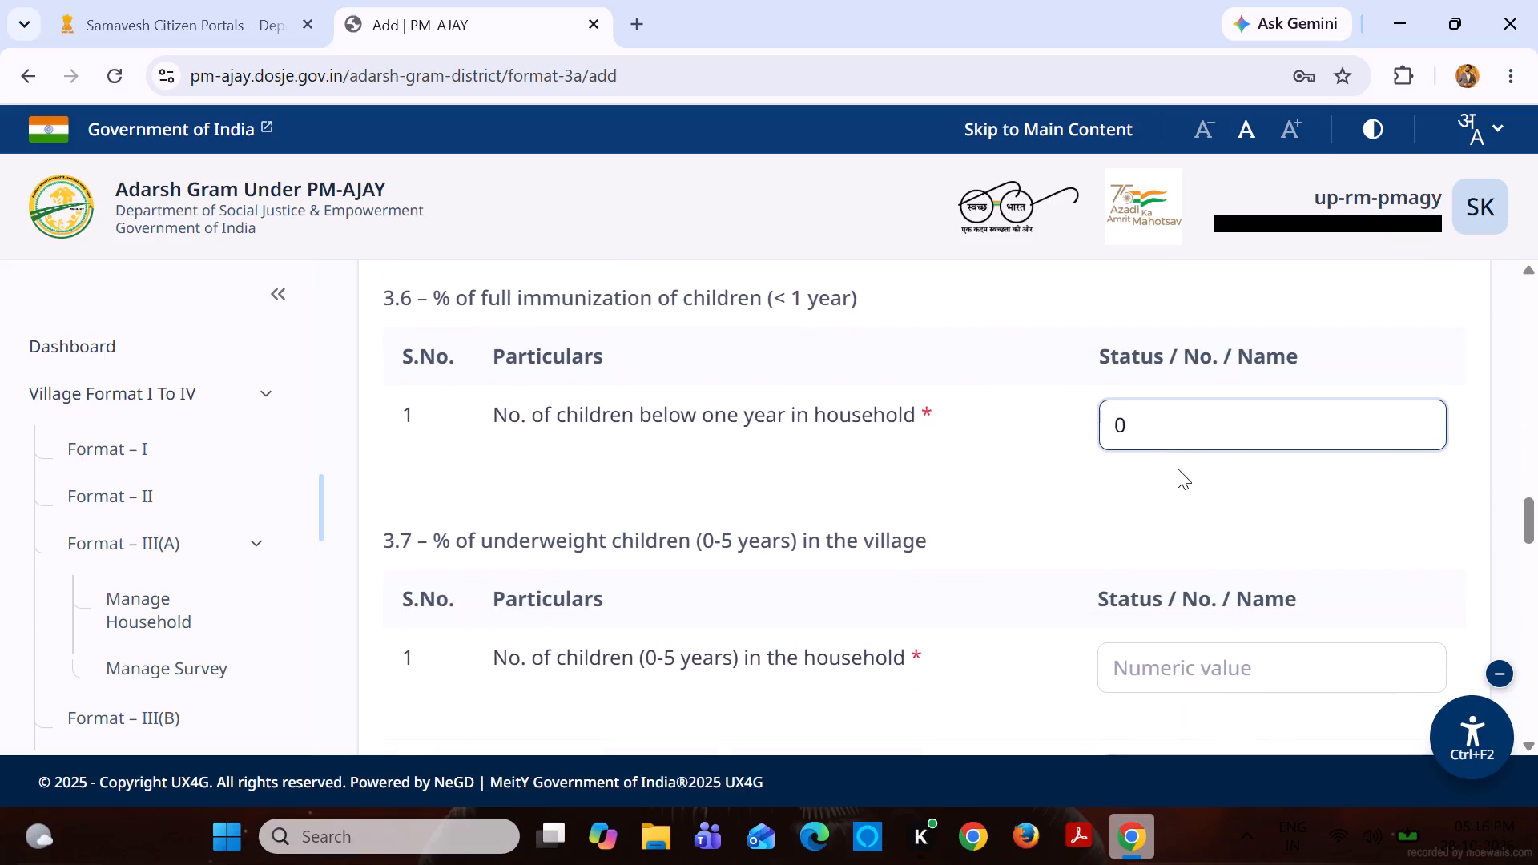
pyautogui.click(1152, 653)
pyautogui.press('0')
# Enter 0 for women pregnant during the last year, children under 1 year and members with communicable diseases, and submit the Health and Nutrition domain.
pyautogui.scroll(-5, 1152, 653)
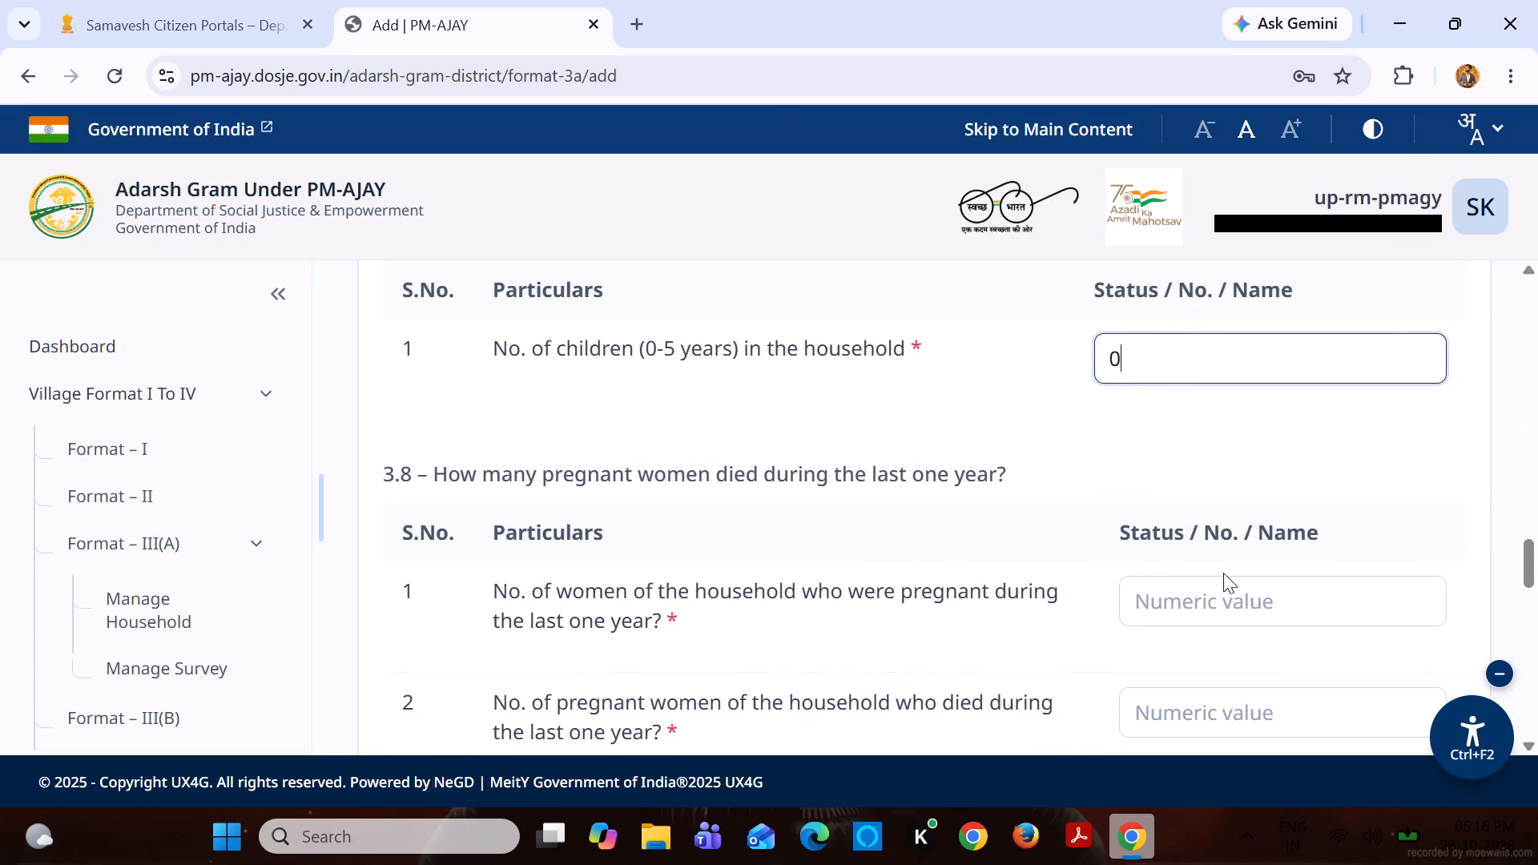
pyautogui.click(1182, 601)
pyautogui.press('0')
pyautogui.scroll(-6, 1182, 601)
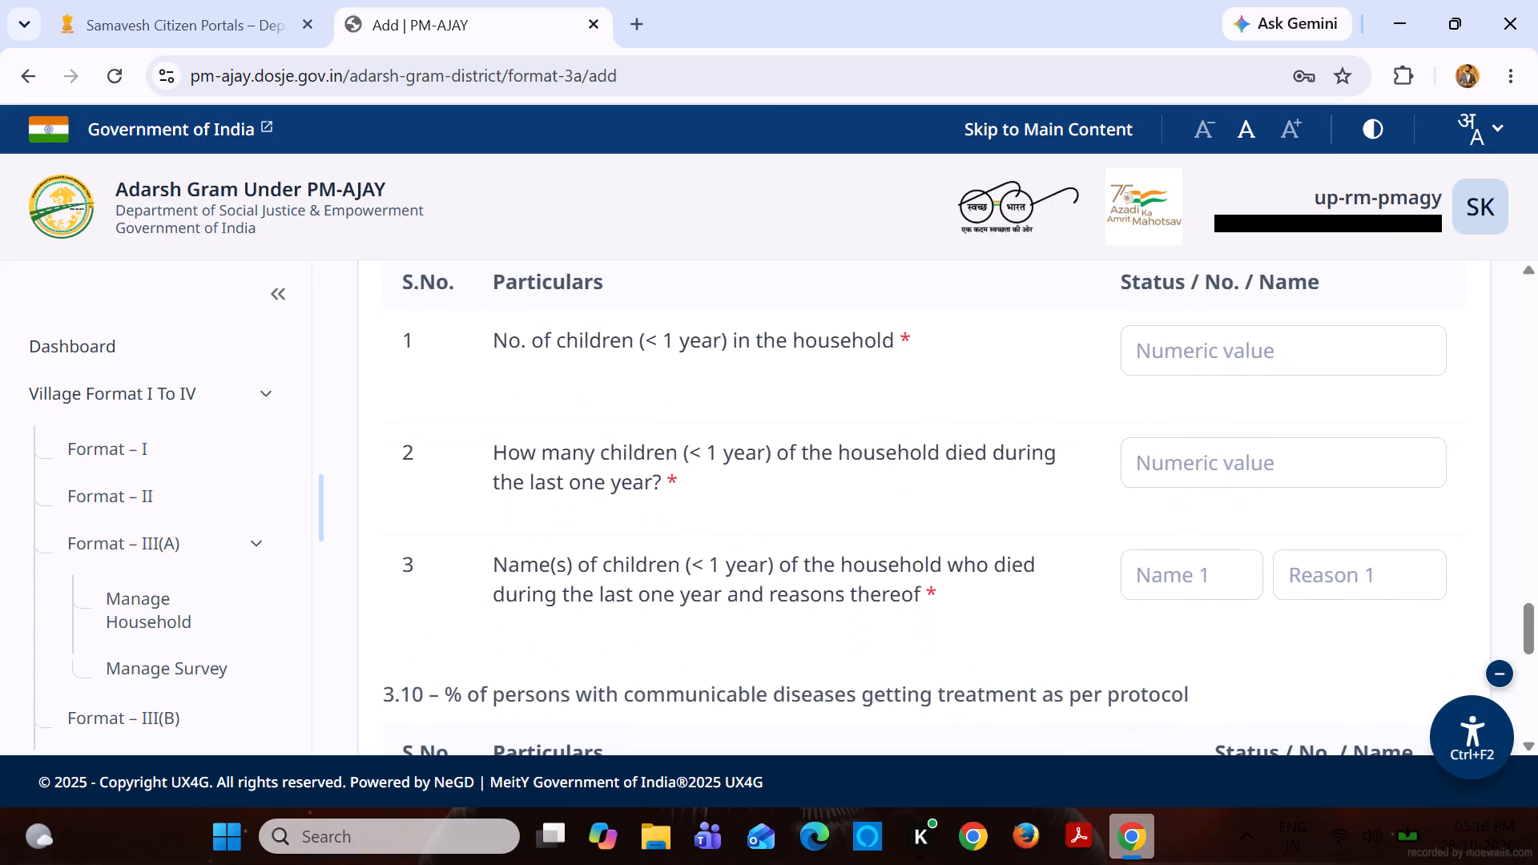
pyautogui.click(1187, 338)
pyautogui.press('0')
pyautogui.click(1299, 565)
pyautogui.press('0')
pyautogui.scroll(-4, 1299, 558)
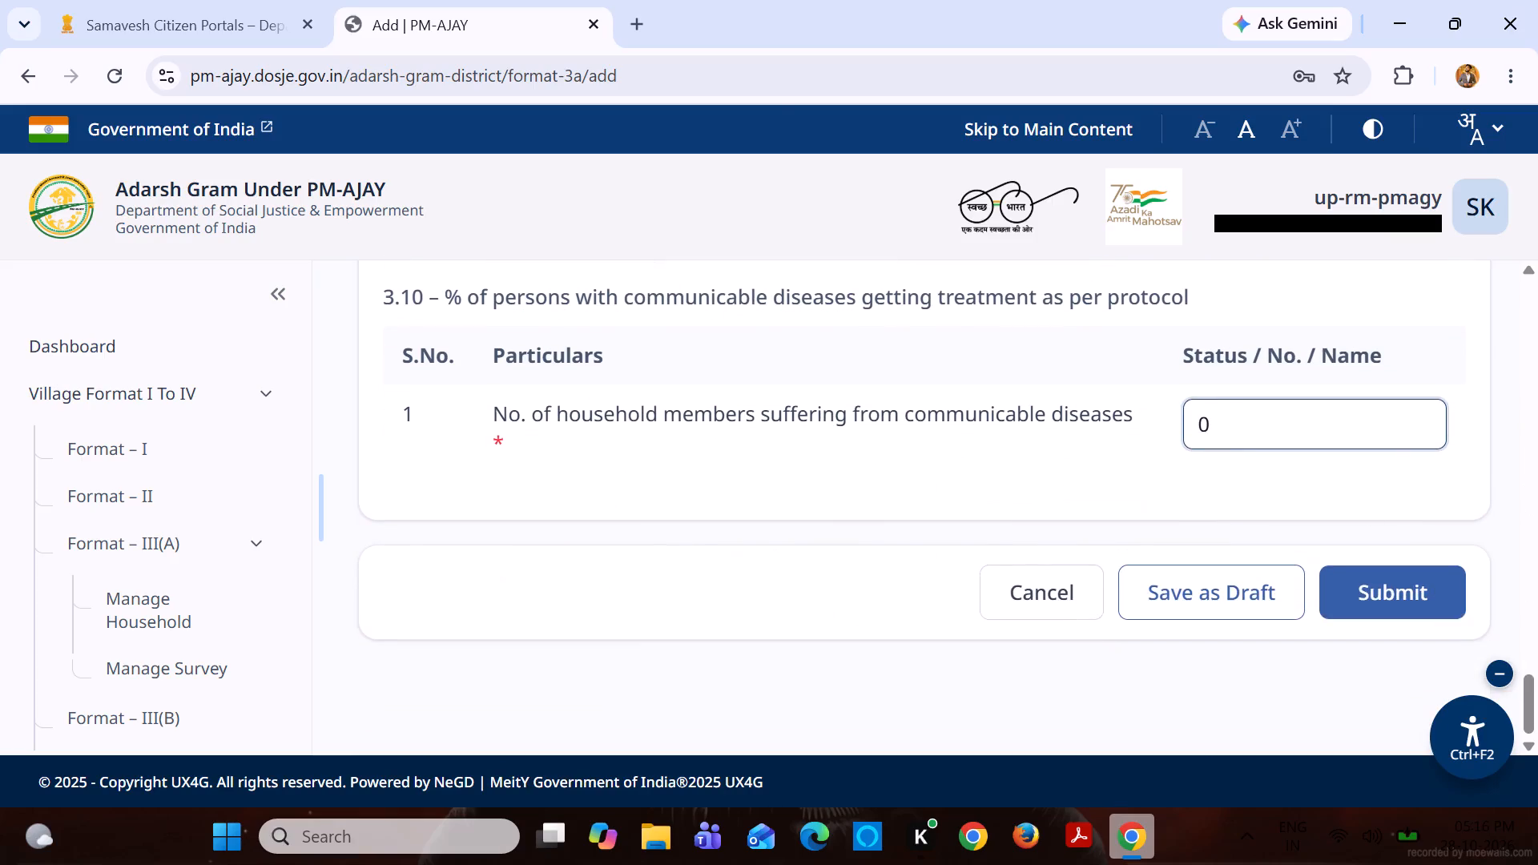
pyautogui.click(1389, 573)
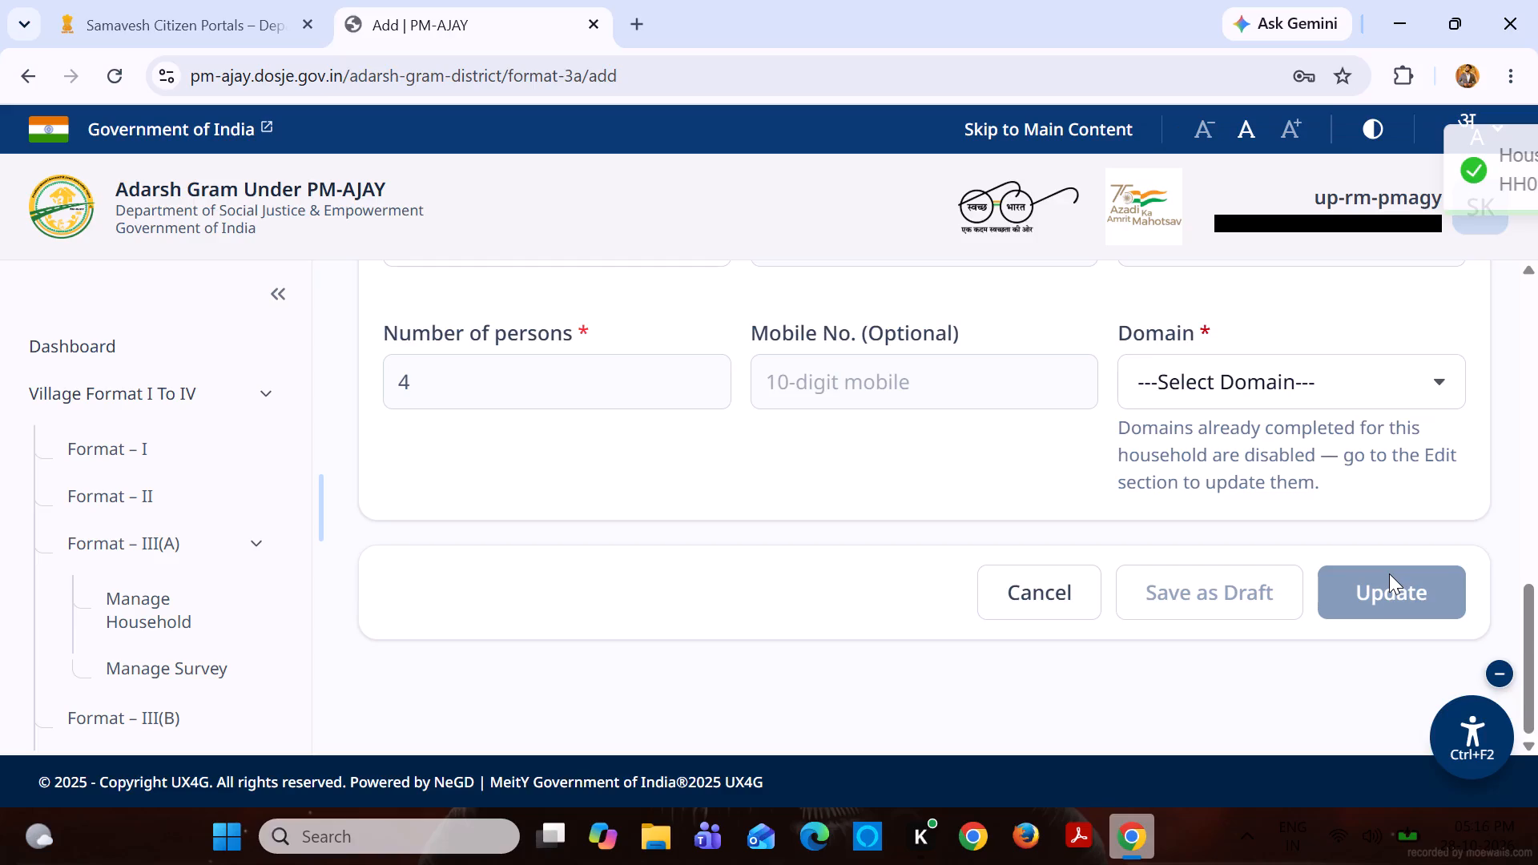
# Submit the 4 – Social Security domain with 0 persons eligible for each of the Widow, Old Age and Disability Pensions.
pyautogui.click(1415, 396)
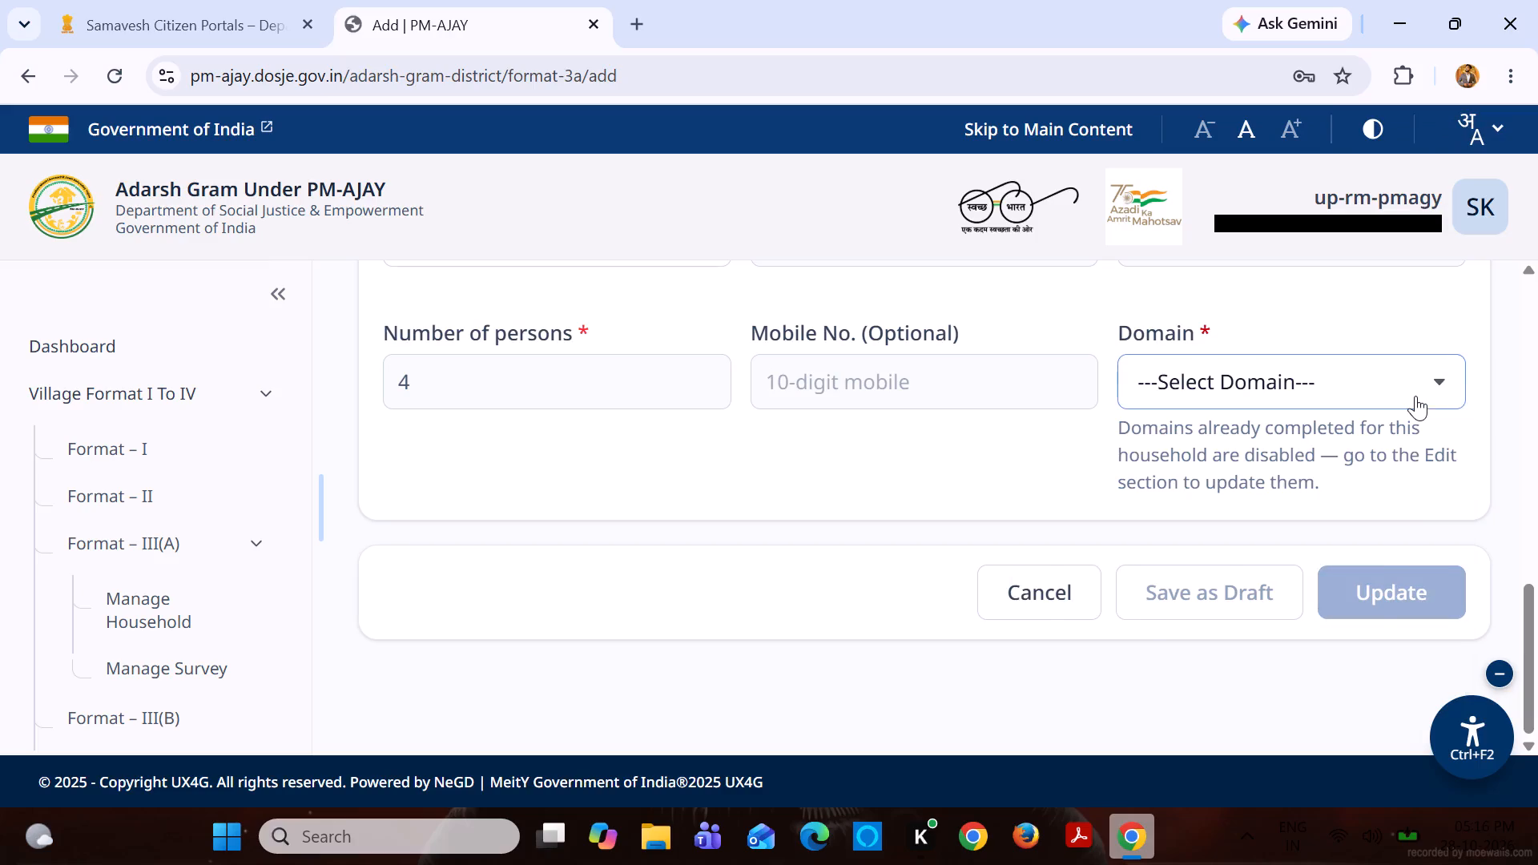
pyautogui.scroll(-1, 1300, 648)
pyautogui.click(1240, 614)
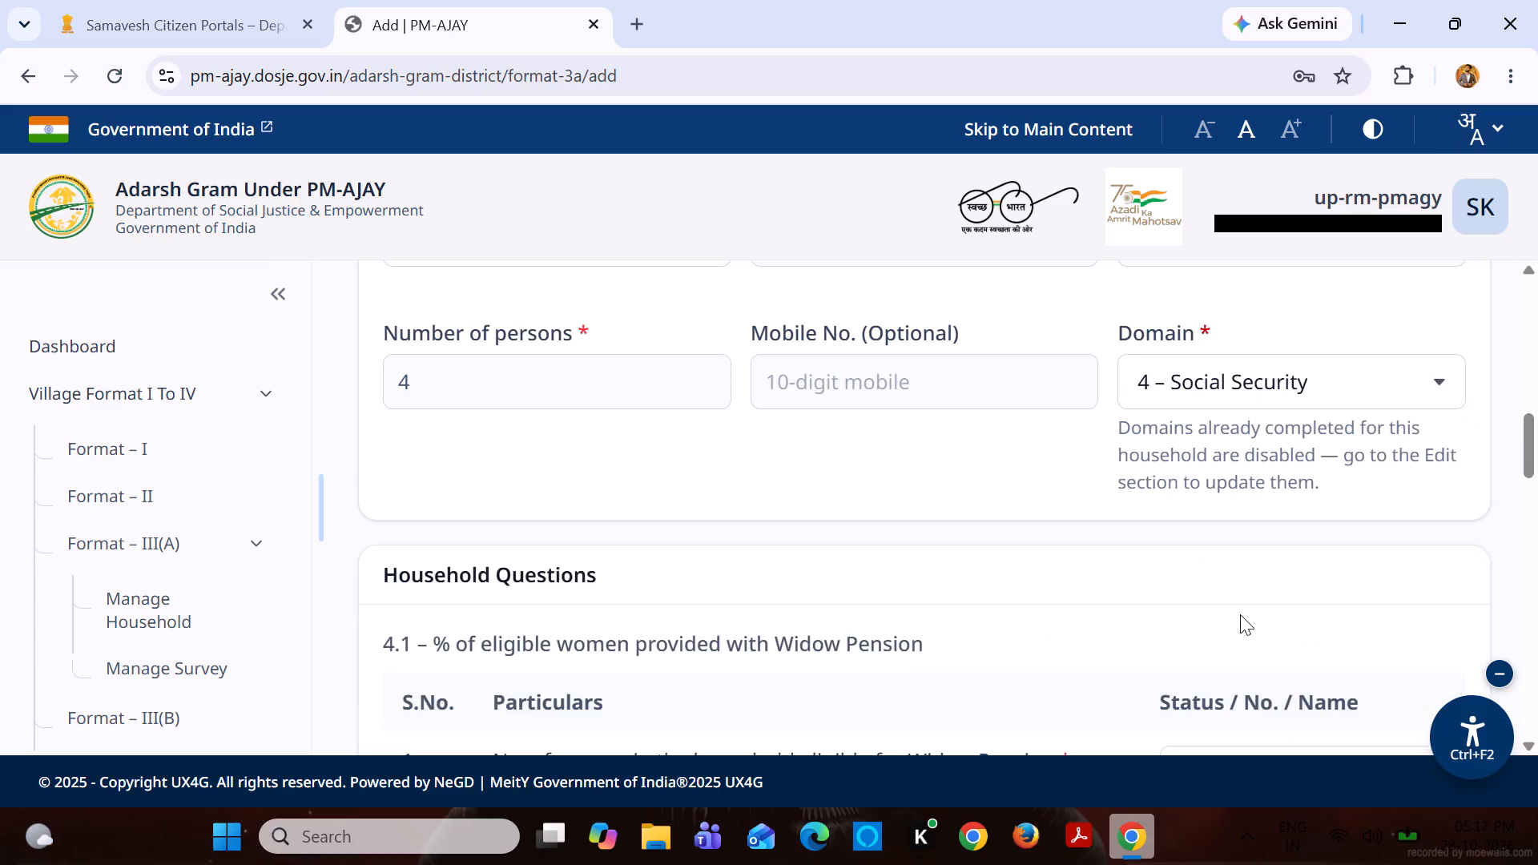
pyautogui.scroll(-3, 1240, 614)
pyautogui.click(1291, 382)
pyautogui.press('0')
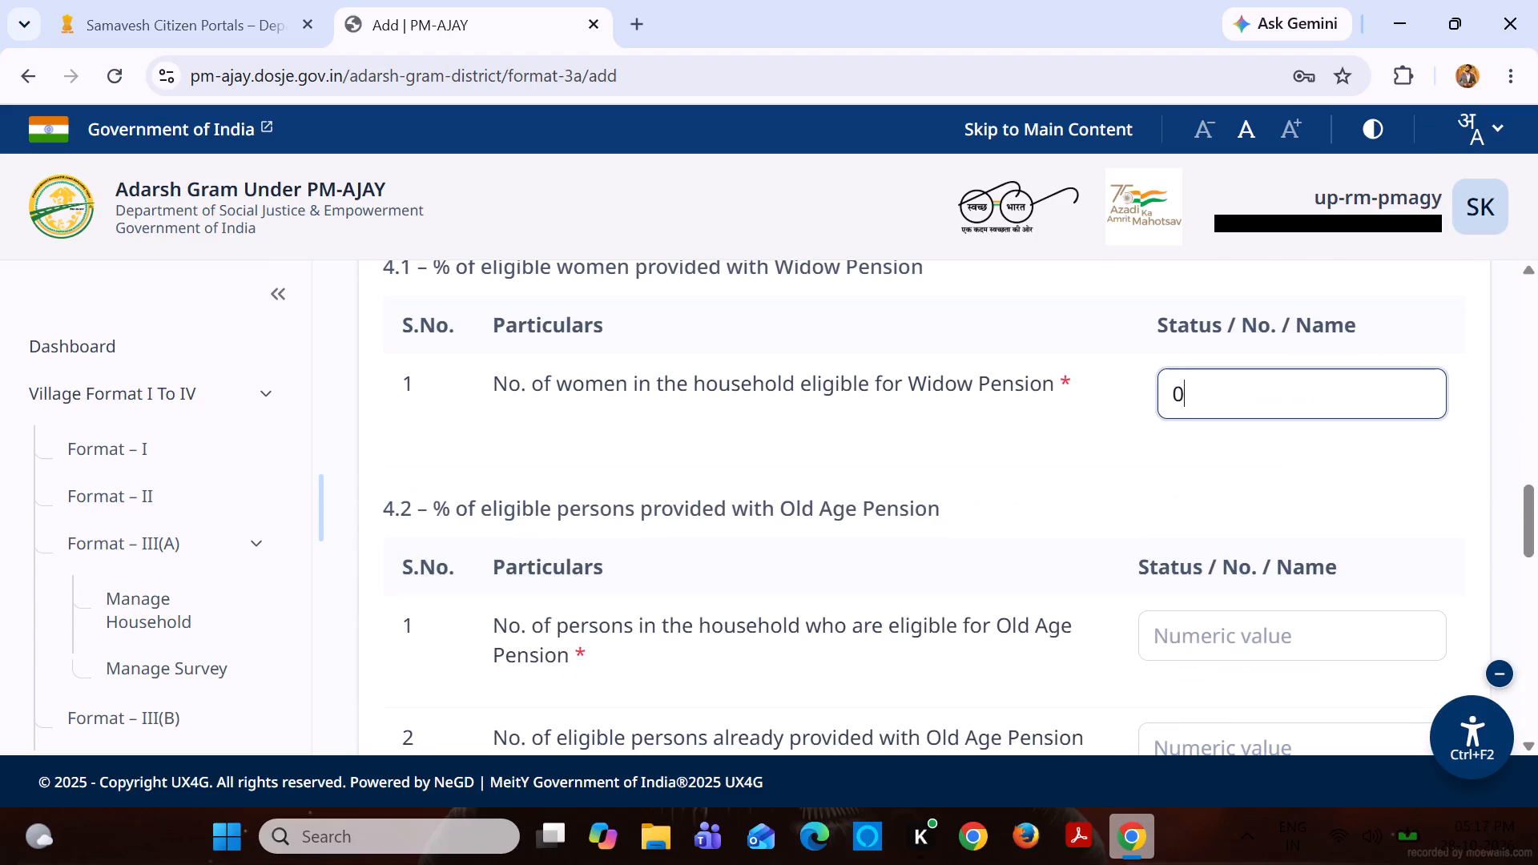
pyautogui.scroll(-5, 1291, 382)
pyautogui.click(1202, 340)
pyautogui.press('0')
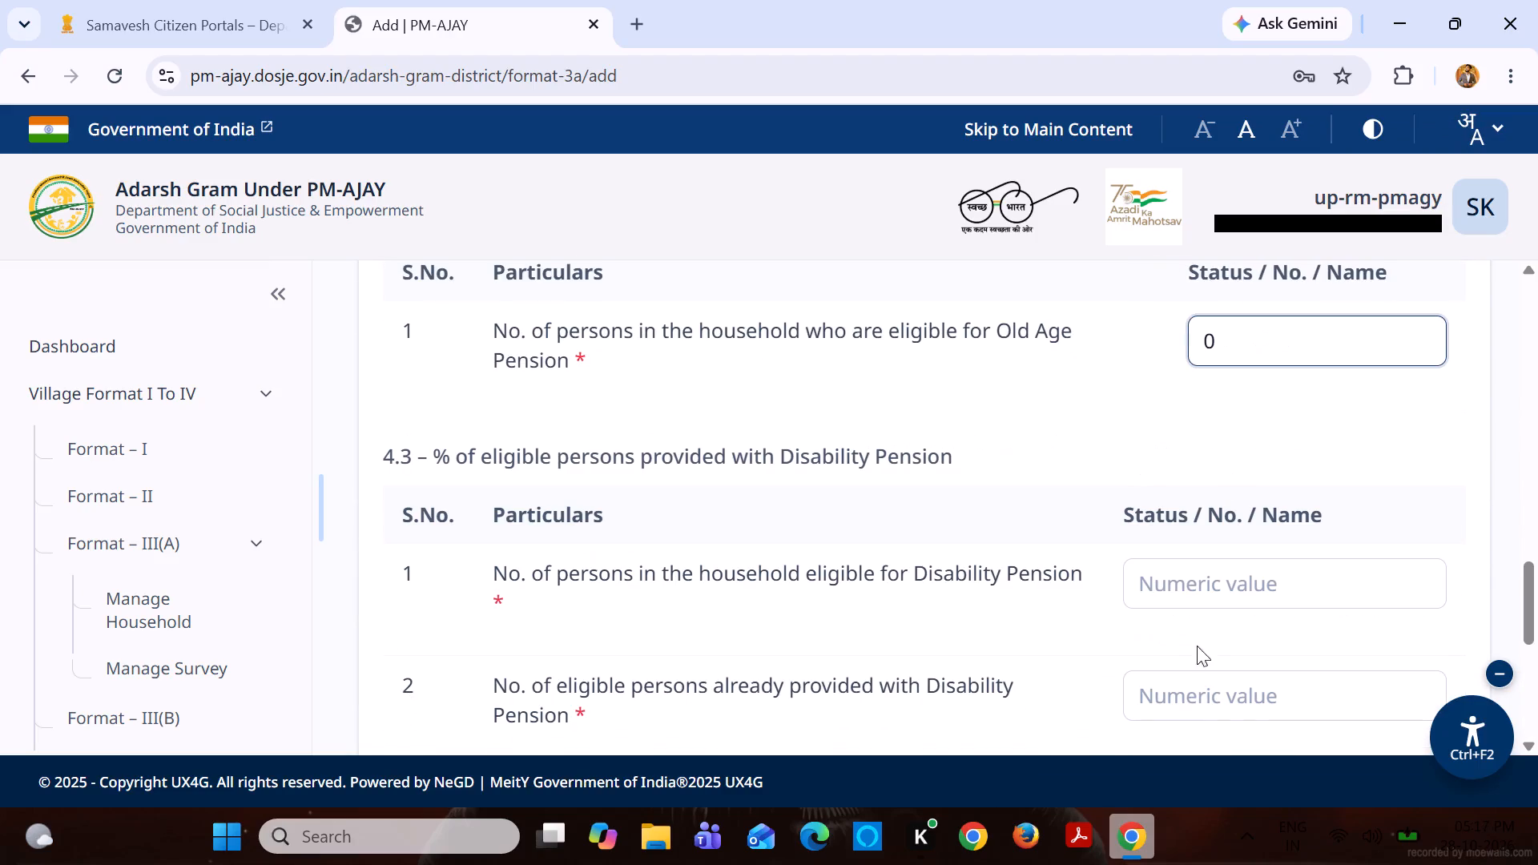
pyautogui.click(1207, 592)
pyautogui.press('0')
pyautogui.scroll(-3, 1207, 592)
pyautogui.click(1361, 612)
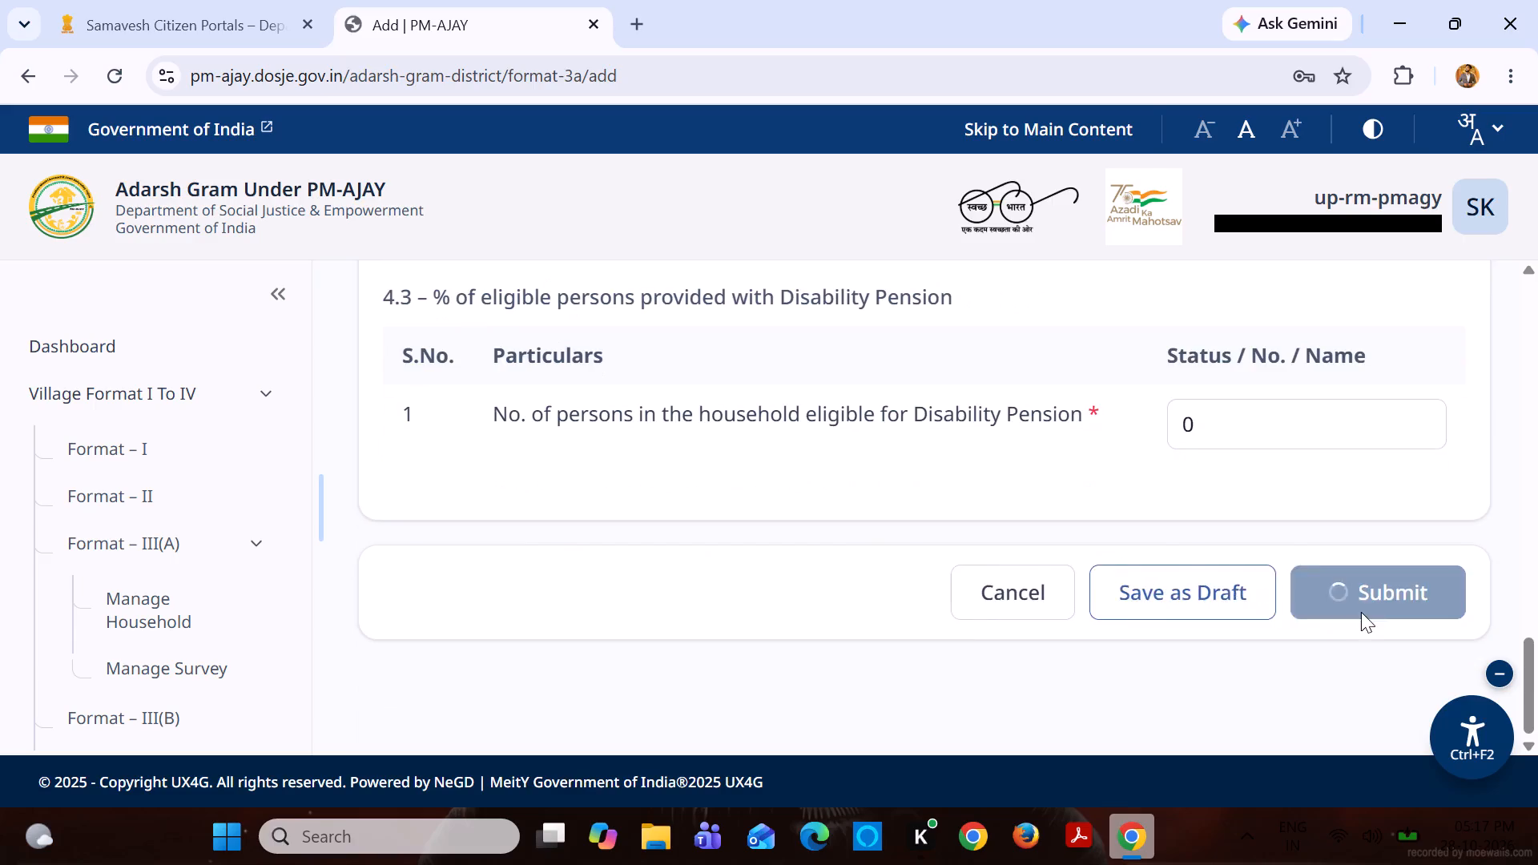
# Submit the 5 – Rural Roads and Housing domain with No for living in a Kachcha/unsafe house.
pyautogui.click(1388, 384)
pyautogui.scroll(-1, 1250, 602)
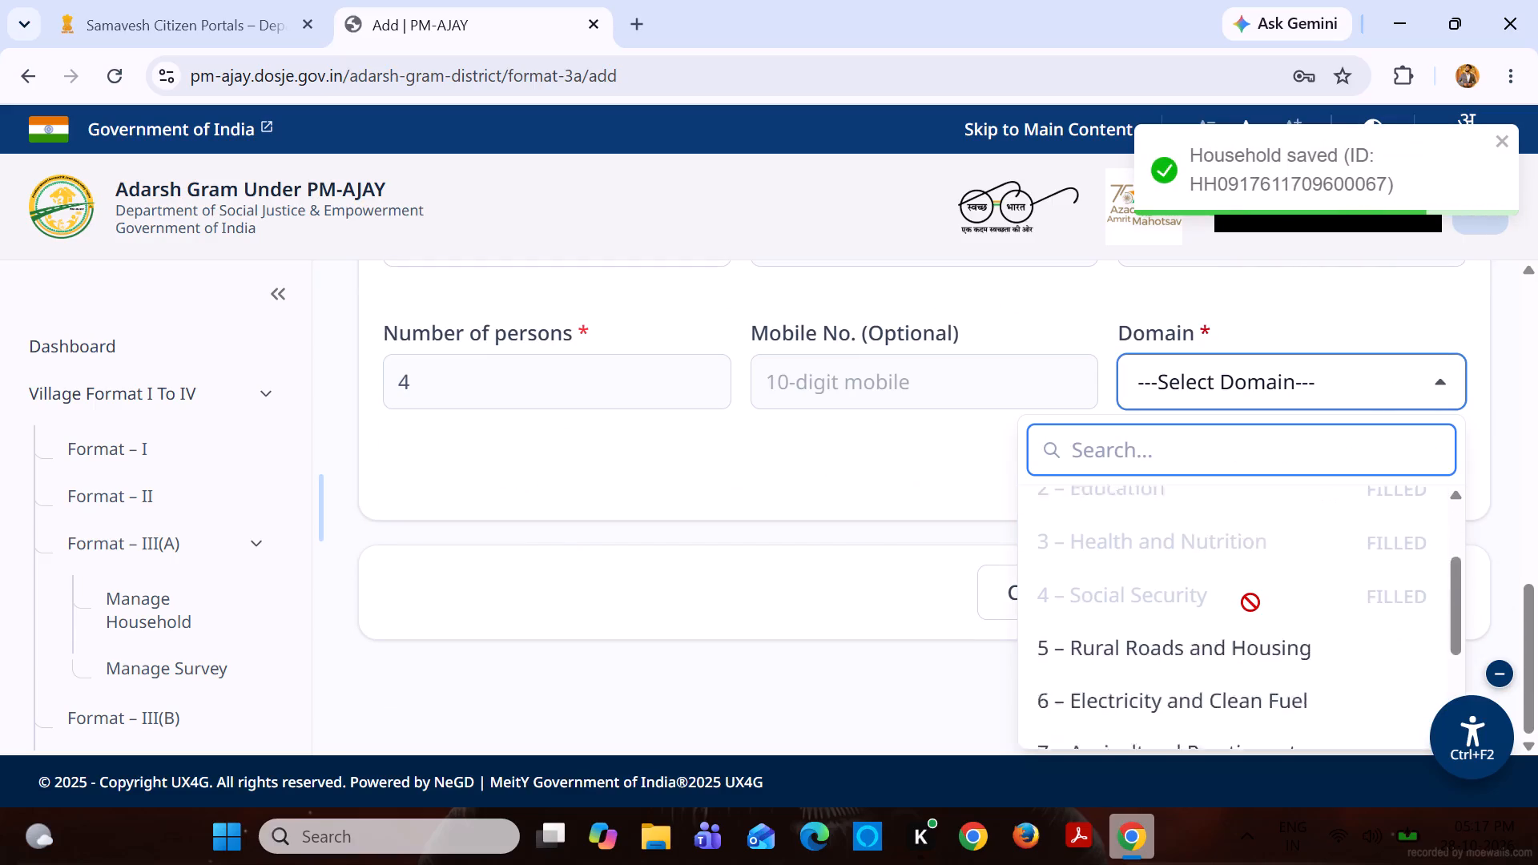
pyautogui.scroll(-1, 1250, 602)
pyautogui.click(1213, 603)
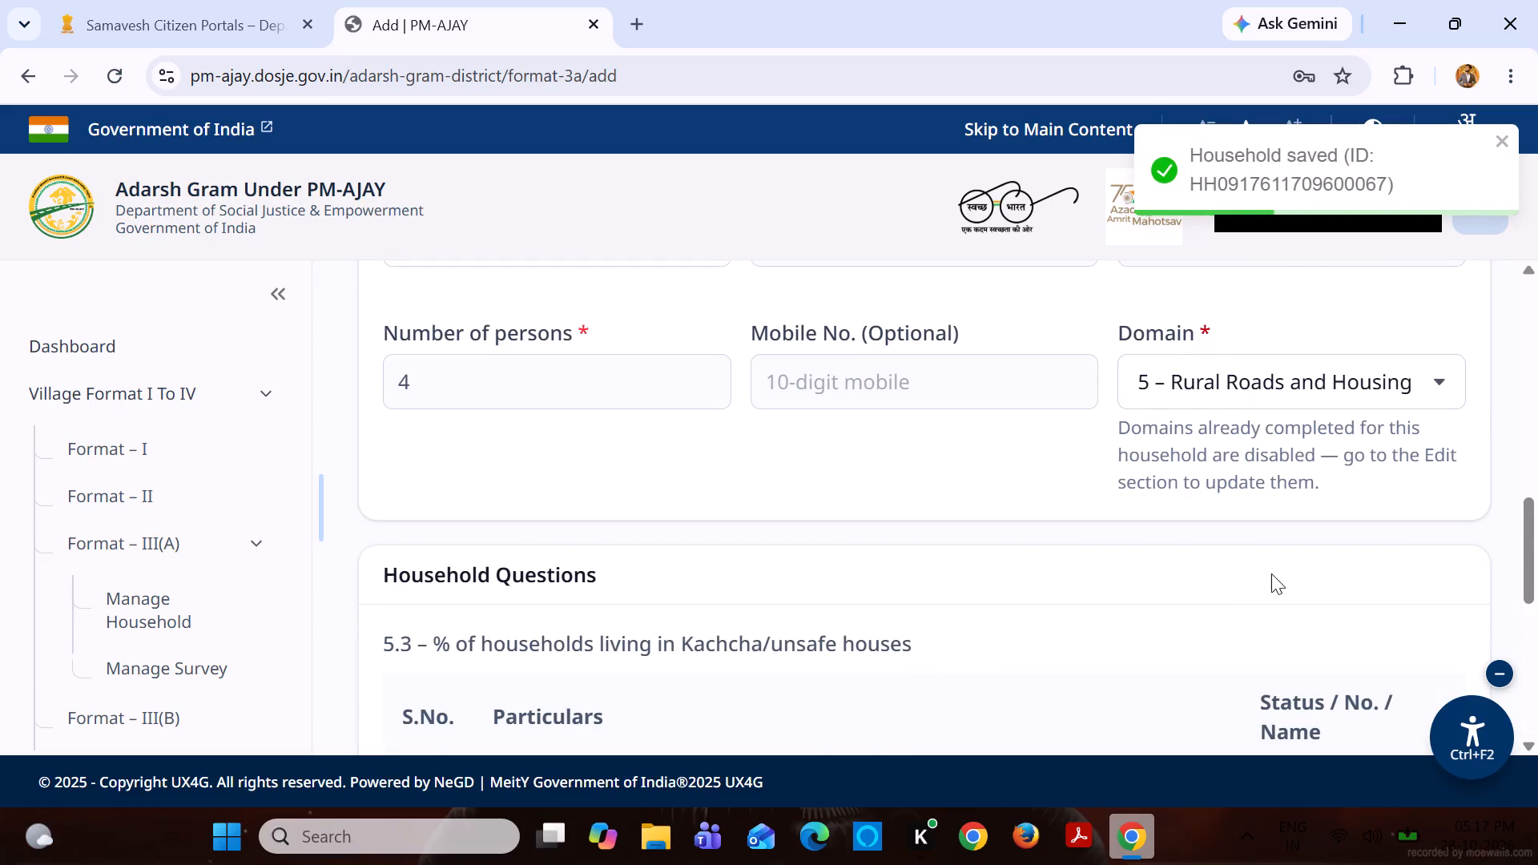
pyautogui.scroll(-3, 1271, 573)
pyautogui.moveTo(1347, 412); pyautogui.dragTo(1276, 533)
pyautogui.click(1276, 533)
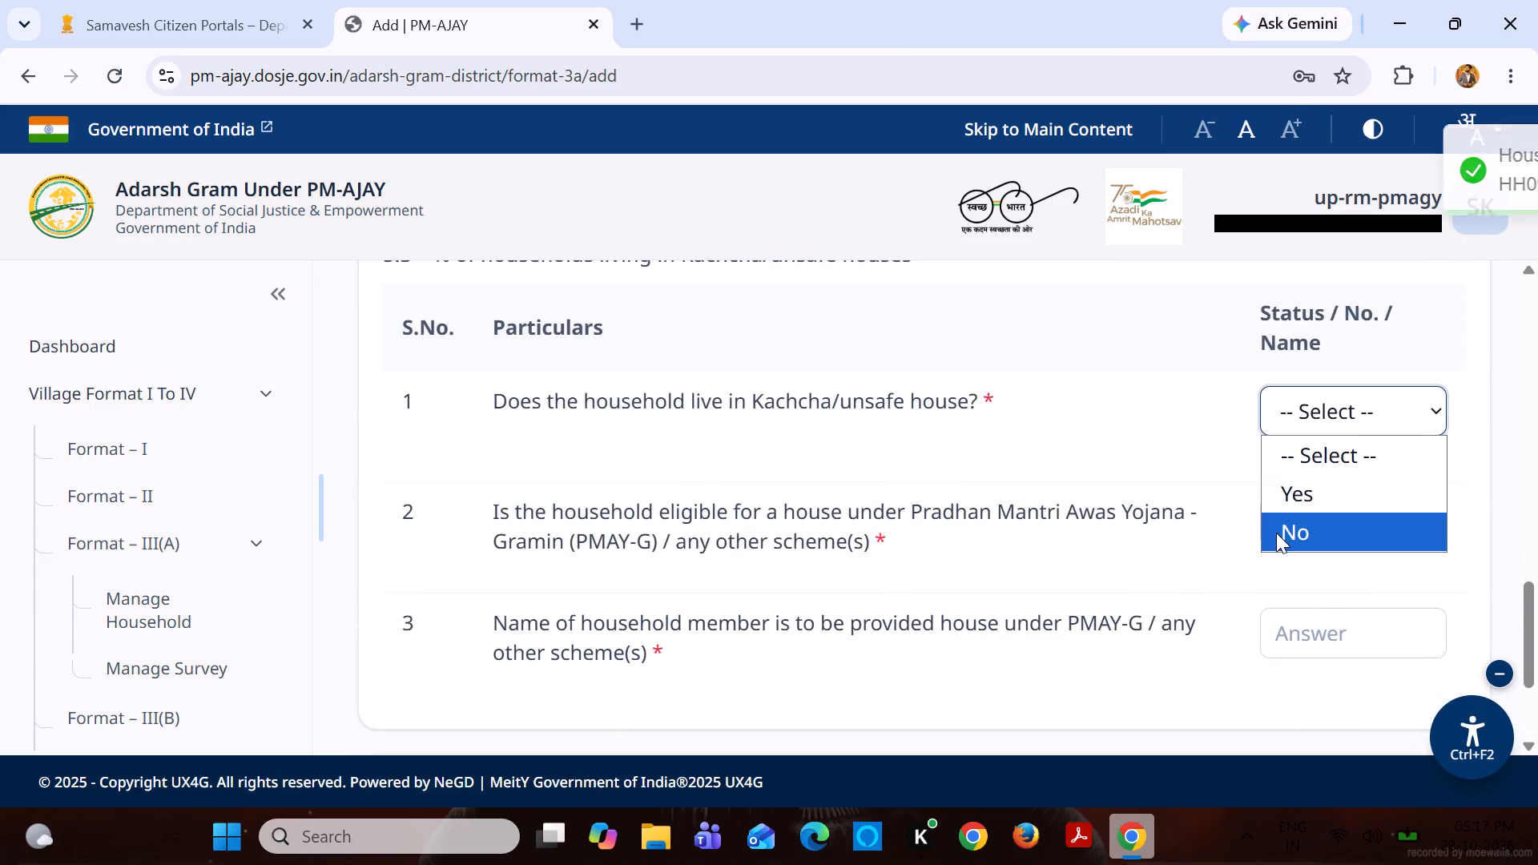
pyautogui.scroll(-2, 1276, 533)
pyautogui.click(1394, 585)
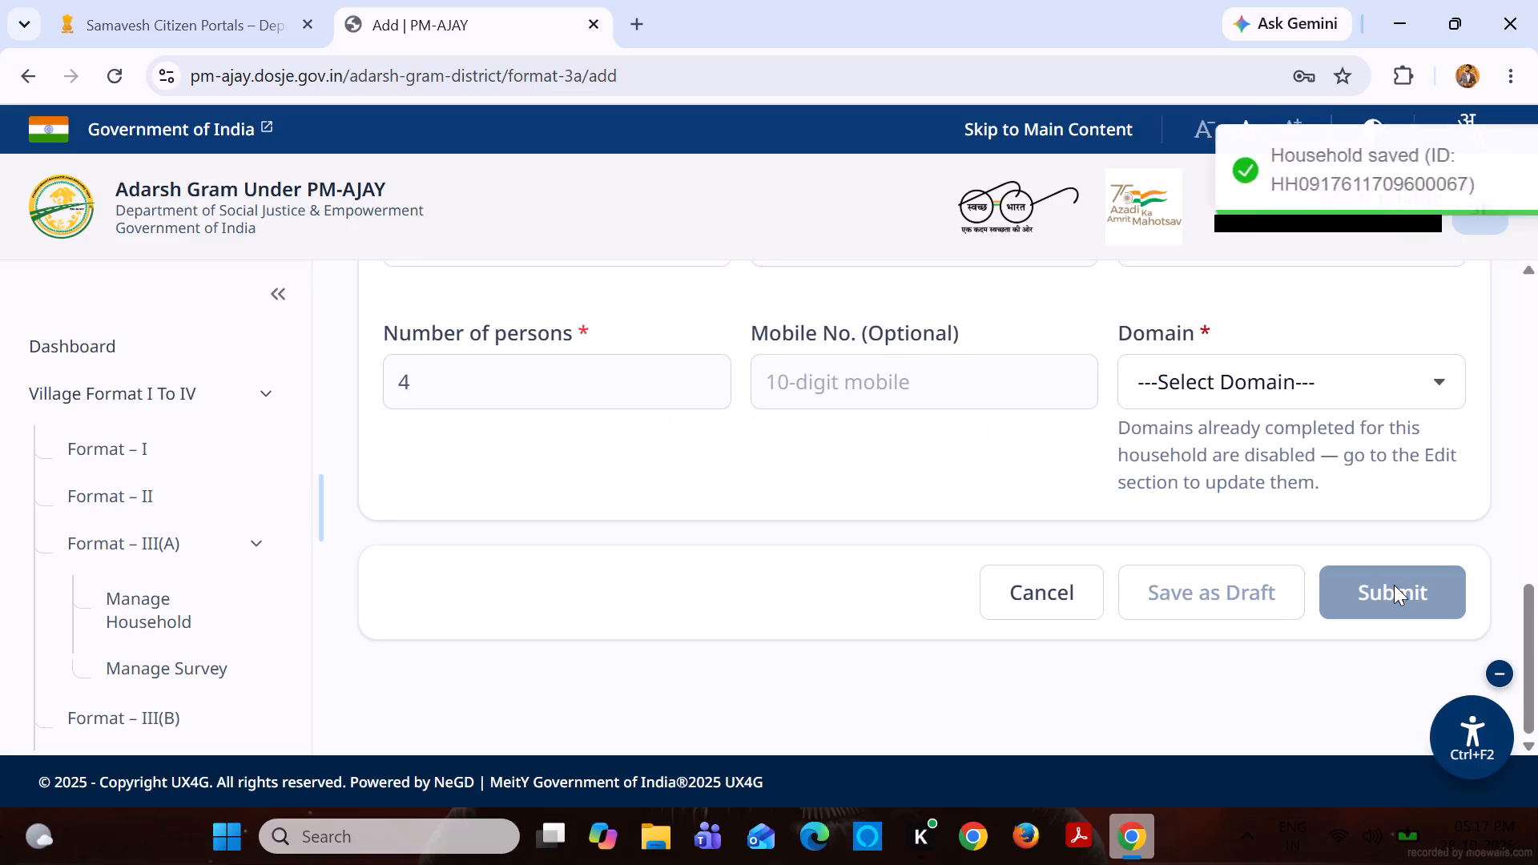
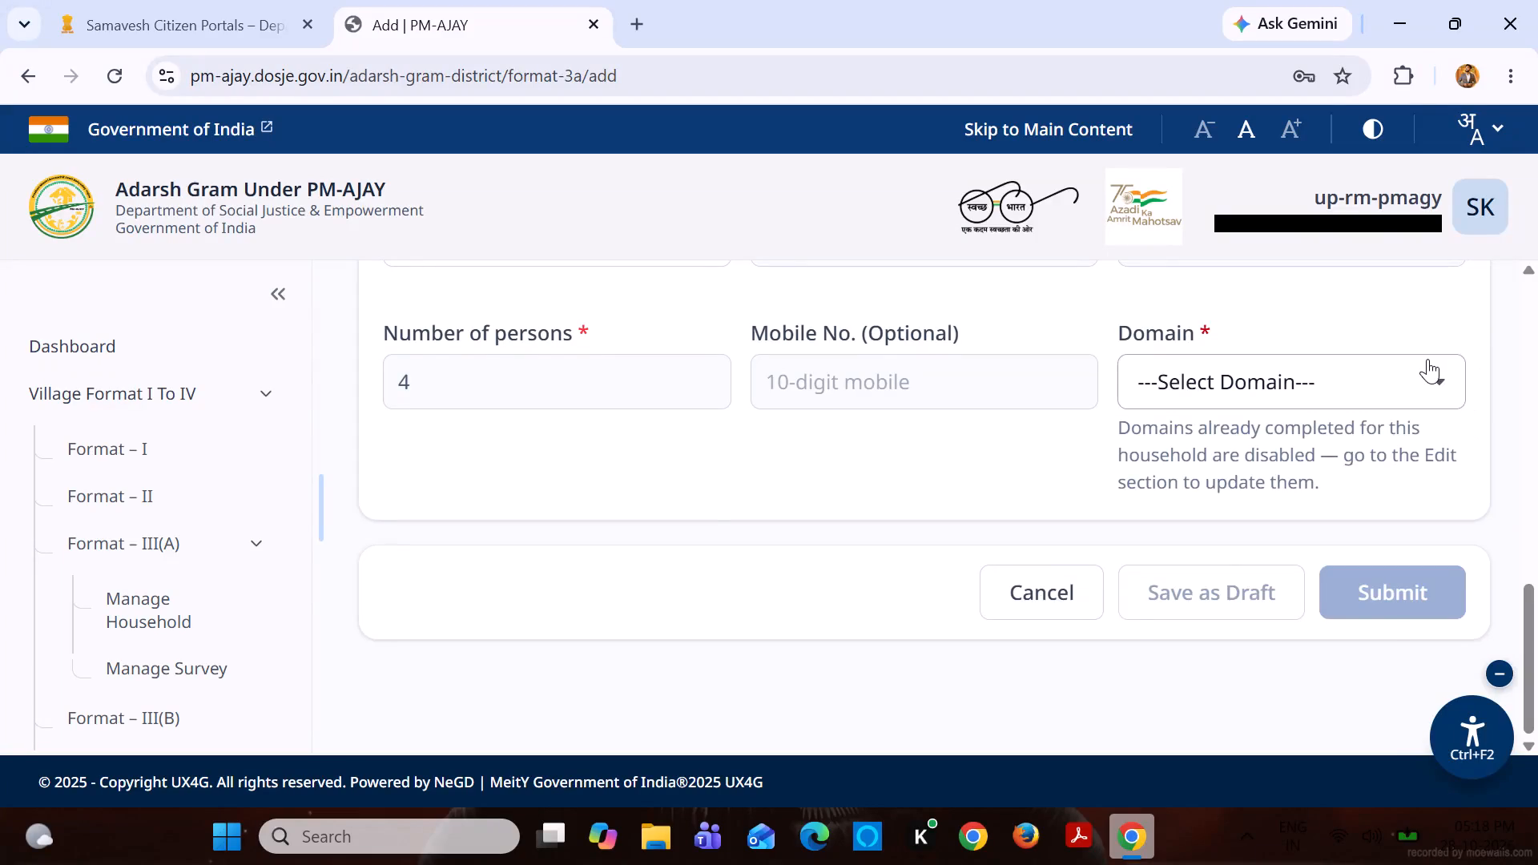
# Choose the 6 – Electricity and Clean Fuel domain and answer Yes to the house having an electricity connection (6.2).
pyautogui.click(1427, 359)
pyautogui.scroll(-3, 1272, 578)
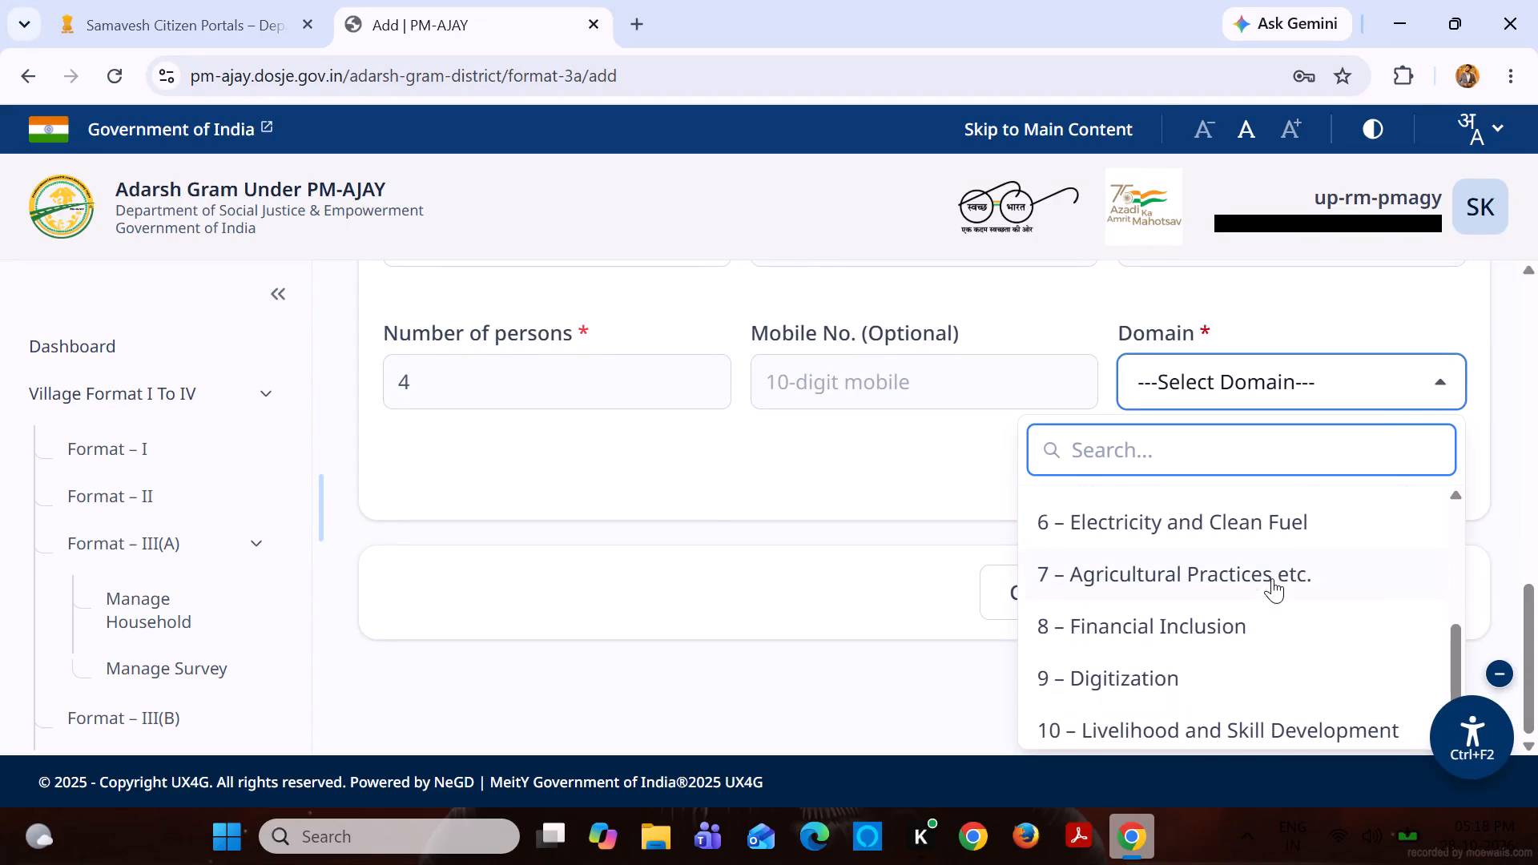
pyautogui.click(1232, 517)
pyautogui.scroll(-3, 1232, 517)
pyautogui.click(1367, 437)
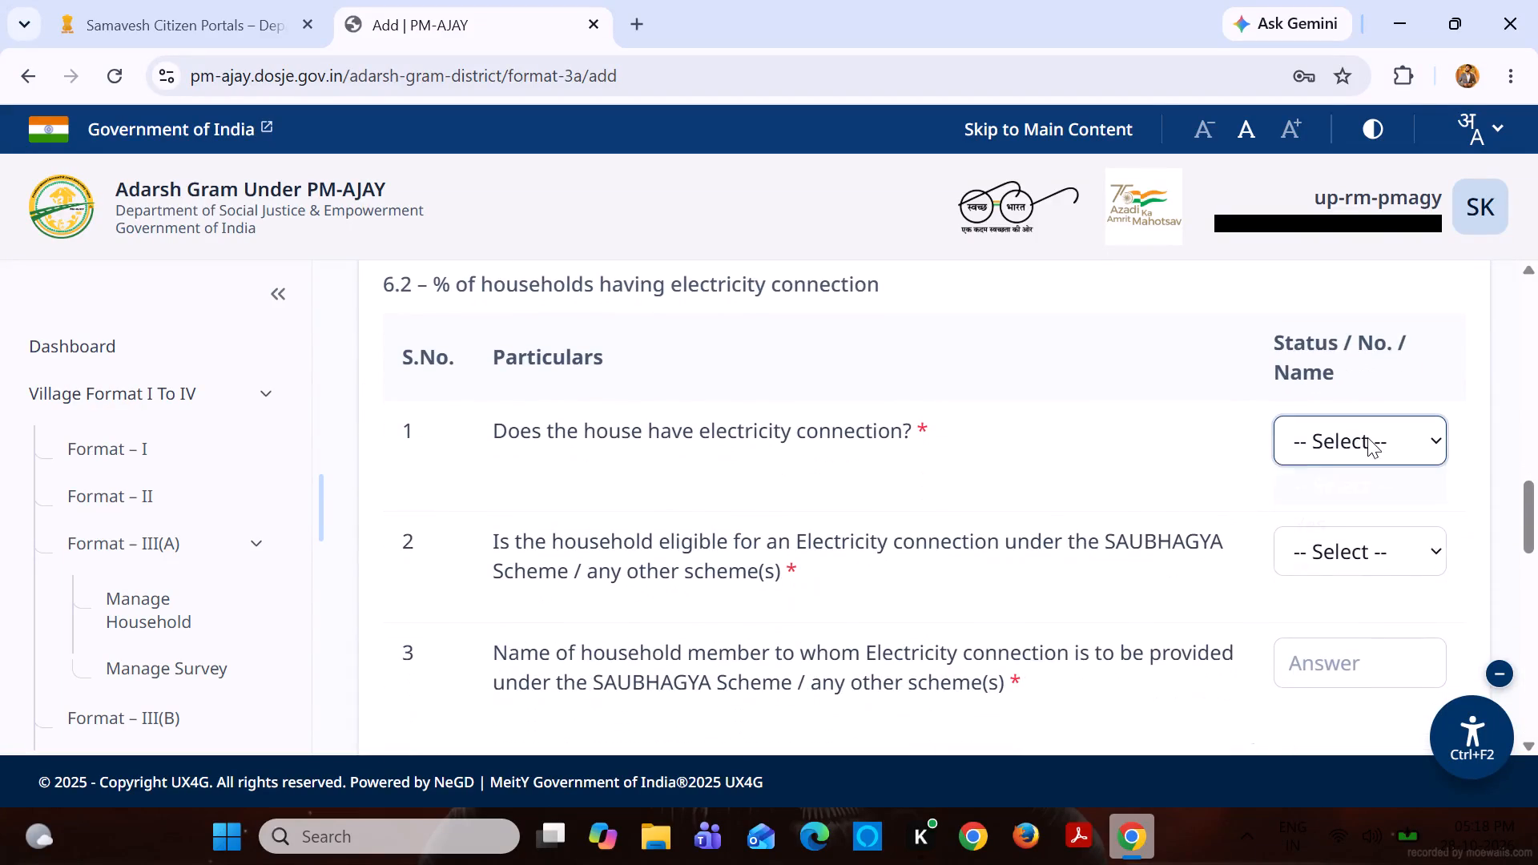
pyautogui.click(1316, 533)
# In section 6.3, answer Yes to the house having an electricity connection and to using at least one LED bulb.
pyautogui.scroll(-5, 1316, 533)
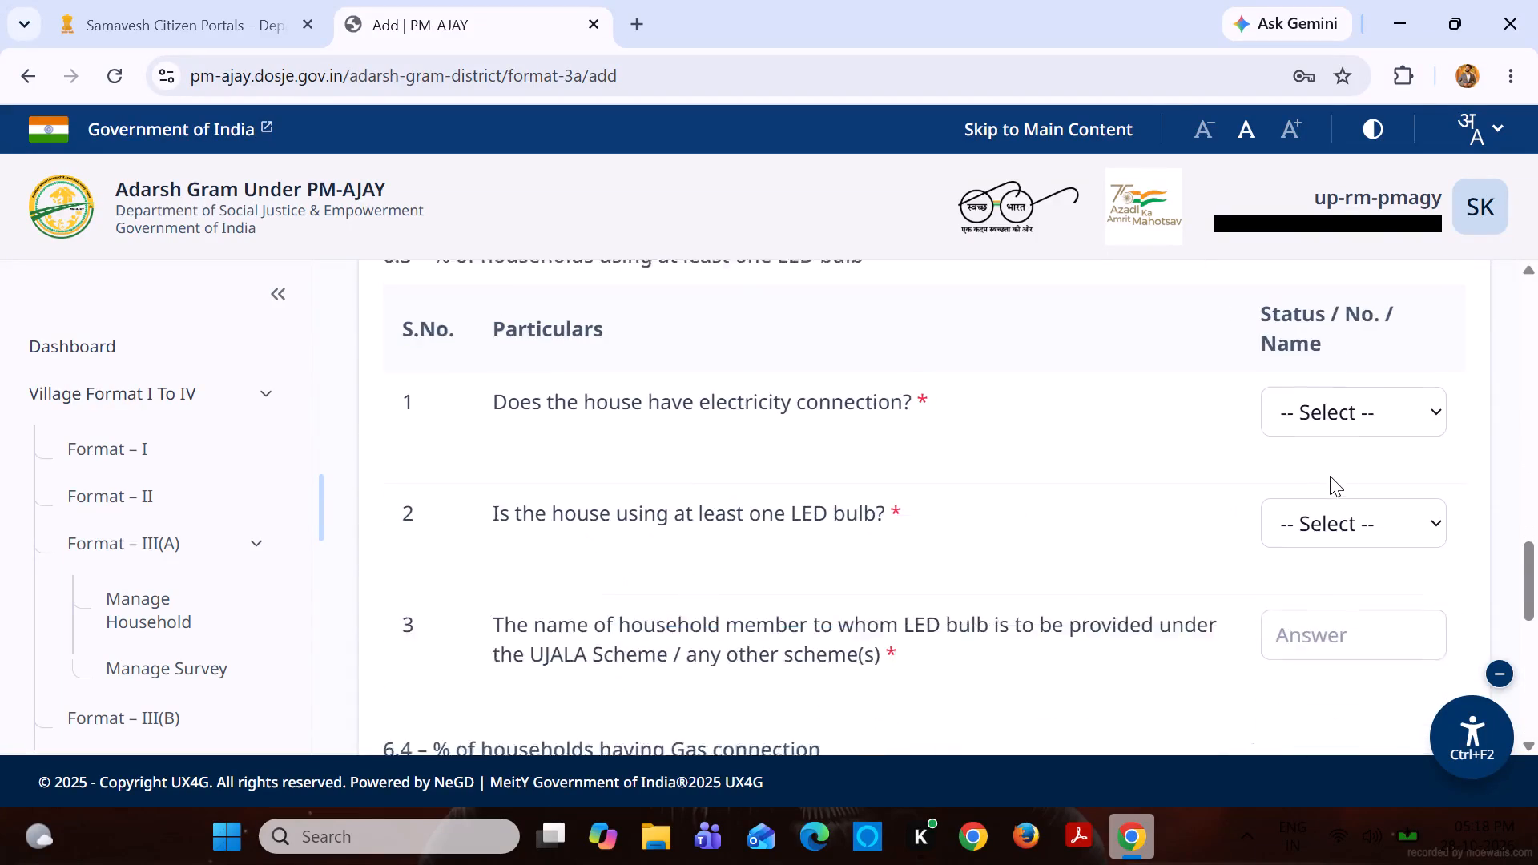
pyautogui.scroll(-1, 1330, 476)
pyautogui.moveTo(1379, 370); pyautogui.dragTo(1327, 428)
pyautogui.click(1327, 428)
pyautogui.scroll(-3, 1327, 428)
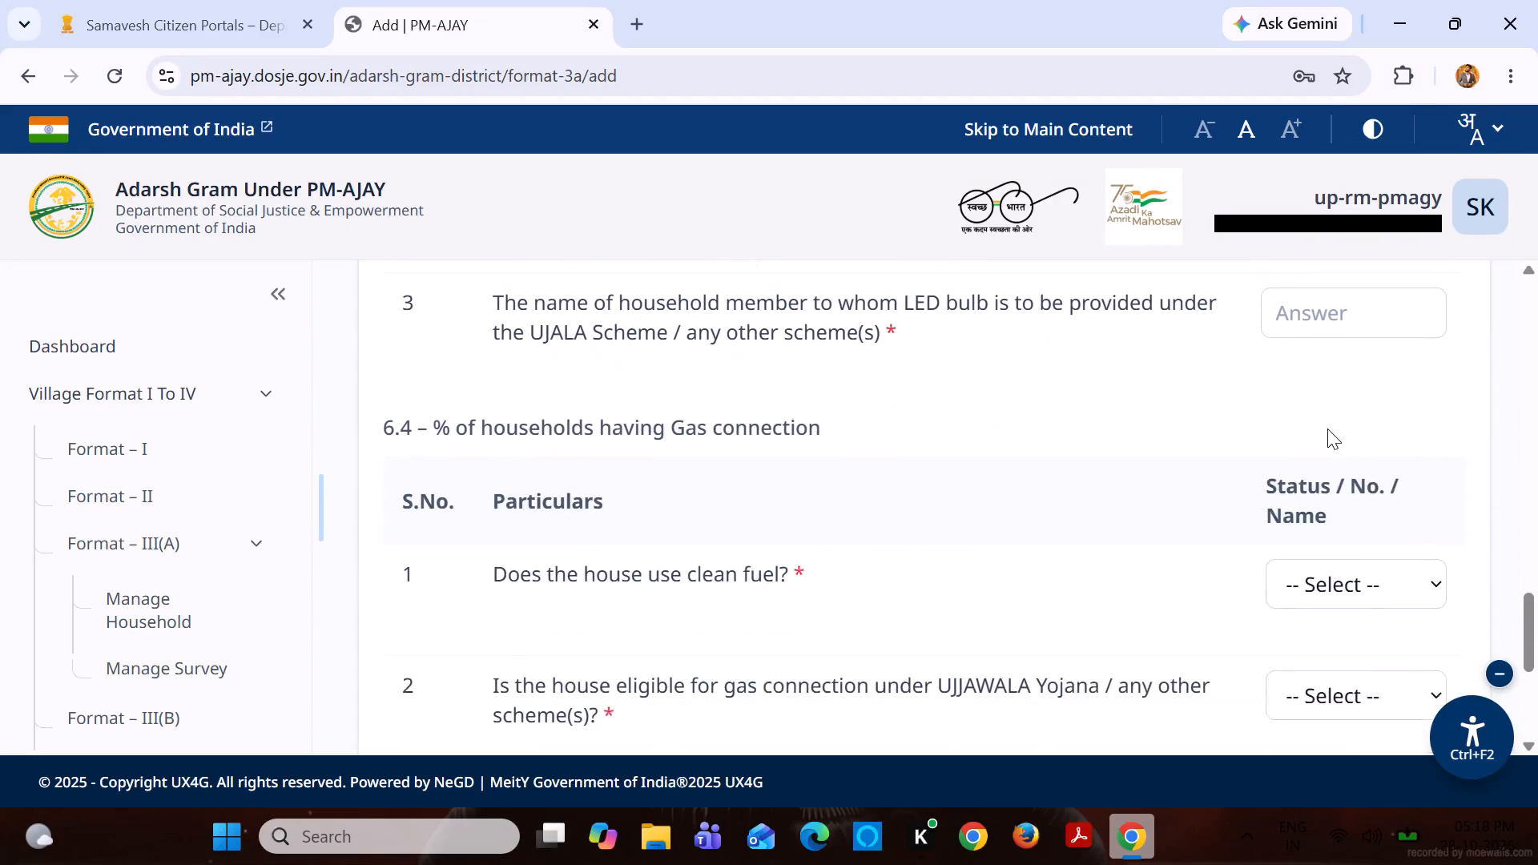
pyautogui.scroll(2, 1381, 328)
pyautogui.click(1407, 364)
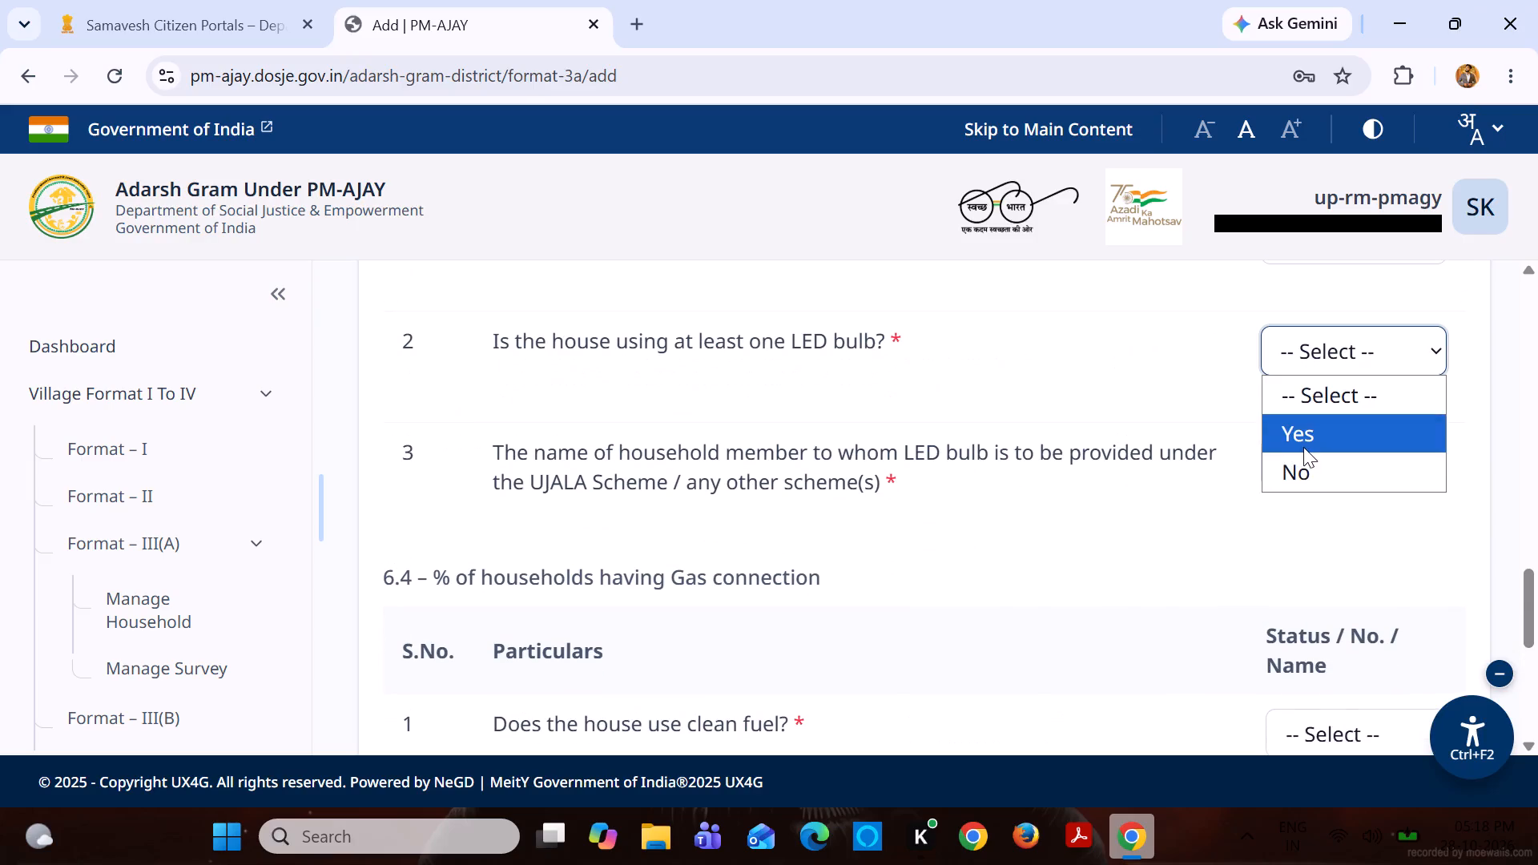
pyautogui.click(1303, 447)
# Answer Yes to the house using clean fuel (6.4) and submit the Electricity and Clean Fuel domain.
pyautogui.scroll(-2, 1303, 447)
pyautogui.click(1354, 432)
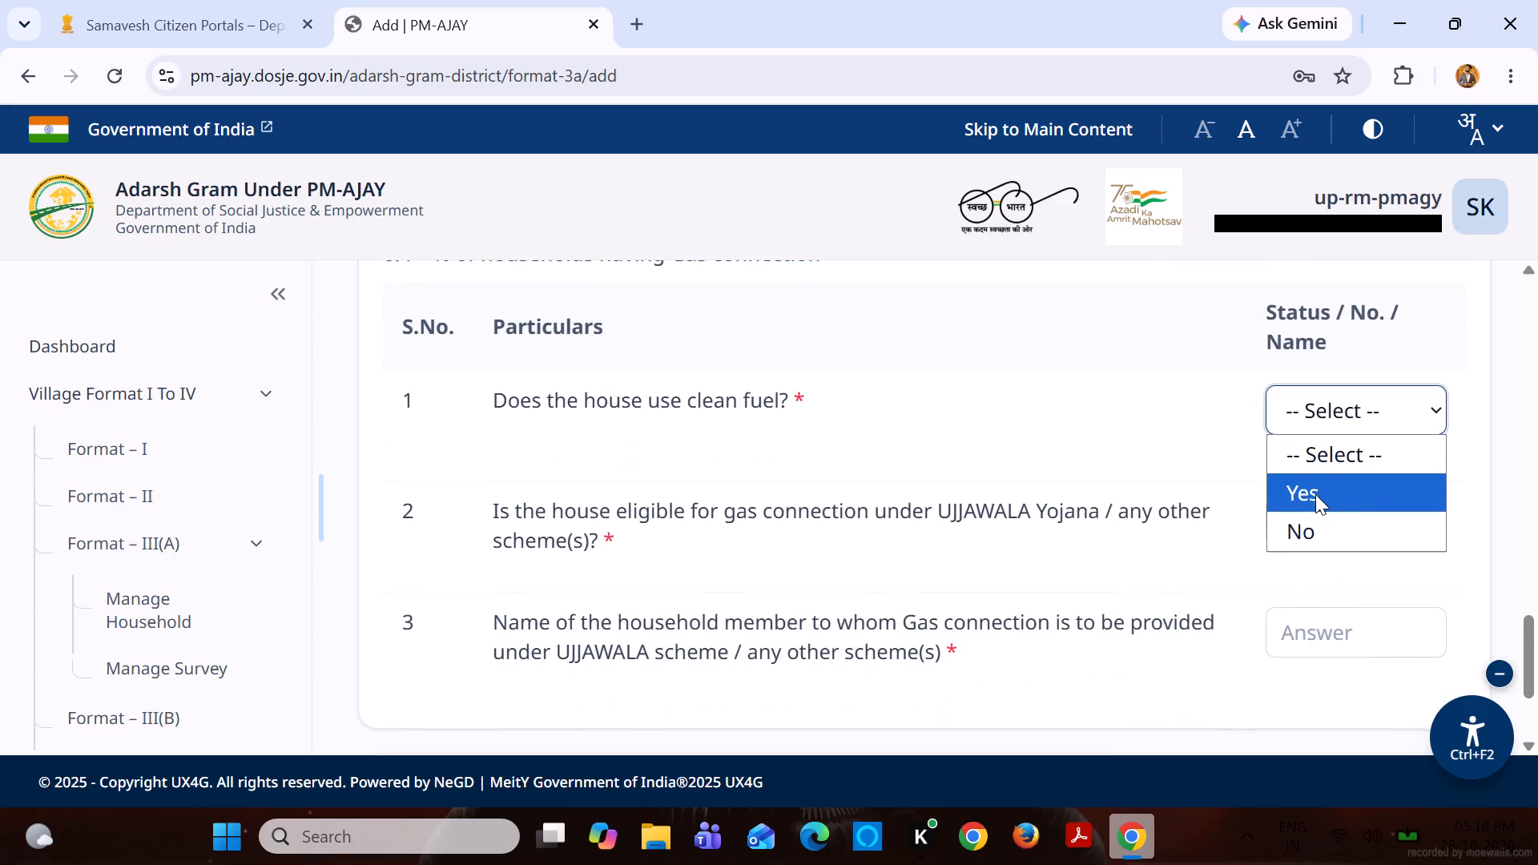
pyautogui.click(1315, 494)
pyautogui.scroll(-1, 1315, 494)
pyautogui.click(1363, 590)
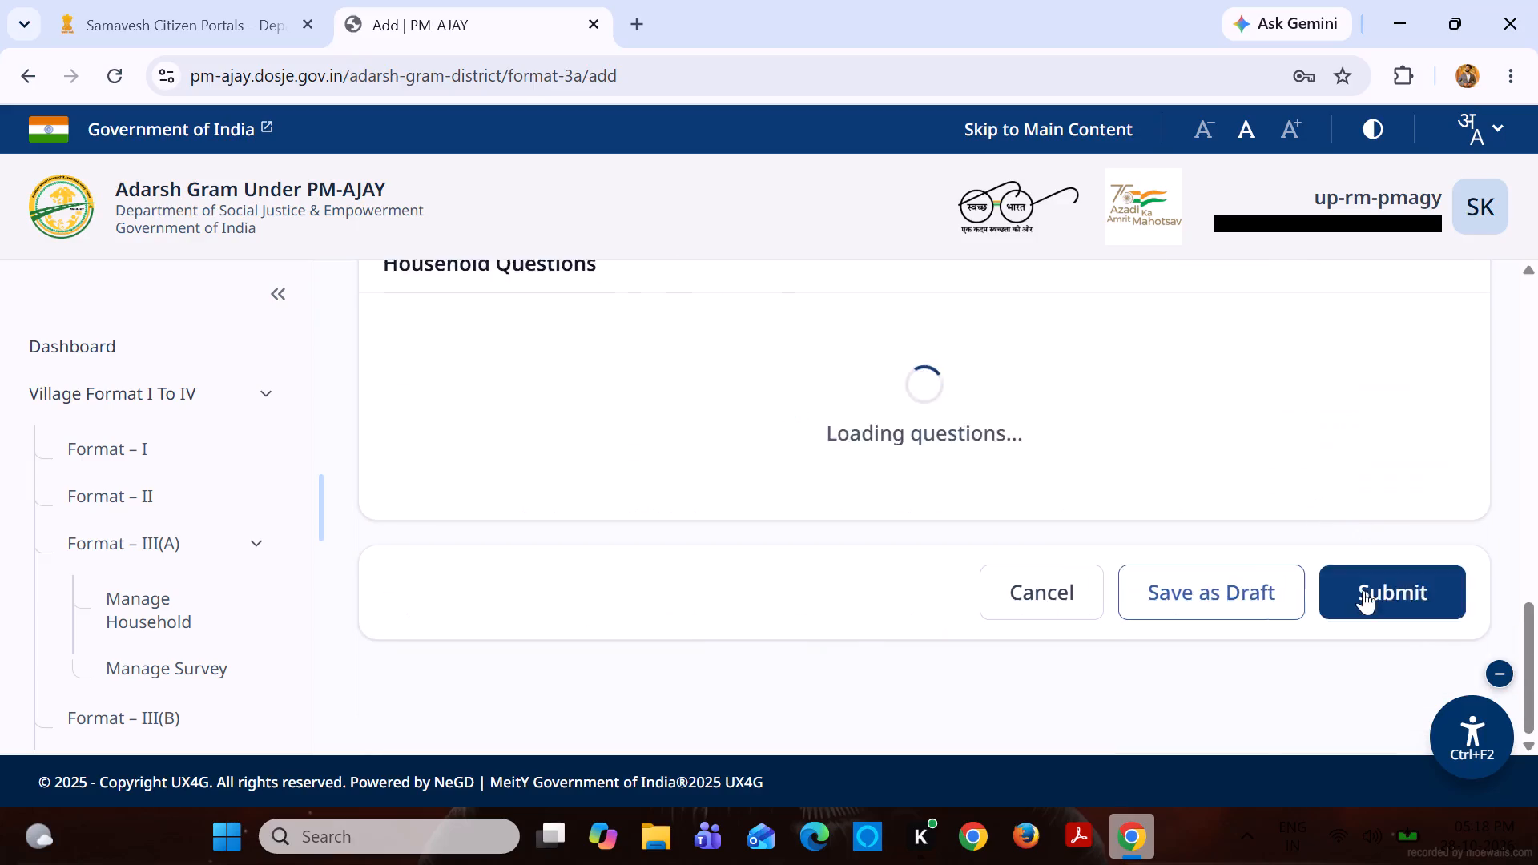
# Submit the 7 – Agricultural Practices etc. domain with No for the household being involved in farming.
pyautogui.click(1376, 407)
pyautogui.scroll(-1, 1335, 533)
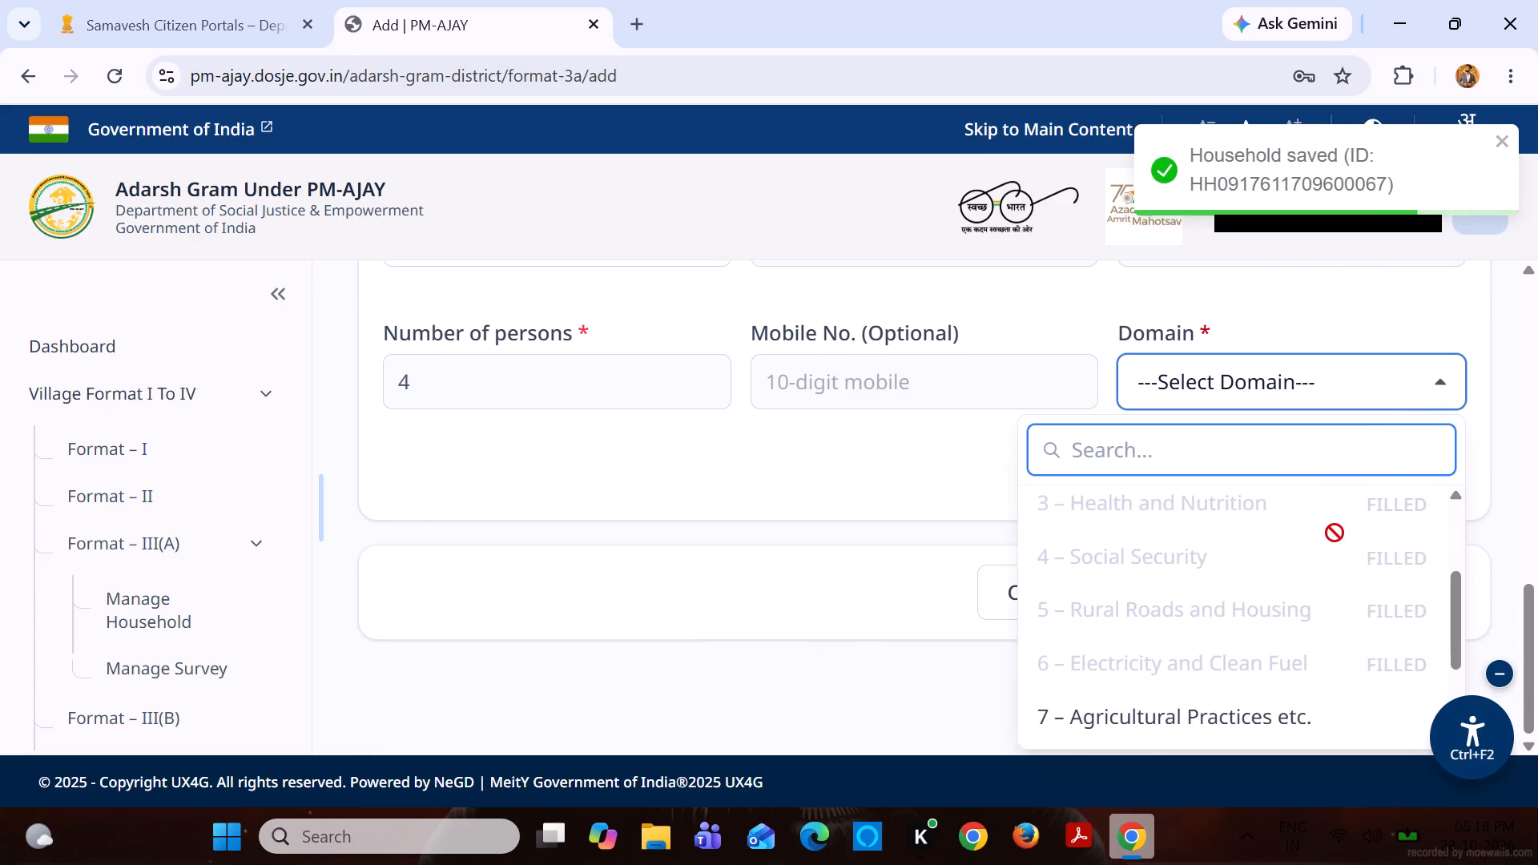
pyautogui.click(1187, 705)
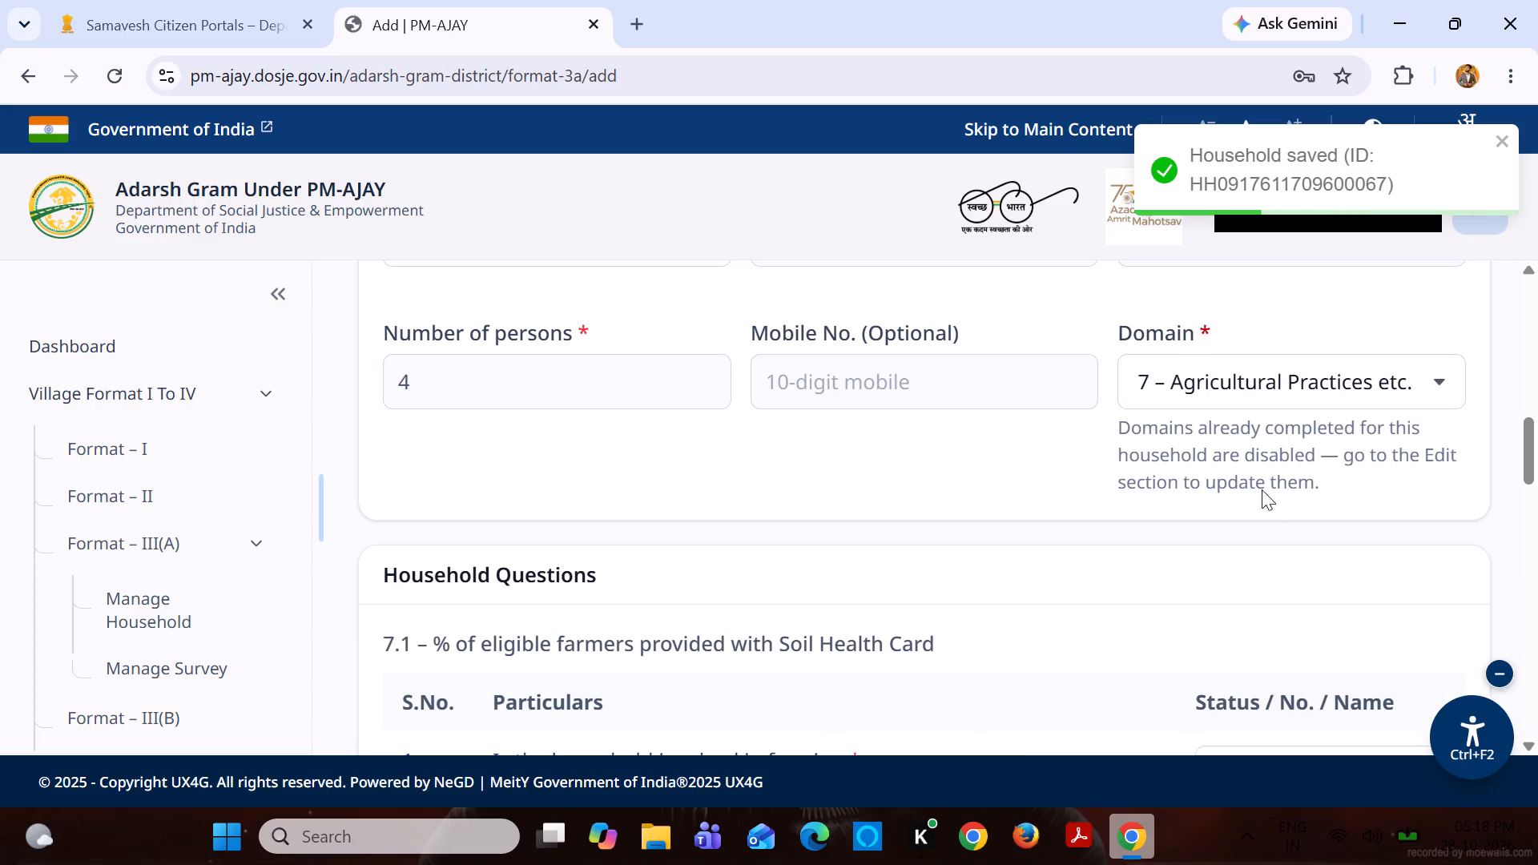
pyautogui.scroll(-3, 1293, 466)
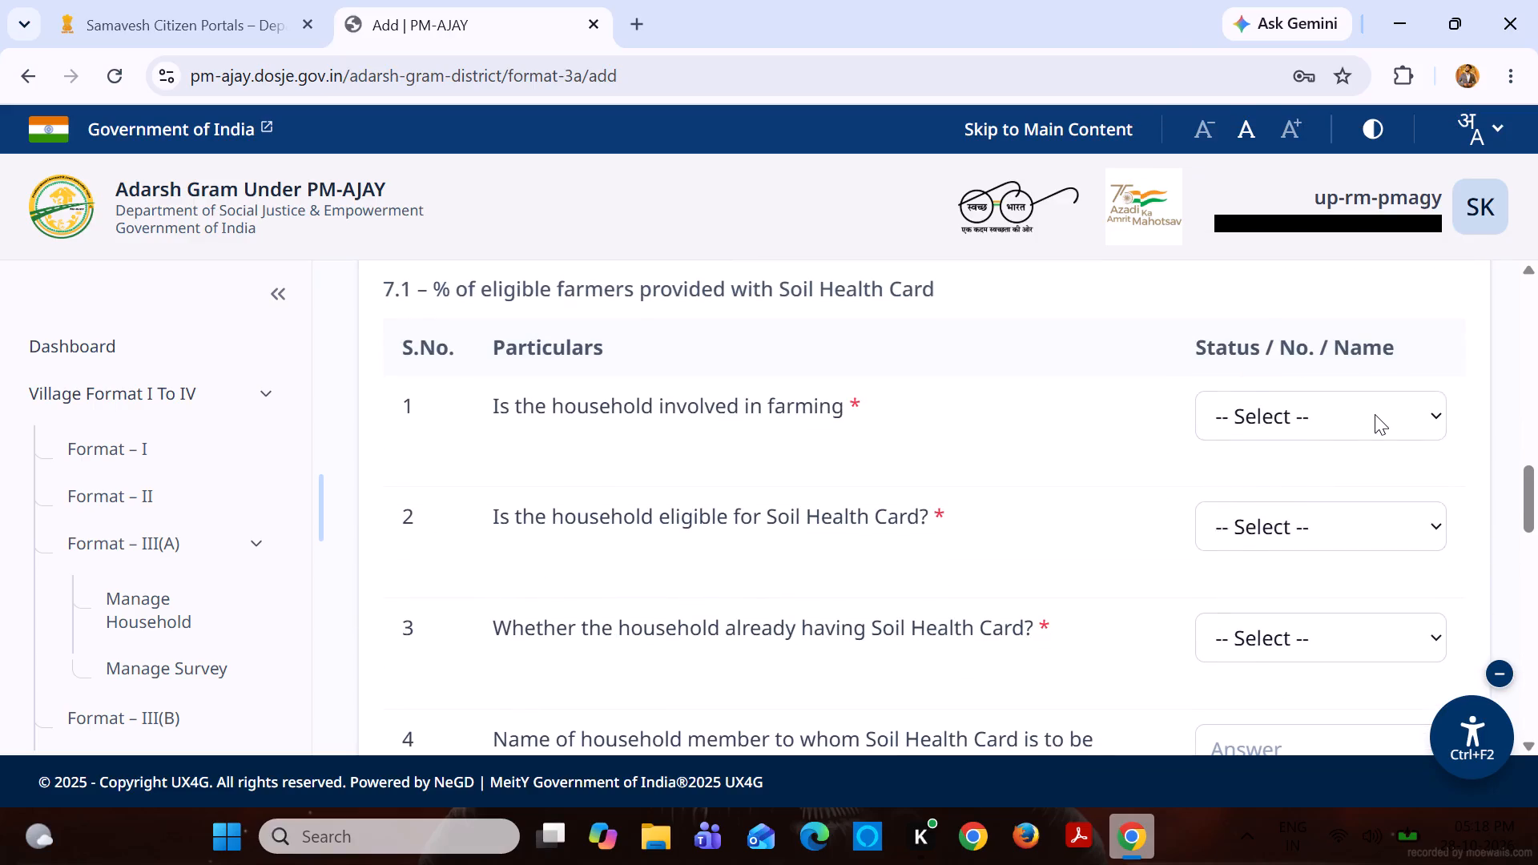
pyautogui.moveTo(1375, 414); pyautogui.dragTo(1253, 529)
pyautogui.click(1253, 529)
pyautogui.scroll(-5, 1253, 529)
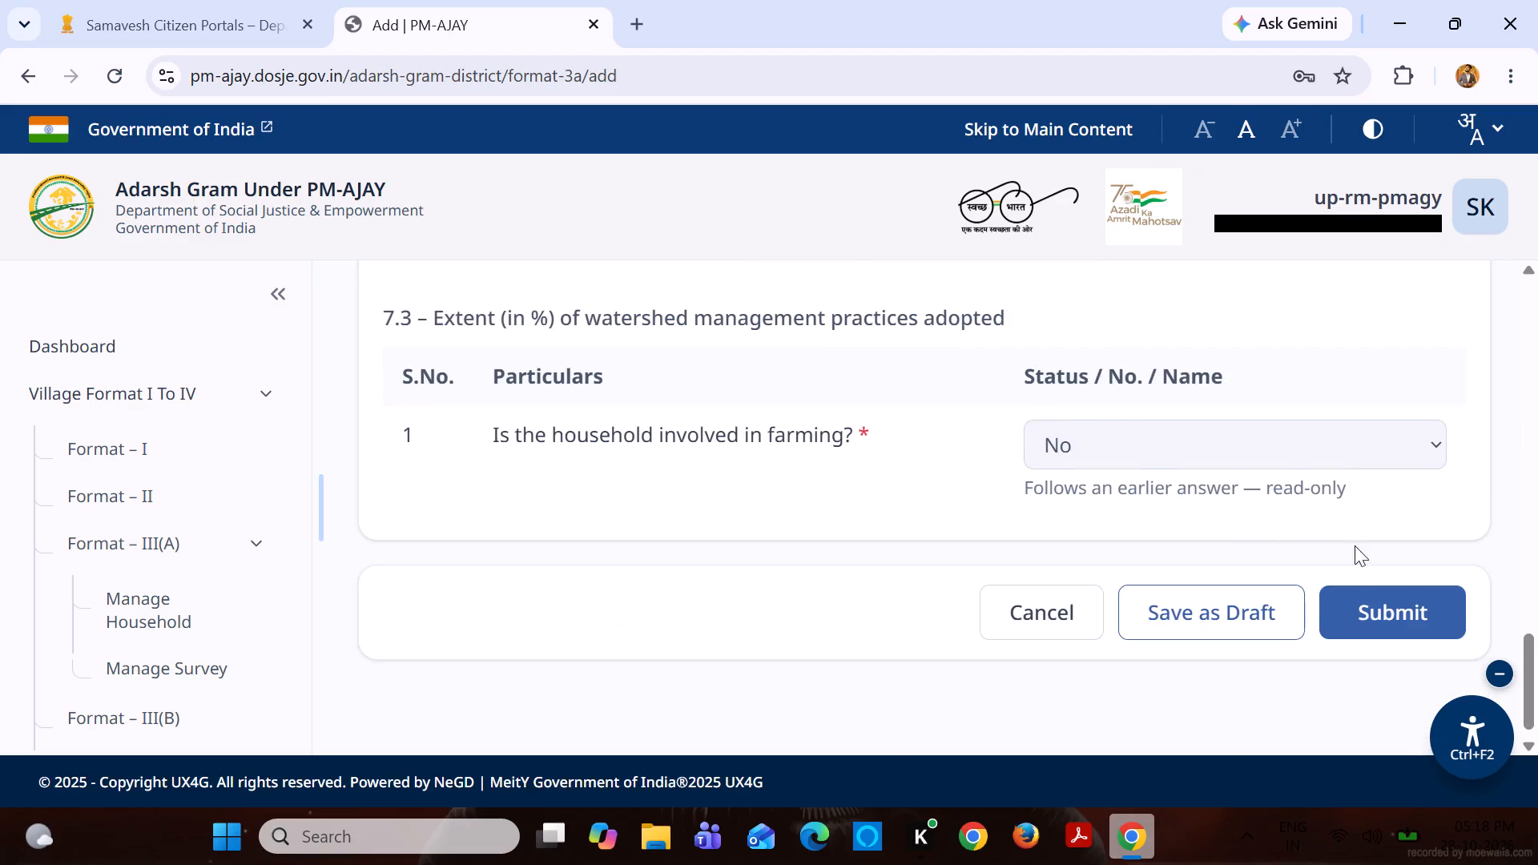
pyautogui.click(1365, 588)
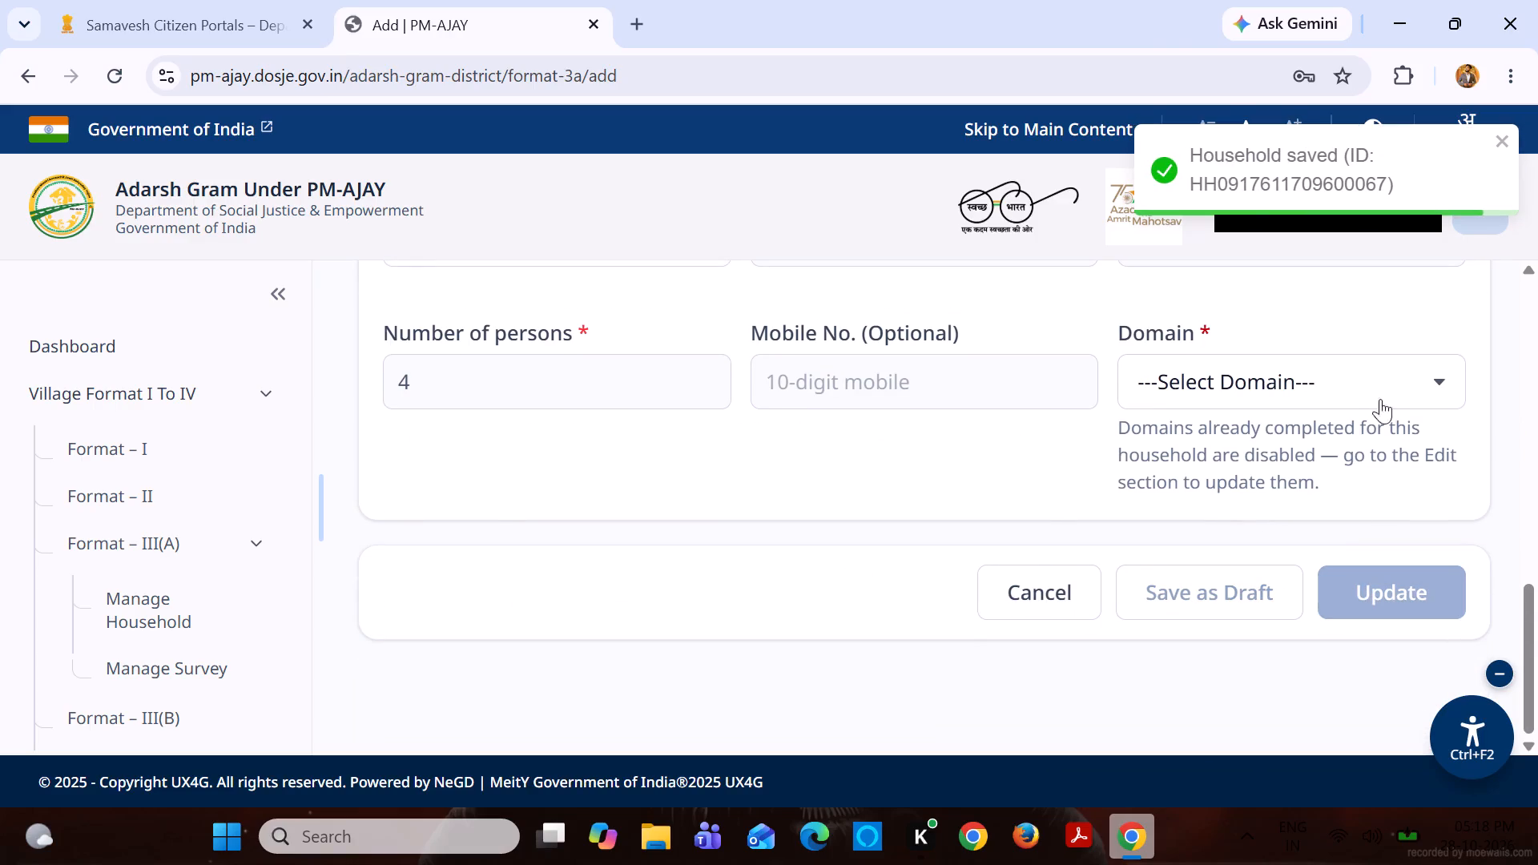
# Choose the 8 – Financial Inclusion domain and enter 4 persons over 5 years and 4 members already having Aadhaar (8.1).
pyautogui.click(1379, 380)
pyautogui.scroll(-2, 1294, 553)
pyautogui.click(1197, 615)
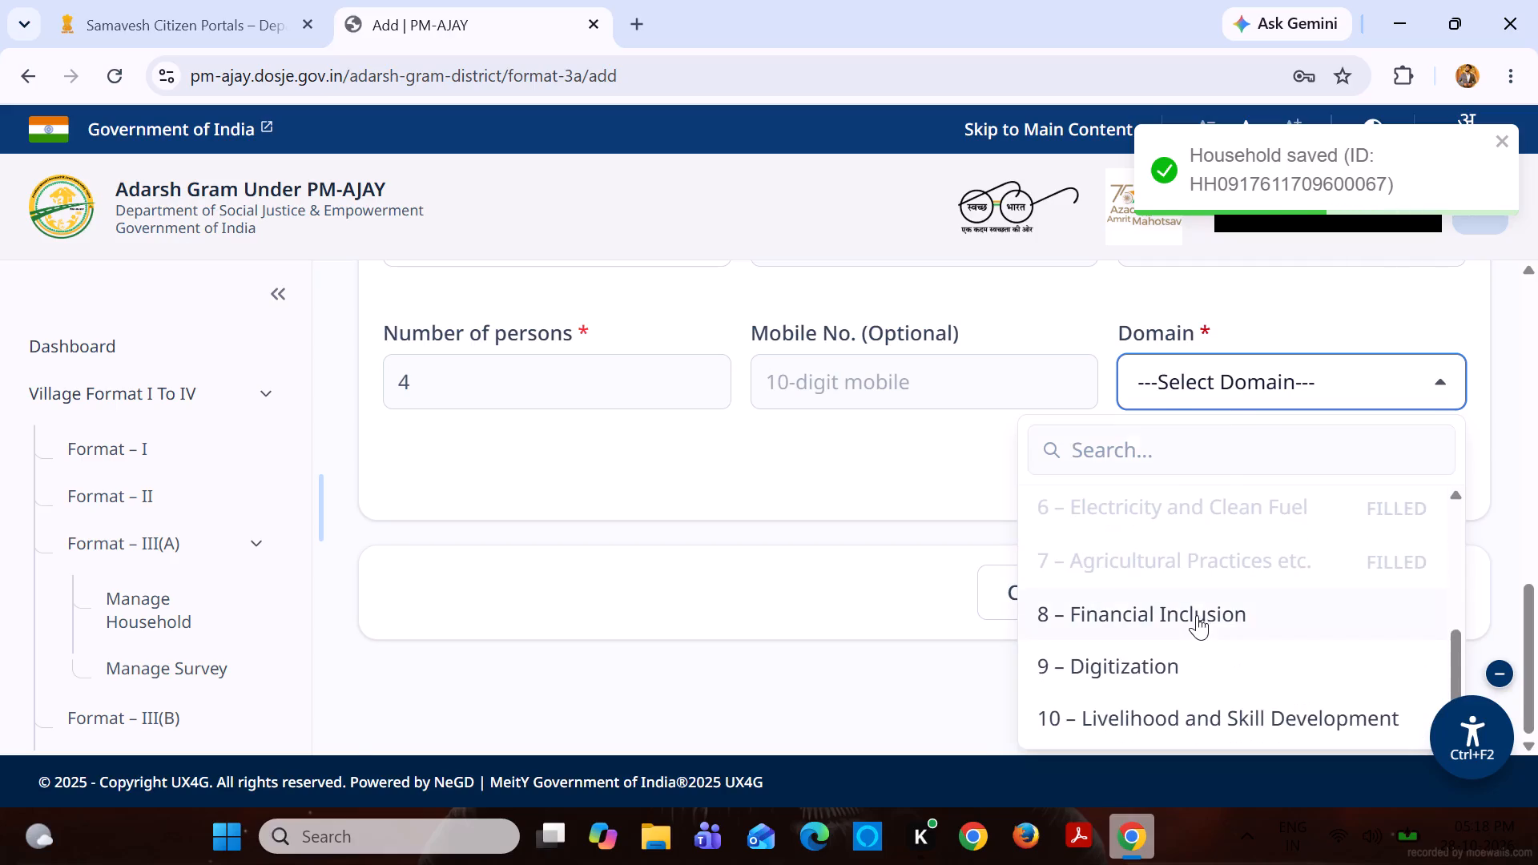
pyautogui.scroll(-3, 1197, 615)
pyautogui.click(1265, 533)
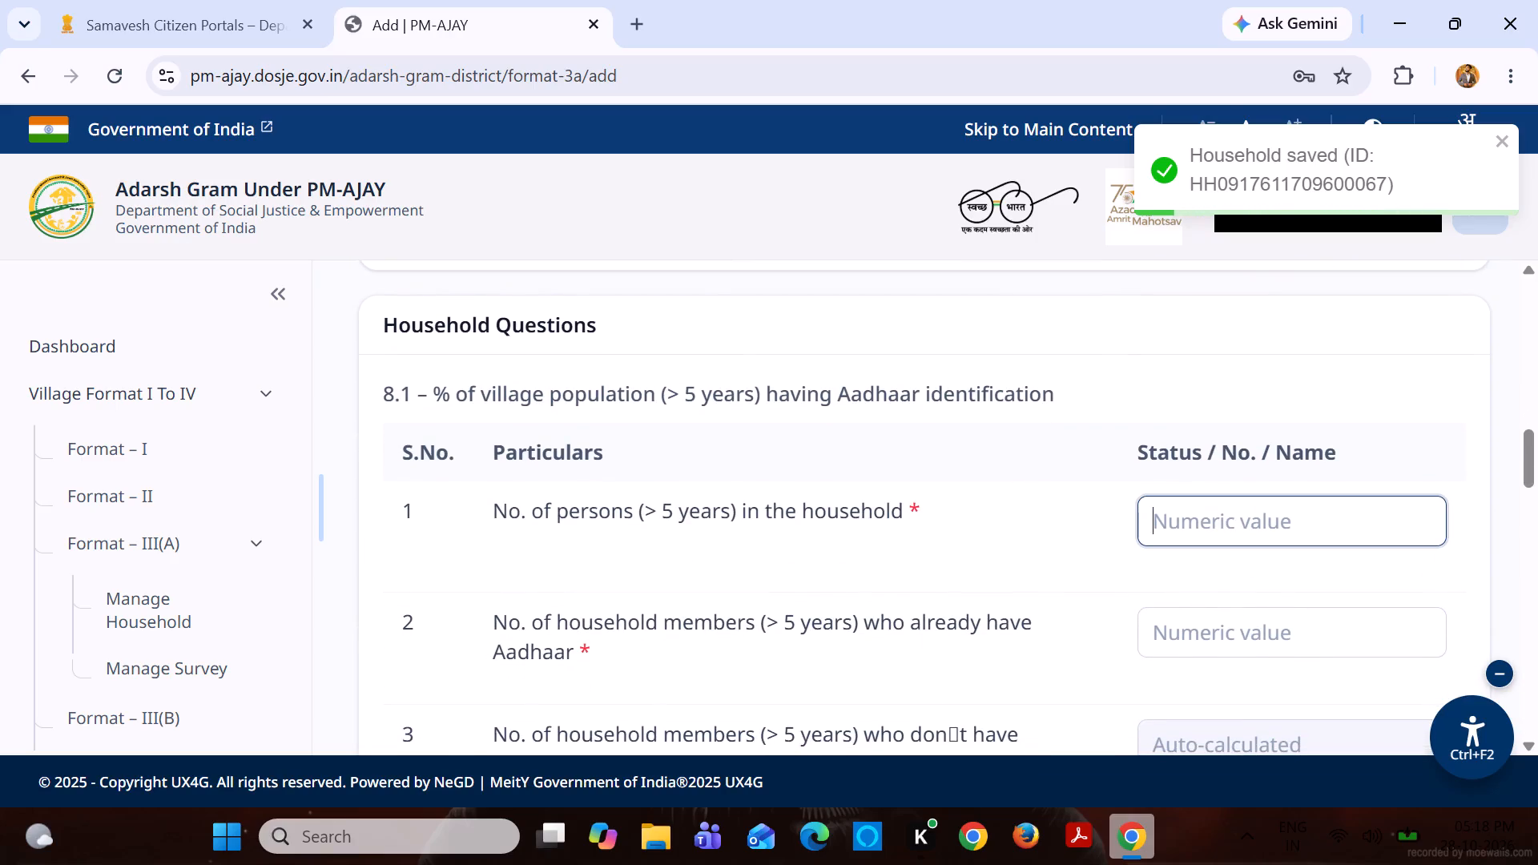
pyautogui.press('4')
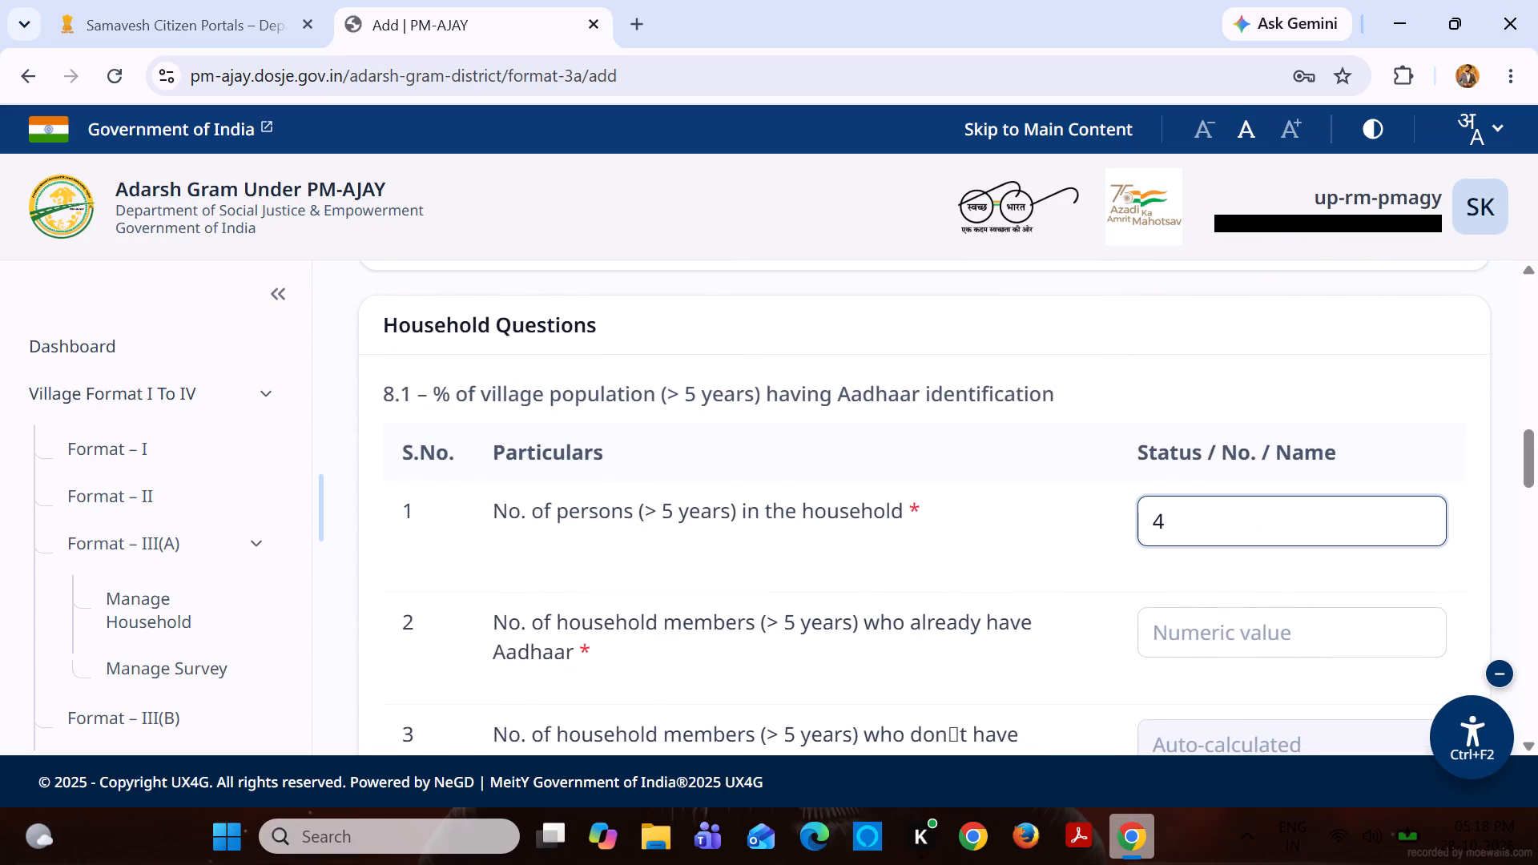
pyautogui.click(1222, 656)
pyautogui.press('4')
# In section 8.2, enter 2 members eligible for a Banks/Post Office account and 2 eligible members who have one.
pyautogui.scroll(-6, 1222, 656)
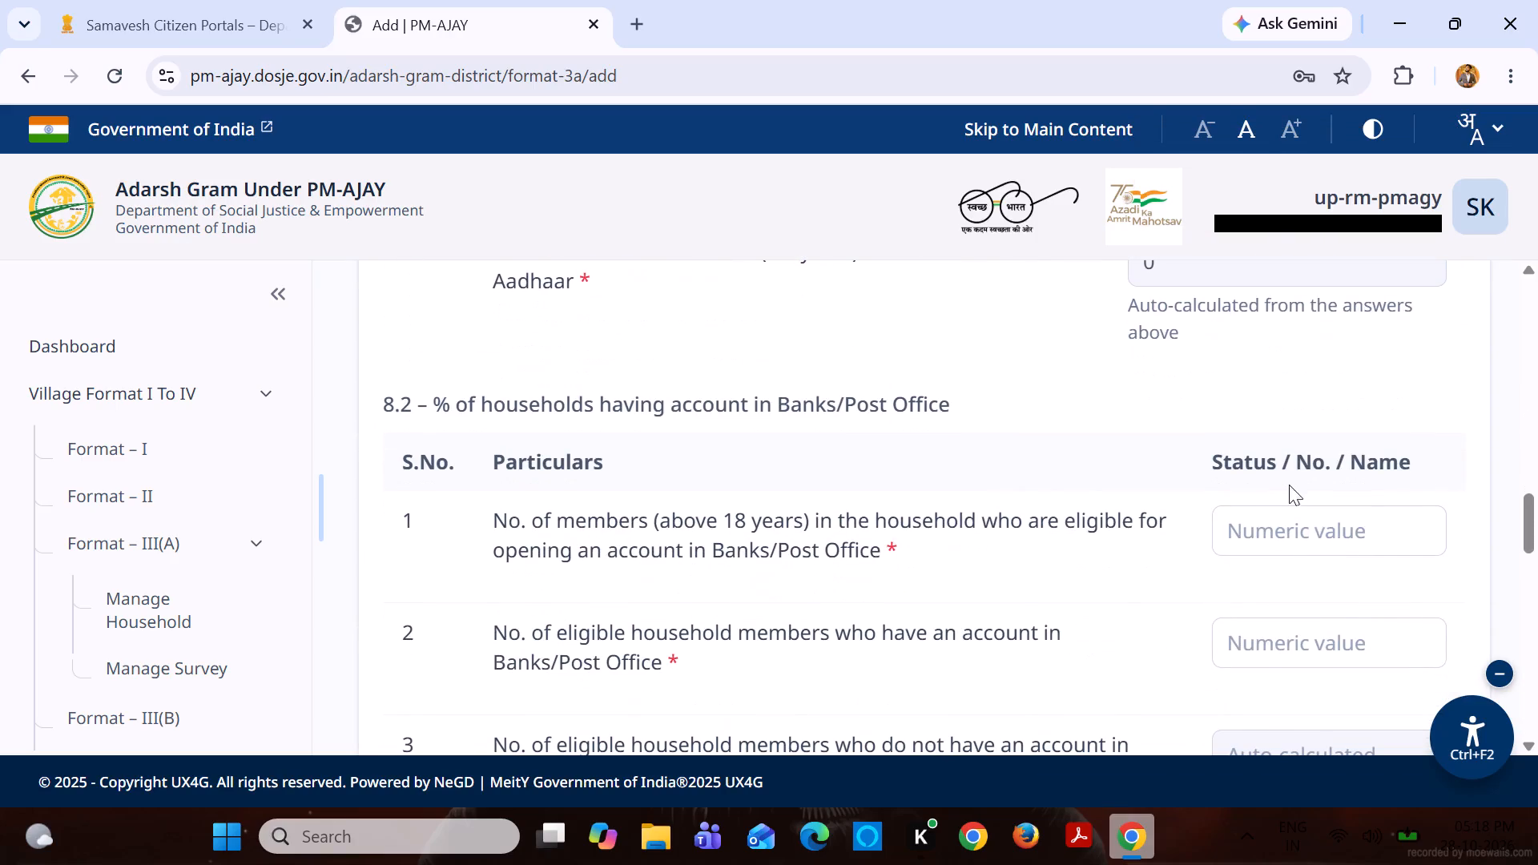
pyautogui.click(1278, 503)
pyautogui.click(1278, 518)
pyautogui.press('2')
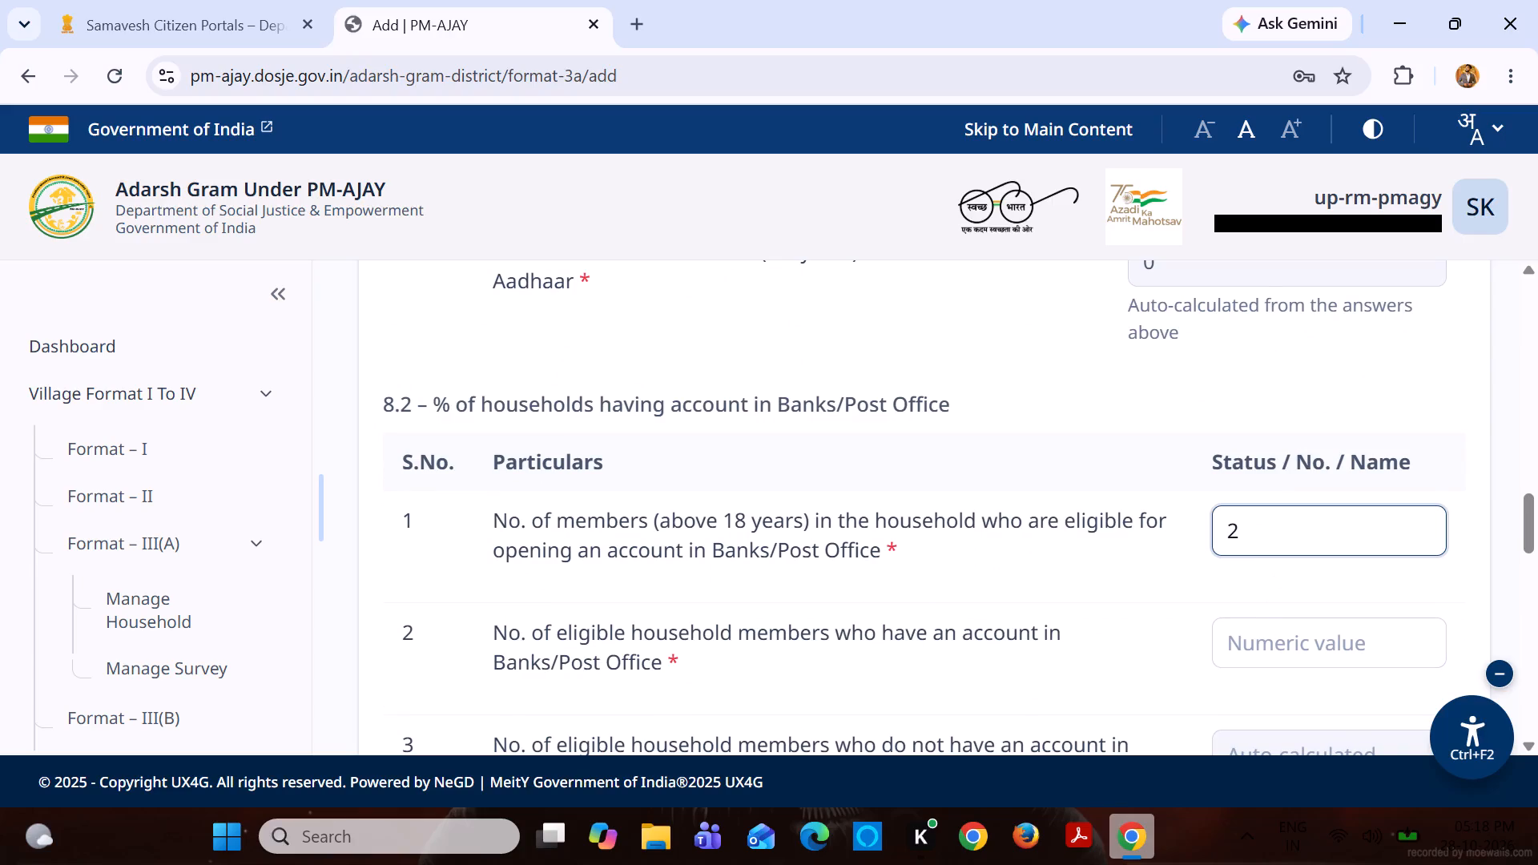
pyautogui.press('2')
pyautogui.press('BackSpace')
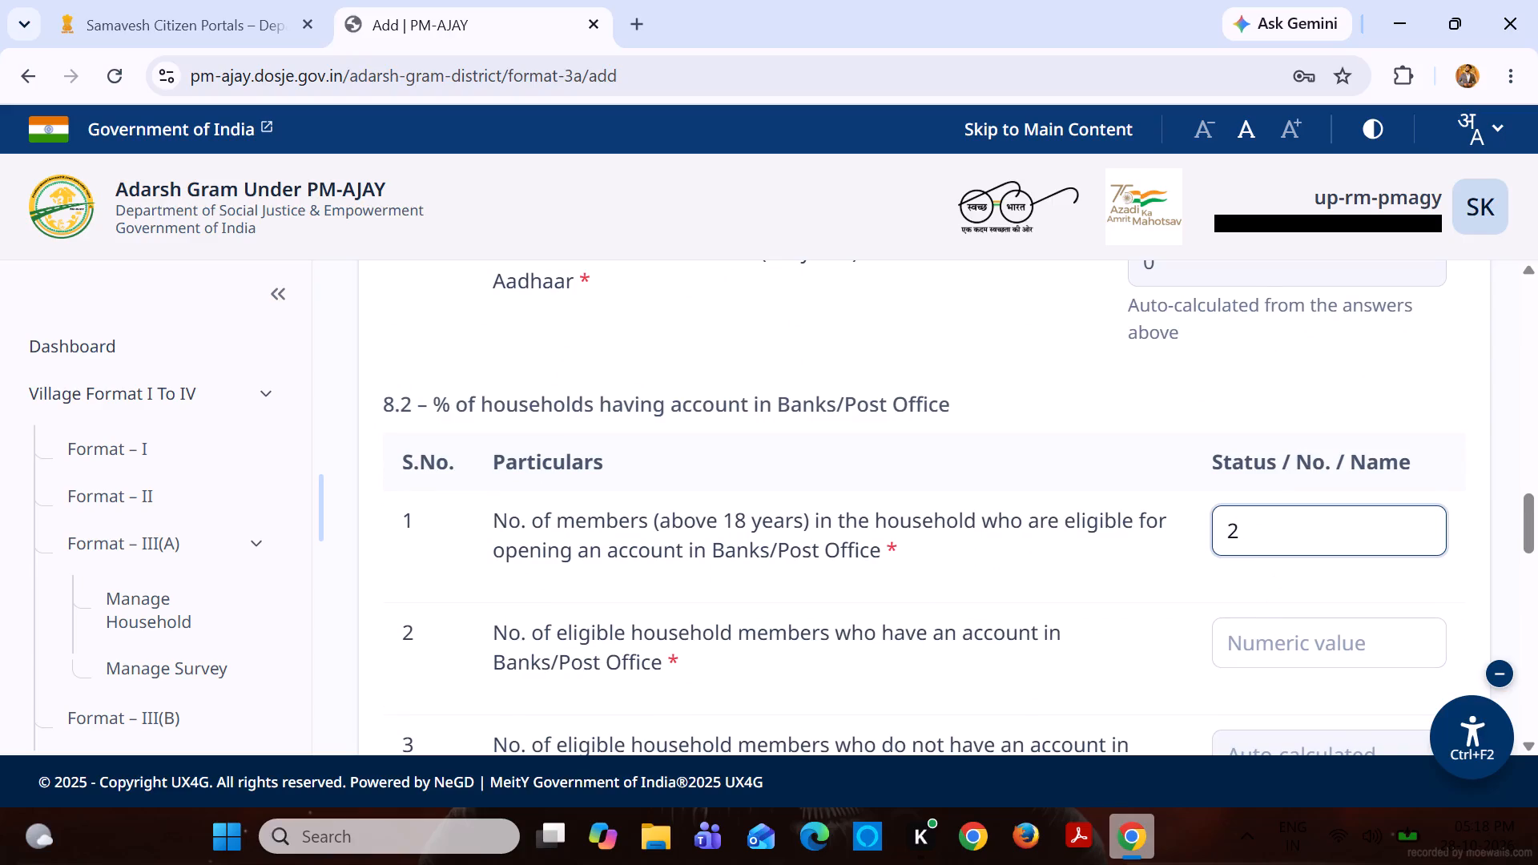
pyautogui.click(1274, 655)
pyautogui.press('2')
# Enter 0 members eligible for Suraksha Bima Yojana (8.3) and Jeevan Jyoti Bima Yojana (8.4), and submit the Financial Inclusion domain.
pyautogui.scroll(-7, 1274, 655)
pyautogui.moveTo(1367, 543); pyautogui.dragTo(1359, 561)
pyautogui.click(1359, 561)
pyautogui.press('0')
pyautogui.scroll(-2, 1352, 585)
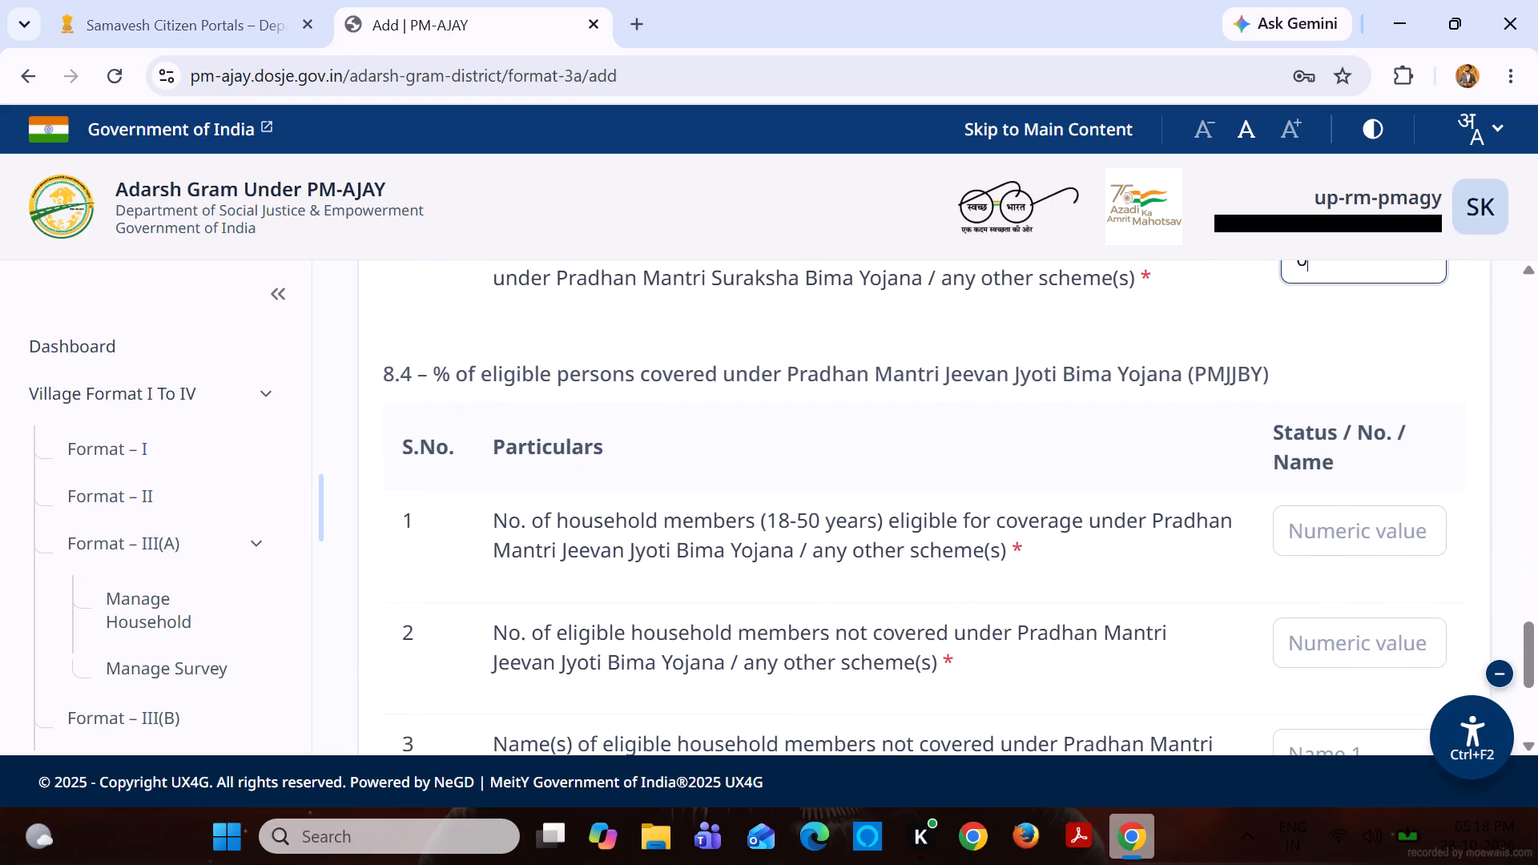
pyautogui.click(1316, 542)
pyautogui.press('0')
pyautogui.scroll(-2, 1316, 542)
pyautogui.click(1383, 594)
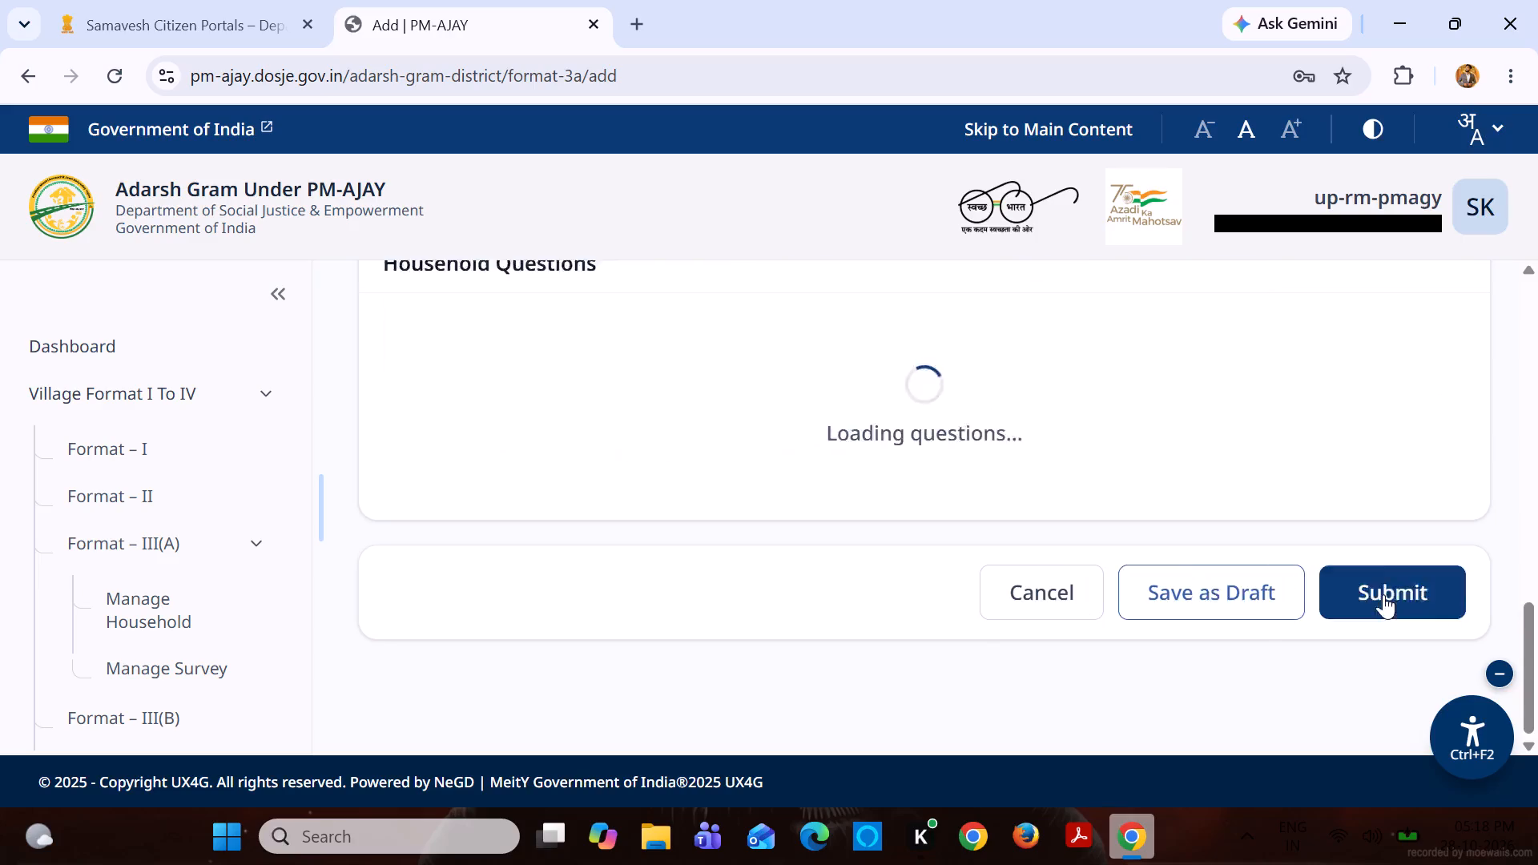
# Submit the 9 – Digitization domain with 0 household members (14-60 years) eligible for PMGDISHA training.
pyautogui.click(1406, 387)
pyautogui.scroll(-7, 1311, 588)
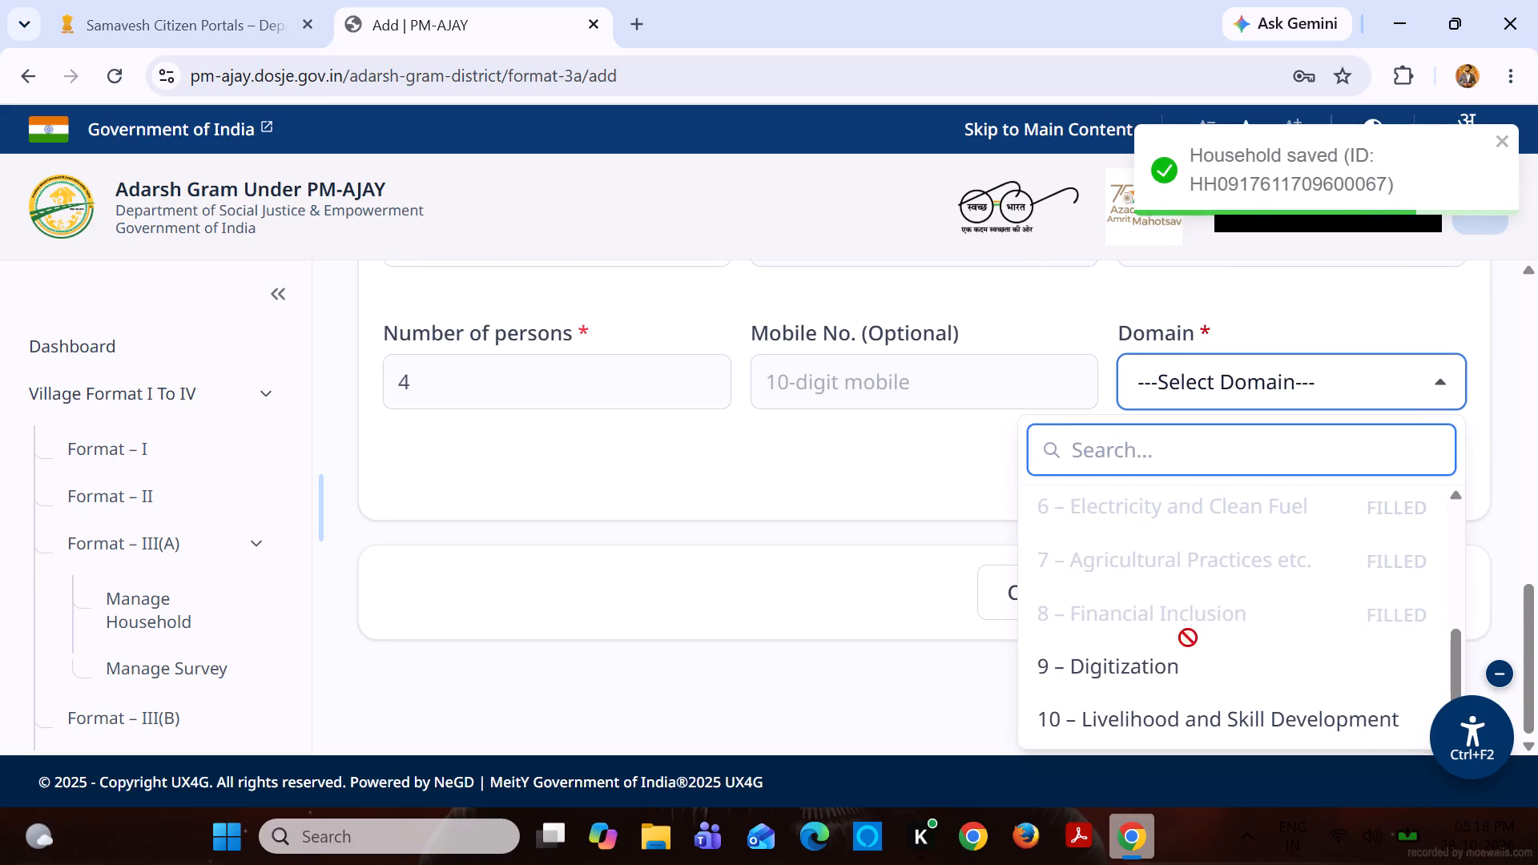
pyautogui.click(1162, 658)
pyautogui.scroll(-3, 1162, 658)
pyautogui.click(1331, 489)
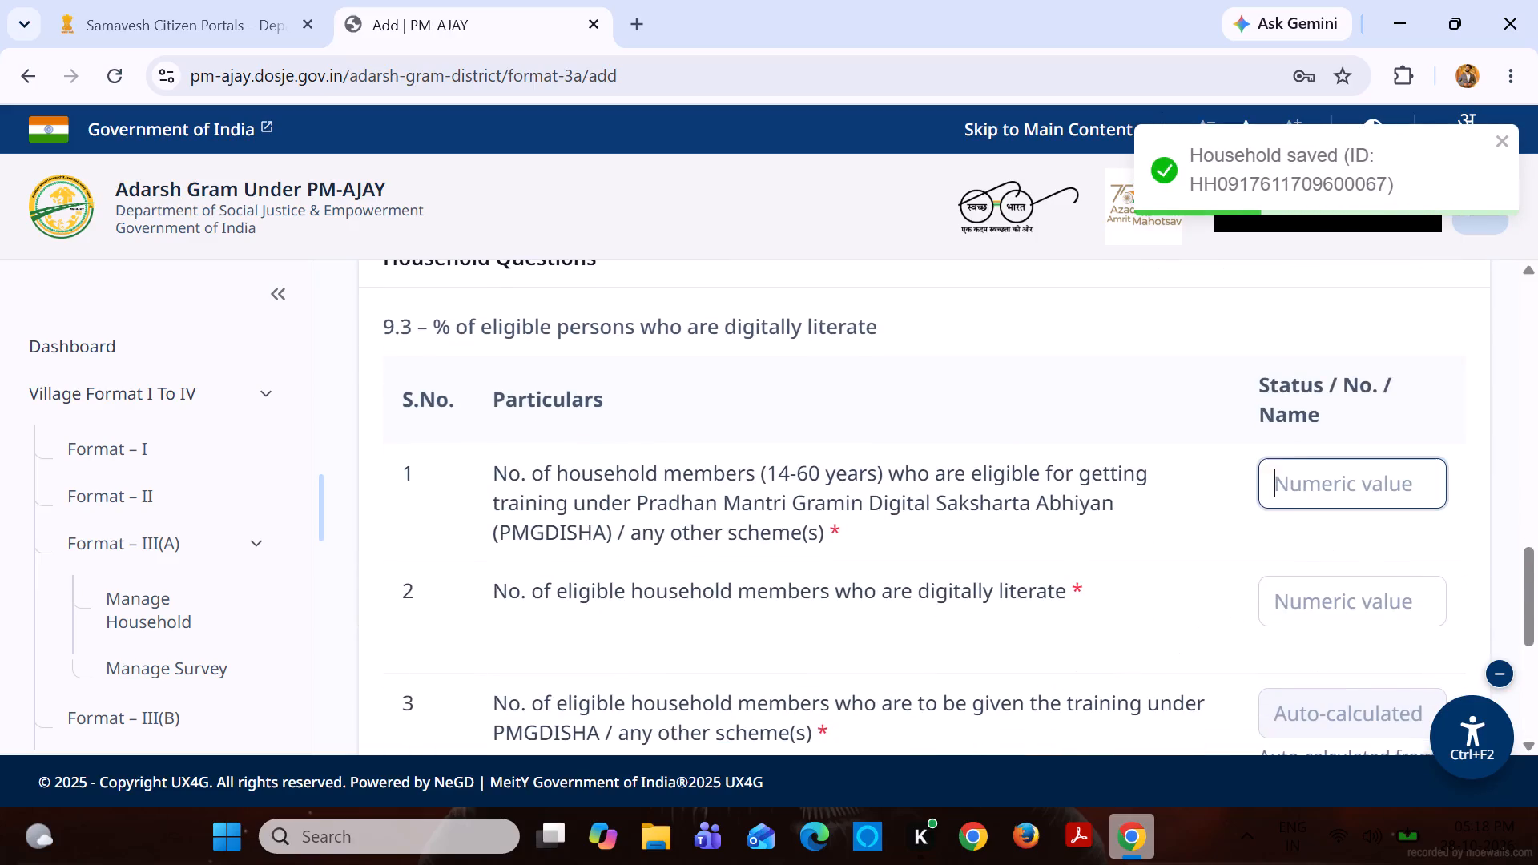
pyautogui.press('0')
pyautogui.click(1388, 643)
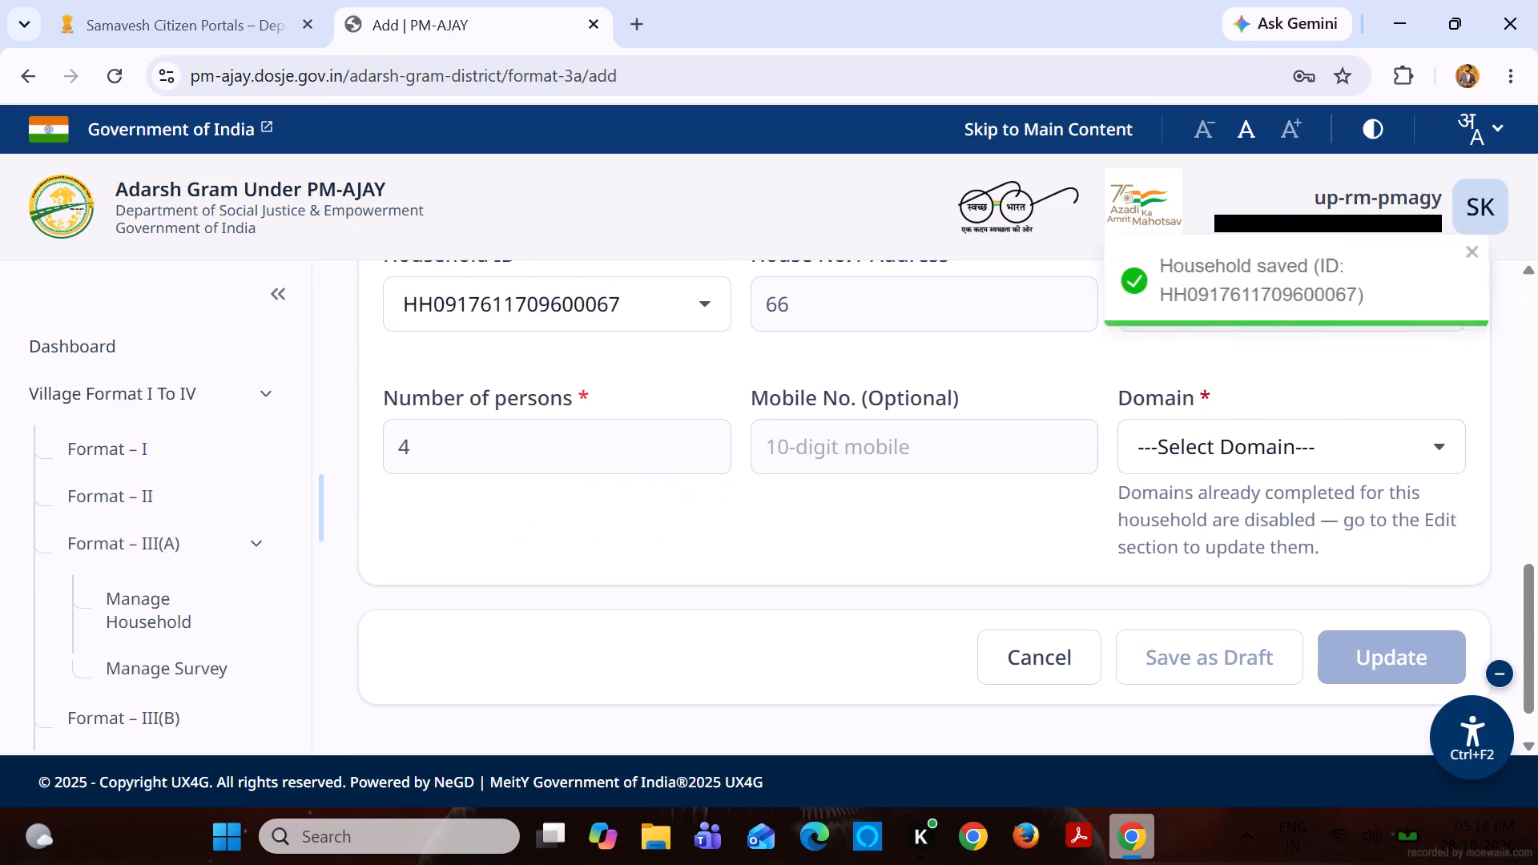
# Choose the 10 – Livelihood and Skill Development domain and enter 0 youth eligible for skill development training (10.1).
pyautogui.click(1387, 465)
pyautogui.scroll(-9, 1279, 328)
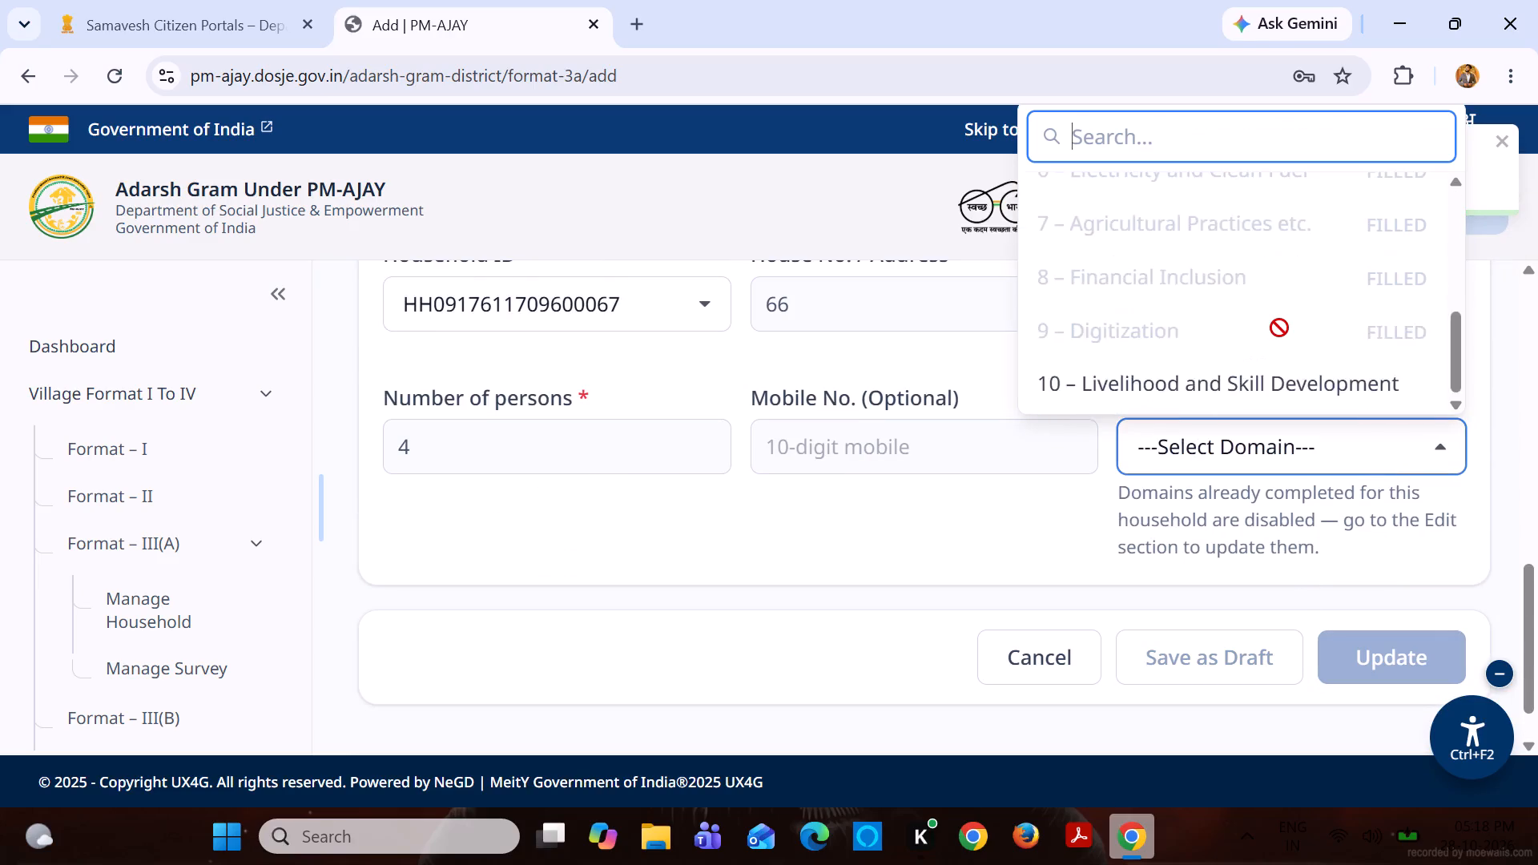
pyautogui.click(1200, 384)
pyautogui.scroll(-2, 1306, 429)
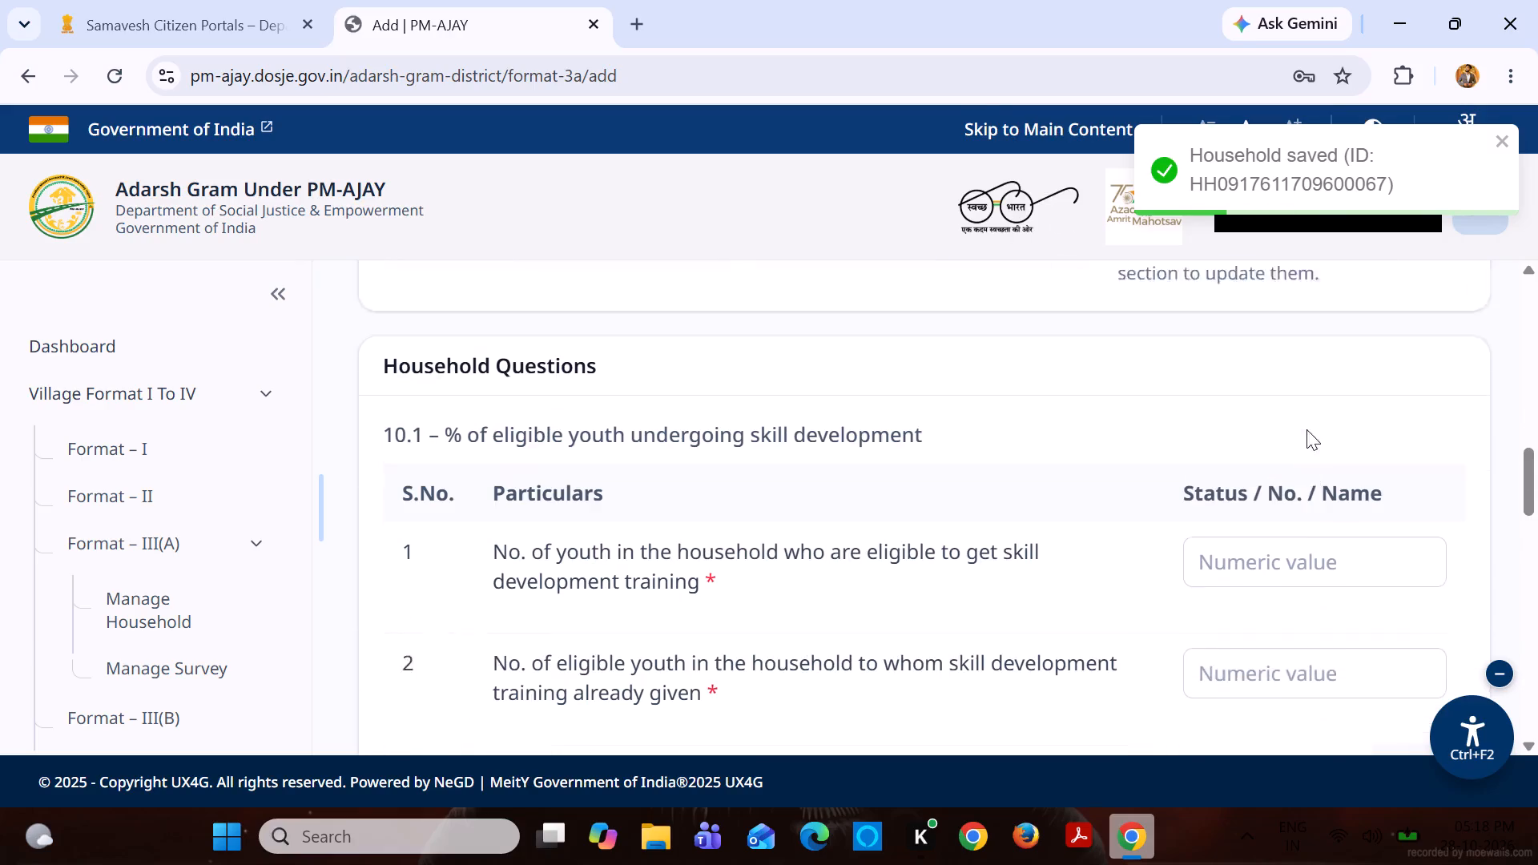
pyautogui.scroll(-1, 1306, 429)
pyautogui.click(1280, 505)
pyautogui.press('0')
# Enter 0 youth eligible for bank linked loans, answer Yes to self-help group membership, and submit the Livelihood and Skill Development domain.
pyautogui.scroll(-4, 1280, 505)
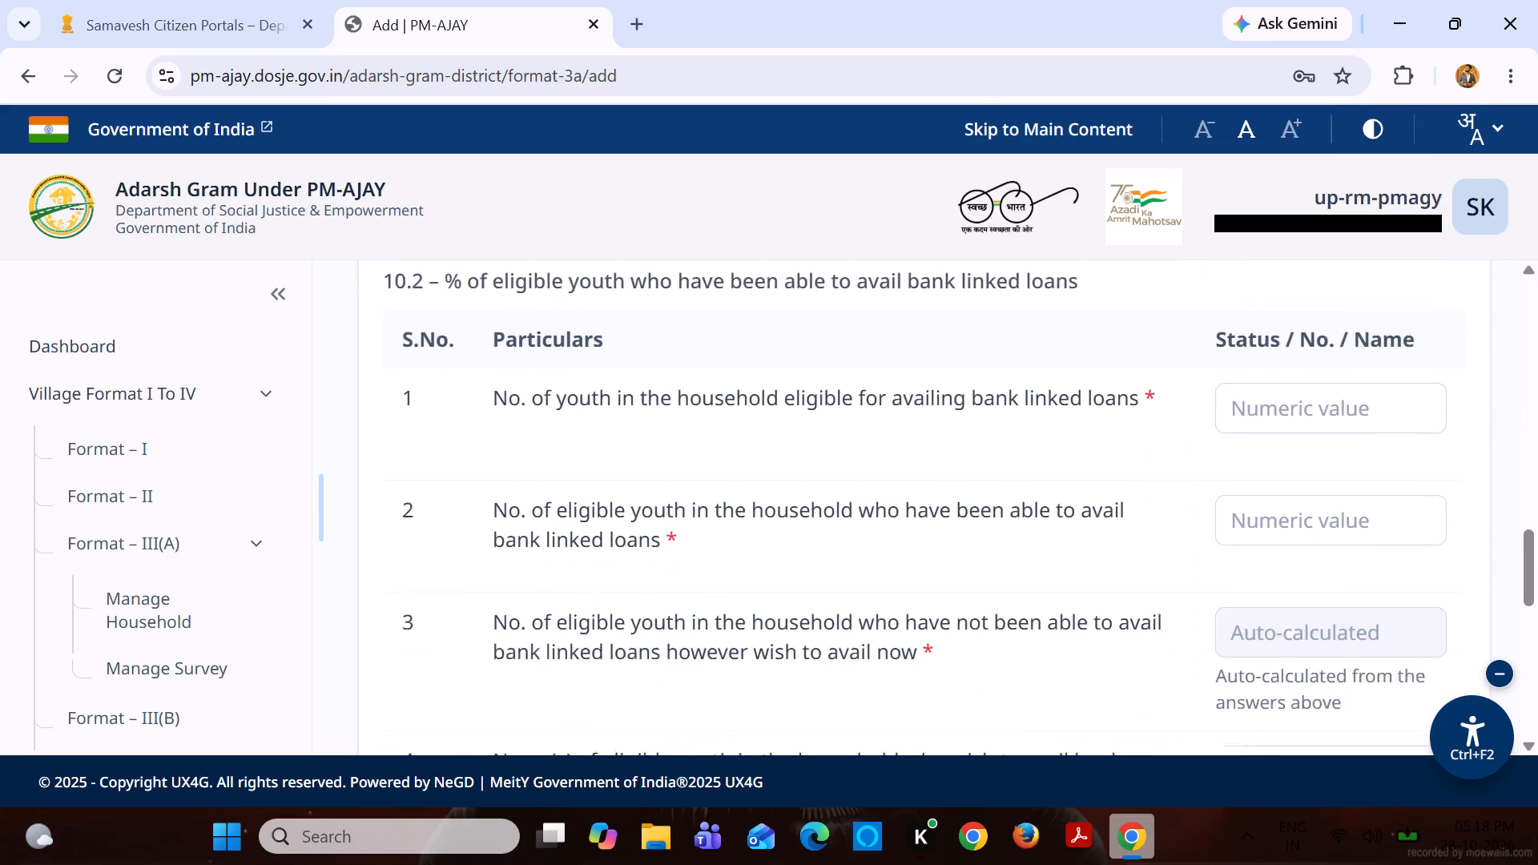
pyautogui.click(1268, 341)
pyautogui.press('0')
pyautogui.click(1318, 586)
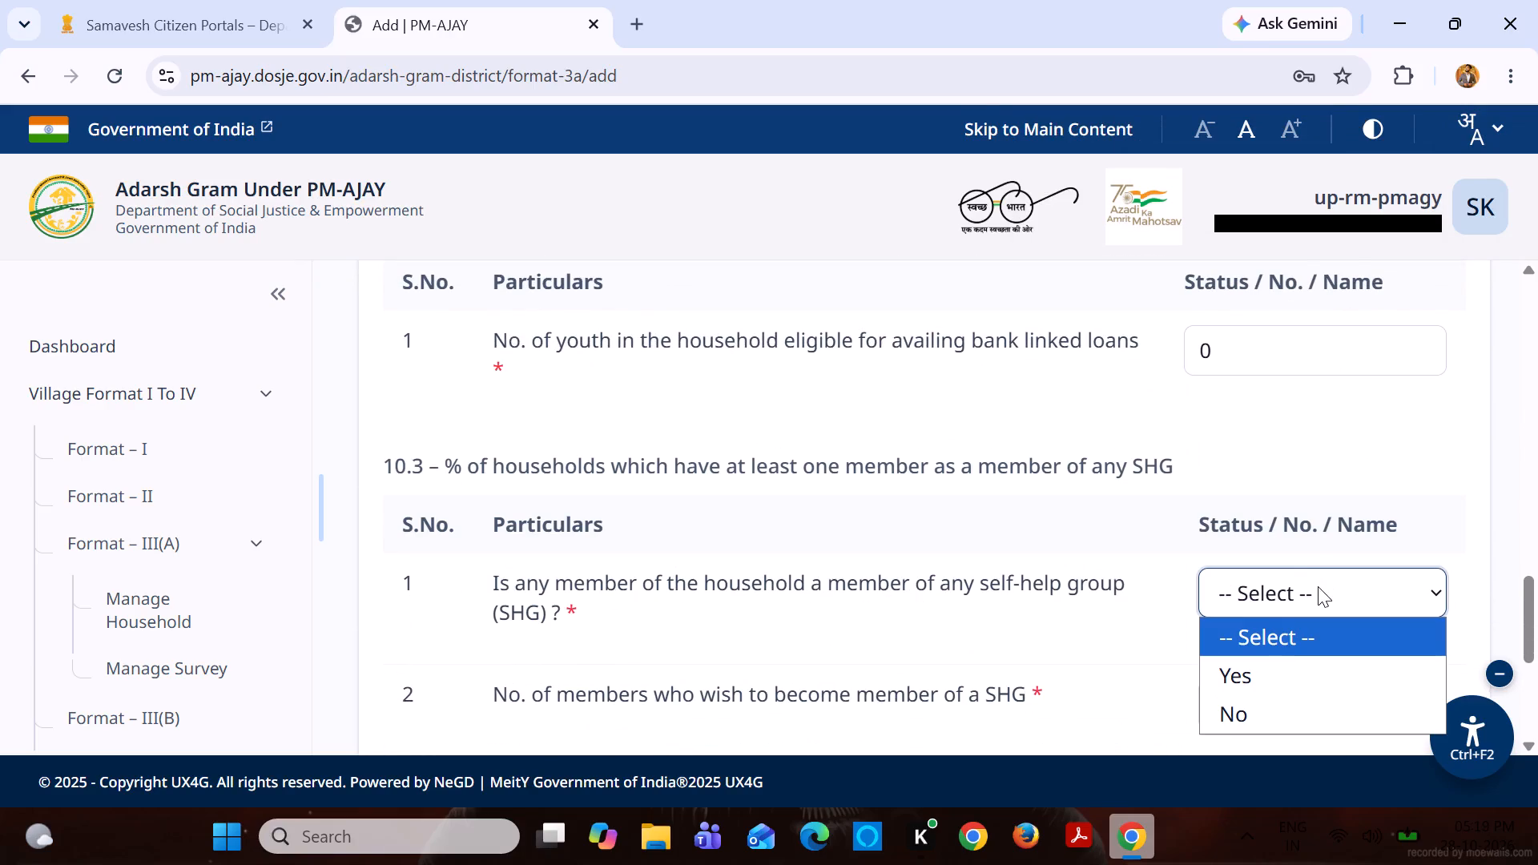
pyautogui.click(1258, 662)
pyautogui.scroll(-4, 1258, 662)
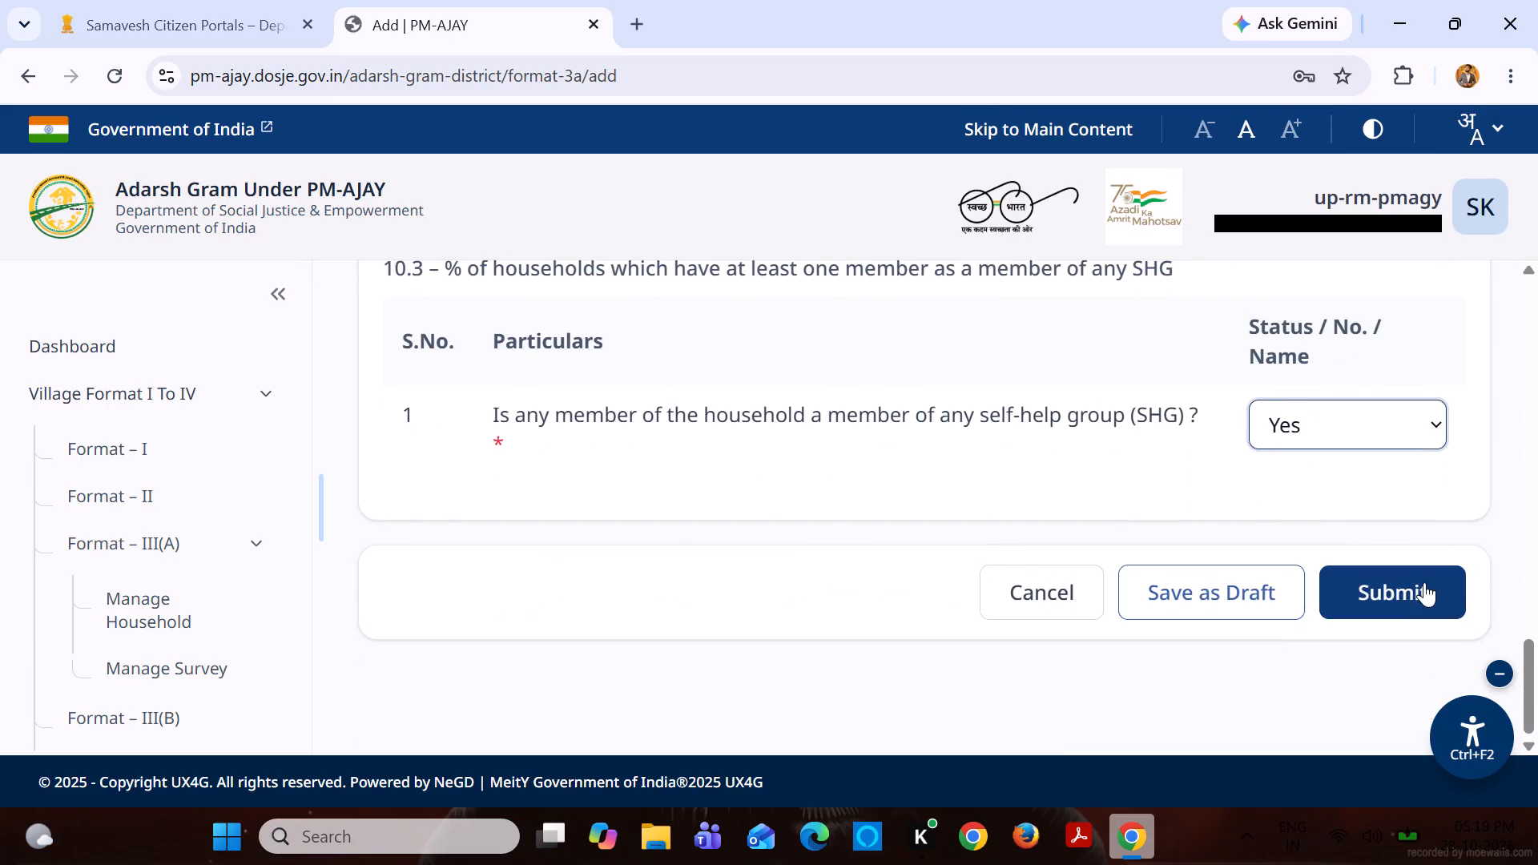
pyautogui.click(1424, 582)
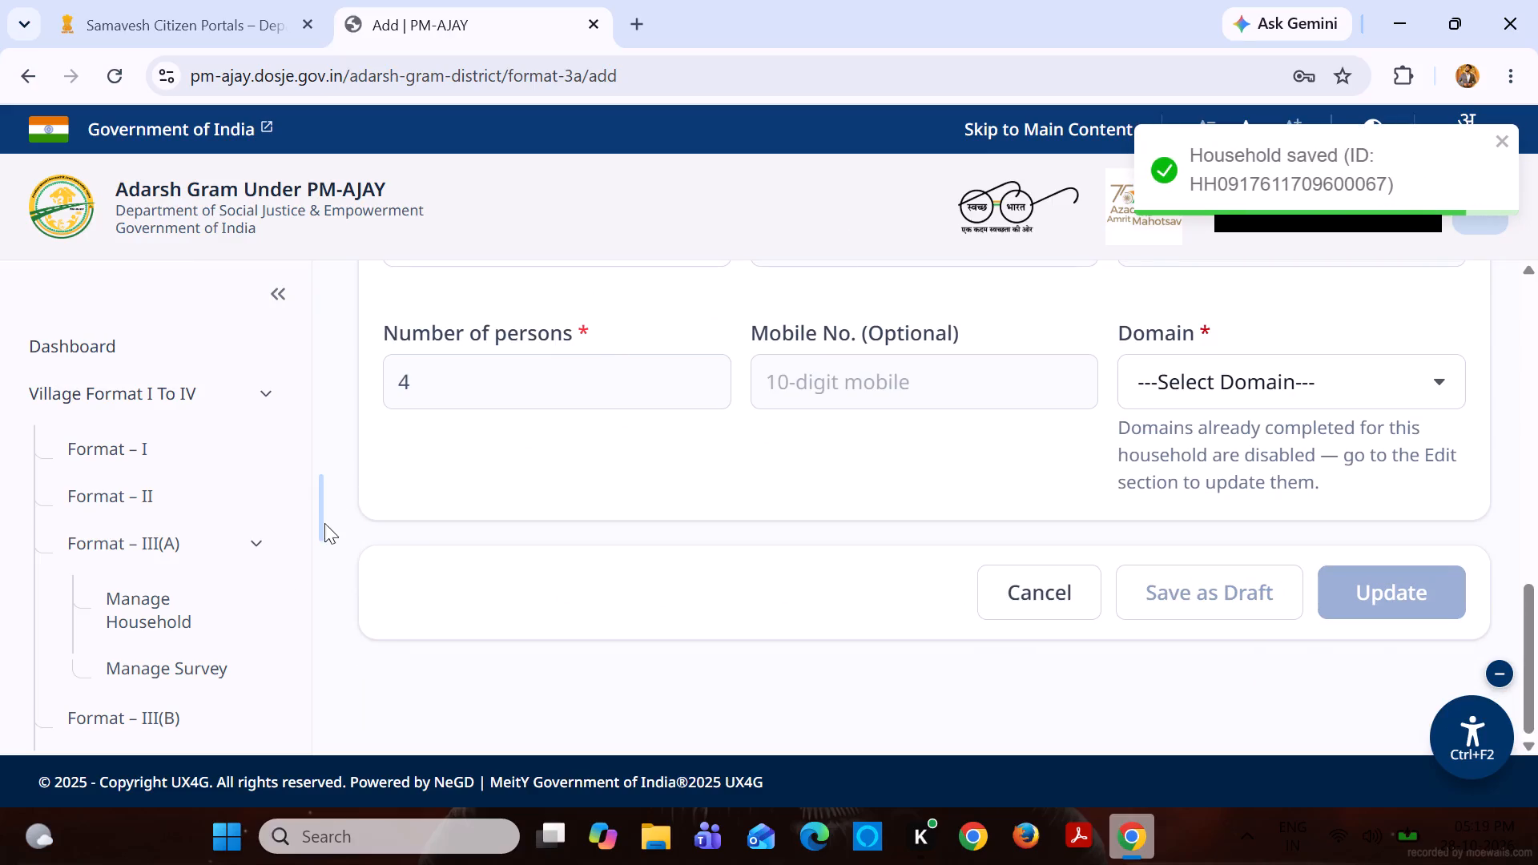
pyautogui.click(187, 608)
pyautogui.click(1109, 366)
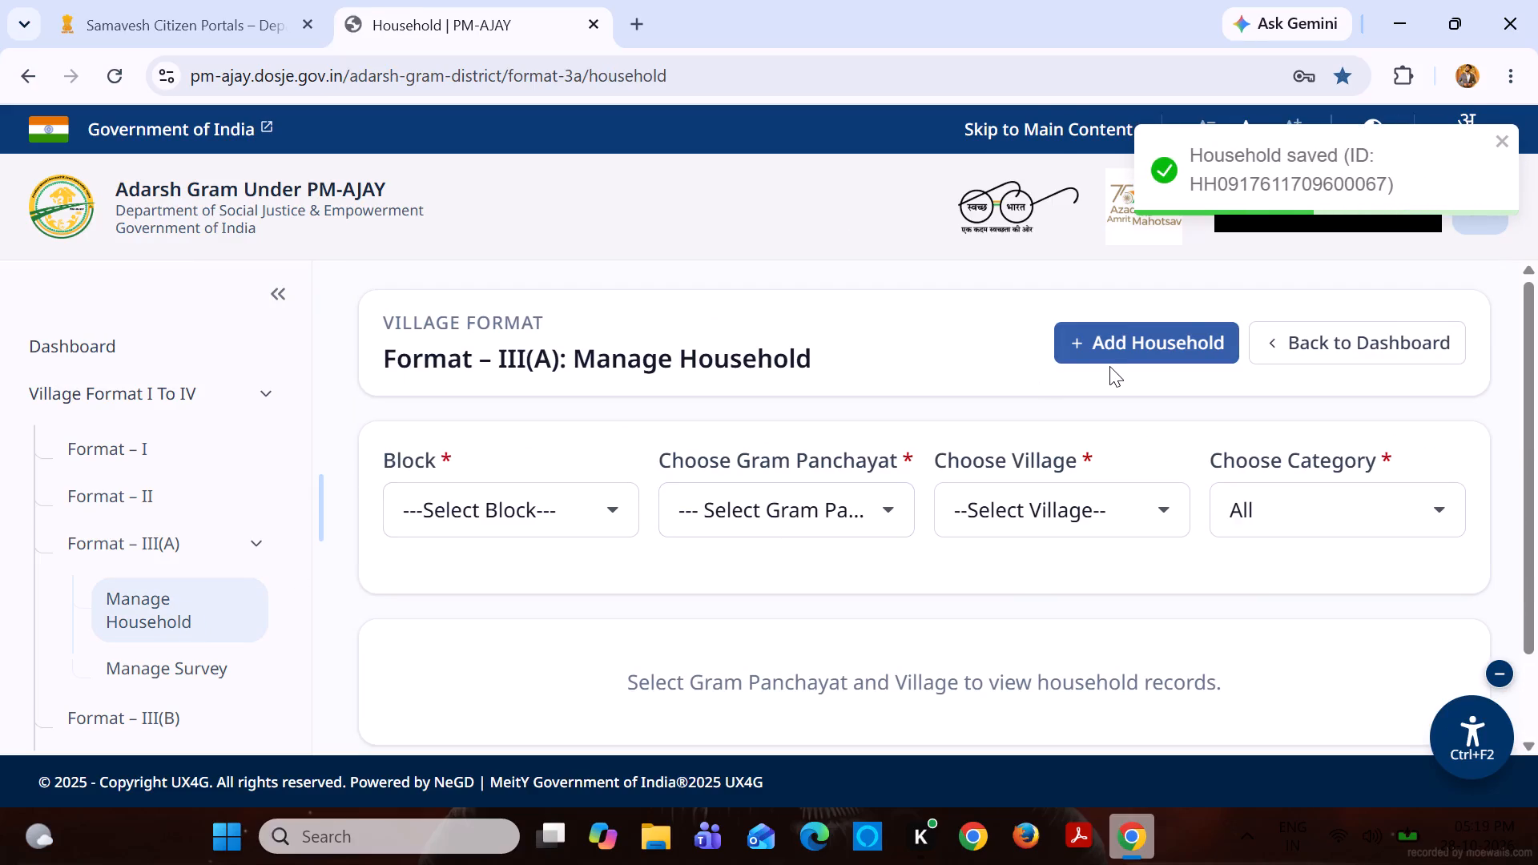
pyautogui.click(1144, 334)
pyautogui.click(1153, 262)
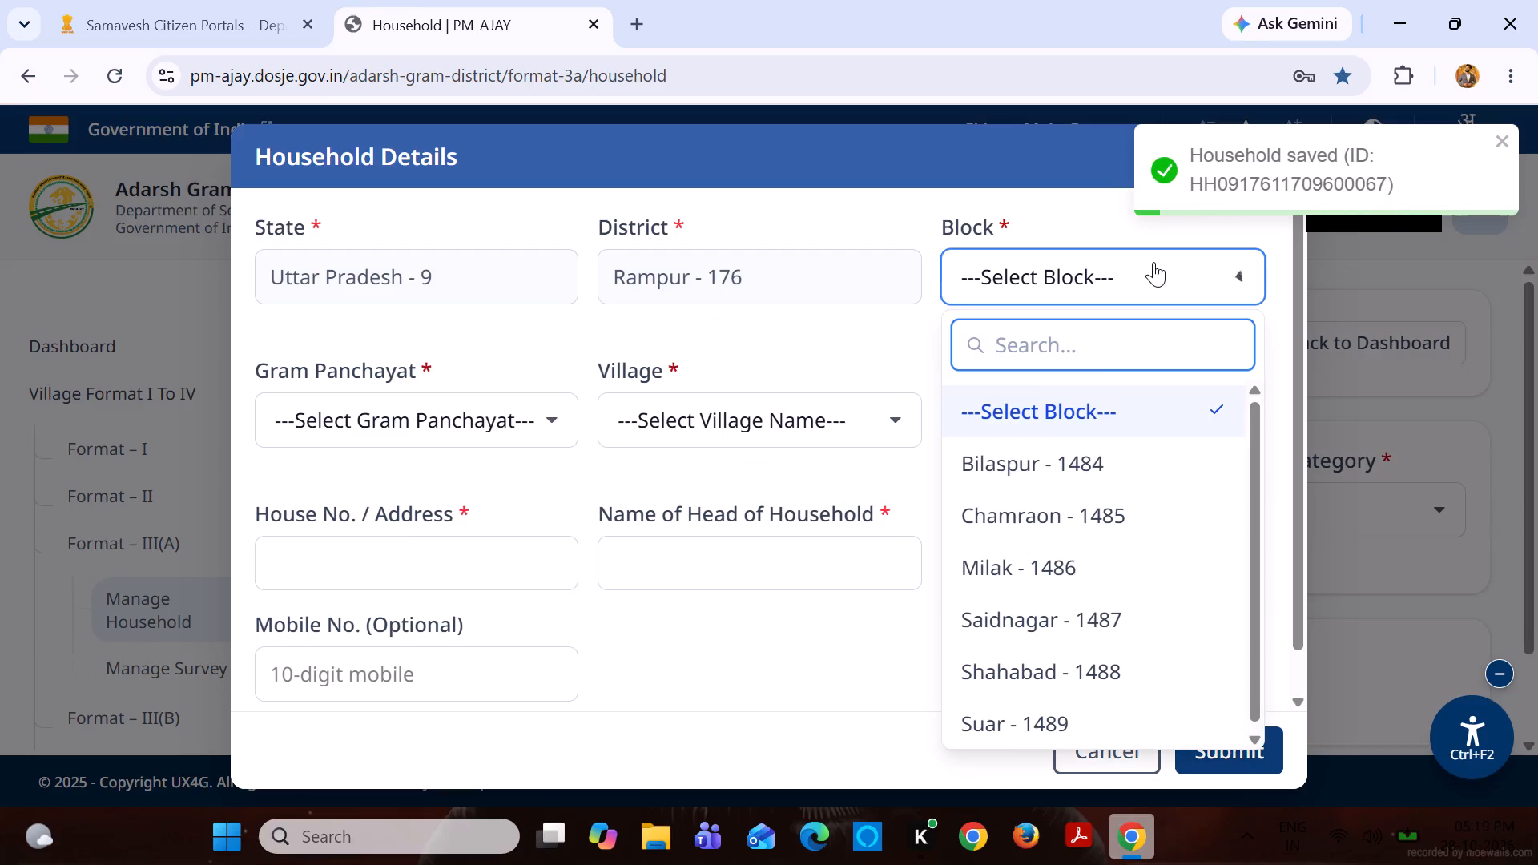
pyautogui.click(1019, 660)
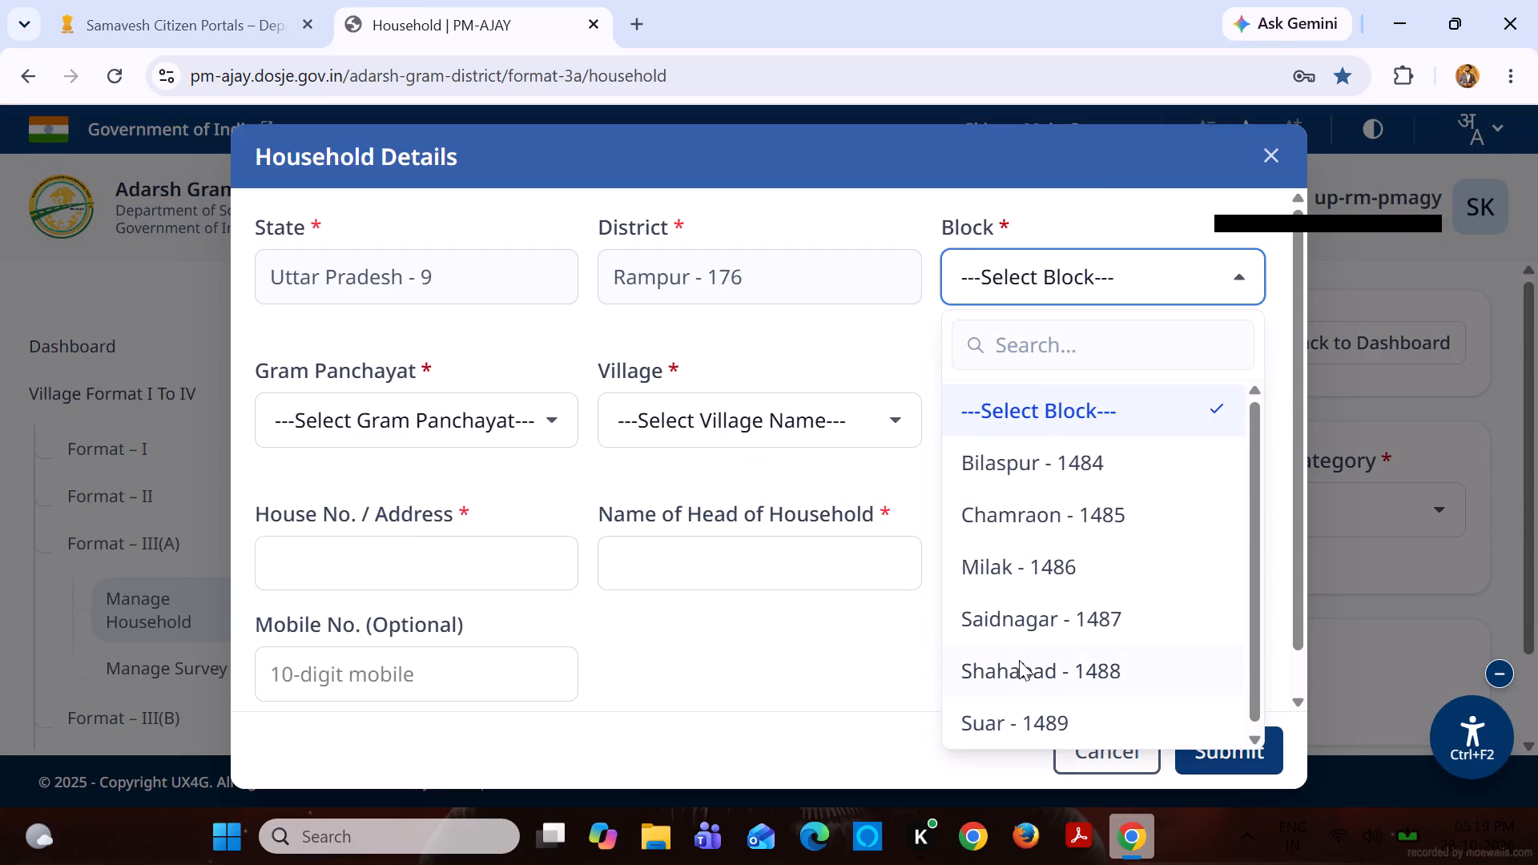
pyautogui.click(505, 391)
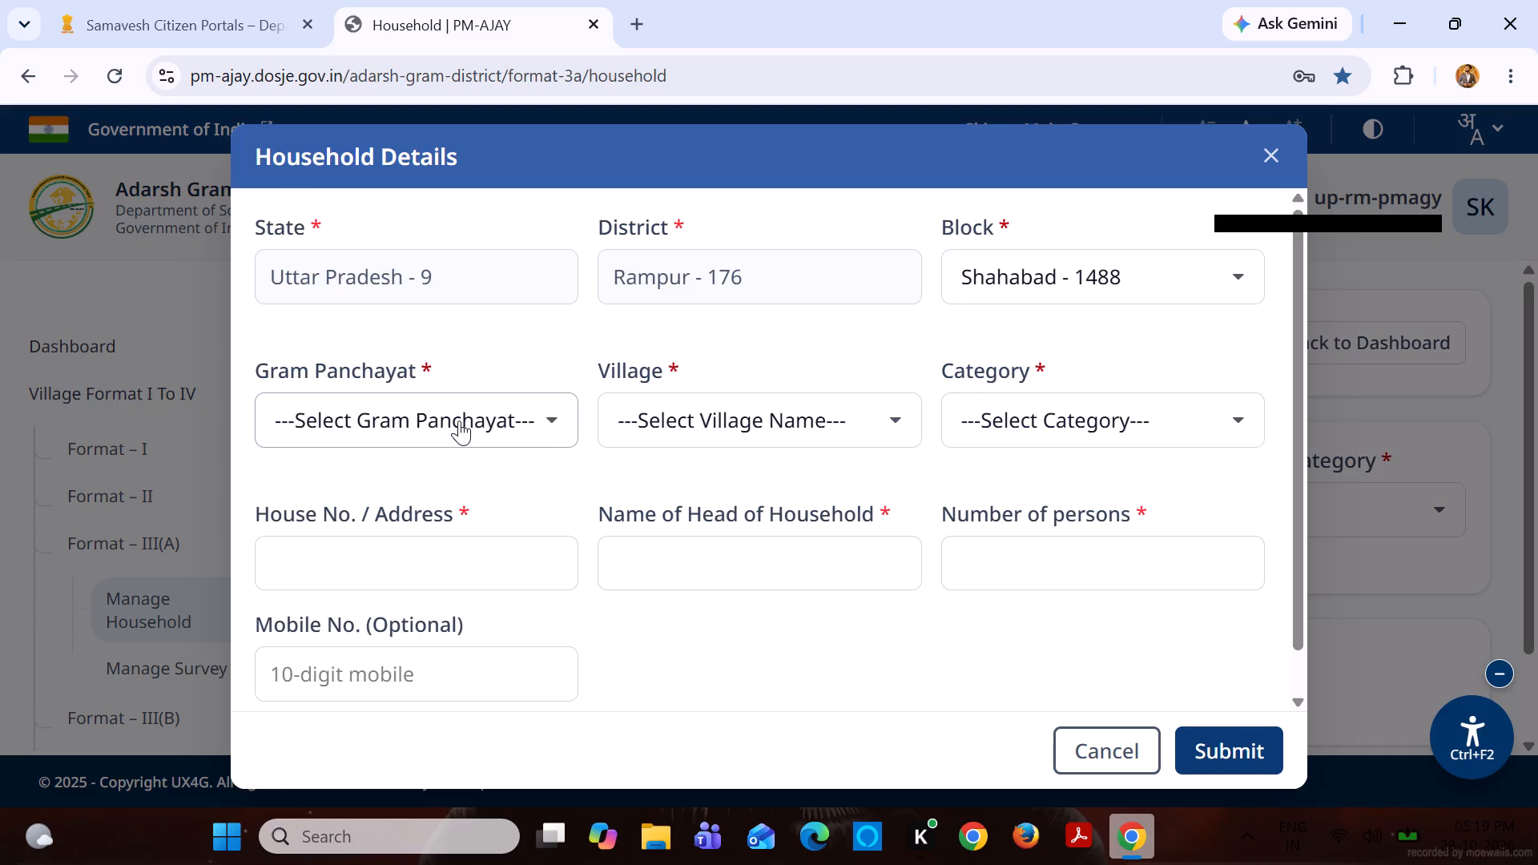
pyautogui.click(459, 420)
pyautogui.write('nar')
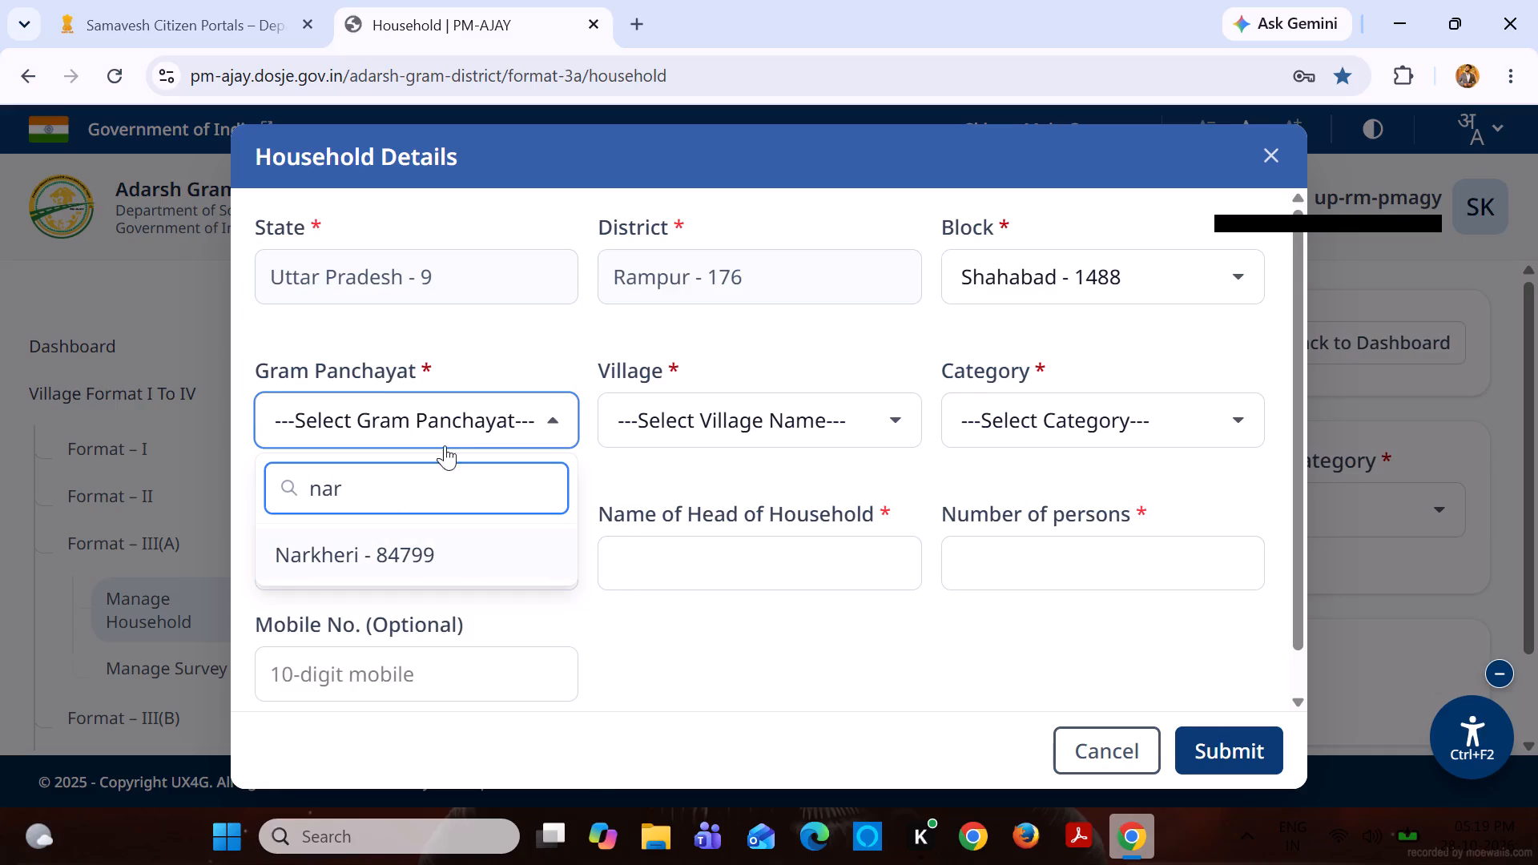
pyautogui.click(363, 540)
pyautogui.click(766, 423)
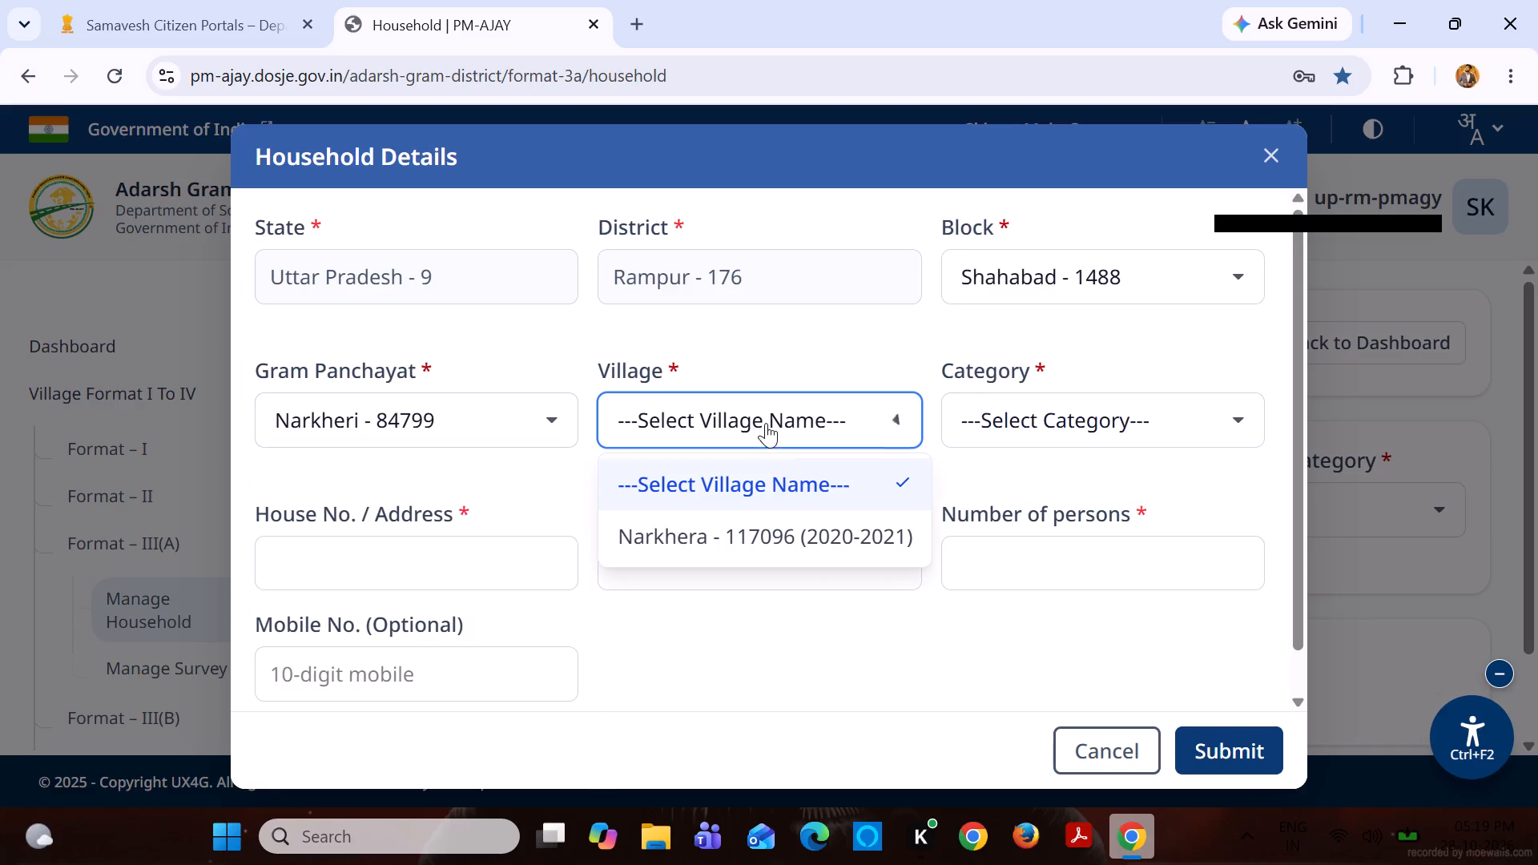
pyautogui.click(727, 521)
pyautogui.click(1089, 395)
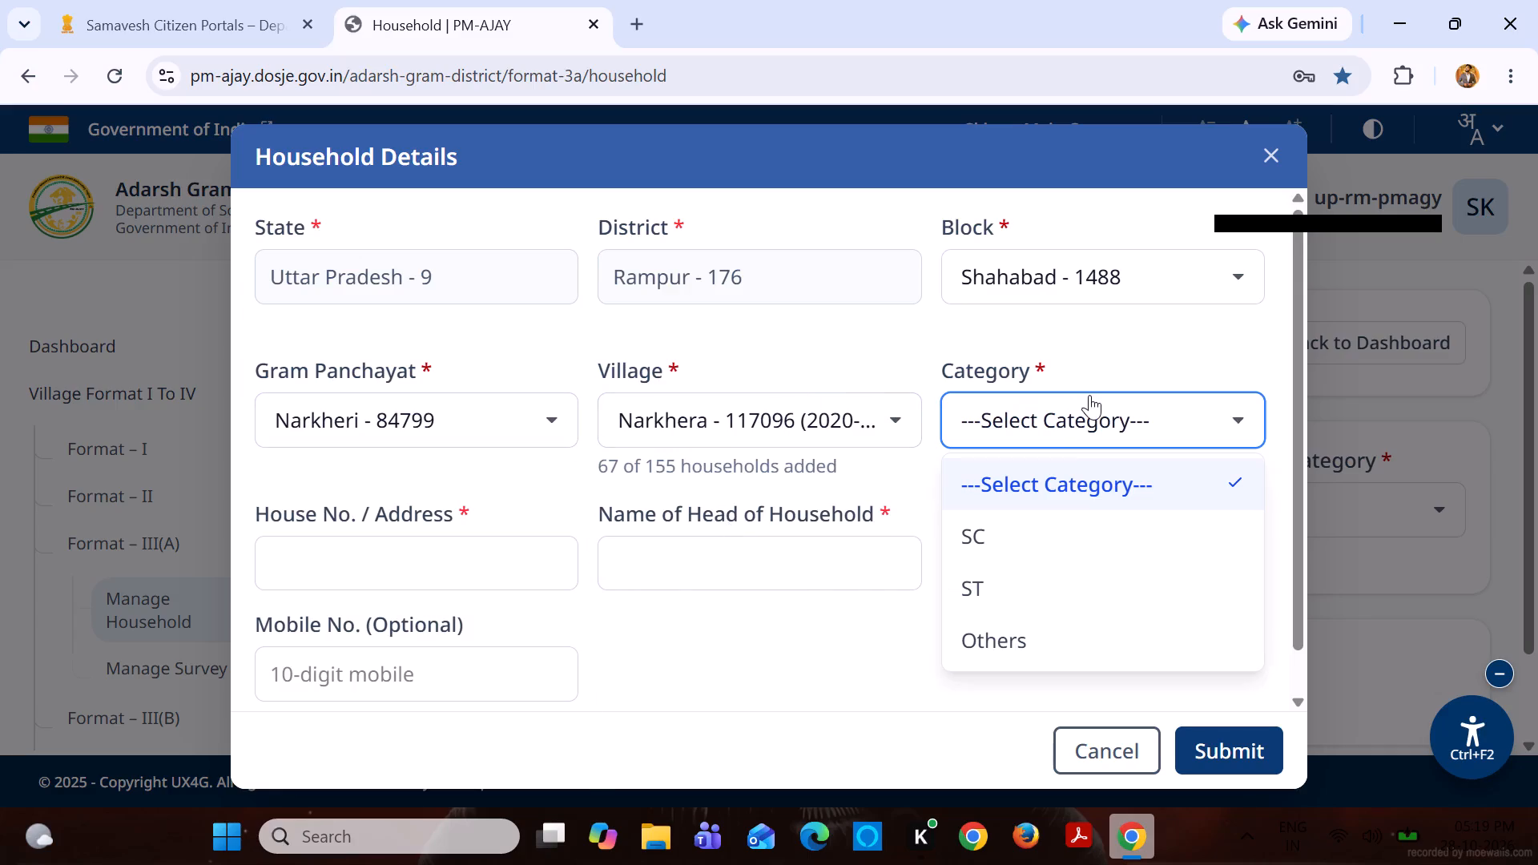
pyautogui.click(1057, 515)
# Enter house number 67, the head of household's name and 5 persons, and submit the household details.
pyautogui.moveTo(1057, 515); pyautogui.dragTo(417, 585)
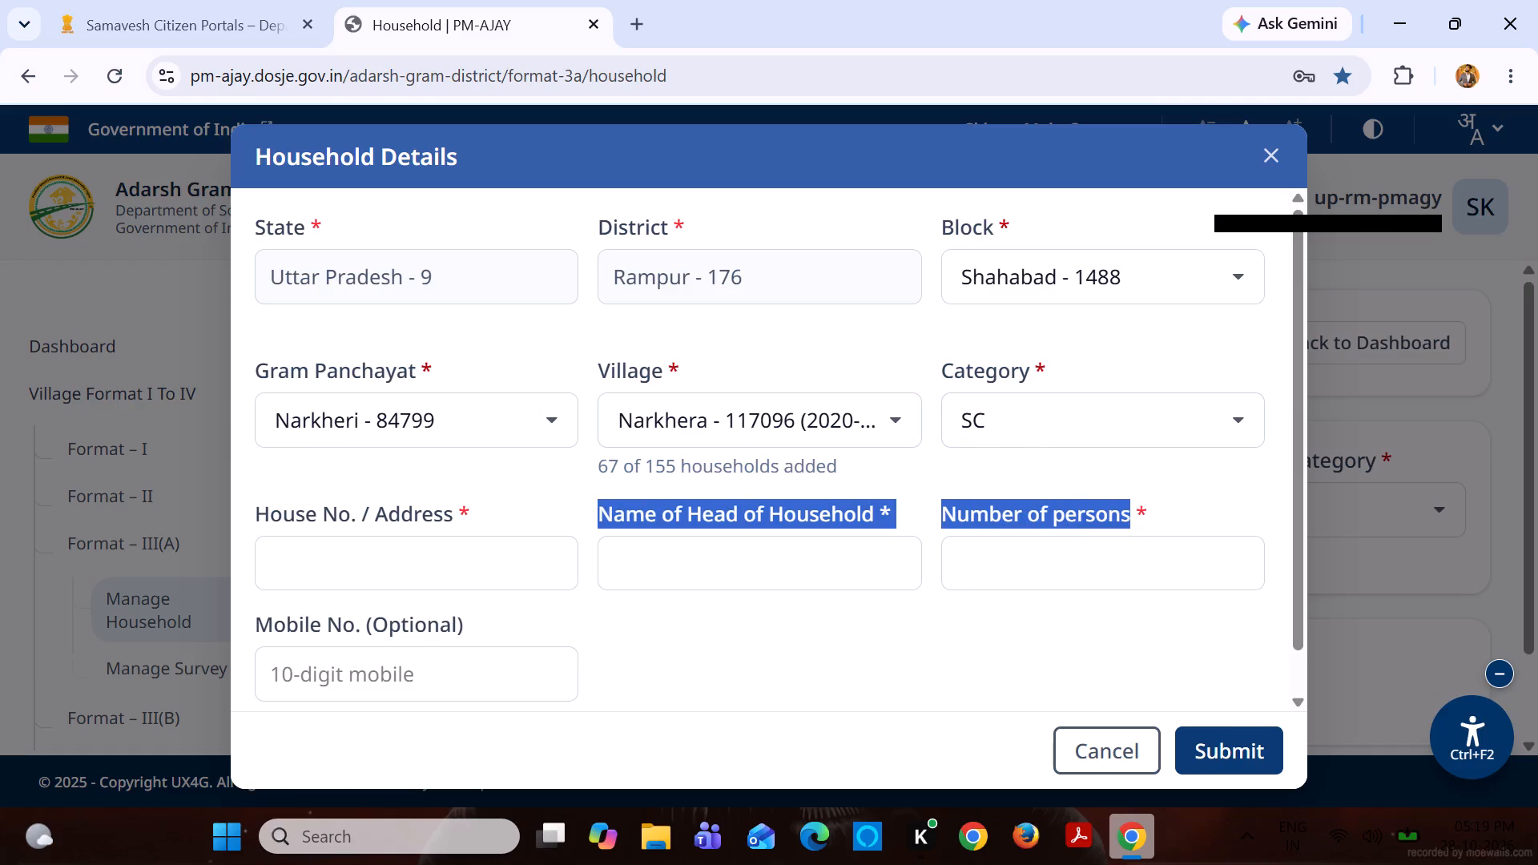
pyautogui.moveTo(417, 585); pyautogui.dragTo(415, 586)
pyautogui.click(415, 586)
pyautogui.click(415, 586)
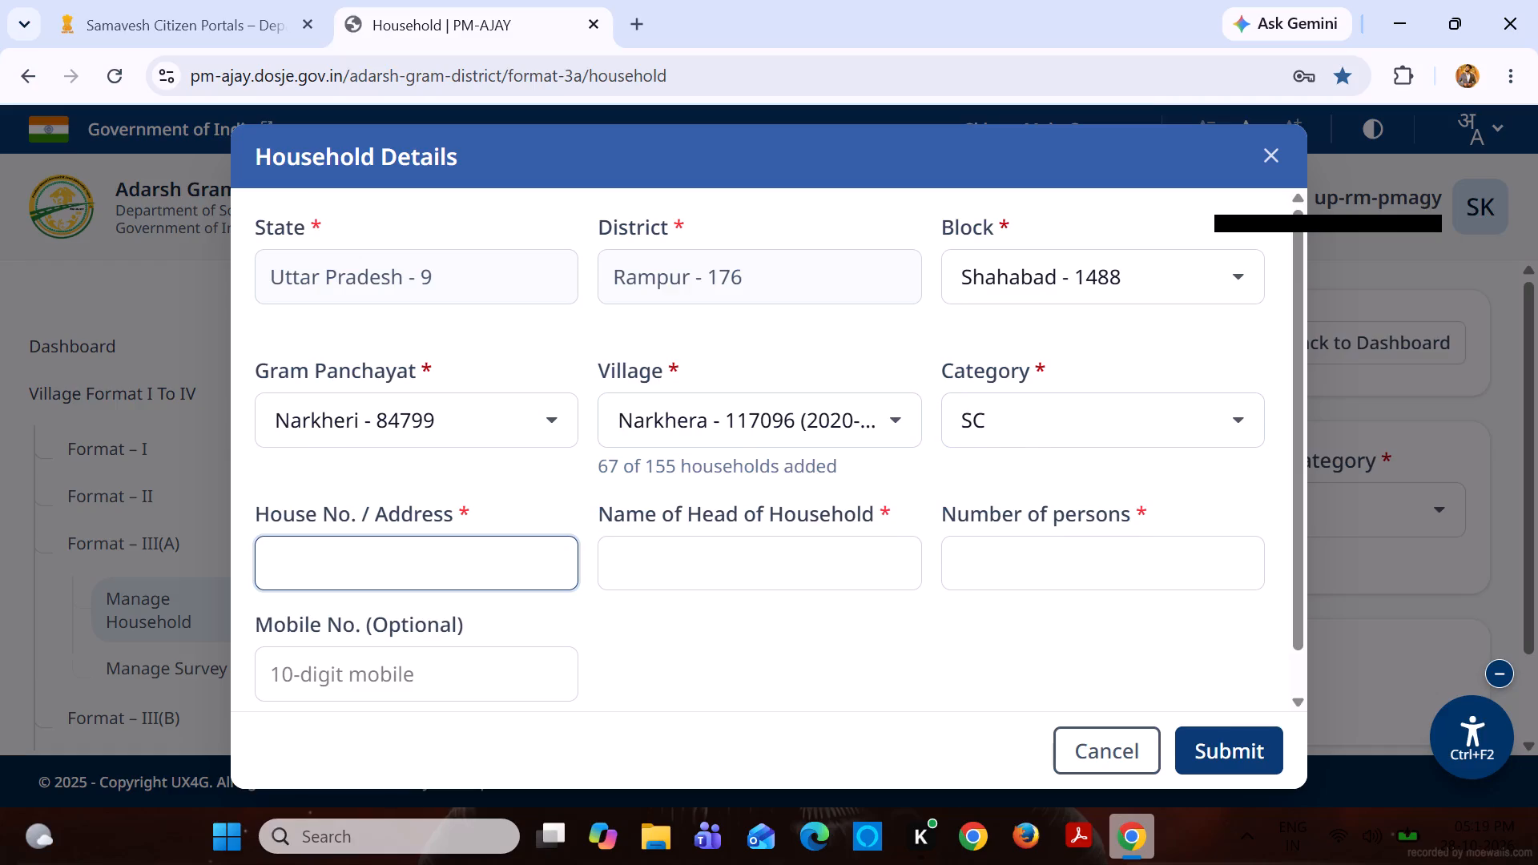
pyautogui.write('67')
pyautogui.click(699, 561)
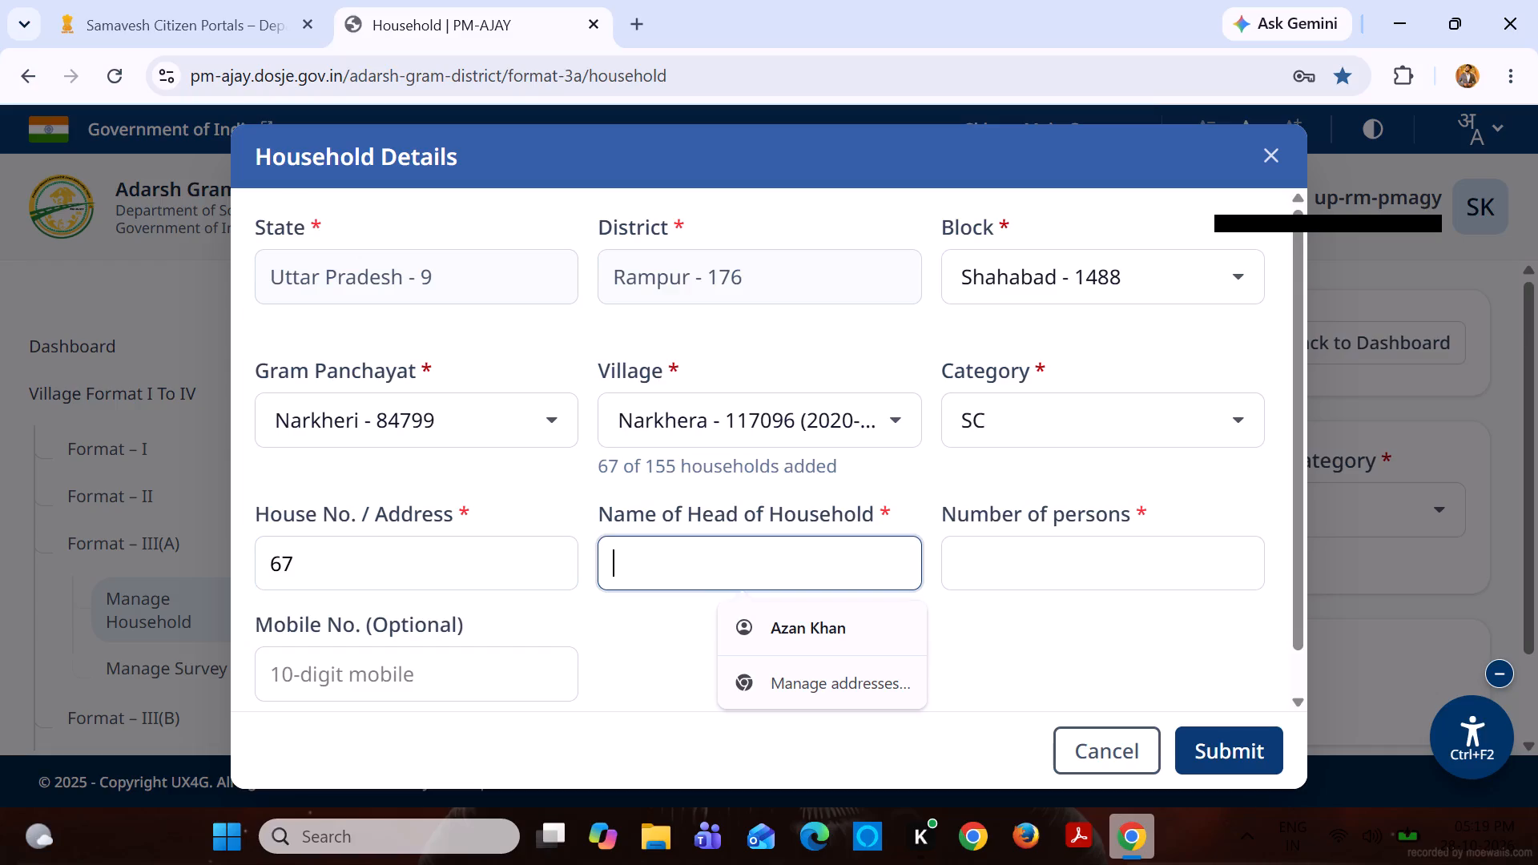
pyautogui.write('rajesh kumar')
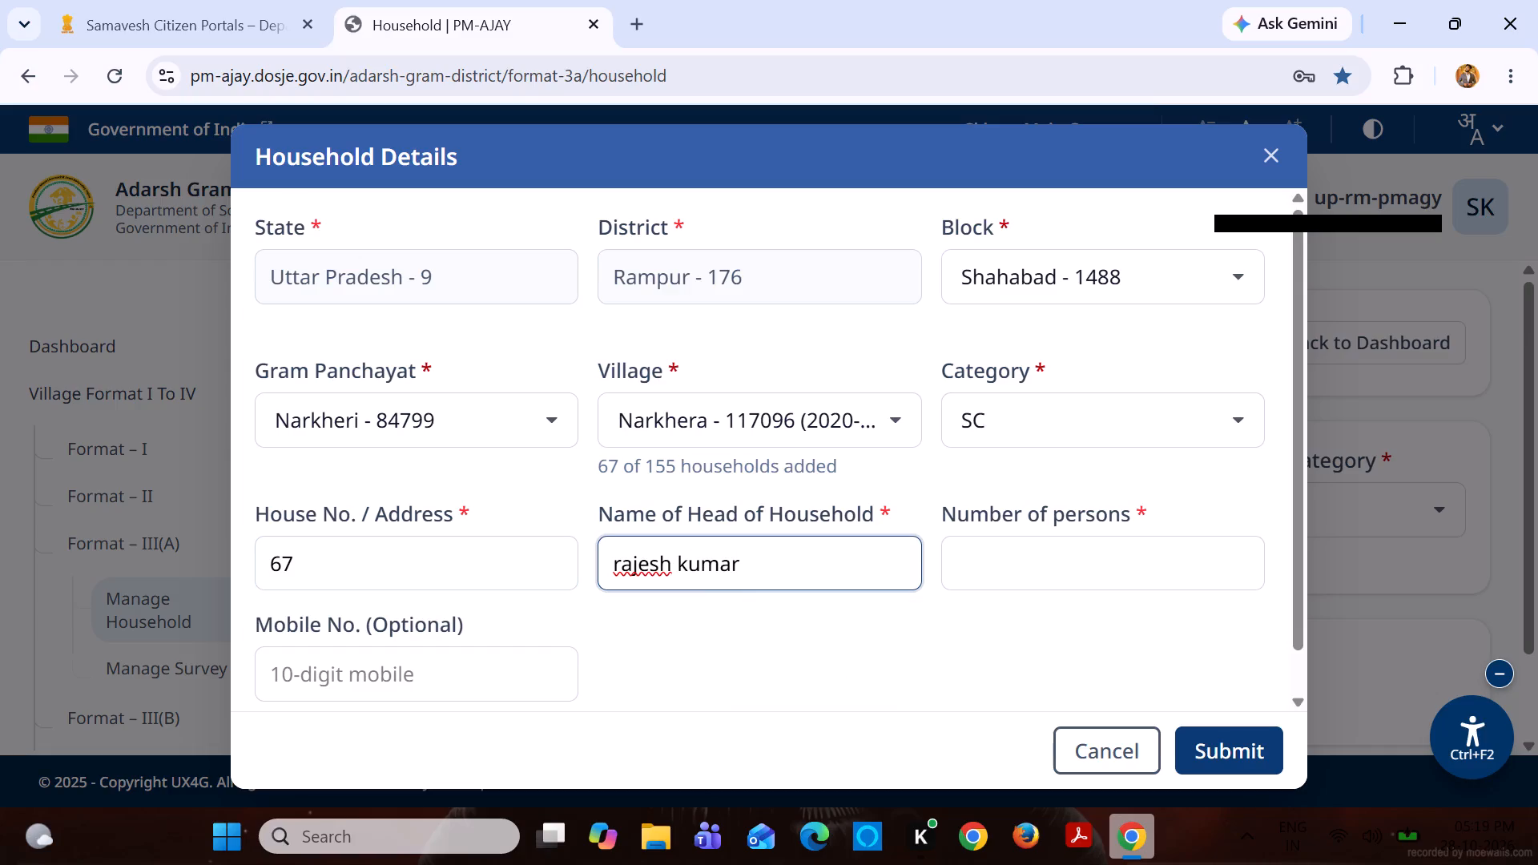
pyautogui.click(1074, 550)
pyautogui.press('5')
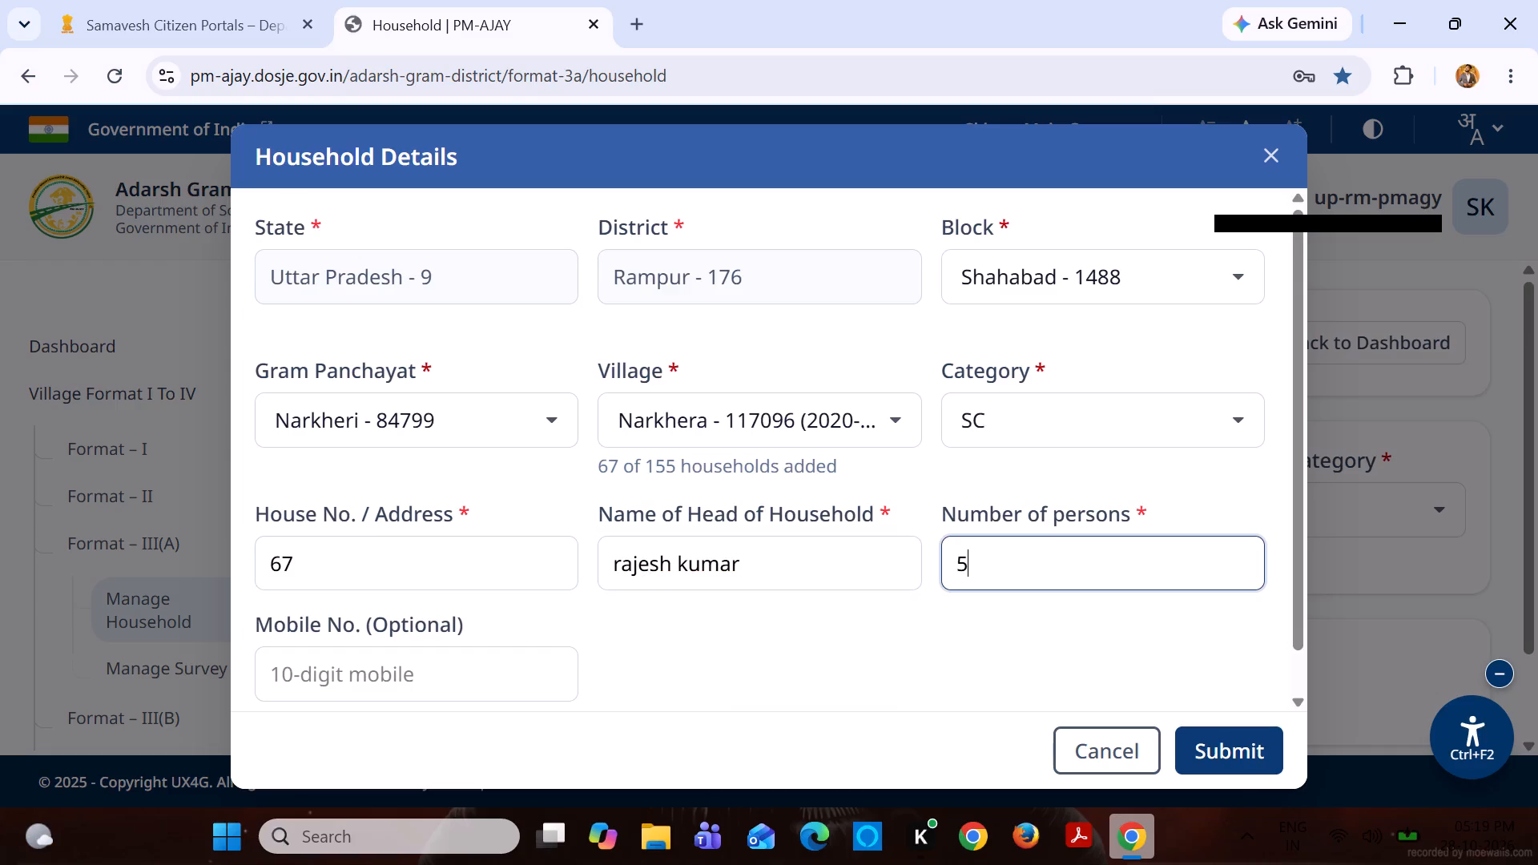
pyautogui.click(1225, 761)
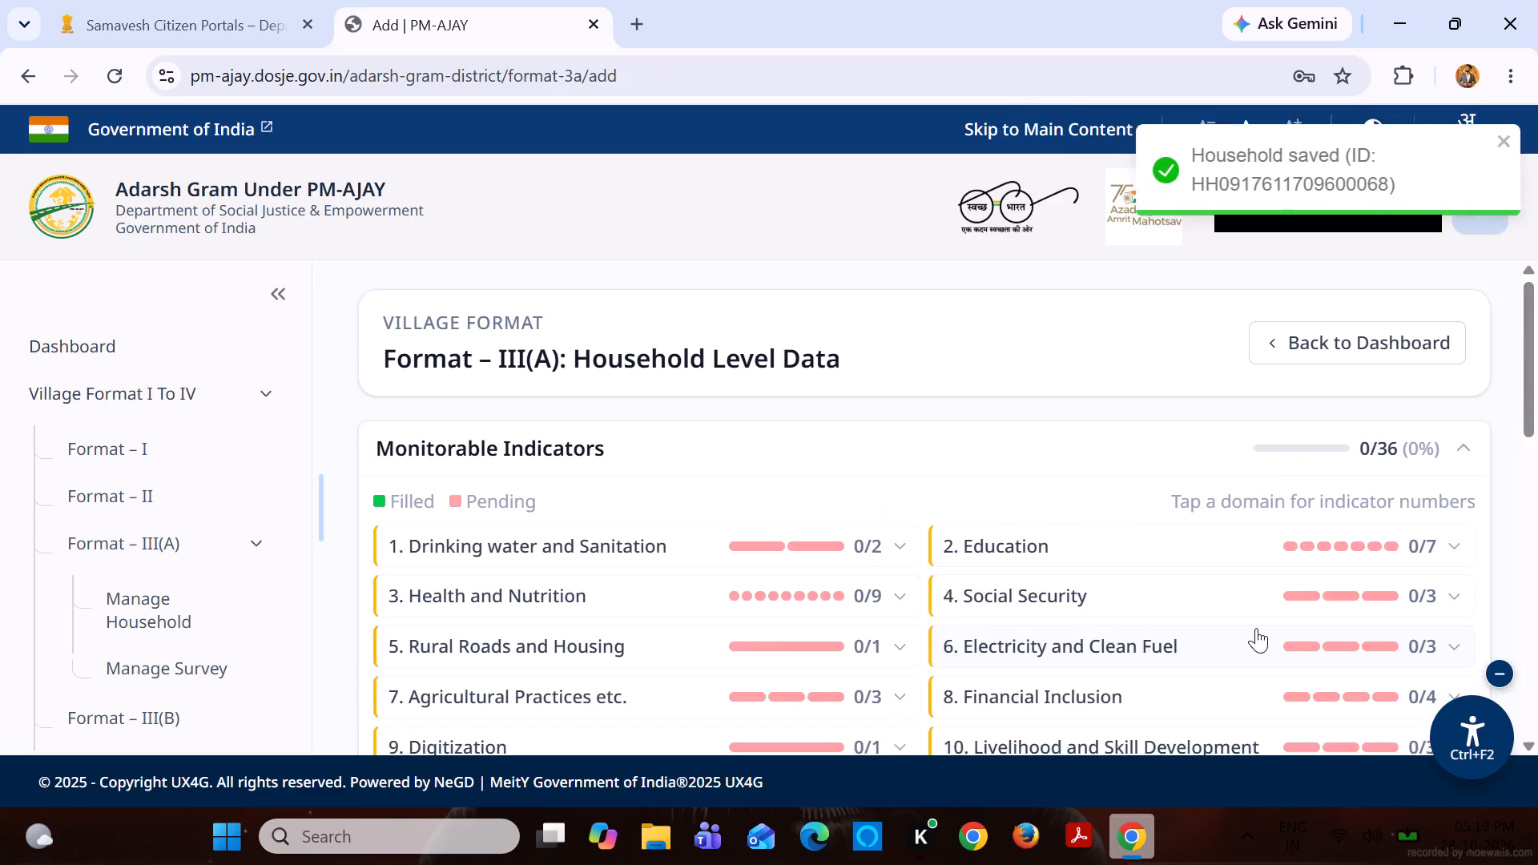
# Submit the 1 – Drinking water and Sanitation domain with Yes for having an individual household latrine and No for open defecation.
pyautogui.scroll(-1, 1256, 628)
pyautogui.click(1399, 461)
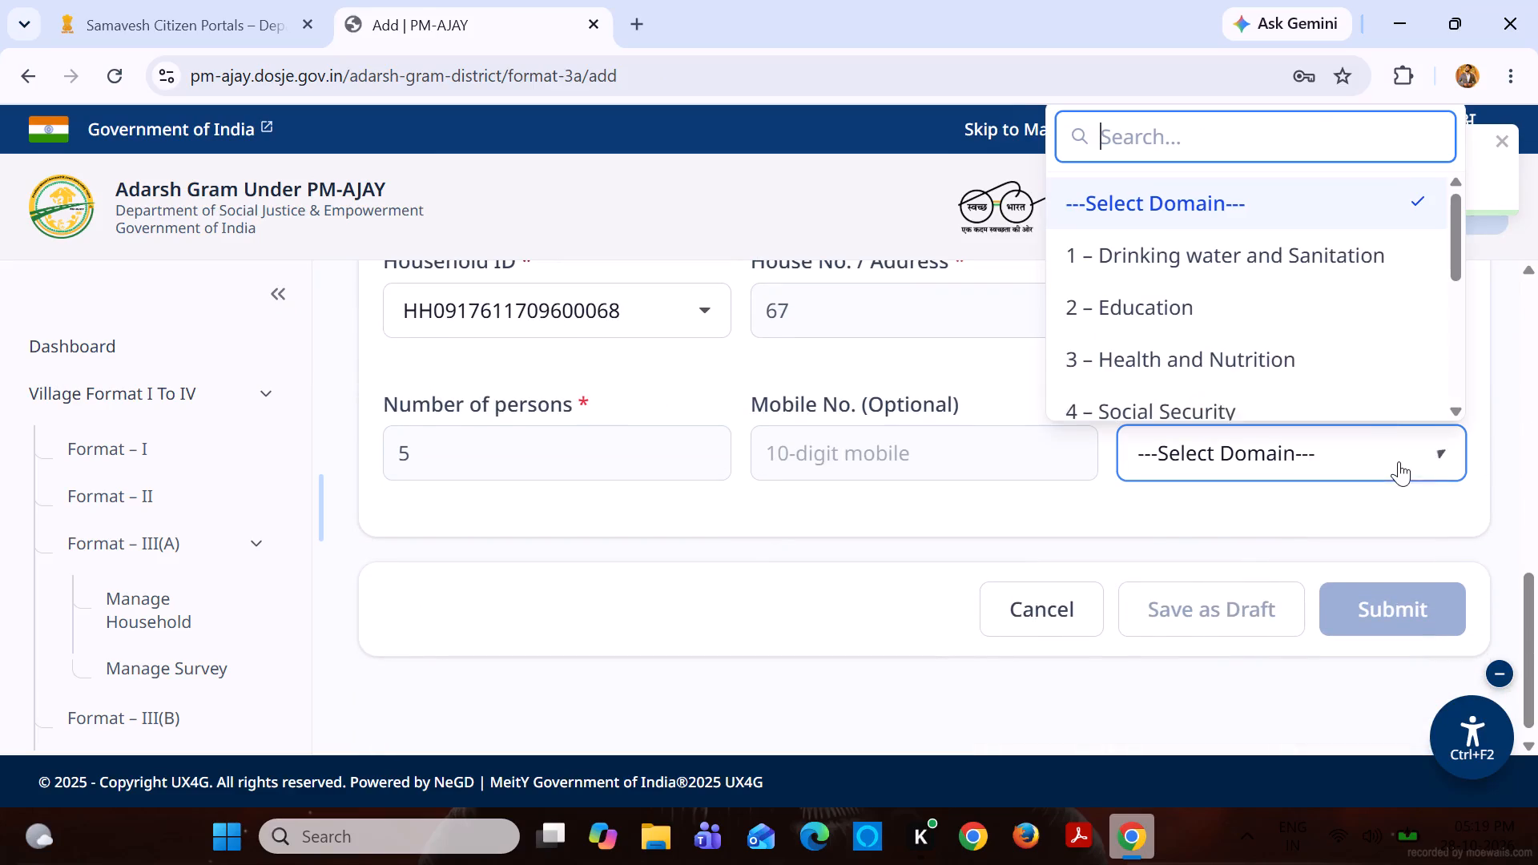
pyautogui.click(1313, 246)
pyautogui.scroll(-4, 1272, 445)
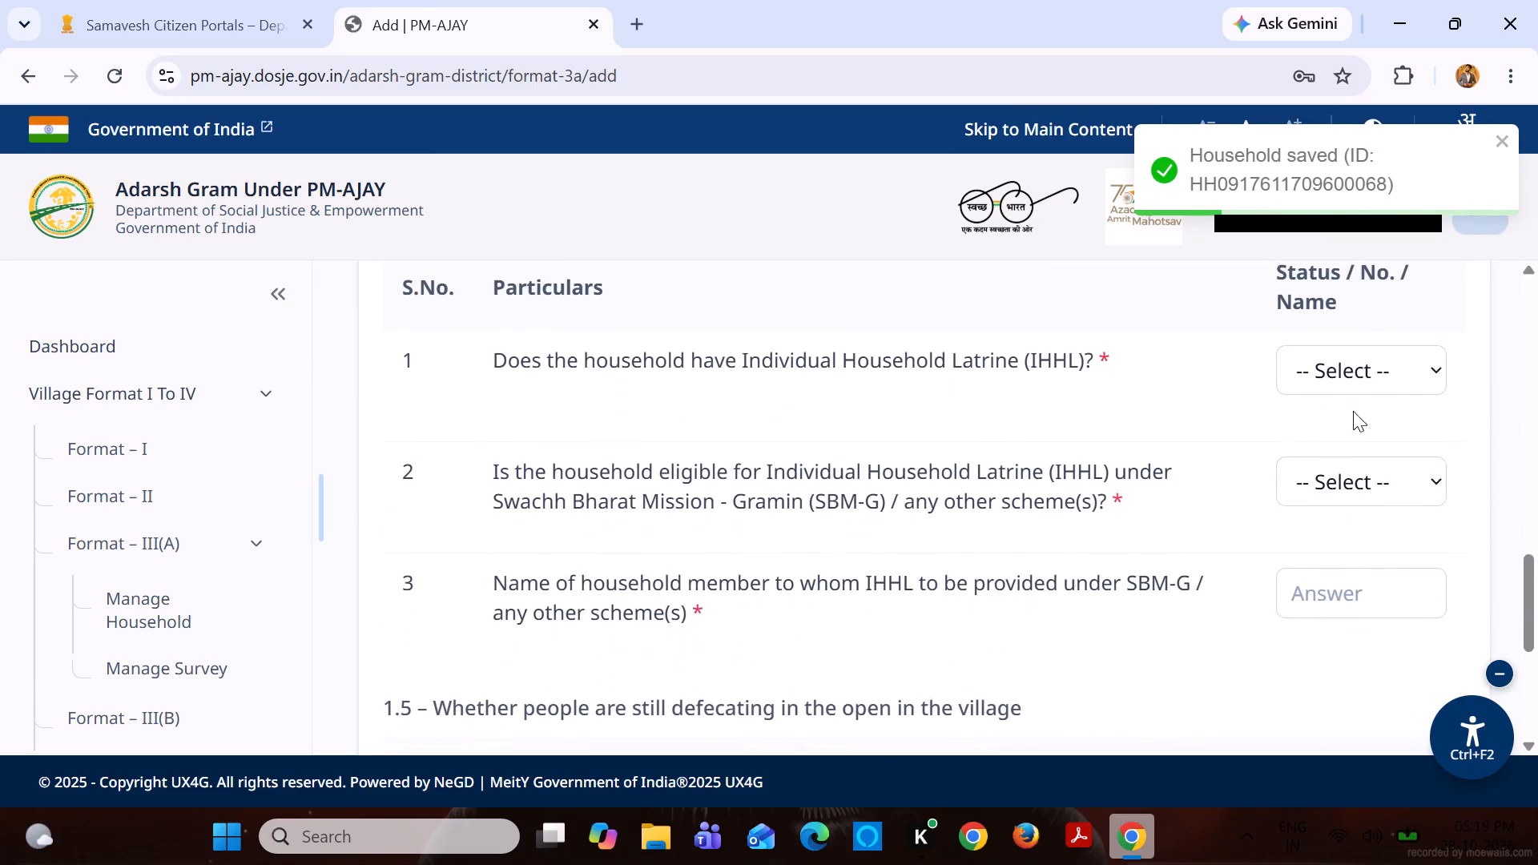
pyautogui.click(1403, 394)
pyautogui.click(1330, 445)
pyautogui.scroll(-2, 1330, 445)
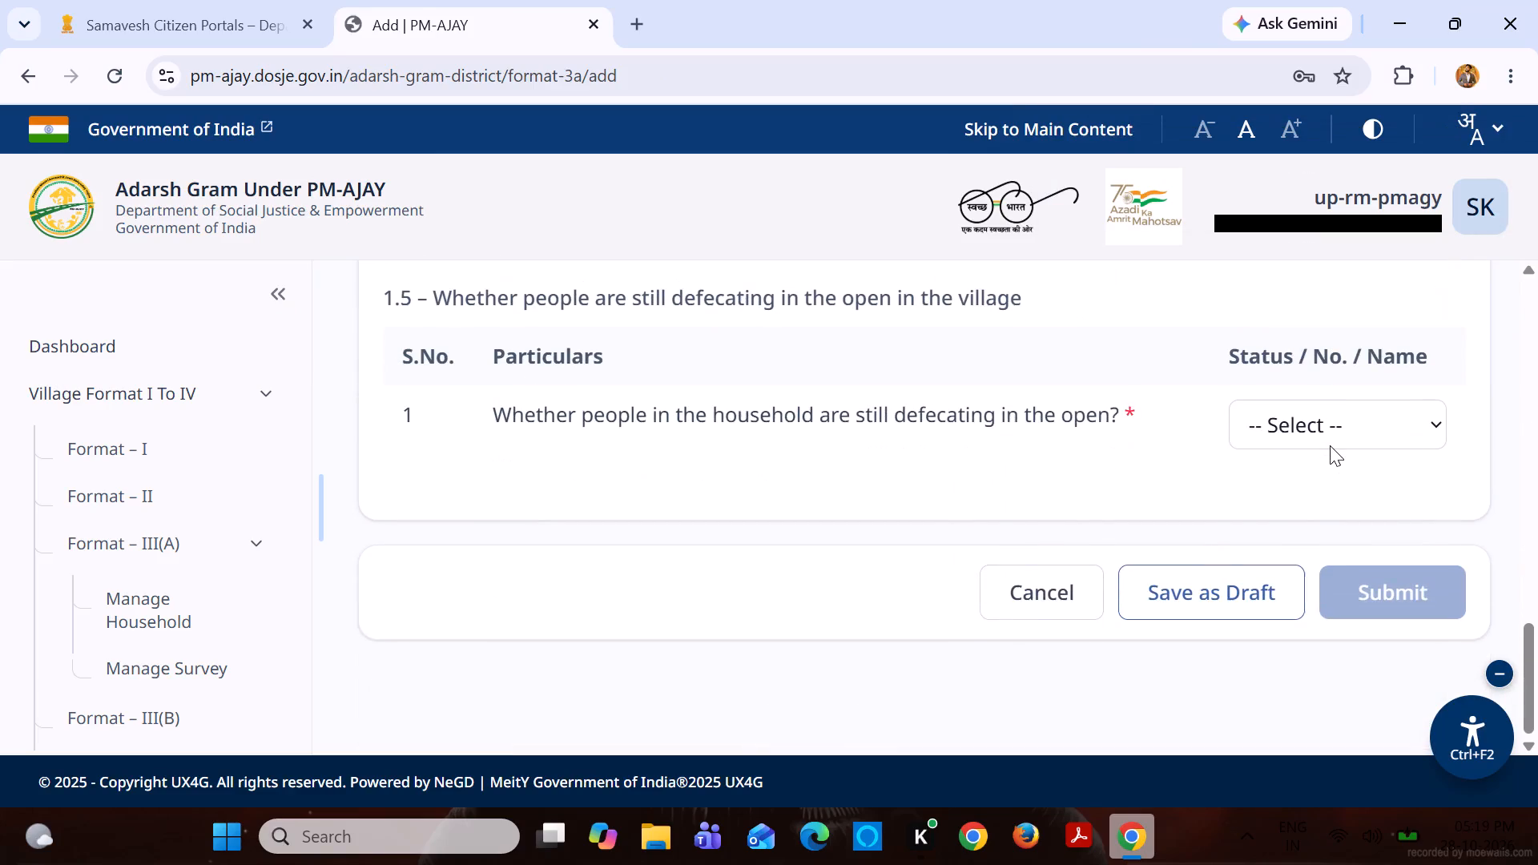
pyautogui.moveTo(1350, 426); pyautogui.dragTo(1254, 546)
pyautogui.click(1254, 546)
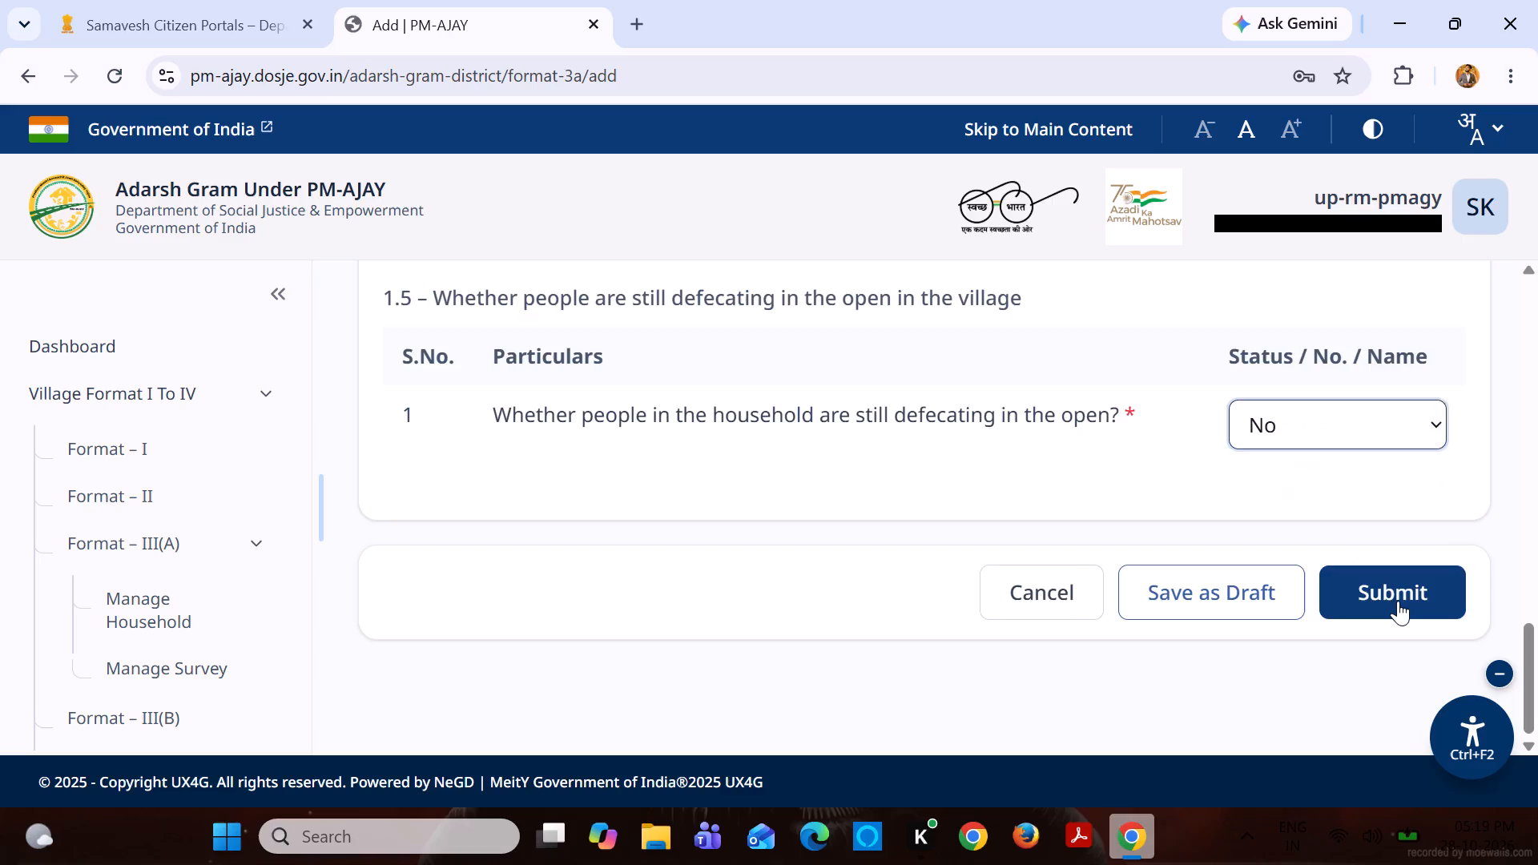
pyautogui.click(1398, 601)
# Choose the 2 – Education domain and enter 0 children aged 6-10 years in the household (2.1).
pyautogui.click(1386, 374)
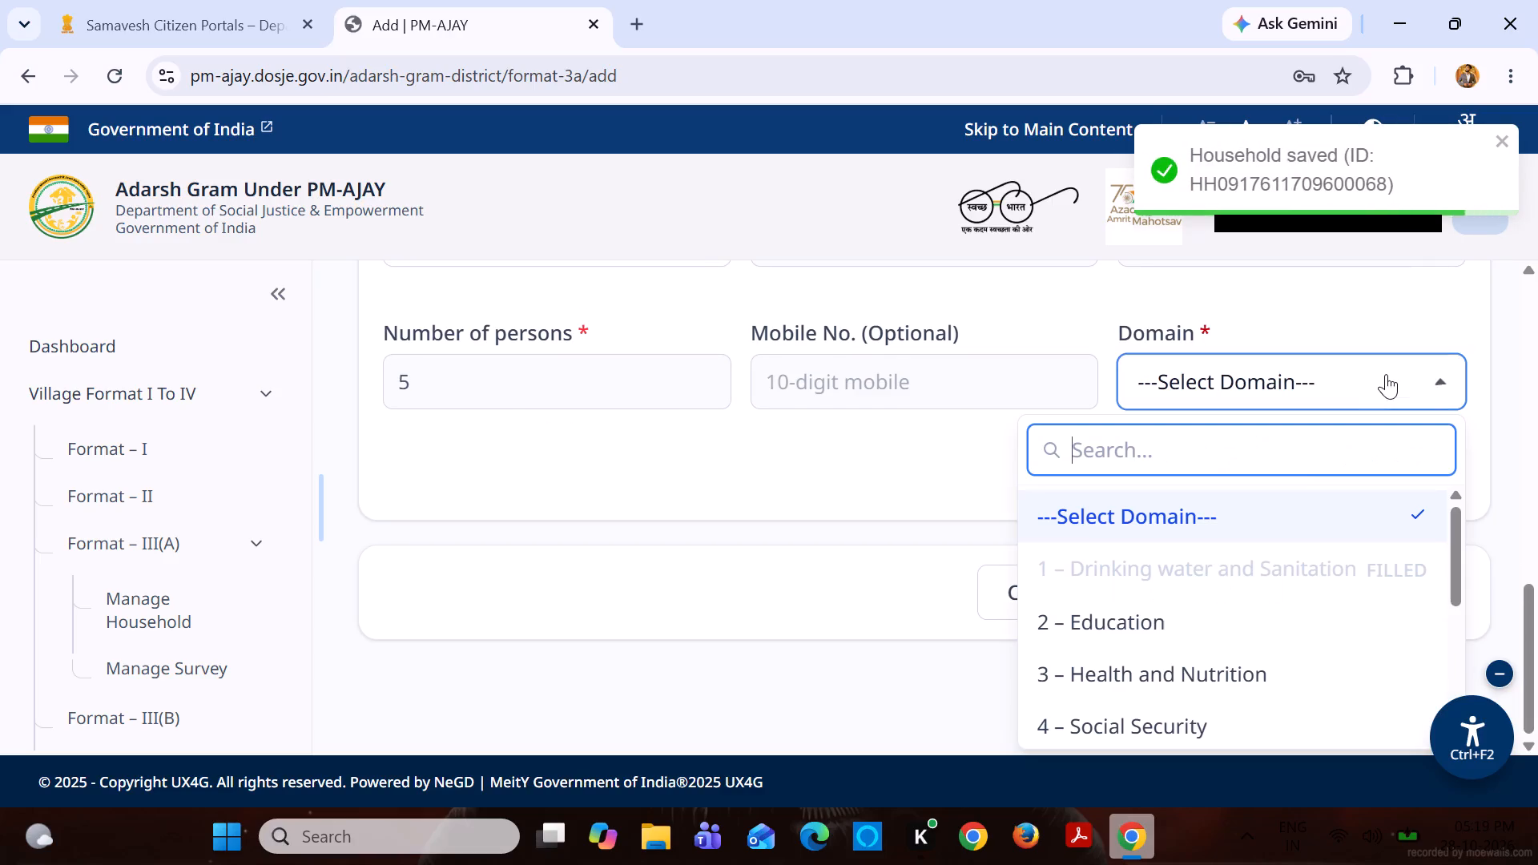
pyautogui.click(1174, 621)
pyautogui.scroll(-1, 1238, 497)
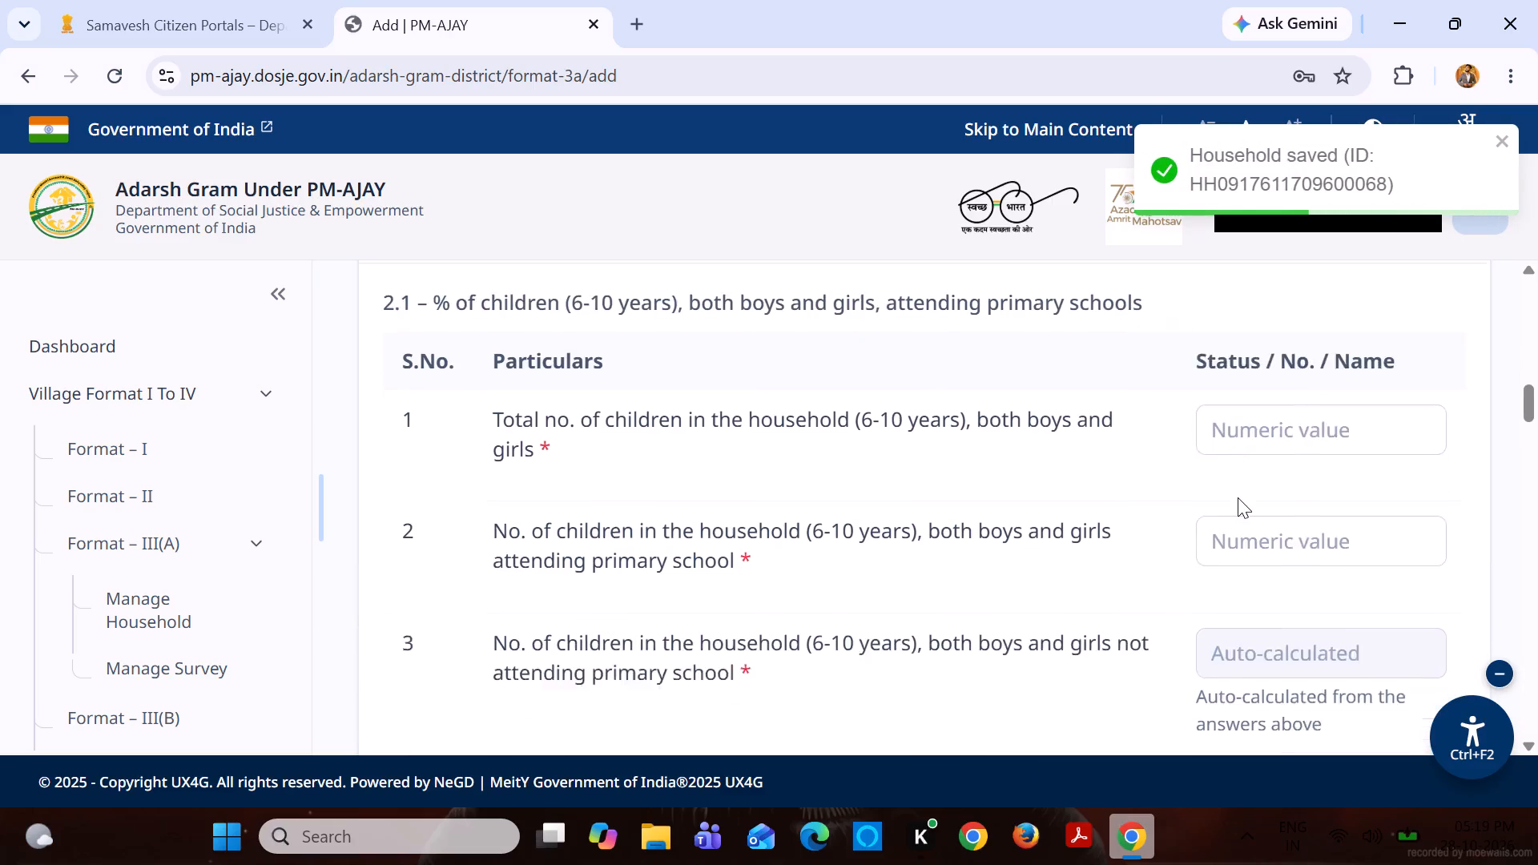
pyautogui.scroll(-2, 1238, 497)
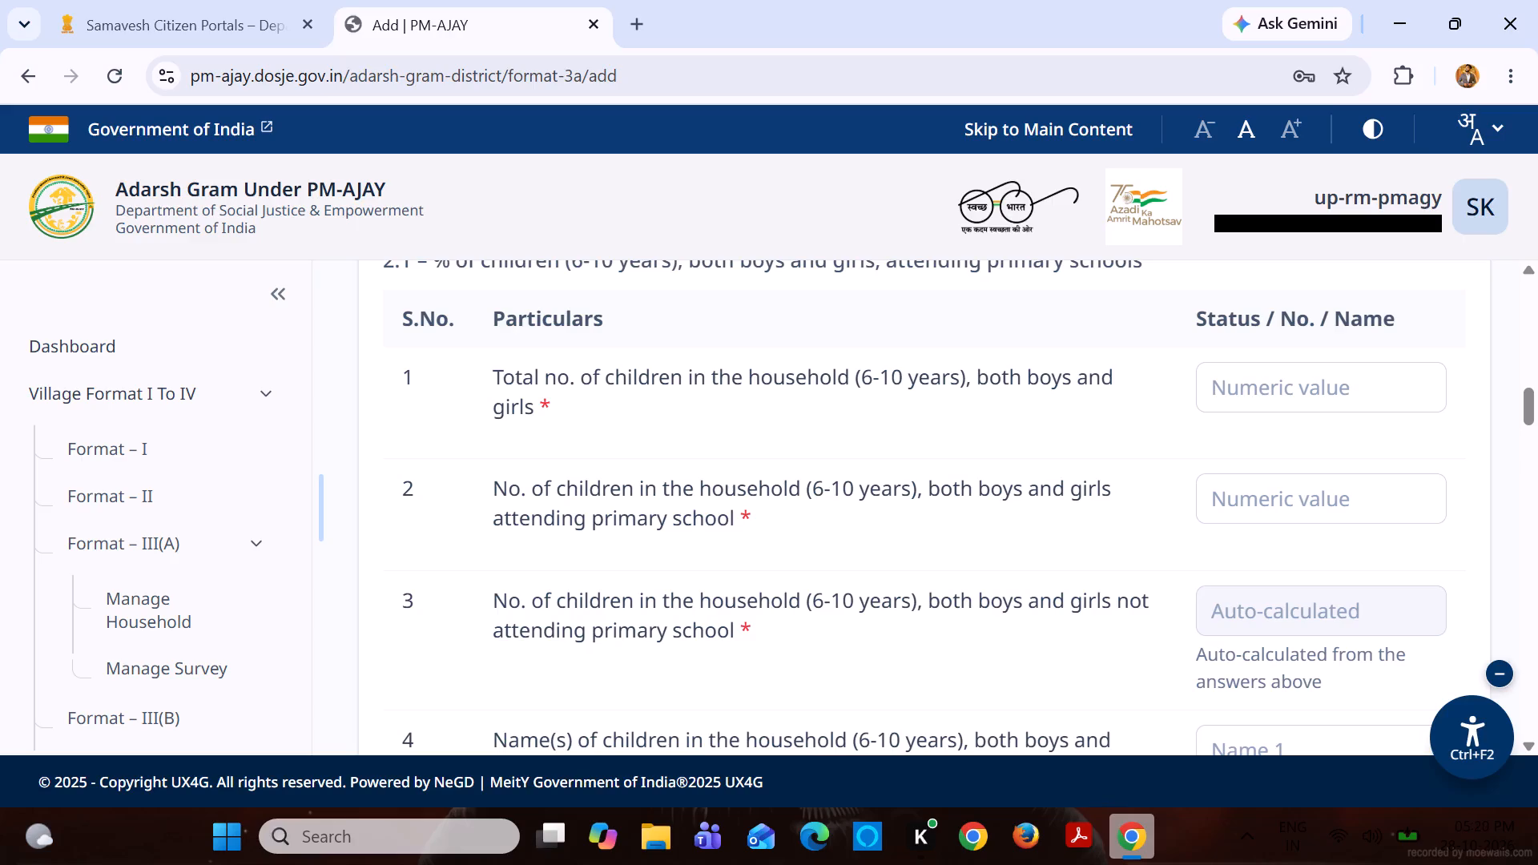
pyautogui.click(1288, 393)
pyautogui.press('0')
# Enter 1 child aged 11-13 years in the household and 1 attending middle school (2.2).
pyautogui.scroll(-1, 1288, 393)
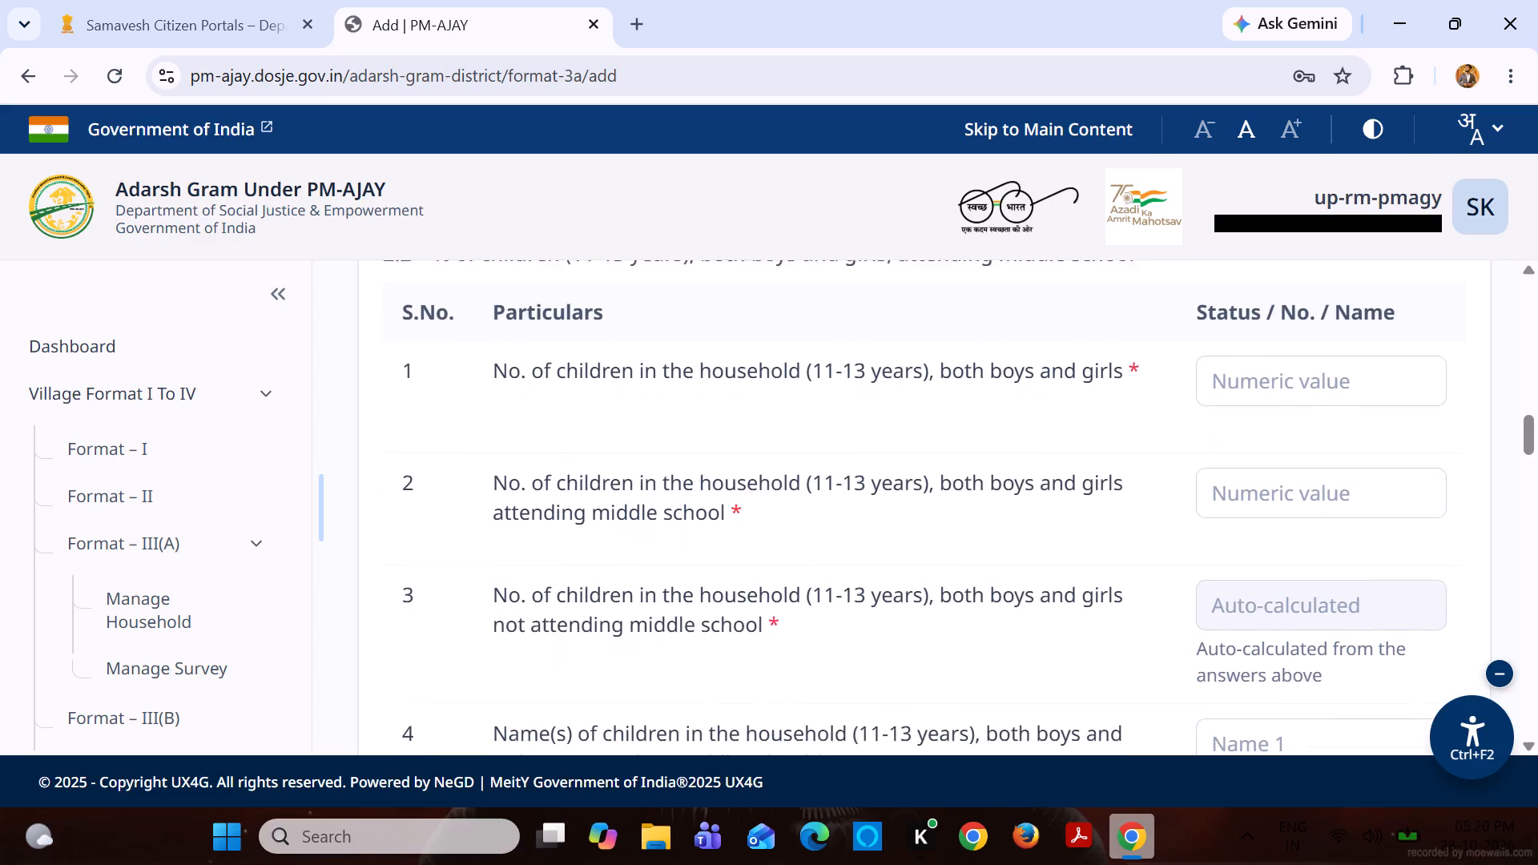
pyautogui.scroll(-1, 1288, 393)
pyautogui.click(1262, 376)
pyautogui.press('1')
pyautogui.click(1221, 469)
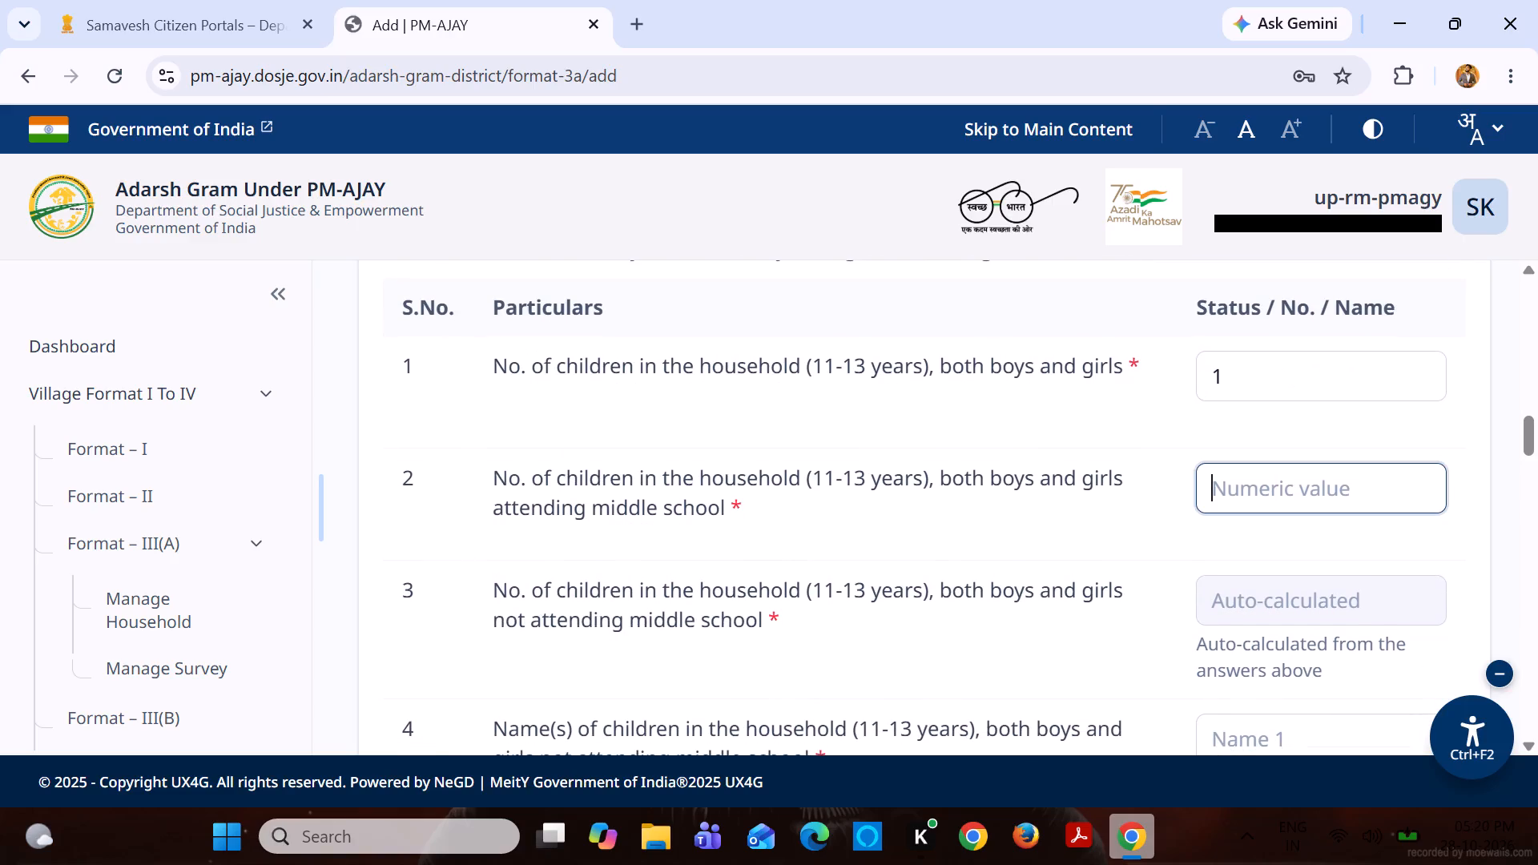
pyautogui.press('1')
# Enter 1 child aged 14-15 years in the household and 1 attending secondary school (2.3).
pyautogui.scroll(-4, 1221, 469)
pyautogui.click(1267, 487)
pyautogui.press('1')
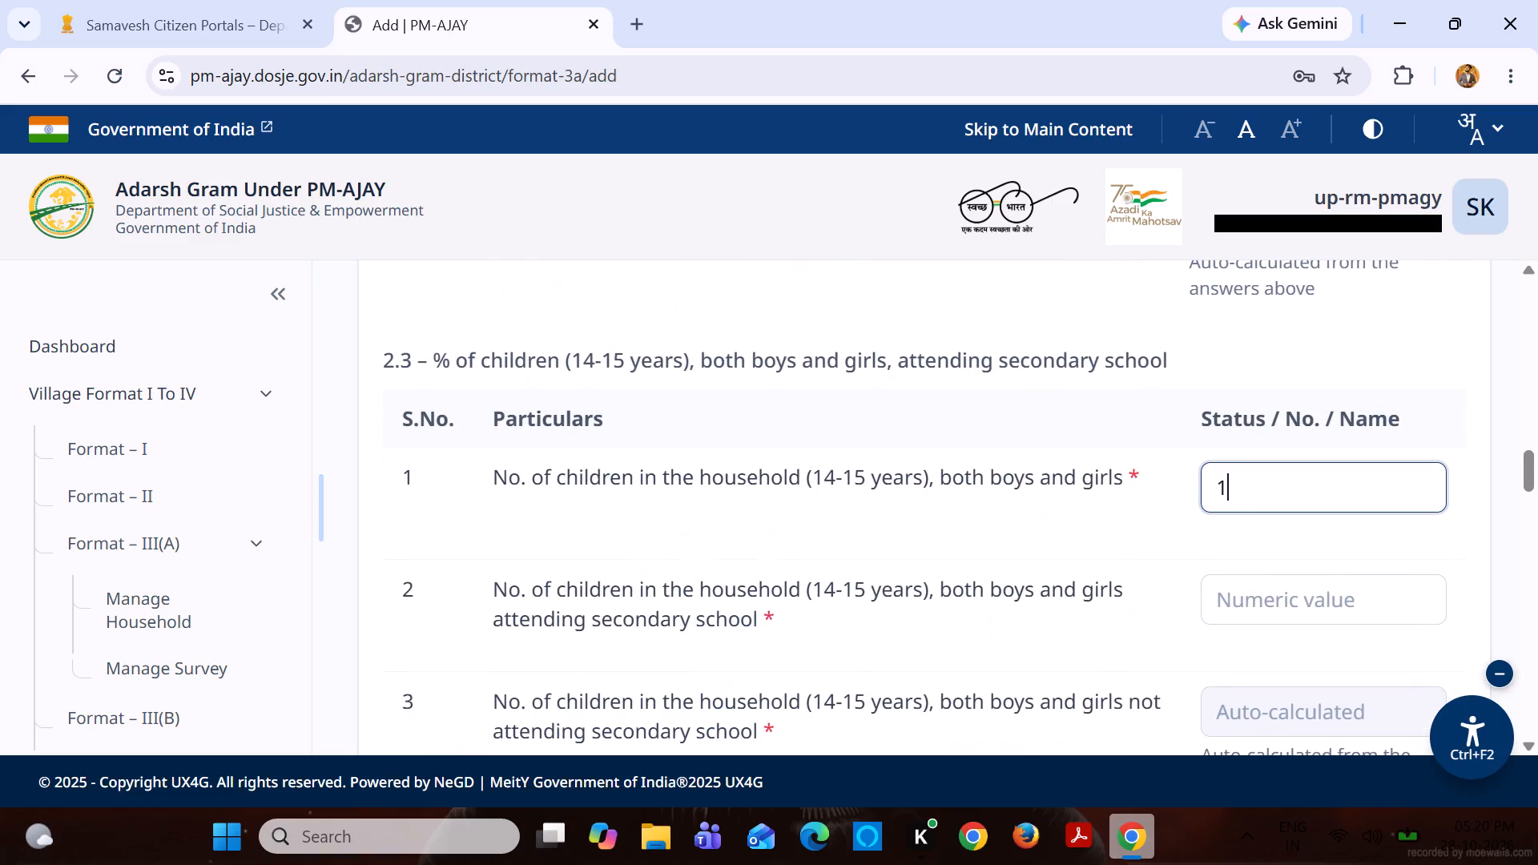
pyautogui.click(1234, 588)
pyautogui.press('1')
# Enter 1 child aged 16-17 years in the household and 1 attending higher secondary school (2.4).
pyautogui.scroll(-4, 1234, 588)
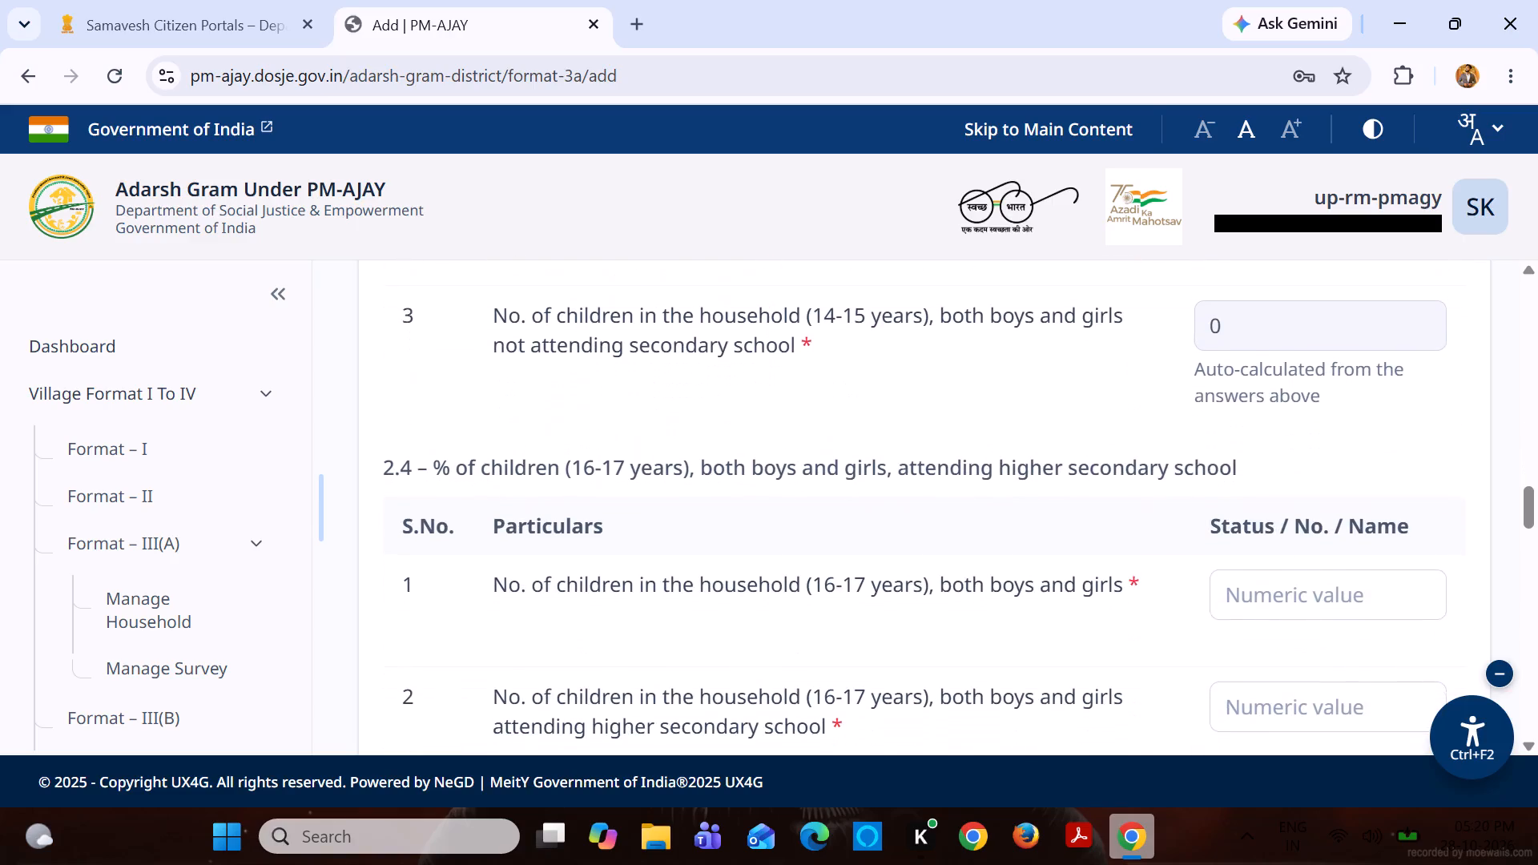
pyautogui.click(1265, 619)
pyautogui.click(1275, 603)
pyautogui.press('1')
pyautogui.scroll(-1, 1275, 603)
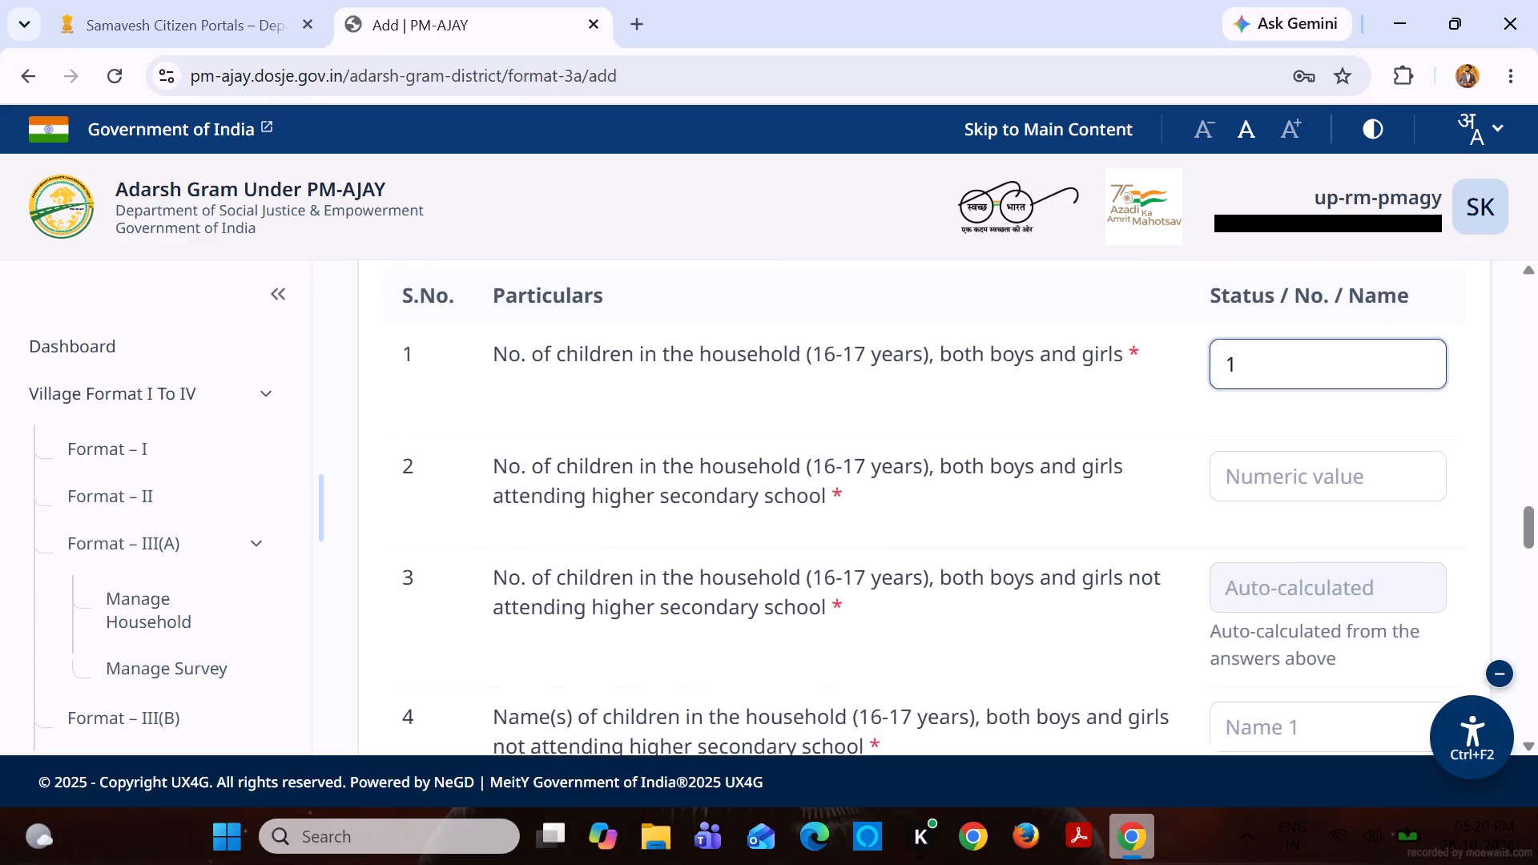
pyautogui.scroll(-1, 1275, 603)
pyautogui.click(1248, 454)
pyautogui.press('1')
# Enter 0 children aged 18-23 (2.5) and 0 eligible for pre-matric (2.6) and post-matric (2.7) scholarships, and submit the Education domain.
pyautogui.scroll(-3, 1248, 454)
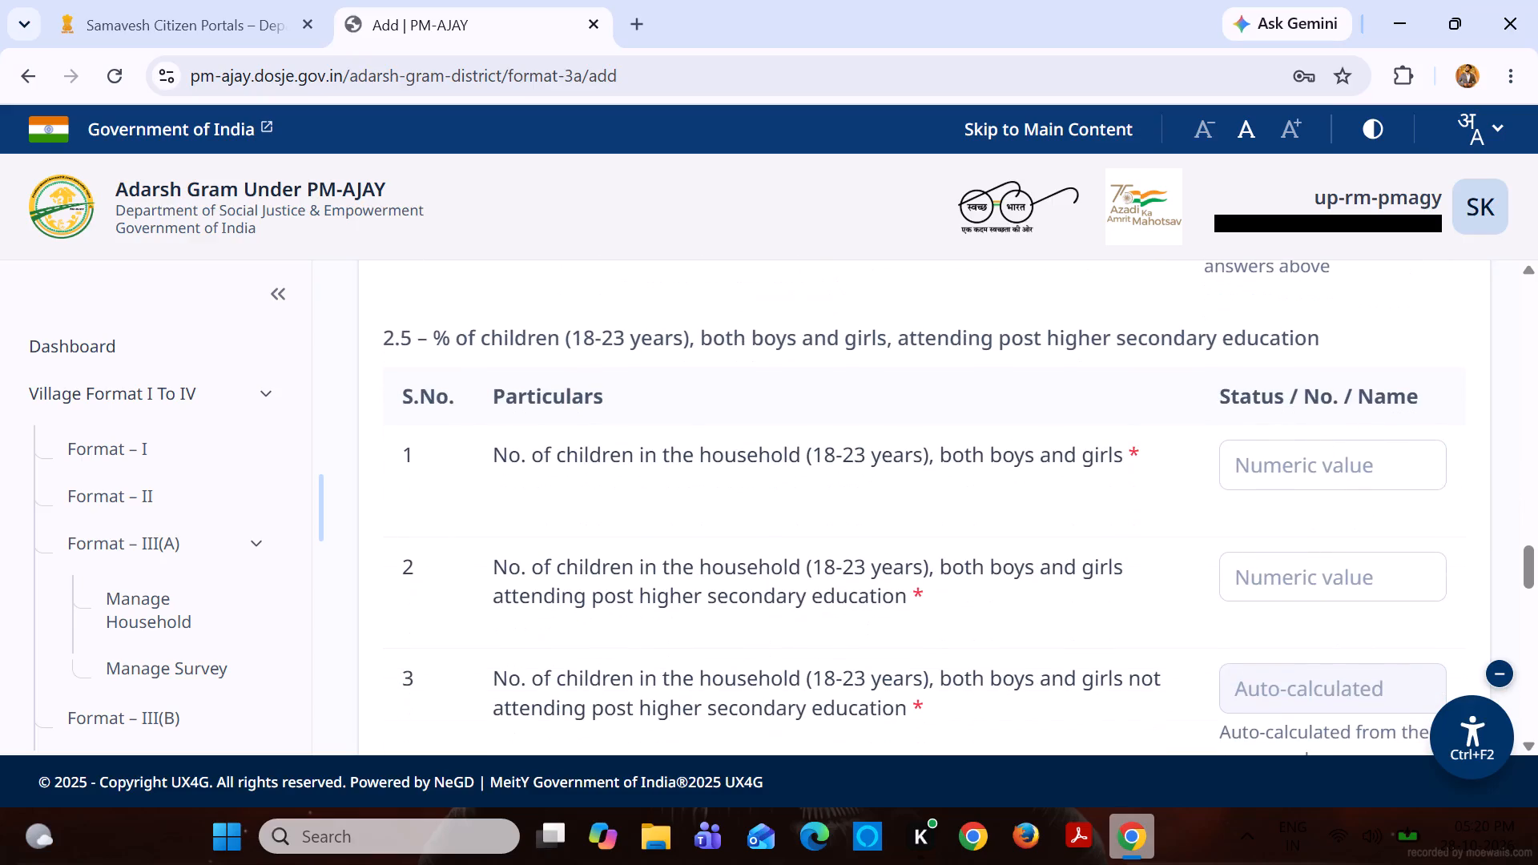
pyautogui.click(1286, 443)
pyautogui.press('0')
pyautogui.scroll(-2, 1286, 443)
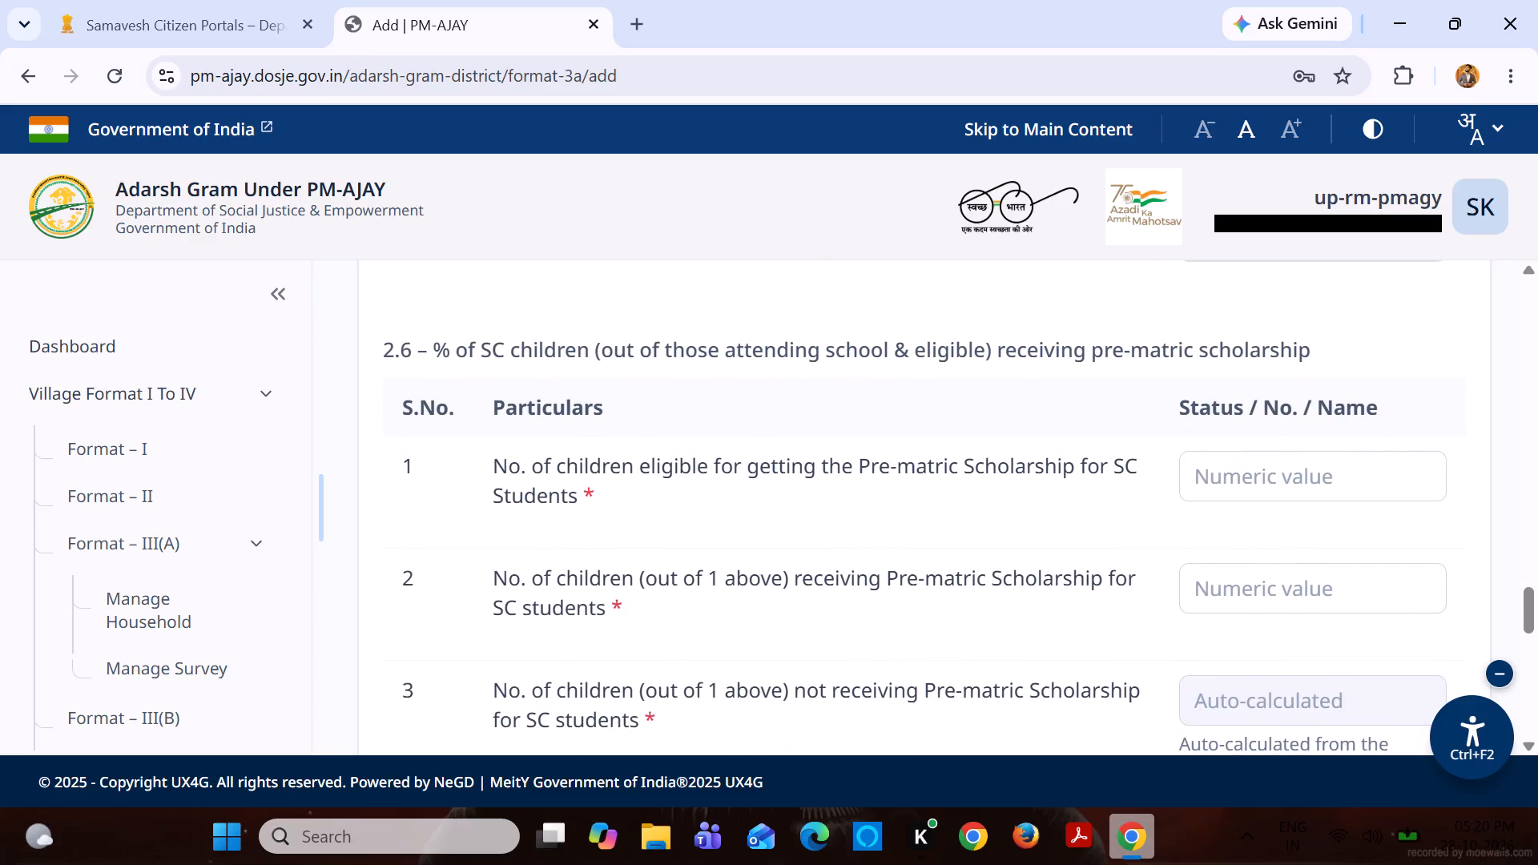
pyautogui.click(1234, 465)
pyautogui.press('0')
pyautogui.scroll(-2, 1234, 465)
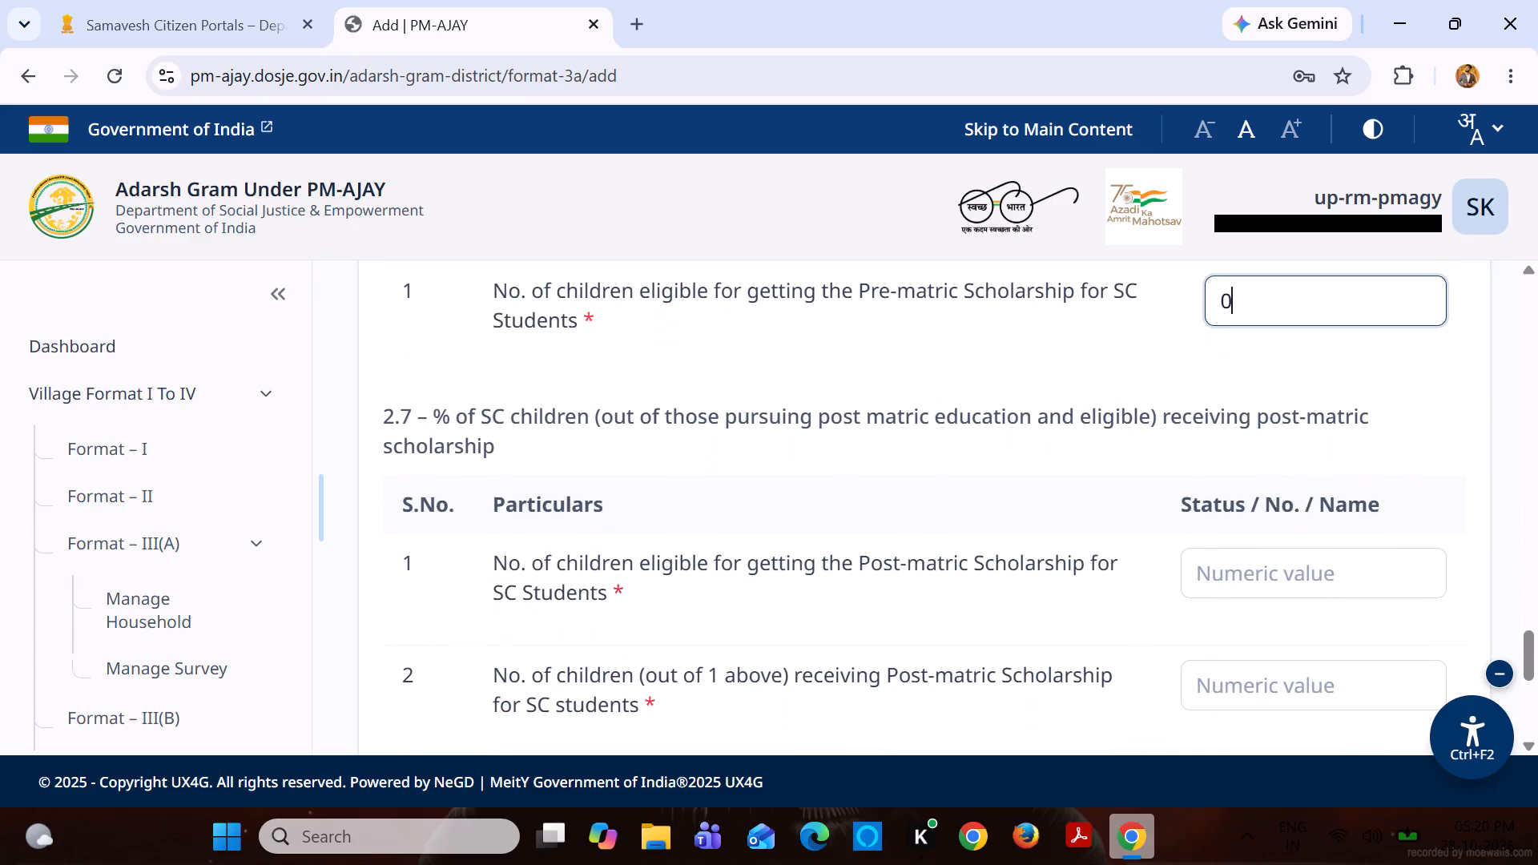
pyautogui.click(1222, 565)
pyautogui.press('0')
pyautogui.scroll(-2, 1222, 565)
pyautogui.click(1368, 583)
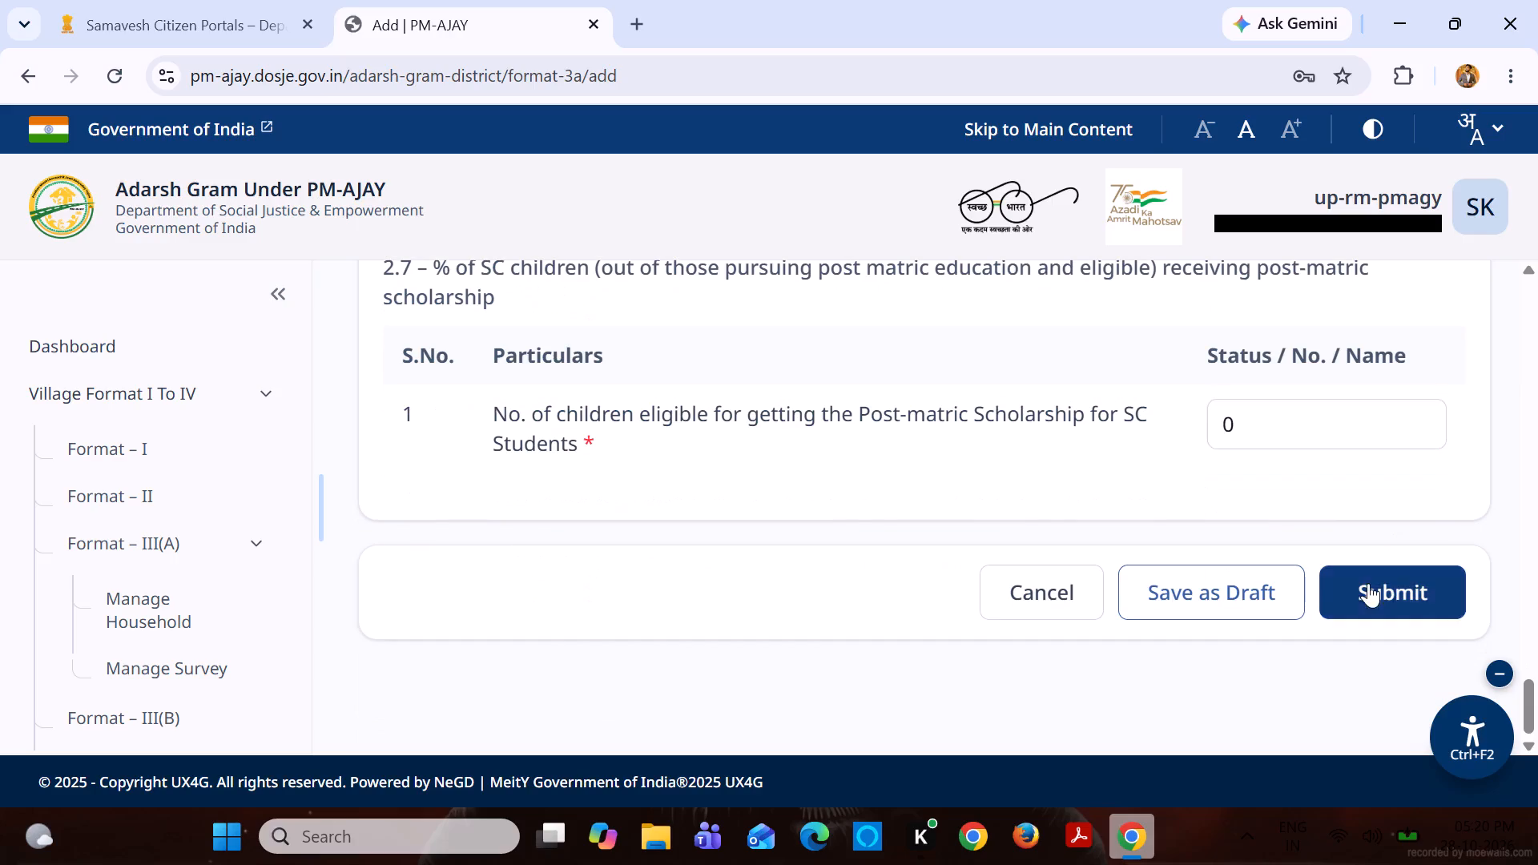
# Choose the 3 – Health and Nutrition domain and answer Yes to coverage under a Health Protection Scheme (3.1).
pyautogui.click(1351, 388)
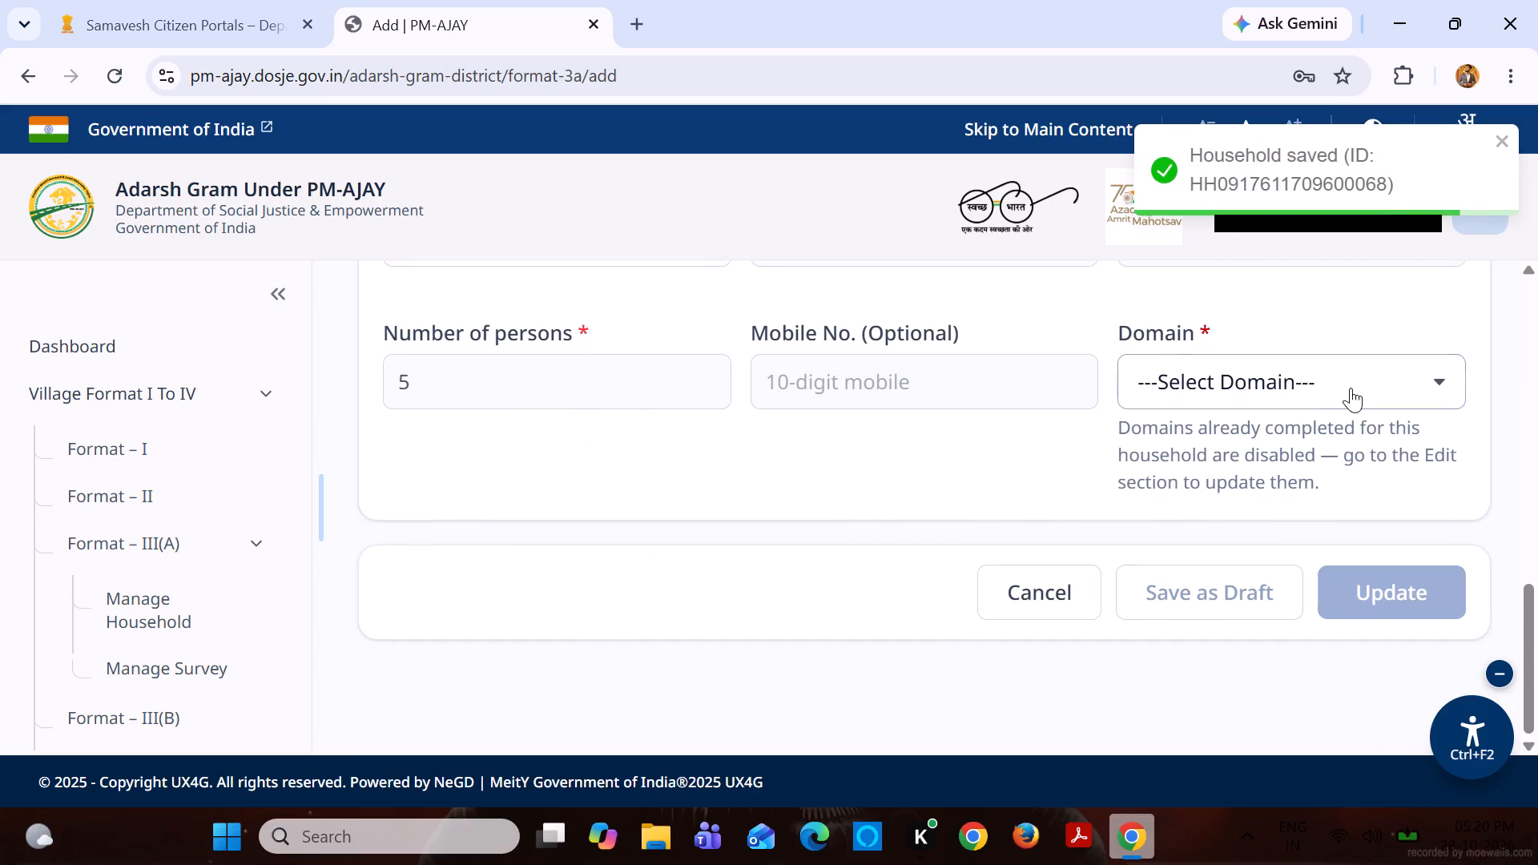
pyautogui.click(1138, 674)
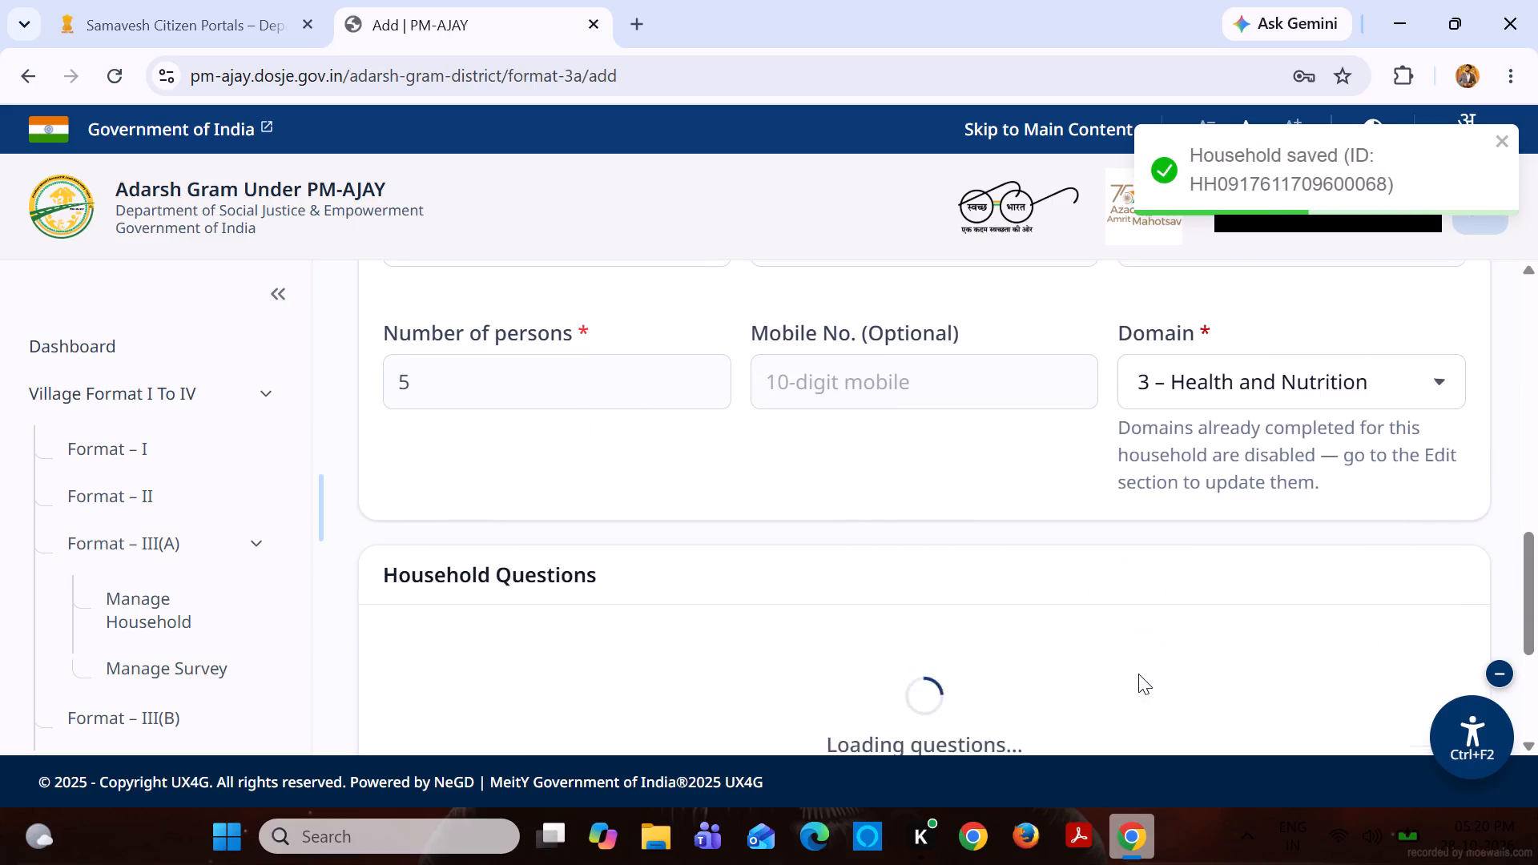
pyautogui.scroll(-4, 1184, 533)
pyautogui.moveTo(1358, 374); pyautogui.dragTo(1267, 478)
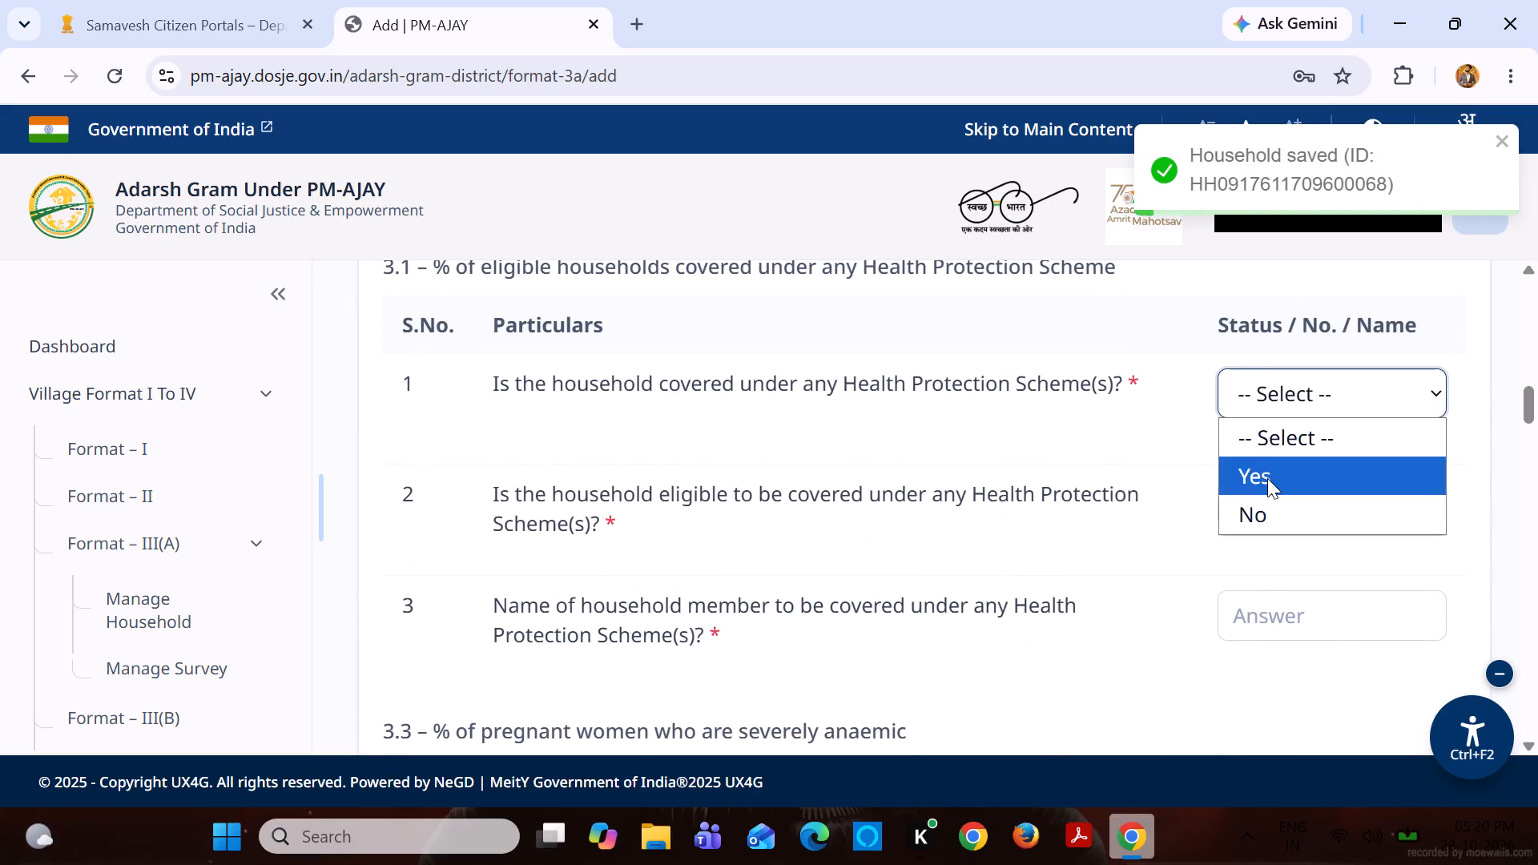
pyautogui.click(1267, 478)
# Enter 0 pregnant women (3.3), 0 deliveries during the last year (3.4) and 0 children born during the last year (3.5).
pyautogui.scroll(-2, 1267, 478)
pyautogui.click(1263, 453)
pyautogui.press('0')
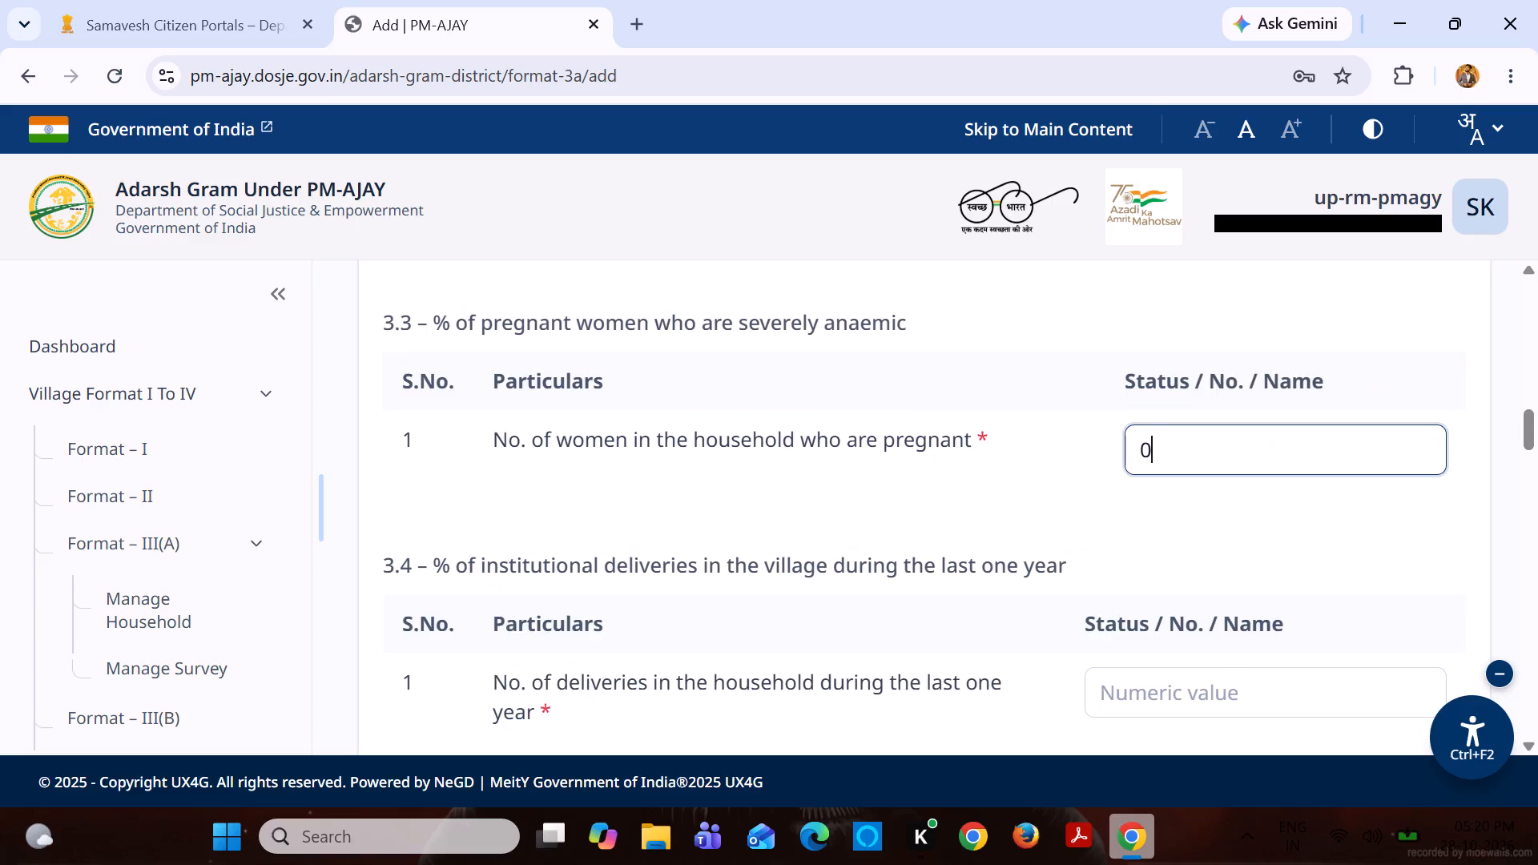
pyautogui.scroll(-2, 1263, 453)
pyautogui.click(1138, 485)
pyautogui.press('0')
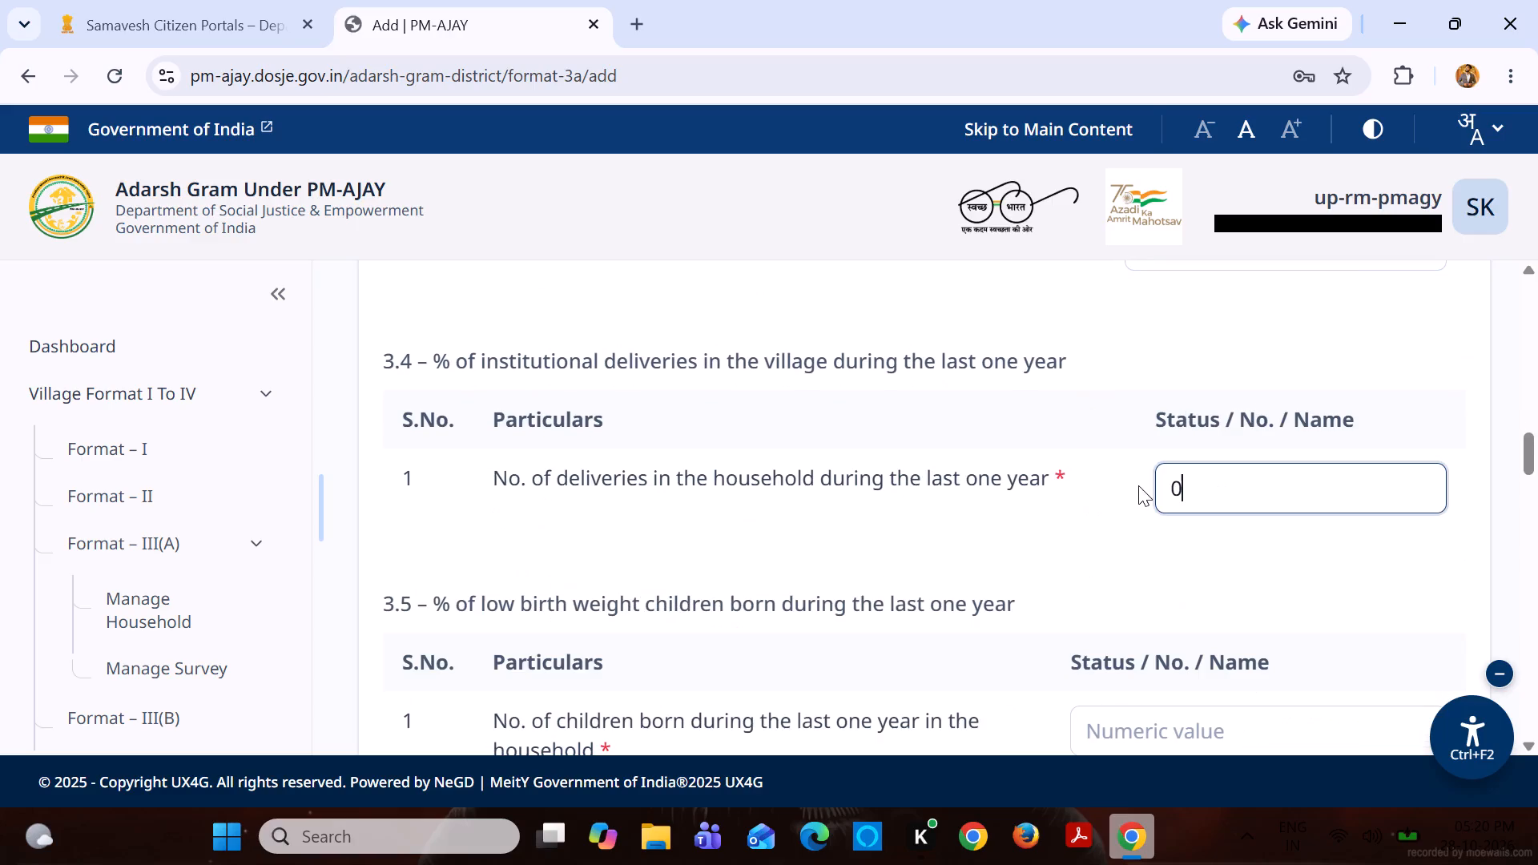
pyautogui.scroll(-2, 1178, 504)
pyautogui.click(1150, 501)
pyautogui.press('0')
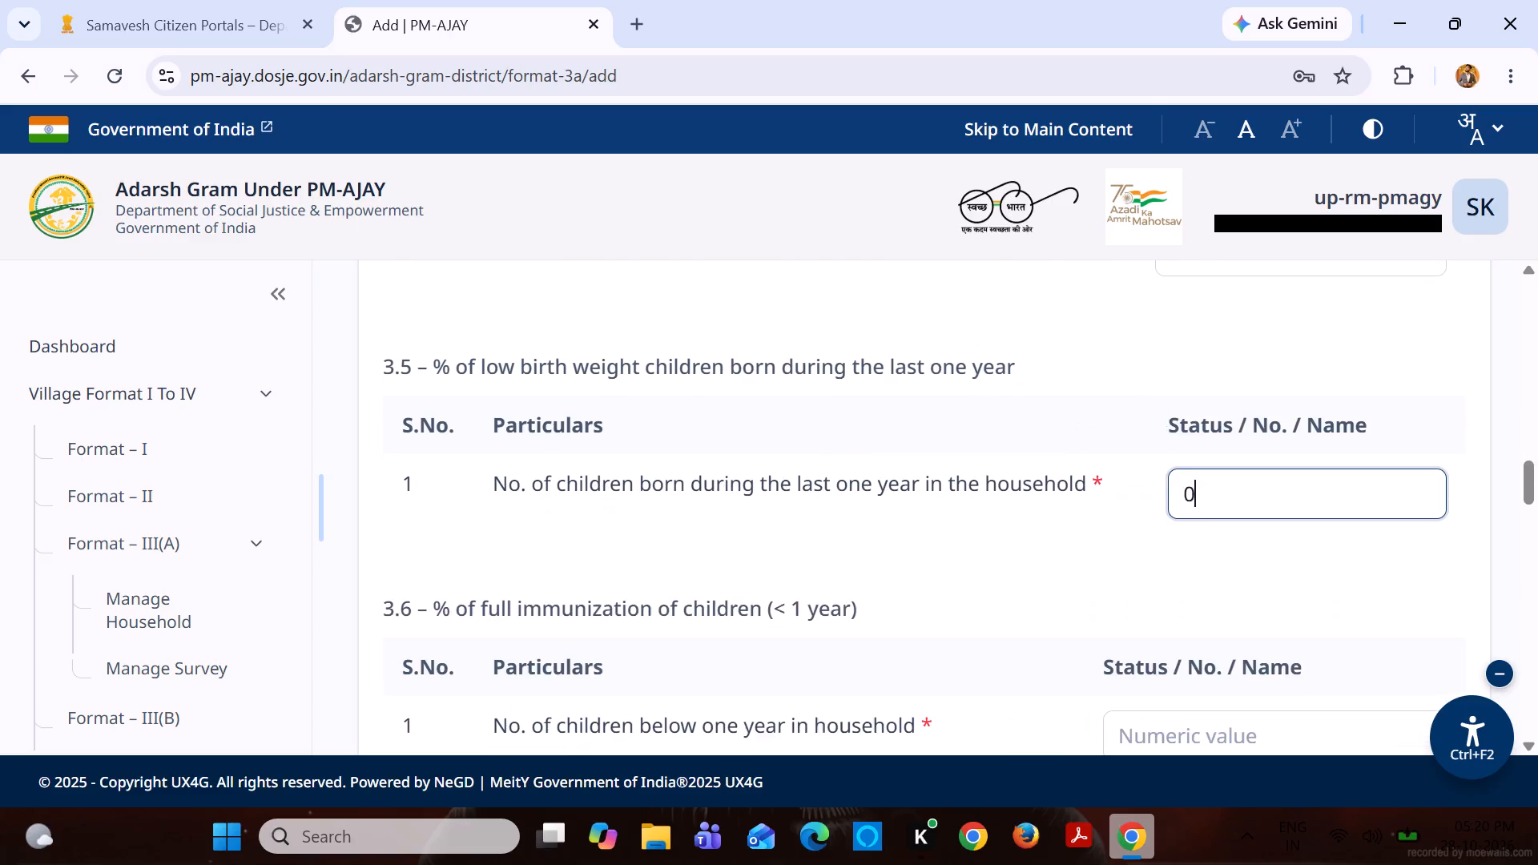
# Enter 0 children below one year (3.6), 0 children aged 0-5 years (3.7) and 0 women pregnant during the last year (3.8).
pyautogui.scroll(-5, 1150, 501)
pyautogui.click(1132, 422)
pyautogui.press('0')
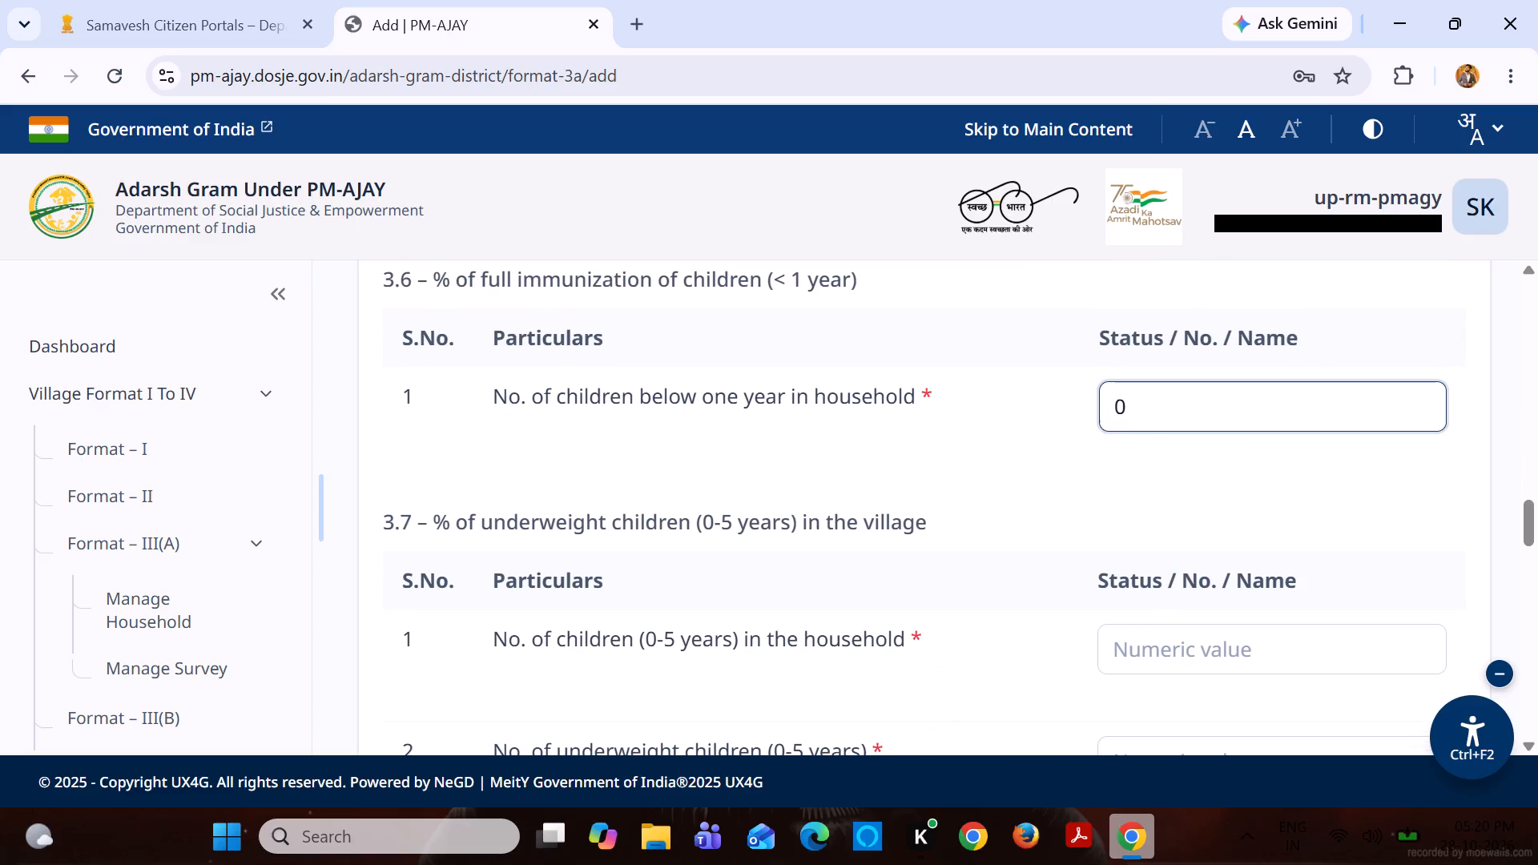
pyautogui.click(1141, 655)
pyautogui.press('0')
pyautogui.scroll(-5, 1141, 655)
pyautogui.click(1165, 426)
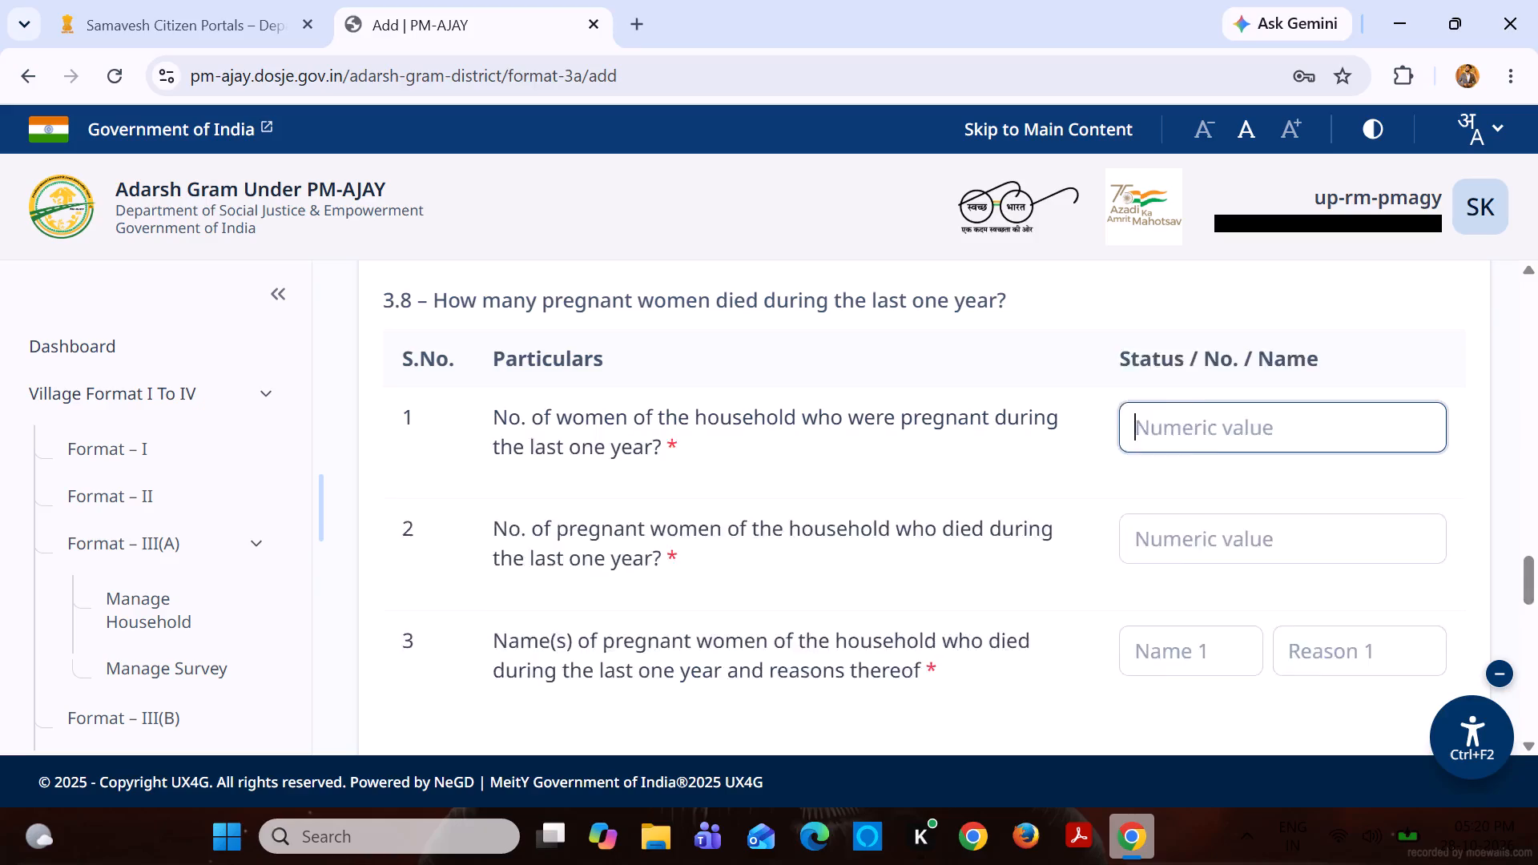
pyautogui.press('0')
# Enter 0 children under 1 year (3.9) and 0 members with communicable diseases (3.10), and submit the Health and Nutrition domain.
pyautogui.scroll(-2, 1165, 426)
pyautogui.click(1188, 381)
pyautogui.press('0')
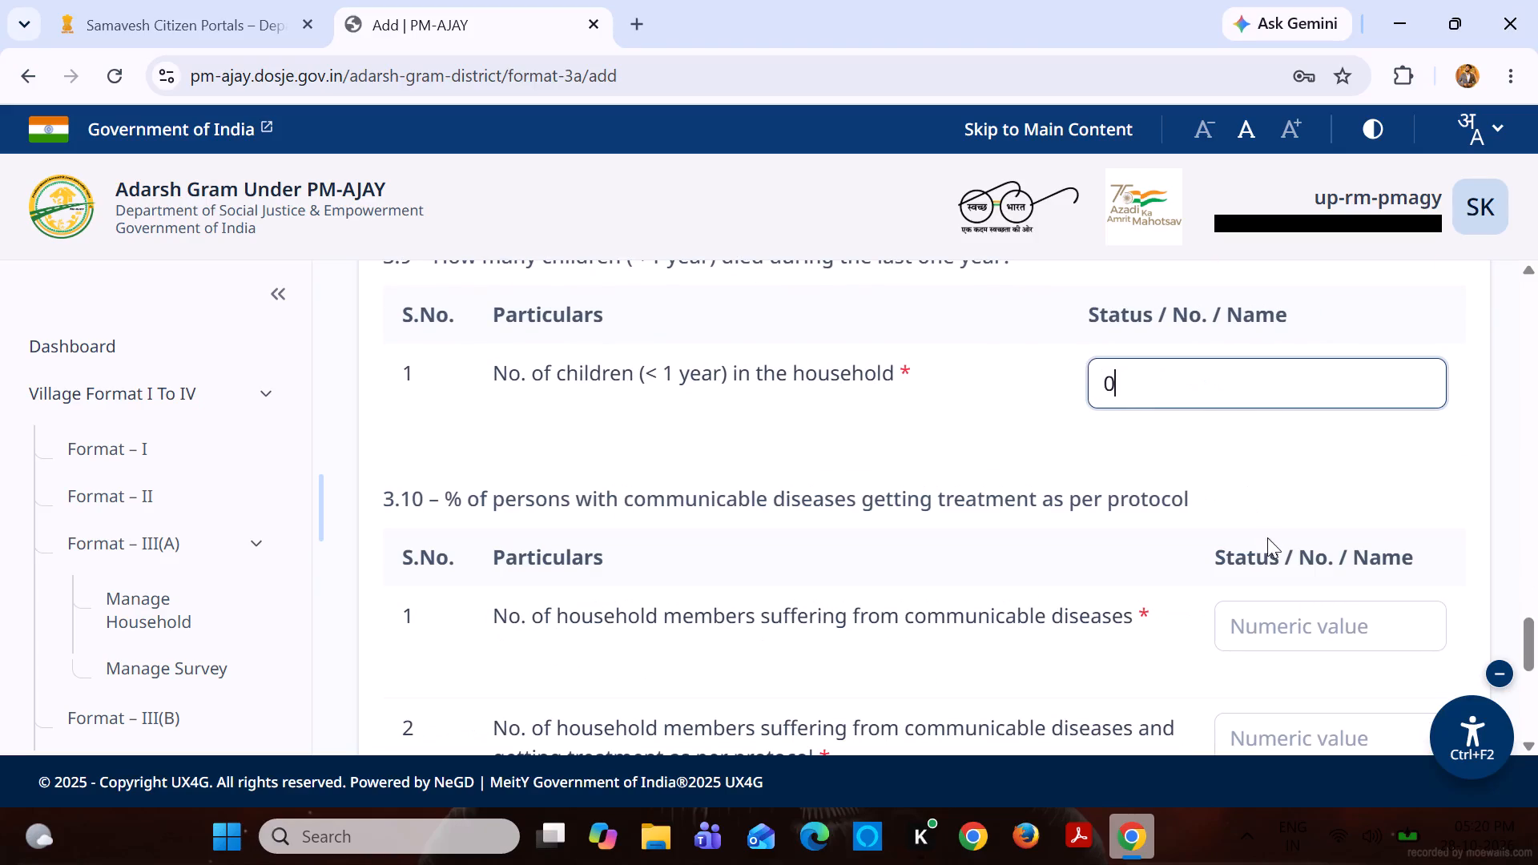
pyautogui.click(1261, 624)
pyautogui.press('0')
pyautogui.scroll(-4, 1261, 624)
pyautogui.click(1391, 599)
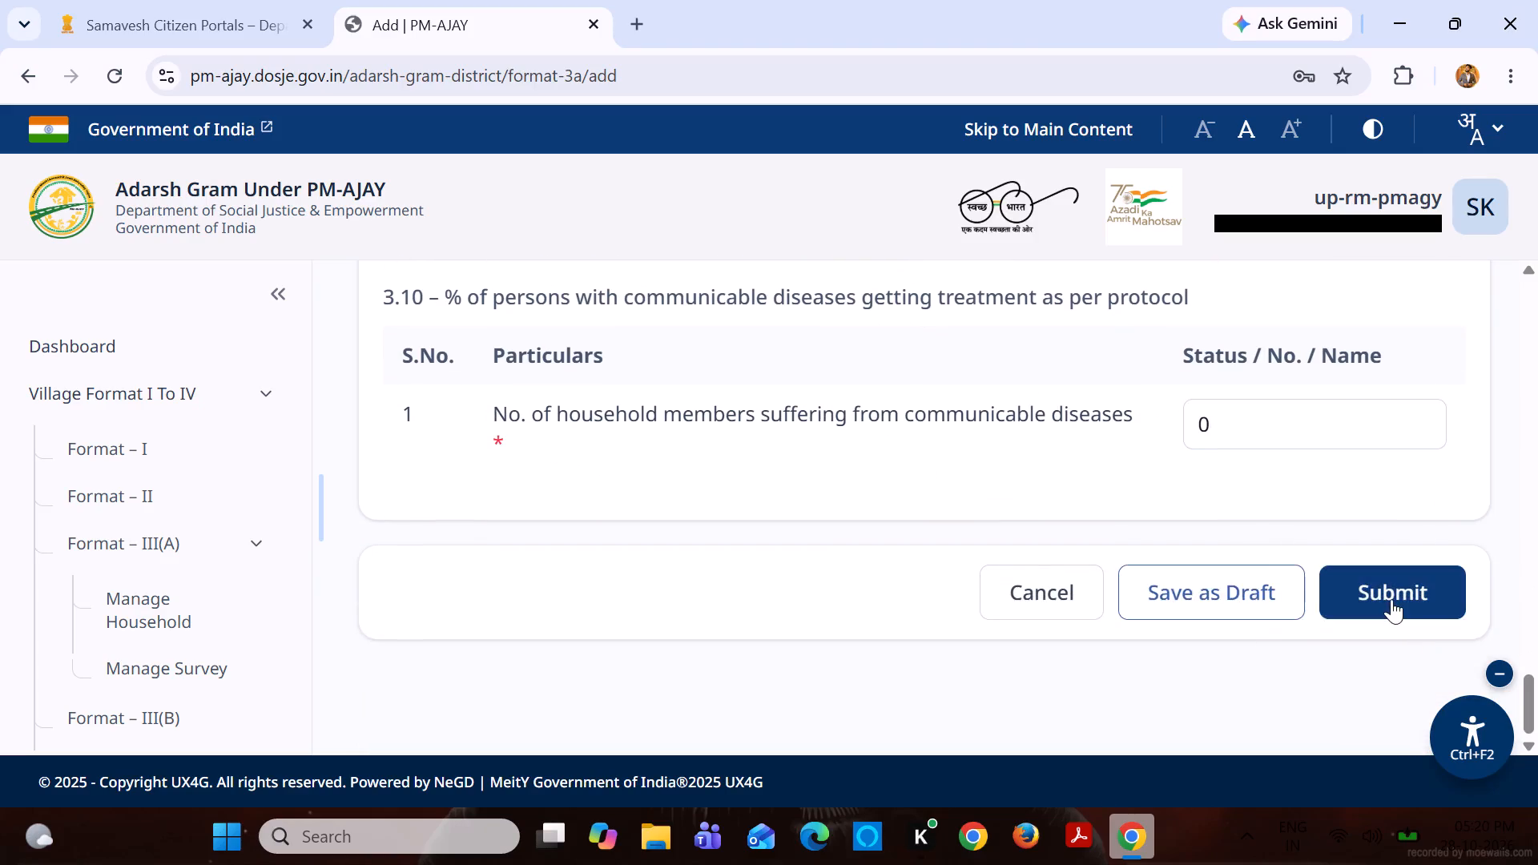
# Choose the 4 – Social Security domain and enter 0 women eligible for Widow Pension (4.1).
pyautogui.click(1373, 399)
pyautogui.scroll(-2, 1225, 593)
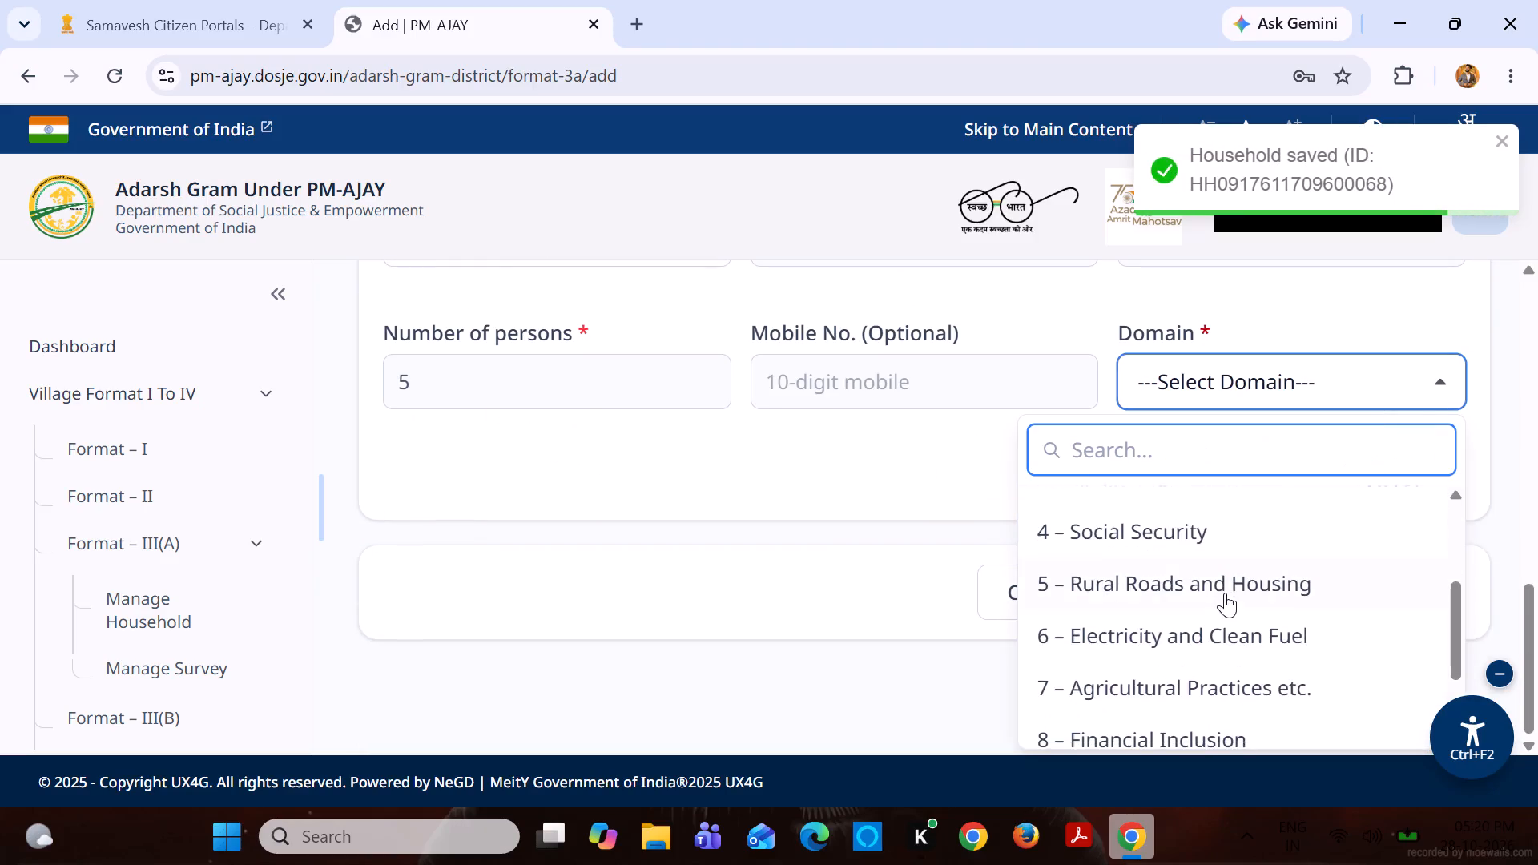
pyautogui.click(1146, 530)
pyautogui.scroll(-2, 1146, 530)
pyautogui.moveTo(1224, 480); pyautogui.dragTo(1221, 500)
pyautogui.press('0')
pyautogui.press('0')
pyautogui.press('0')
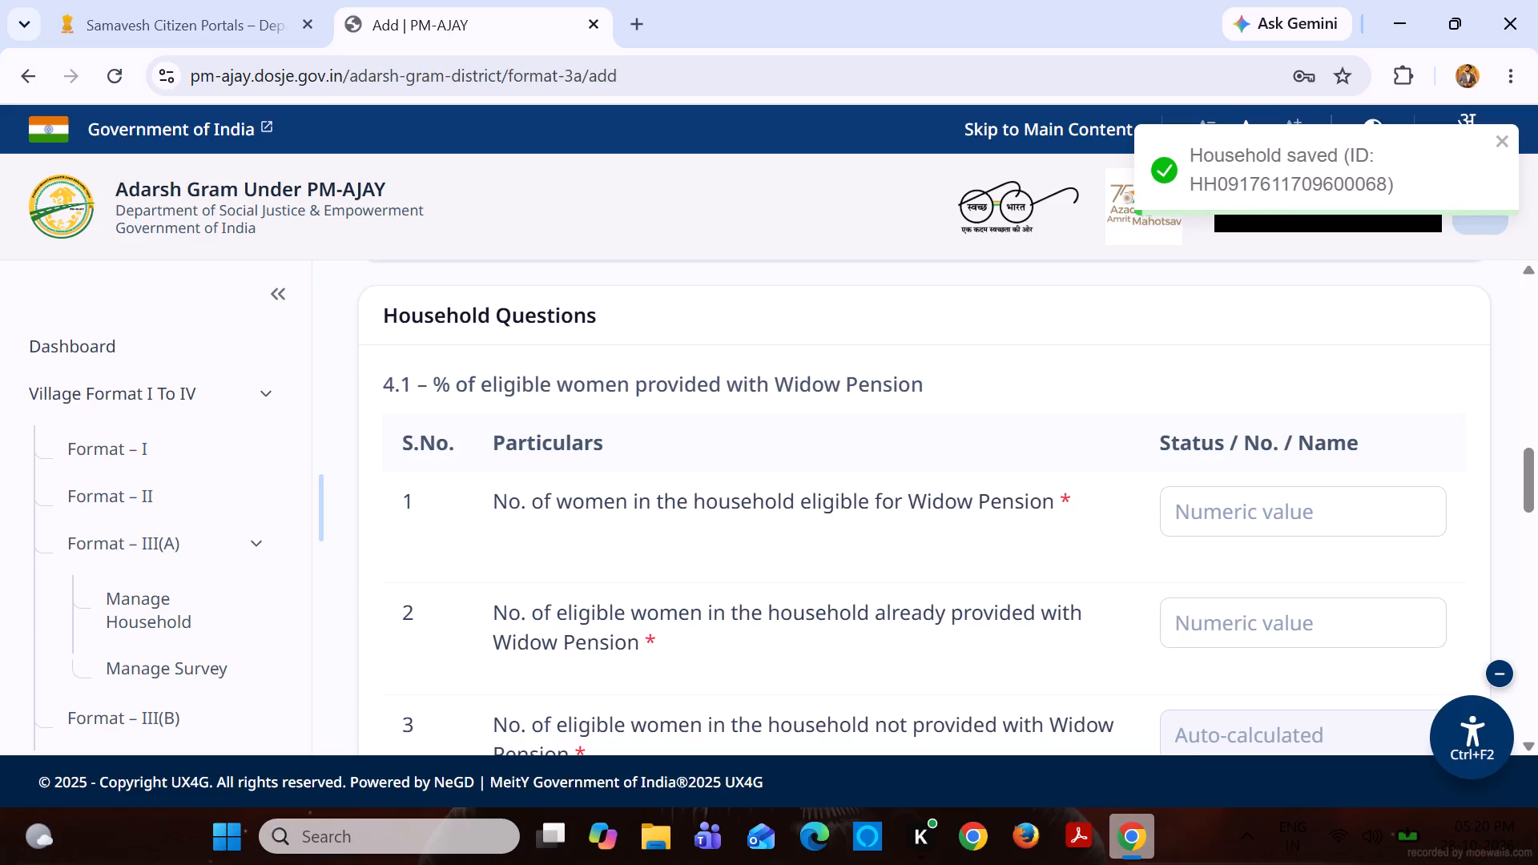
pyautogui.click(1198, 514)
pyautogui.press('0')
# Enter 0 persons eligible for Old Age Pension (4.2) and 0 for Disability Pension (4.3), and submit the Social Security domain.
pyautogui.scroll(-4, 1198, 514)
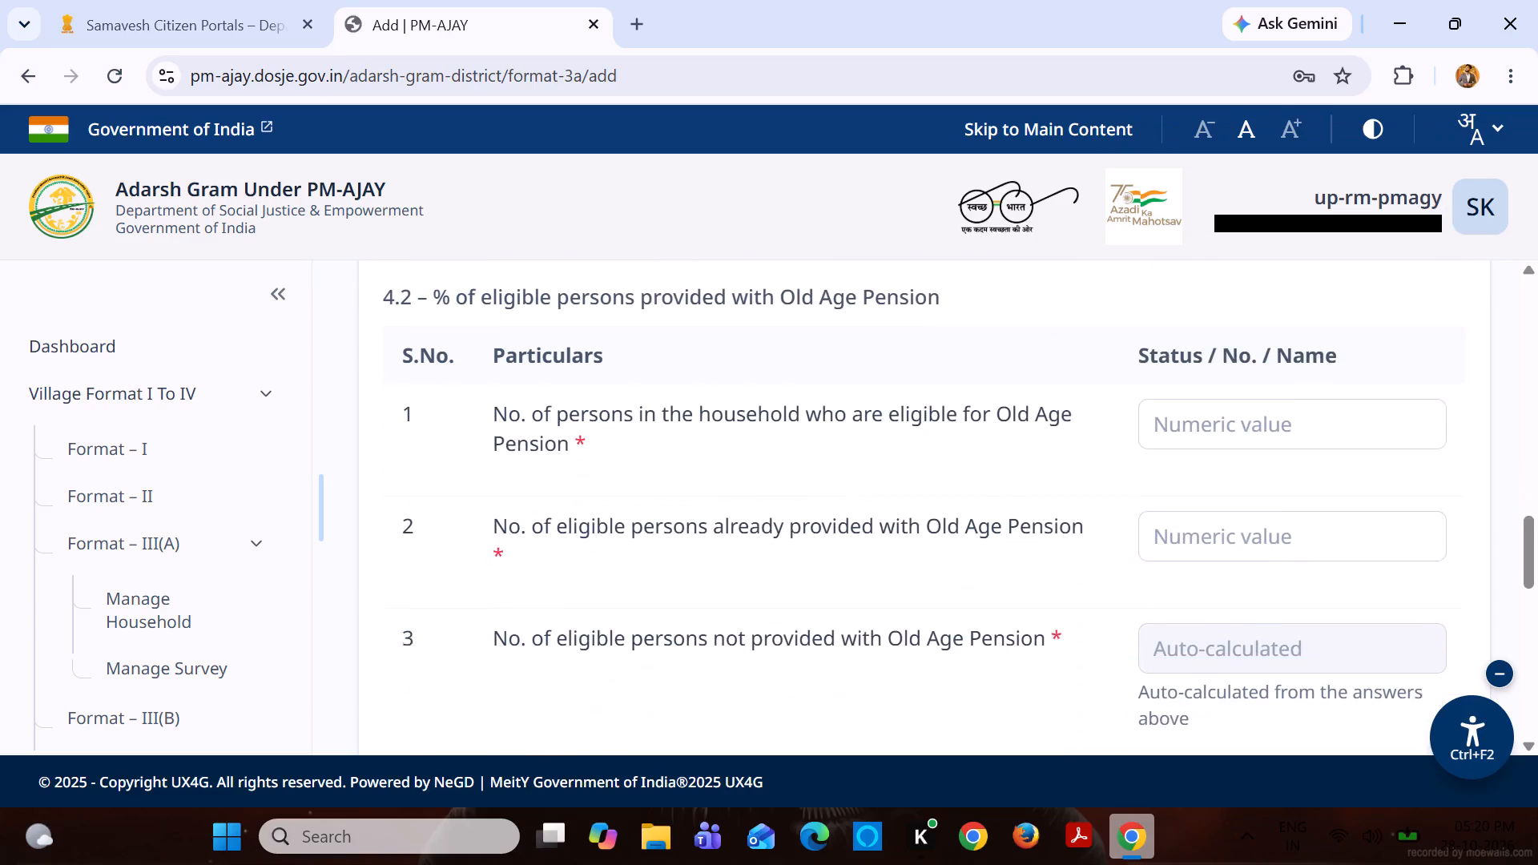
pyautogui.click(1187, 406)
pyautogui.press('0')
pyautogui.click(1165, 644)
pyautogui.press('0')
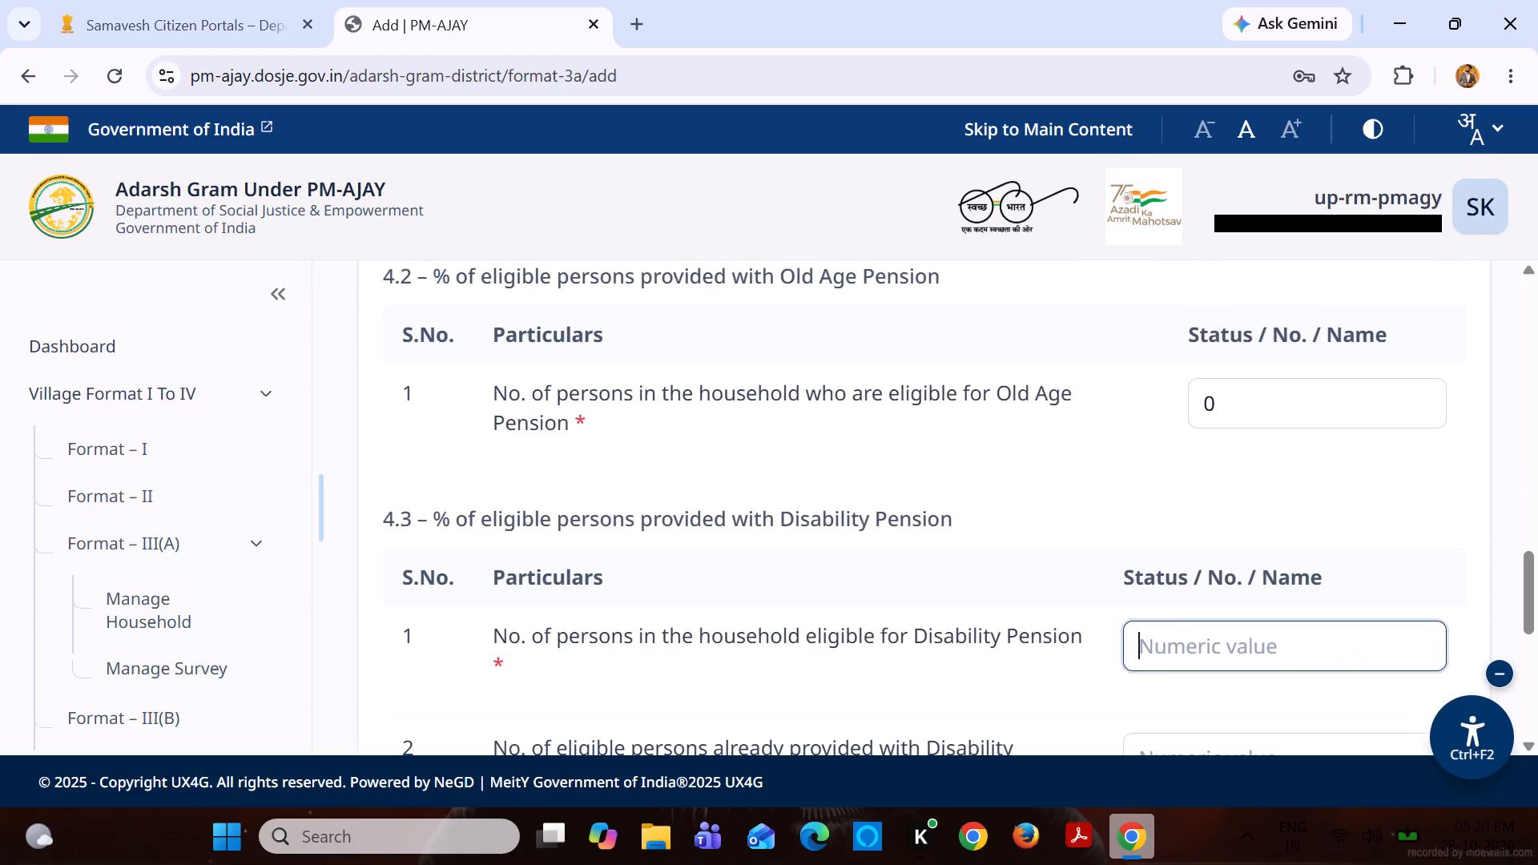
pyautogui.scroll(-4, 1165, 644)
pyautogui.moveTo(1395, 630); pyautogui.dragTo(1407, 610)
pyautogui.click(1407, 610)
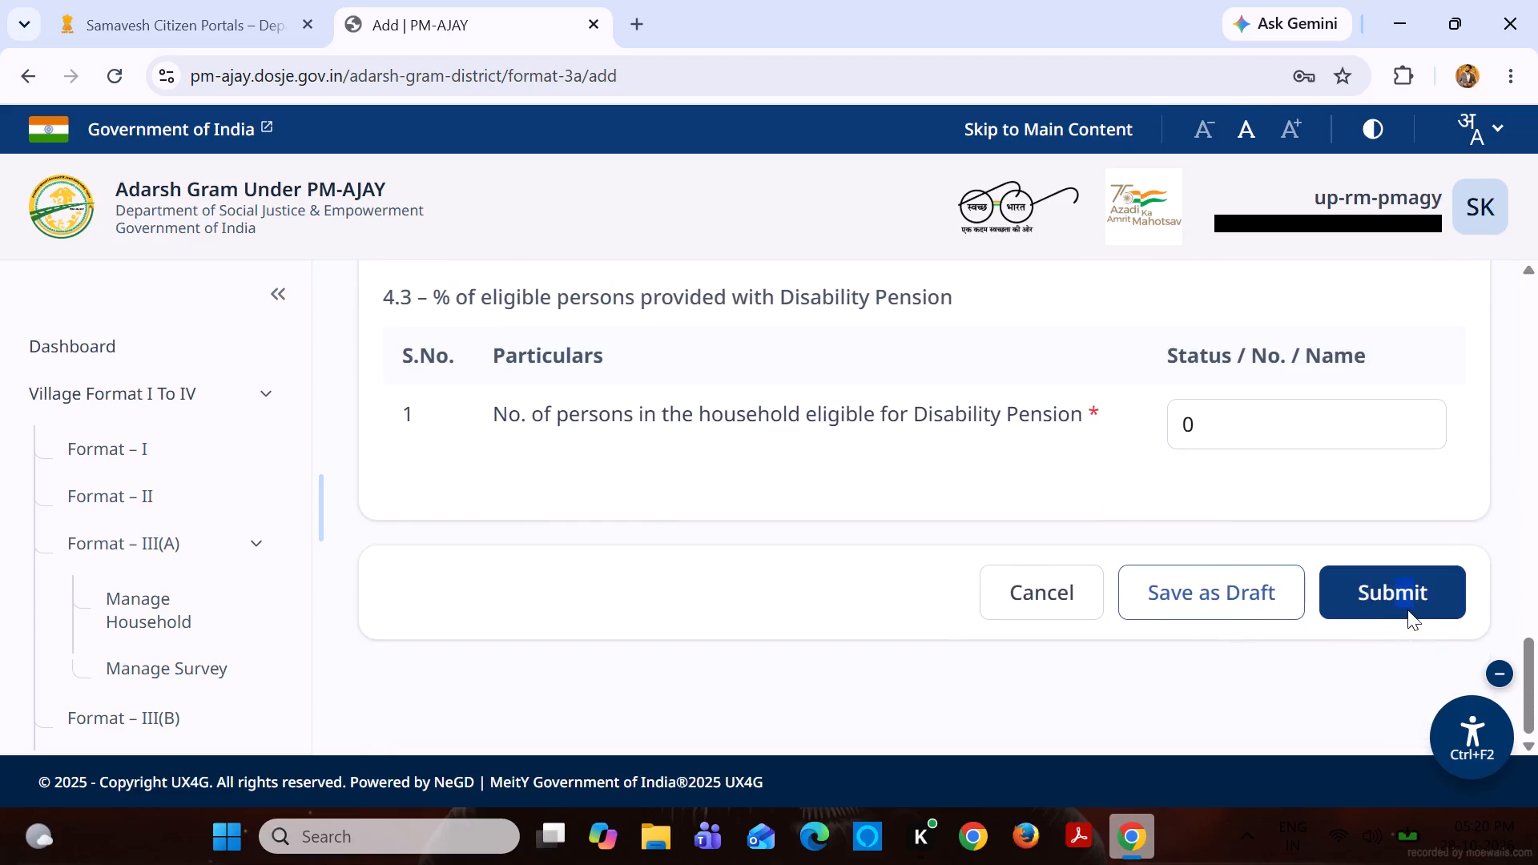
# Choose the 5 – Rural Roads and Housing domain, answer No to living in a Kachcha/unsafe house (5.3), and submit it.
pyautogui.click(1386, 399)
pyautogui.scroll(-3, 1317, 529)
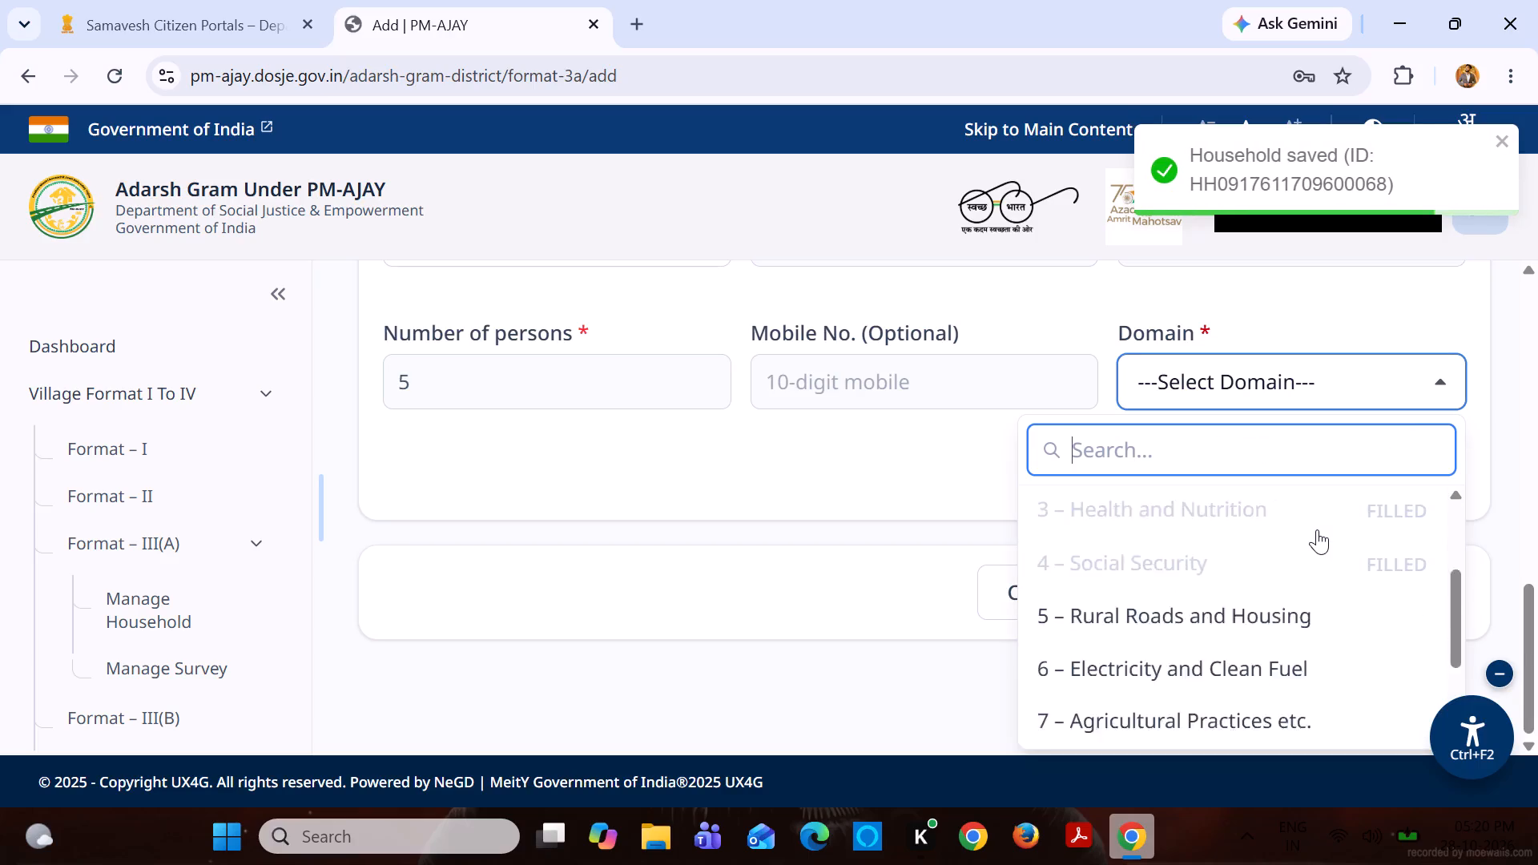
pyautogui.scroll(-3, 1317, 529)
pyautogui.scroll(1, 1258, 525)
pyautogui.click(1173, 561)
pyautogui.scroll(-1, 1173, 561)
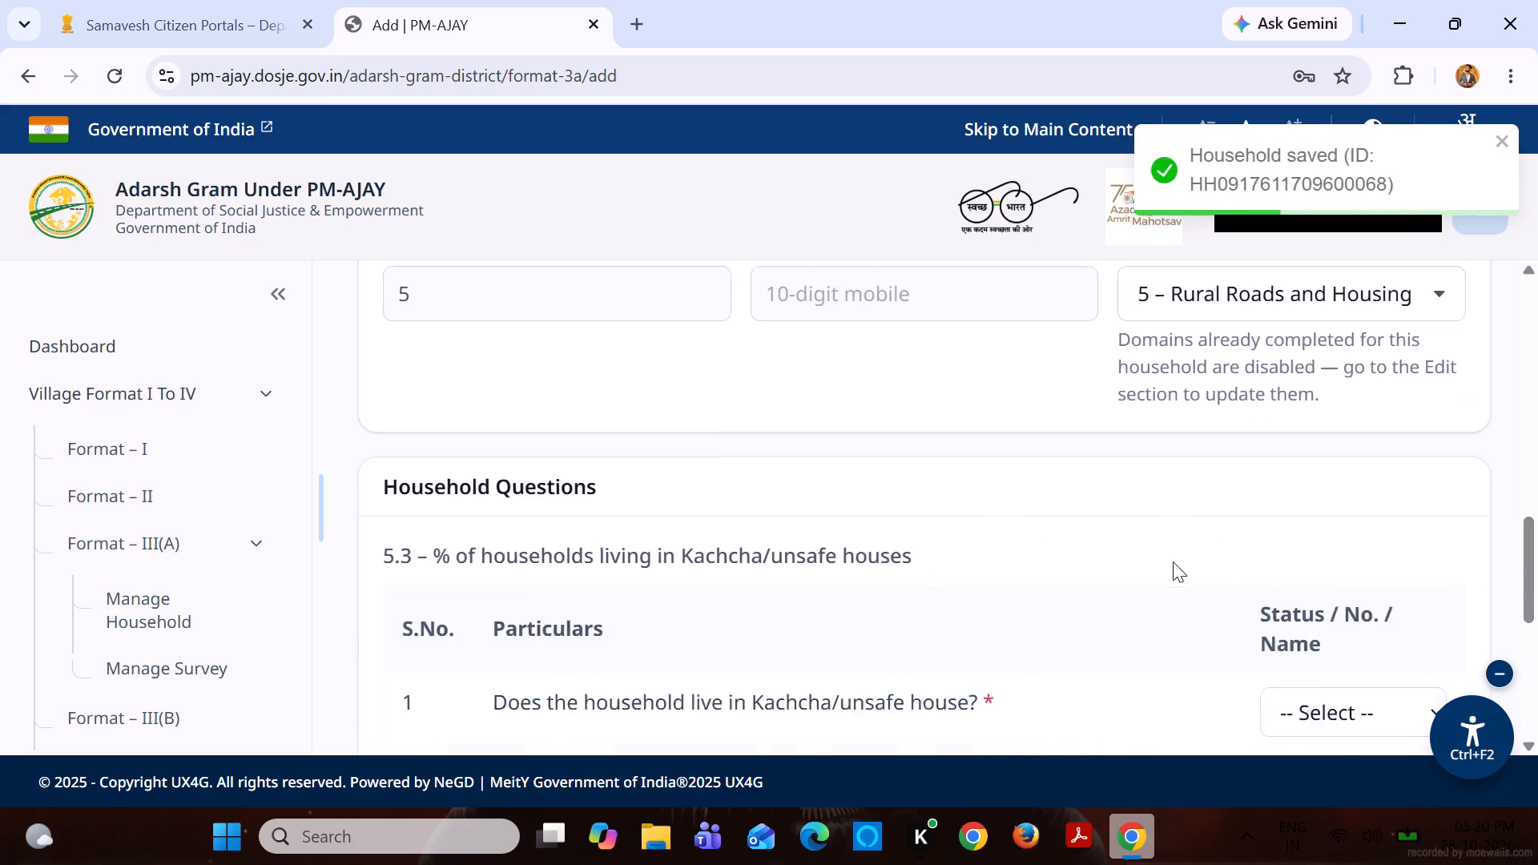
pyautogui.scroll(-2, 1173, 561)
pyautogui.click(1379, 456)
pyautogui.click(1295, 561)
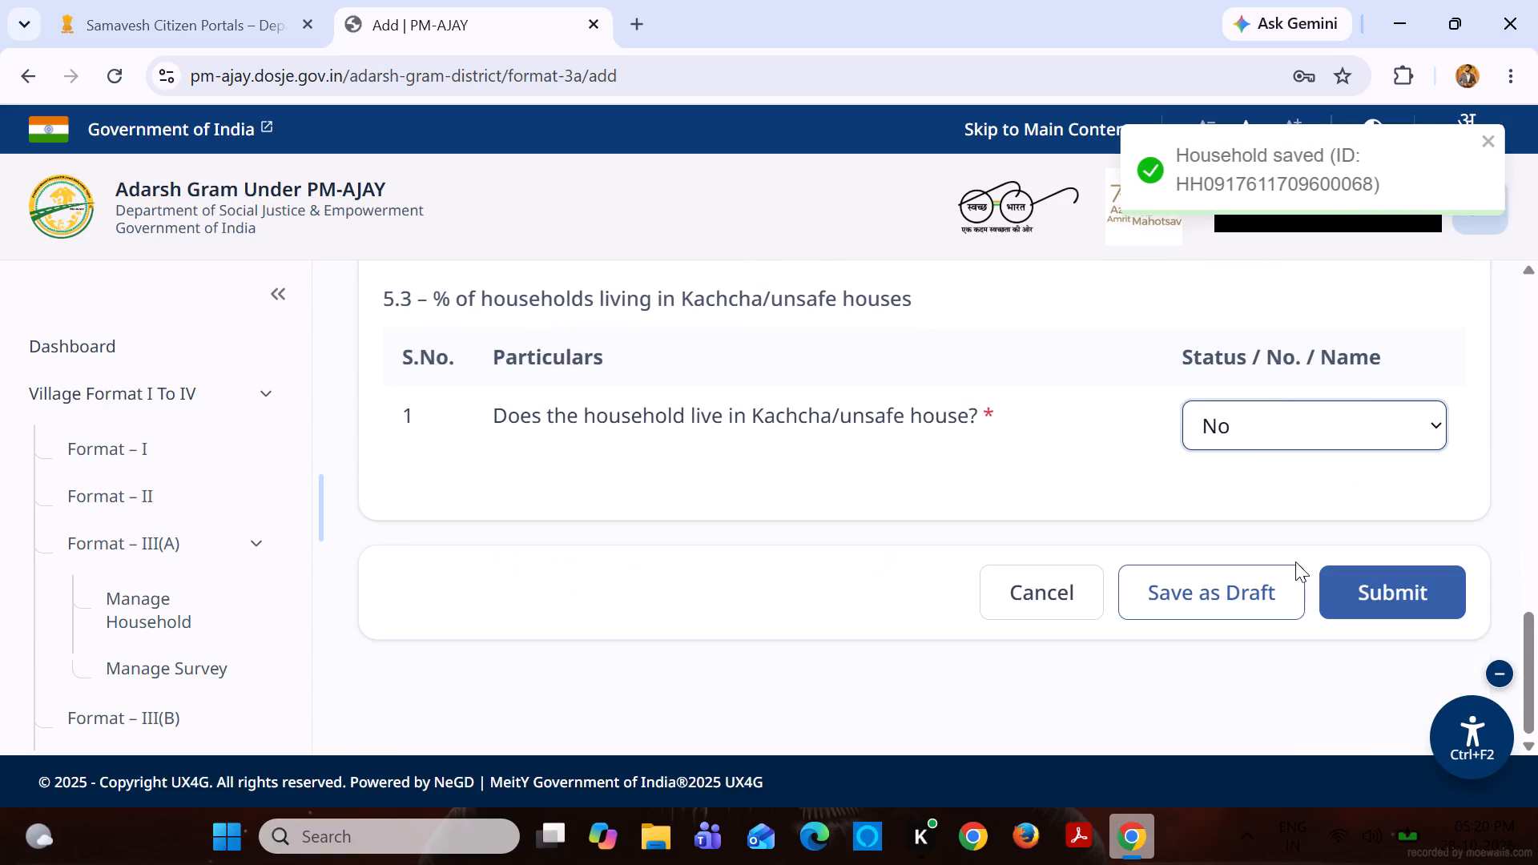
pyautogui.scroll(-5, 1295, 561)
pyautogui.click(1399, 585)
# Choose the 6 – Electricity and Clean Fuel domain and answer Yes to both electricity connection questions, including the one under 6.3.
pyautogui.click(1385, 379)
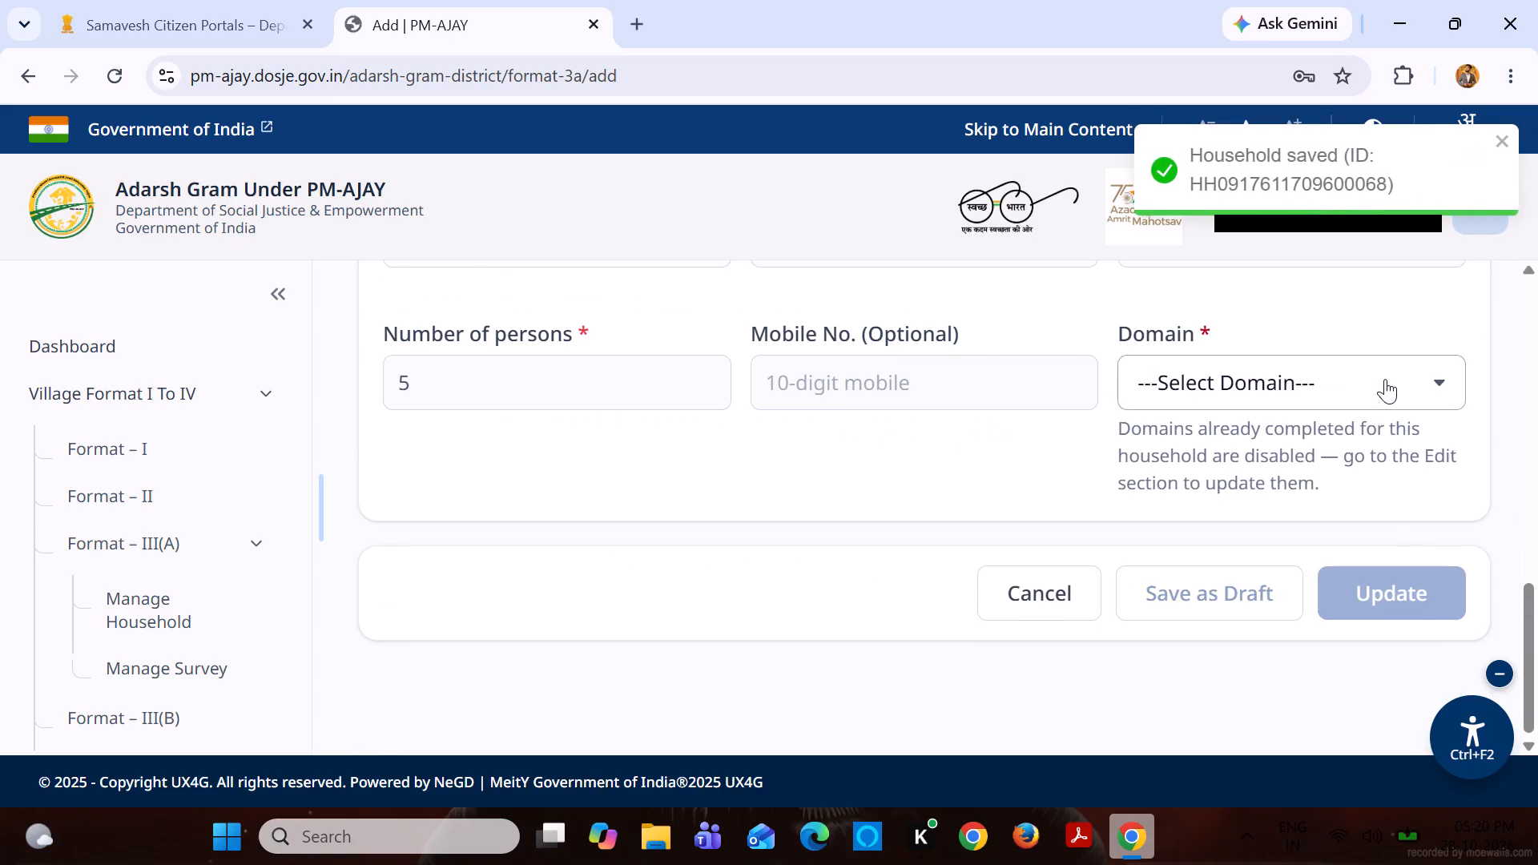
pyautogui.scroll(-4, 1262, 561)
pyautogui.click(1183, 513)
pyautogui.scroll(-4, 1183, 513)
pyautogui.moveTo(1361, 283); pyautogui.dragTo(1323, 367)
pyautogui.click(1323, 367)
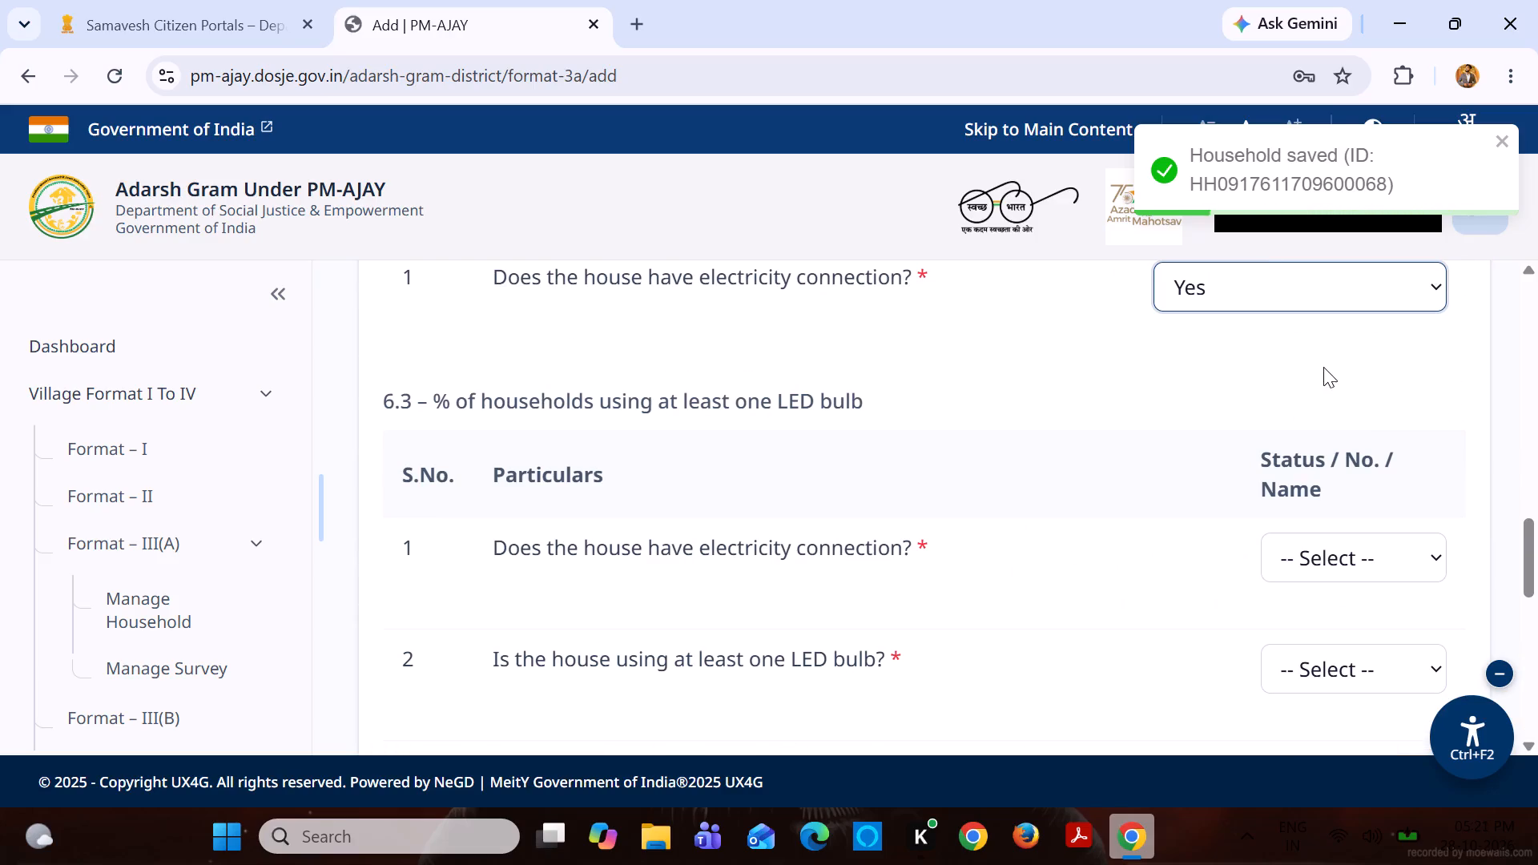
pyautogui.moveTo(1343, 552); pyautogui.dragTo(1307, 617)
pyautogui.click(1306, 638)
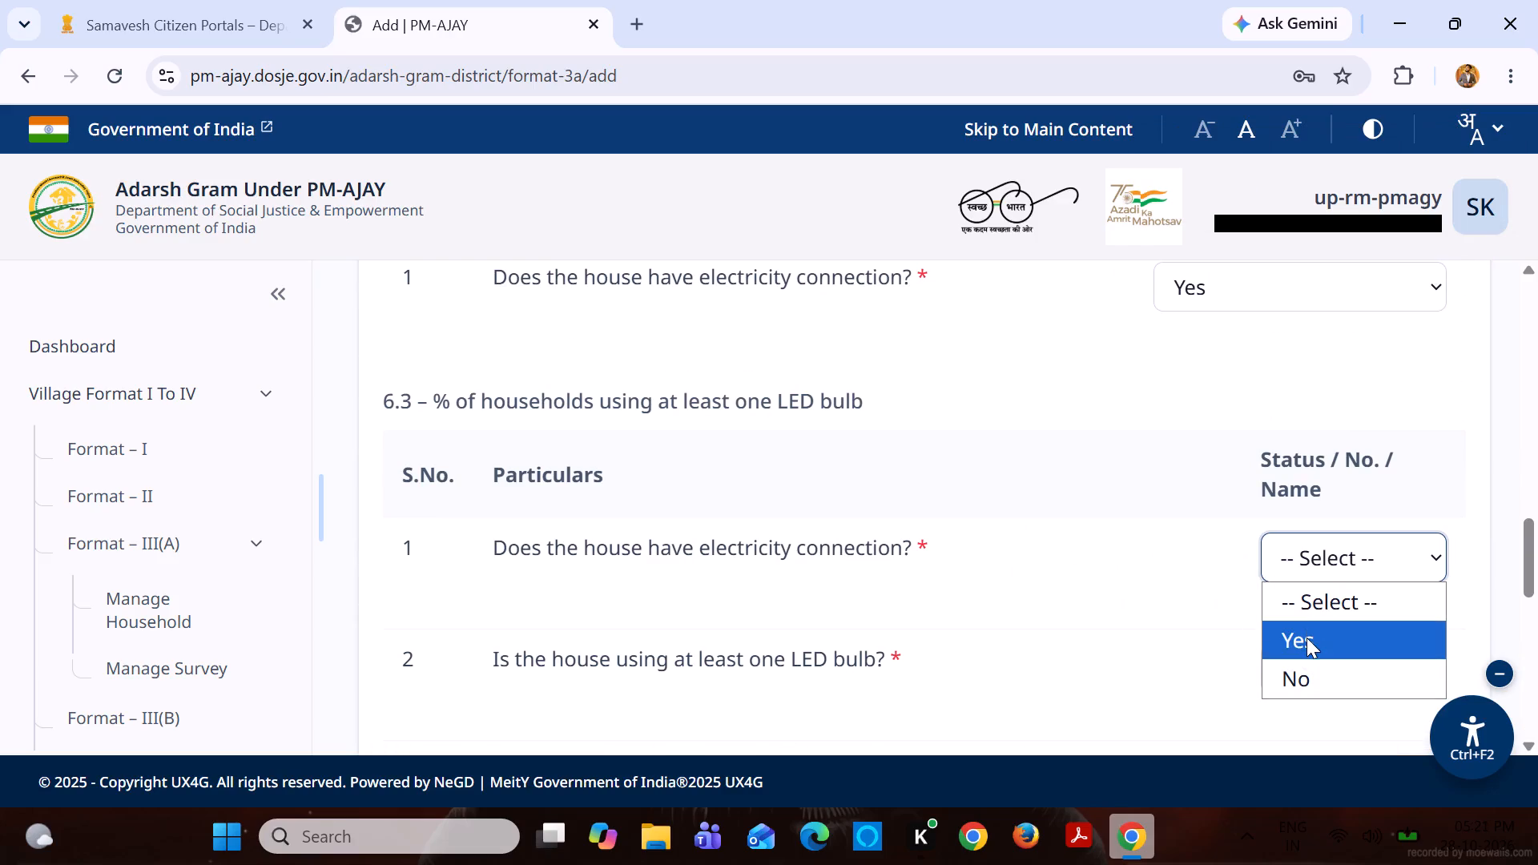
# Answer Yes to using at least one LED bulb (6.3) and Yes to clean fuel (6.4), and submit the Electricity and Clean Fuel domain.
pyautogui.scroll(-4, 1306, 638)
pyautogui.moveTo(1375, 301); pyautogui.dragTo(1313, 364)
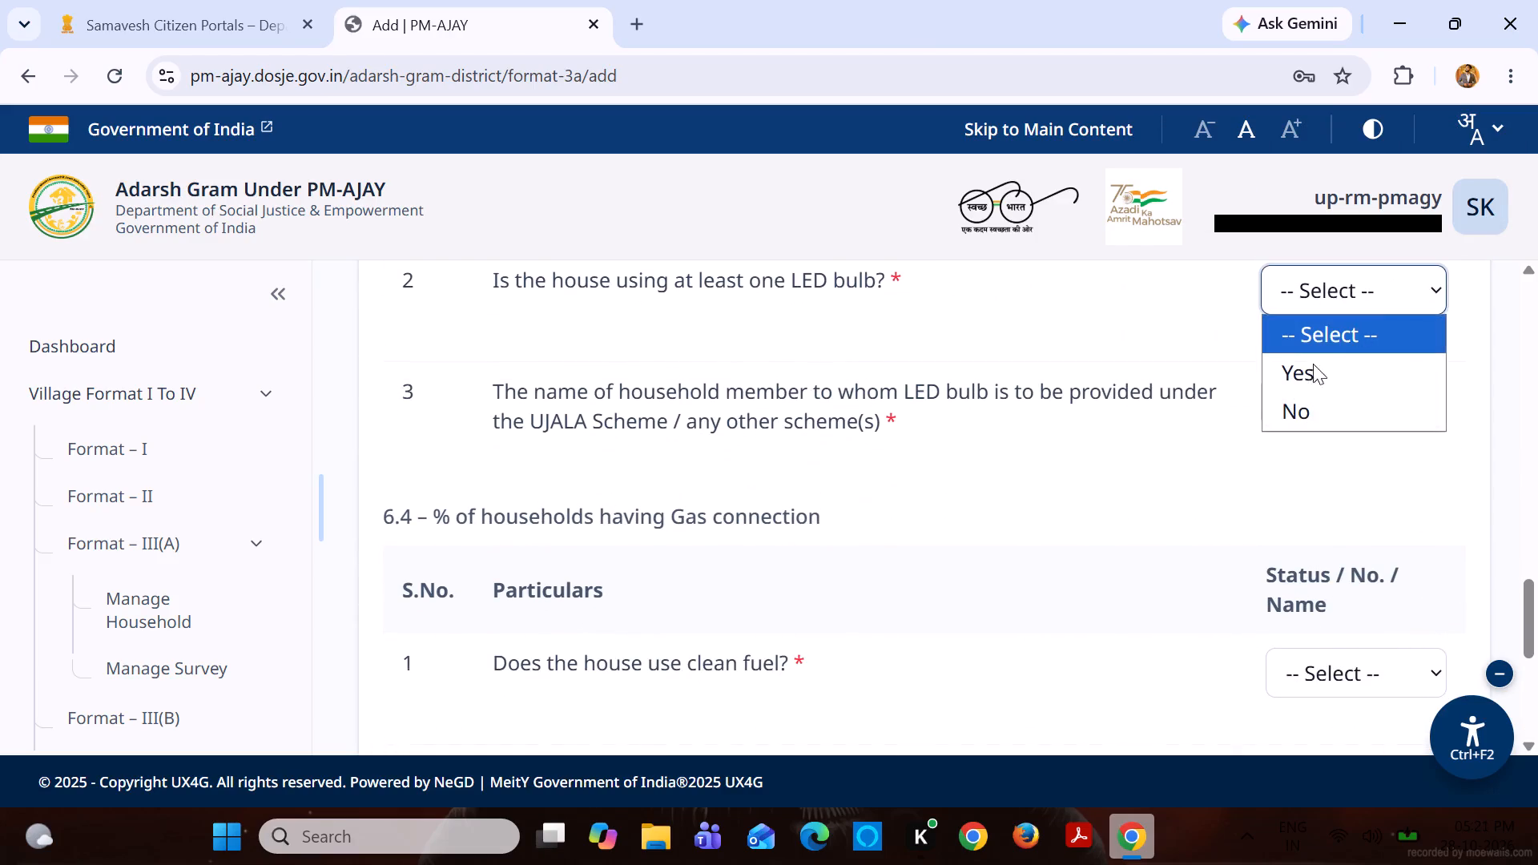
pyautogui.moveTo(1313, 364); pyautogui.dragTo(1306, 370)
pyautogui.click(1306, 370)
pyautogui.scroll(-2, 1306, 370)
pyautogui.moveTo(1362, 296); pyautogui.dragTo(1327, 359)
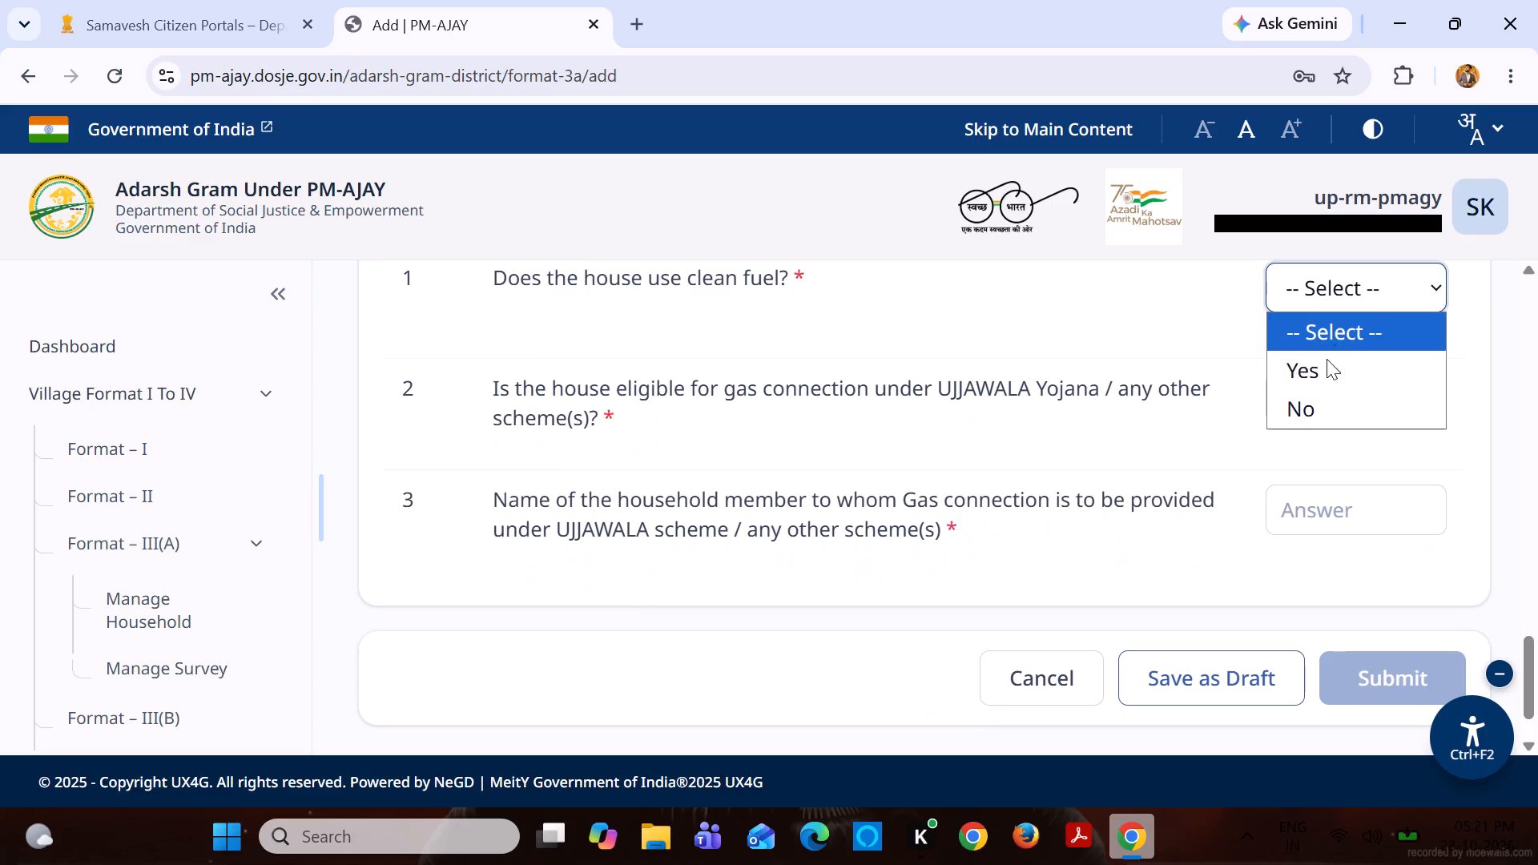
pyautogui.moveTo(1327, 359); pyautogui.dragTo(1318, 374)
pyautogui.click(1318, 374)
pyautogui.click(1403, 585)
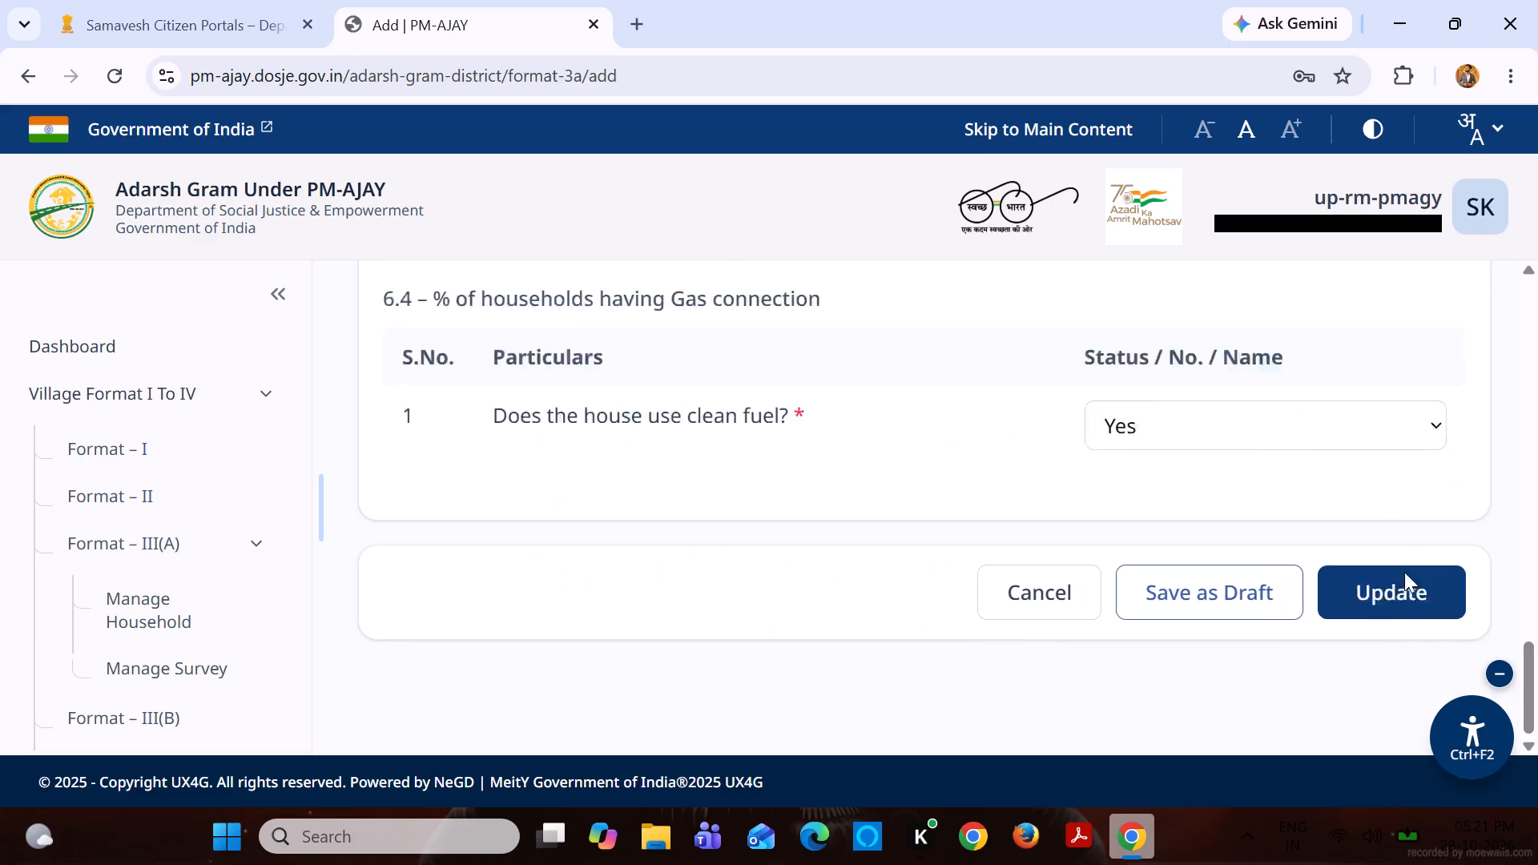
# Choose the 7 – Agricultural Practices etc. domain, answer No to the household being involved in farming (7.1), and submit it.
pyautogui.click(1402, 393)
pyautogui.scroll(-2, 1253, 593)
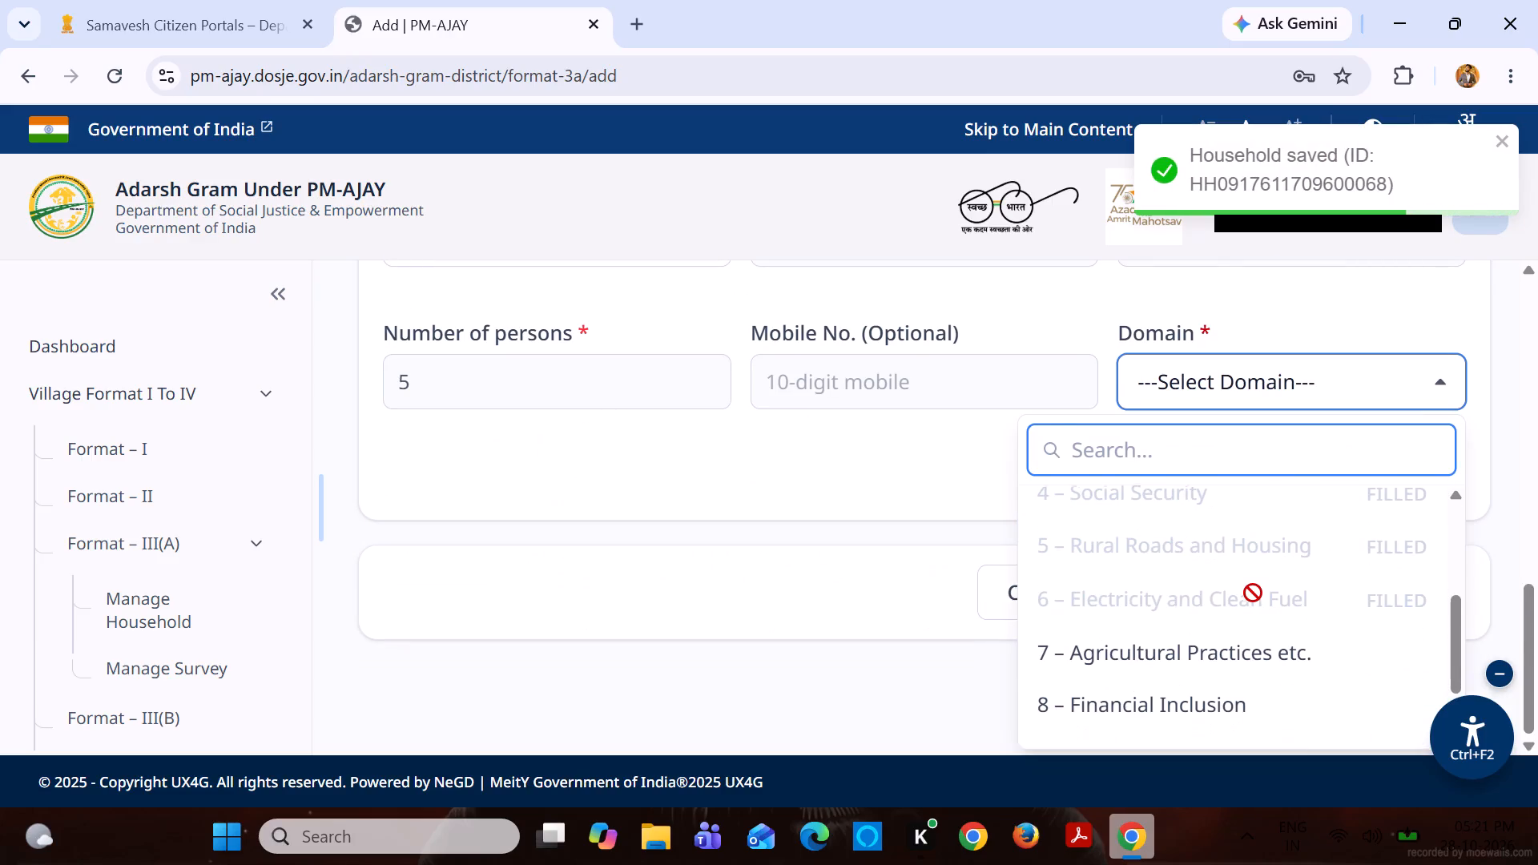
pyautogui.click(1136, 646)
pyautogui.scroll(-4, 1136, 646)
pyautogui.click(1334, 419)
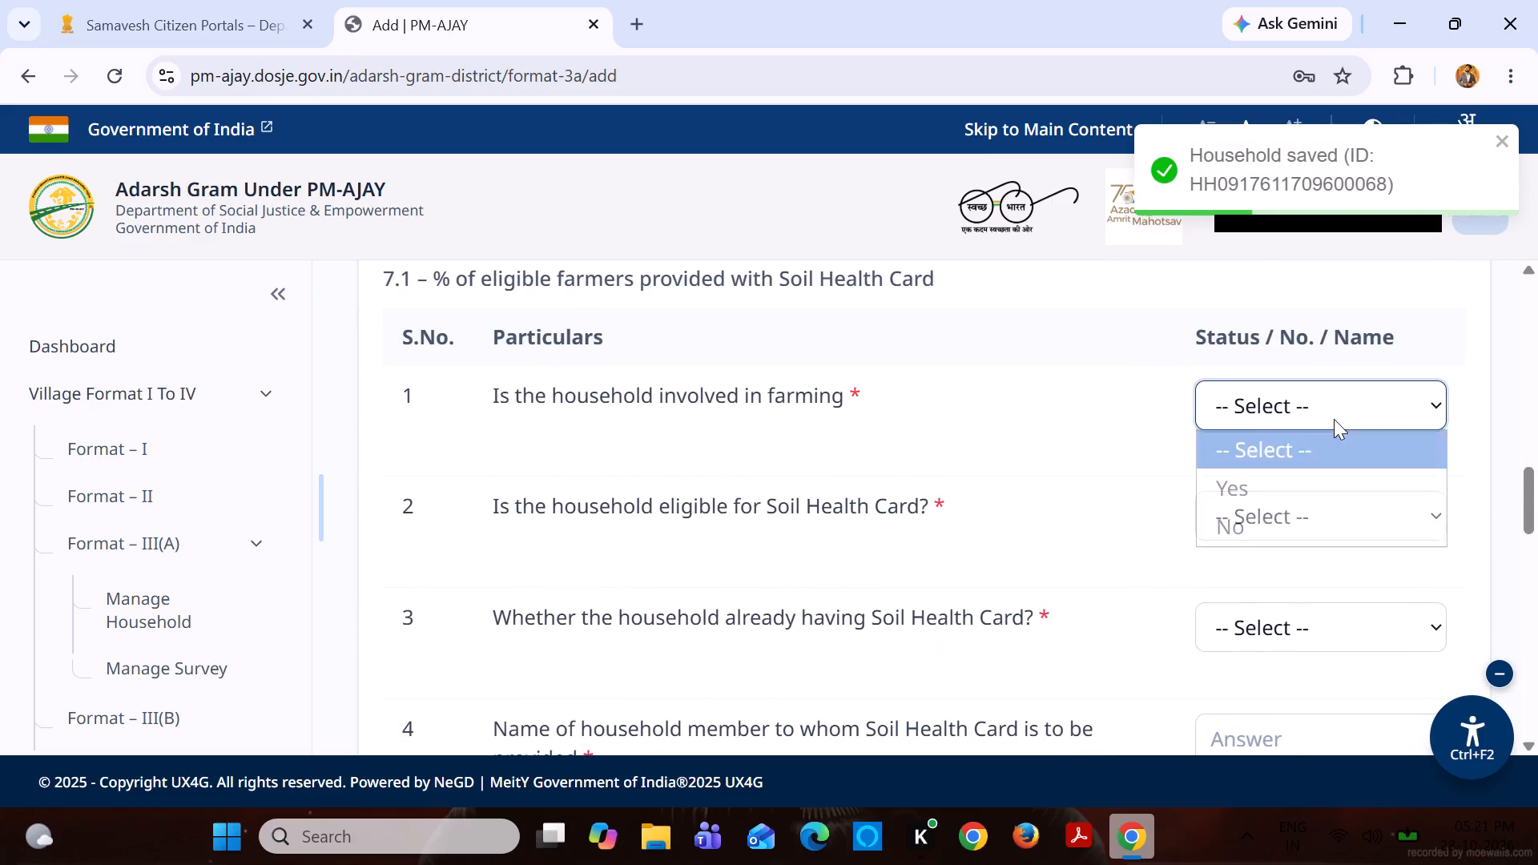
pyautogui.click(1269, 520)
pyautogui.scroll(-8, 1269, 520)
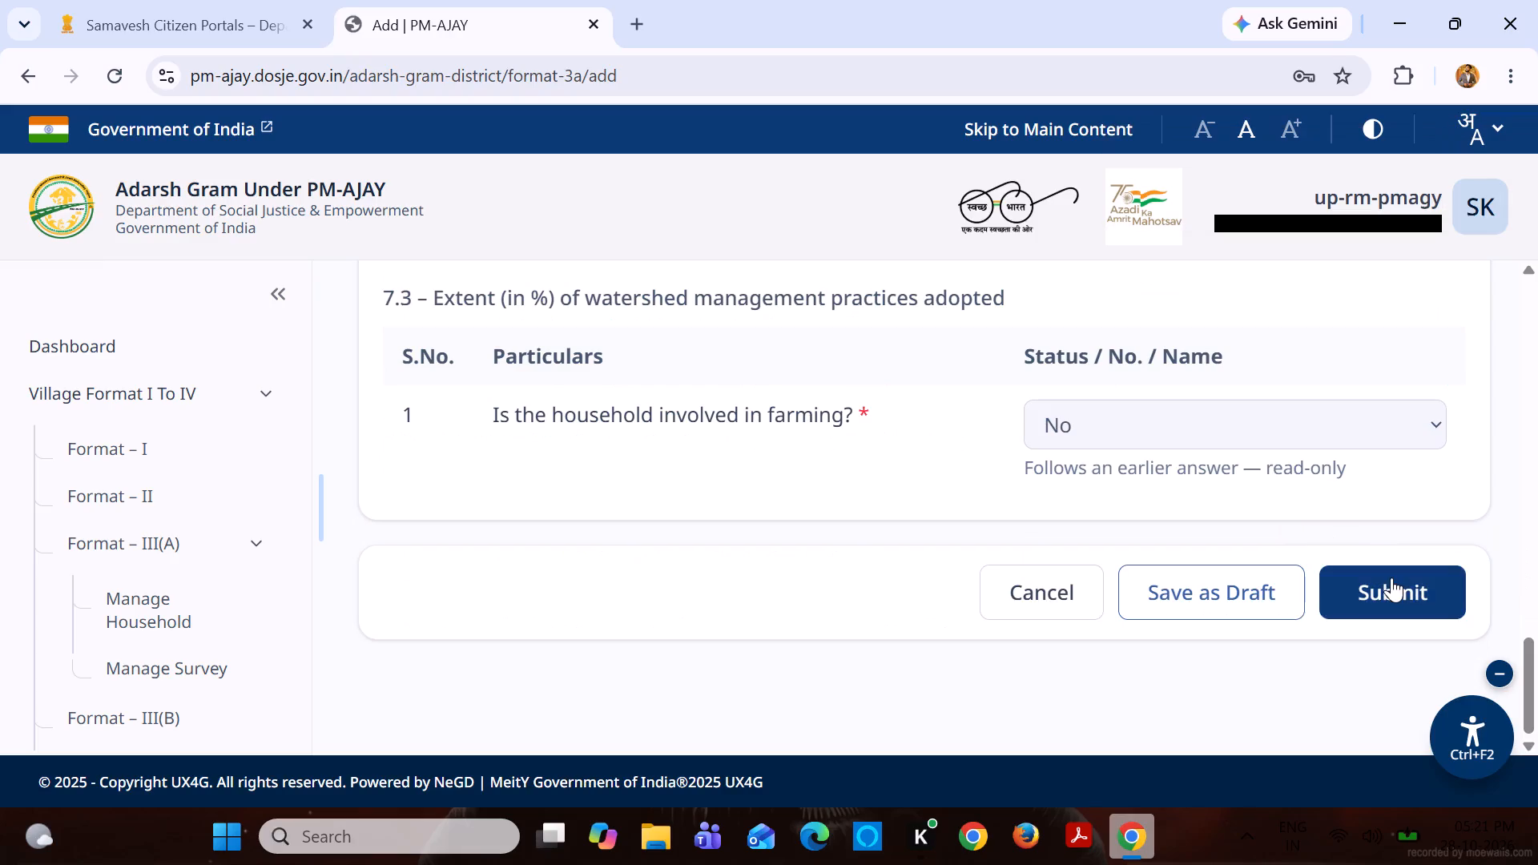
pyautogui.click(1391, 577)
# Choose the 8 – Financial Inclusion domain and enter 5 persons above 5 years and 5 members who already have Aadhaar (8.1).
pyautogui.click(1361, 385)
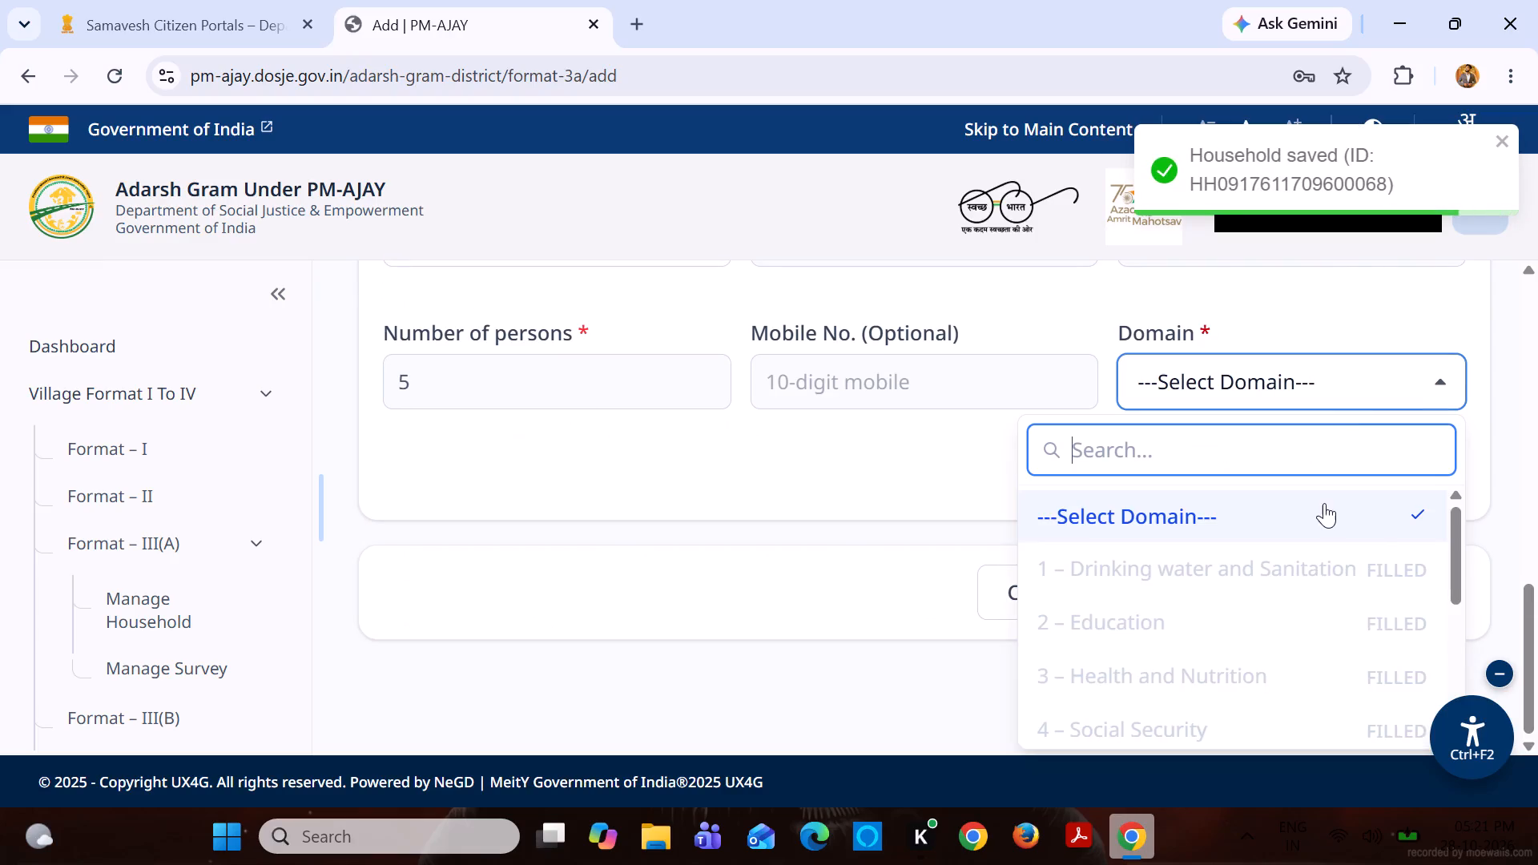
pyautogui.scroll(-6, 1324, 503)
pyautogui.click(1189, 626)
pyautogui.scroll(-3, 1189, 626)
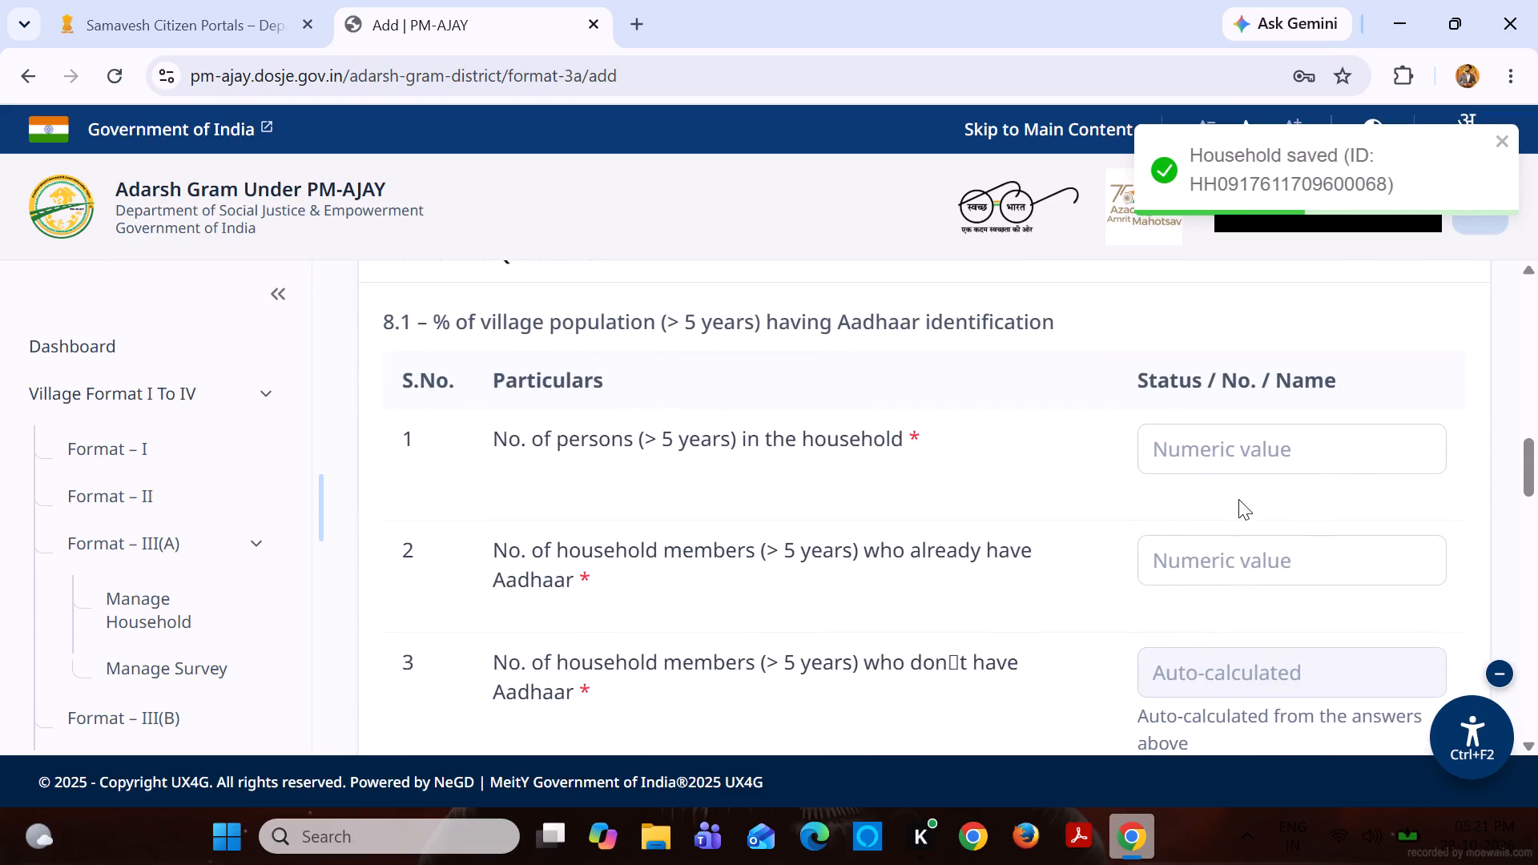
pyautogui.click(1234, 453)
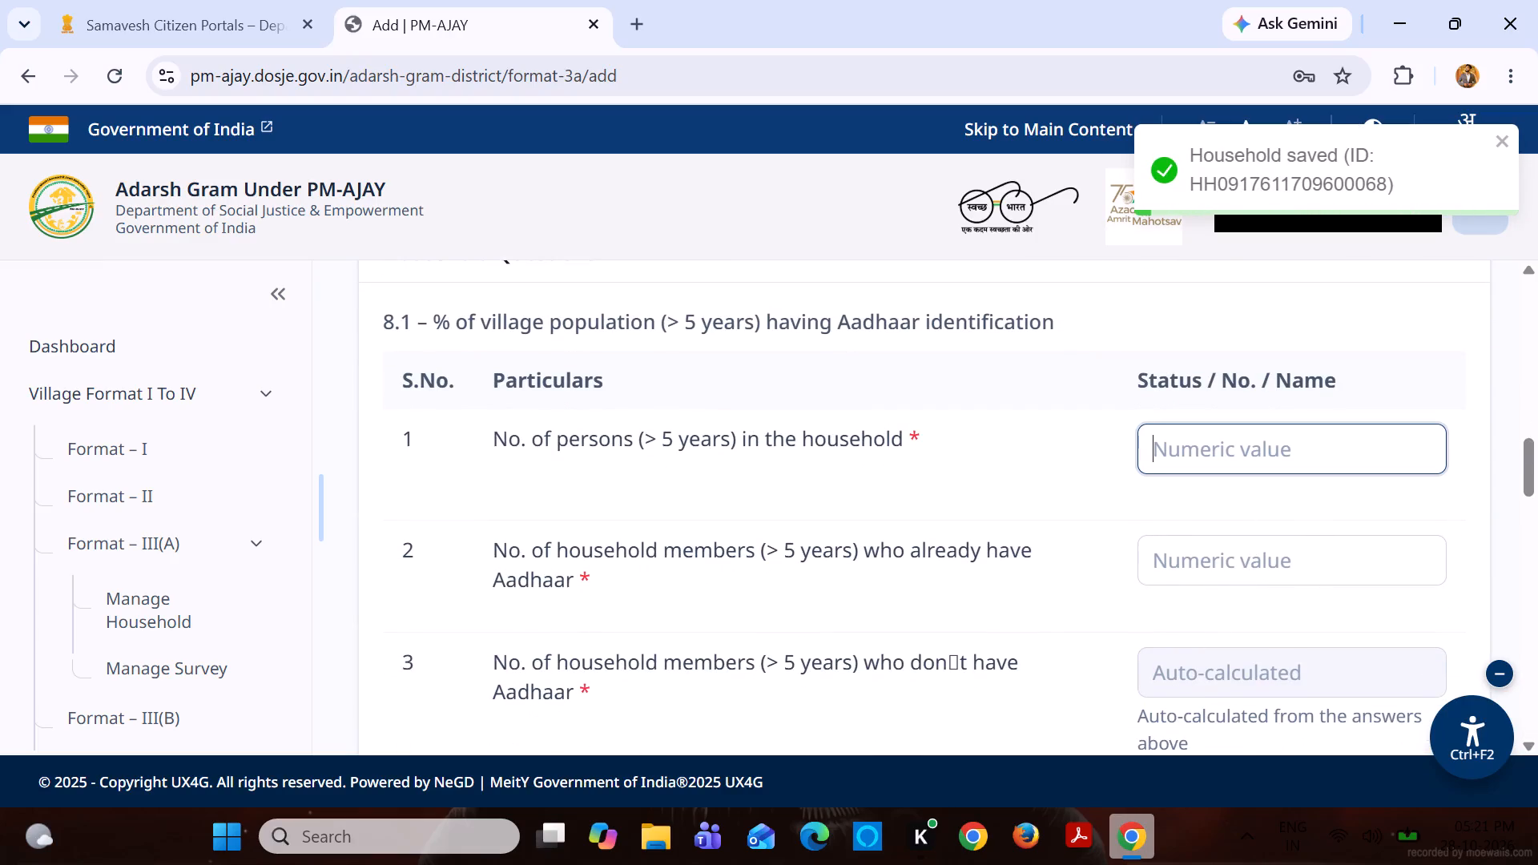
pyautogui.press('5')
pyautogui.click(1193, 556)
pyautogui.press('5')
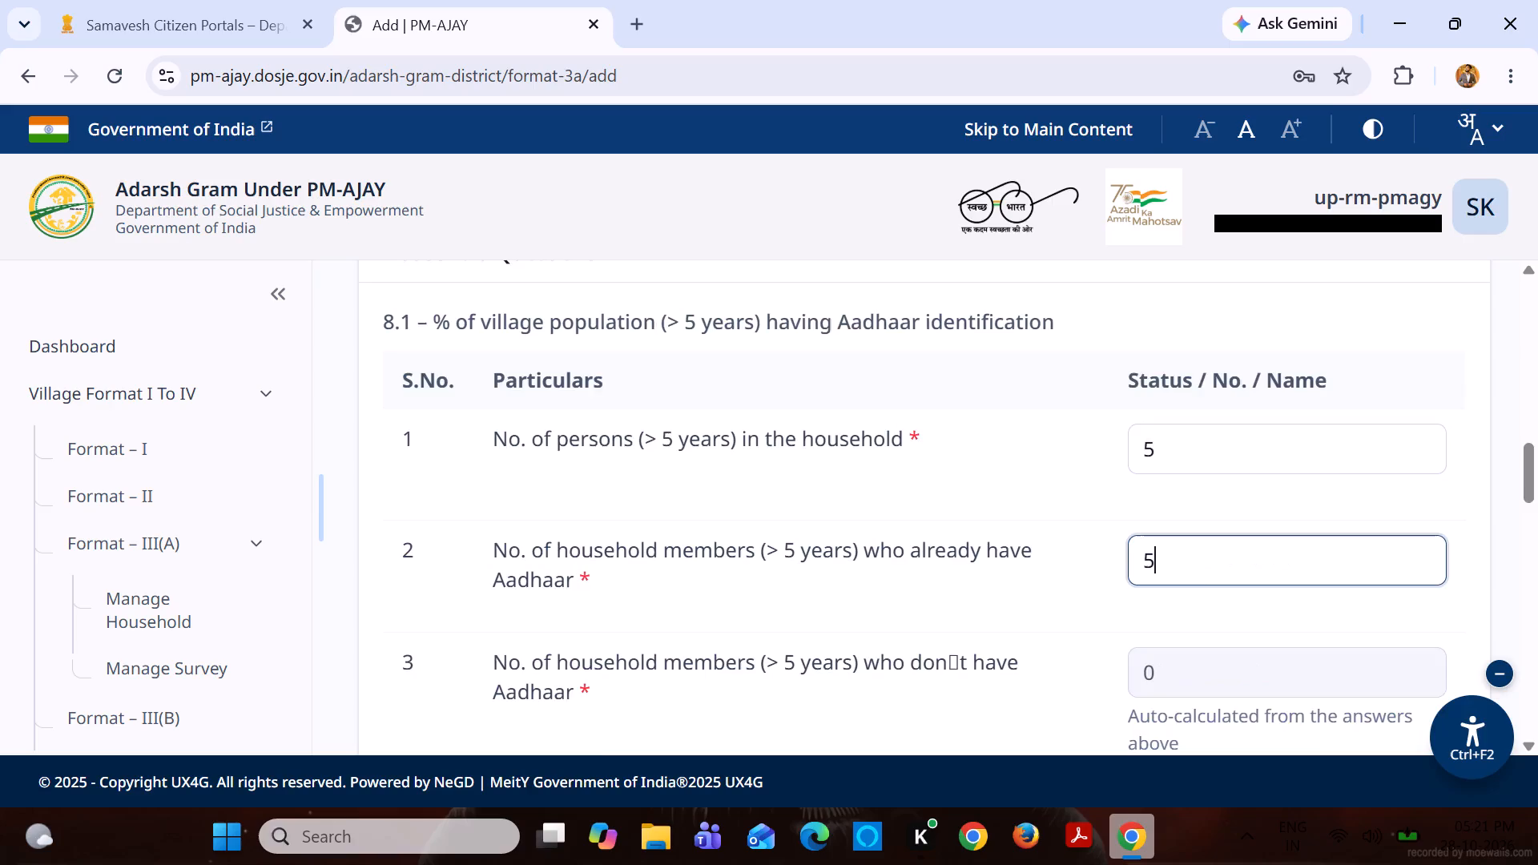
# Enter 2 members above 18 eligible for a Bank/Post Office account and 2 eligible members who have one (8.2).
pyautogui.scroll(-5, 1193, 556)
pyautogui.click(1231, 533)
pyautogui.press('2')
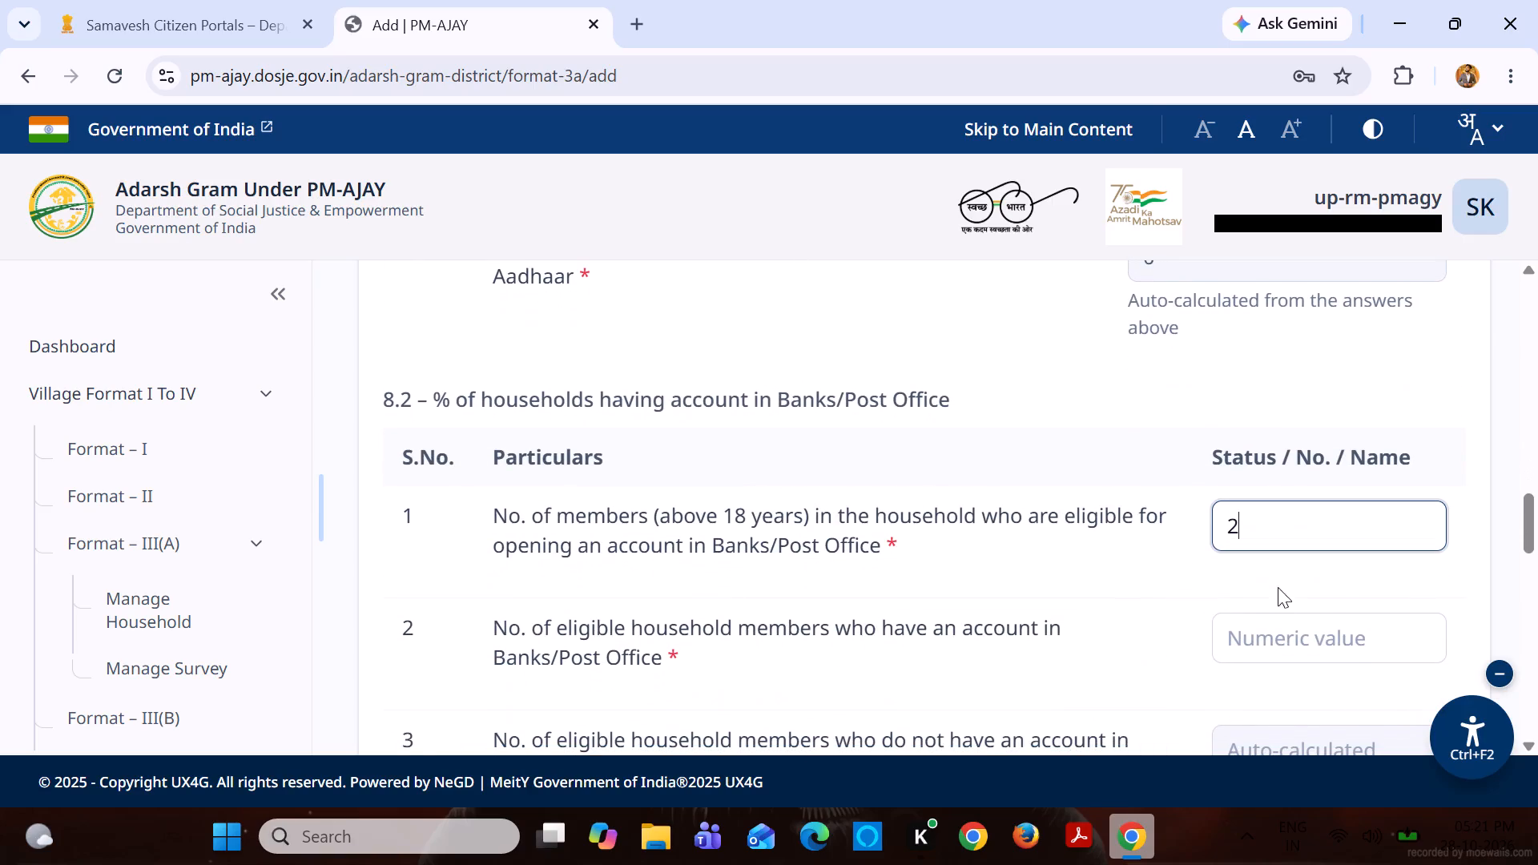
pyautogui.click(1264, 637)
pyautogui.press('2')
# Enter 0 persons eligible for PMSBY (8.3) and 0 members eligible for PMJJBY (8.4), and submit the Financial Inclusion domain.
pyautogui.scroll(-4, 1264, 637)
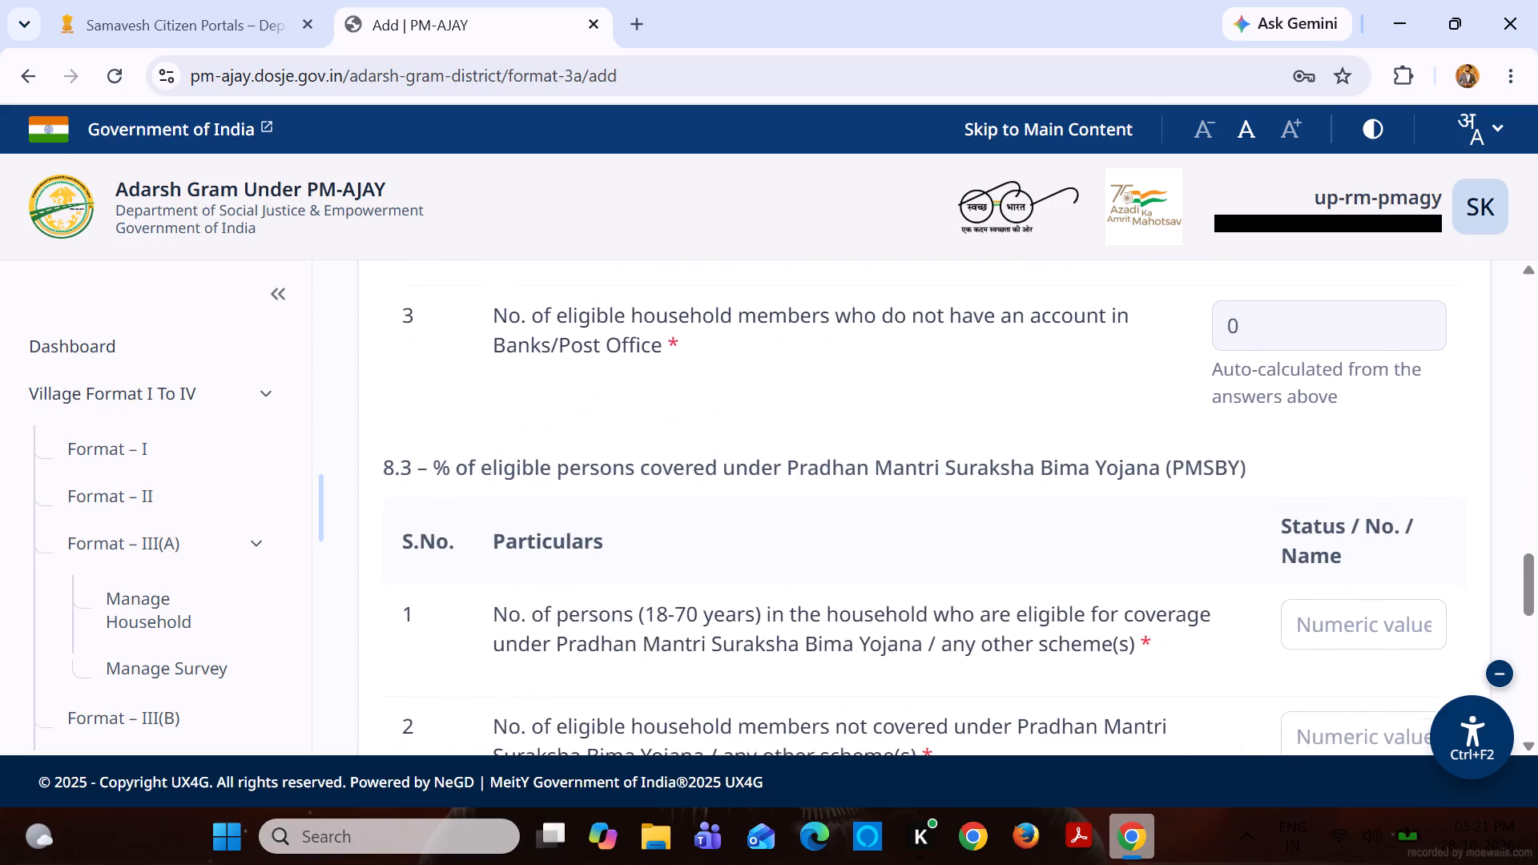
pyautogui.click(1338, 633)
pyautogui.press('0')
pyautogui.scroll(-4, 1338, 633)
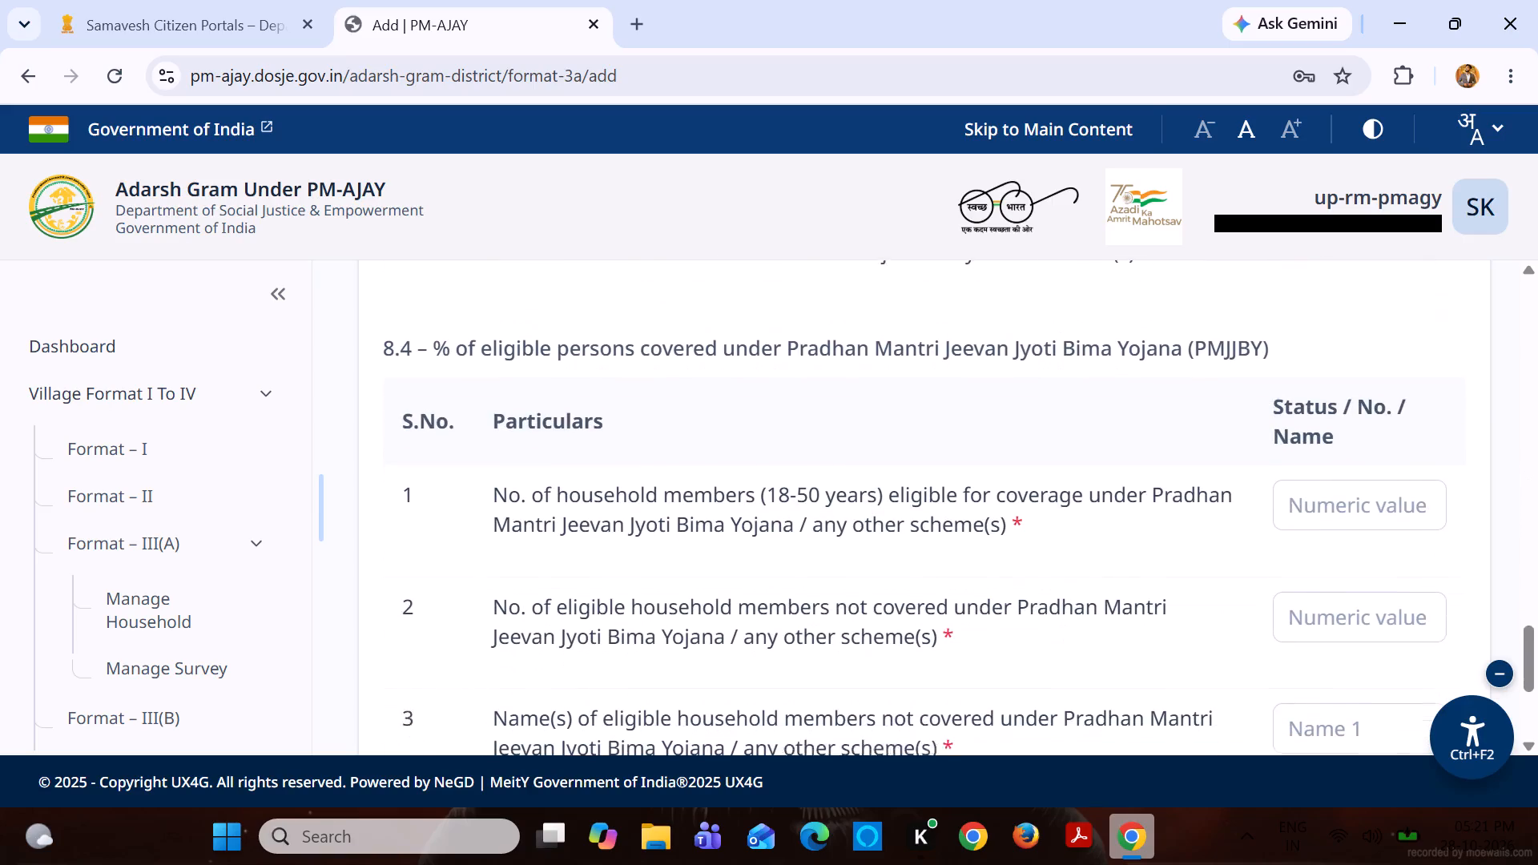
pyautogui.click(1334, 486)
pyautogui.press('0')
pyautogui.scroll(-2, 1334, 486)
pyautogui.click(1409, 585)
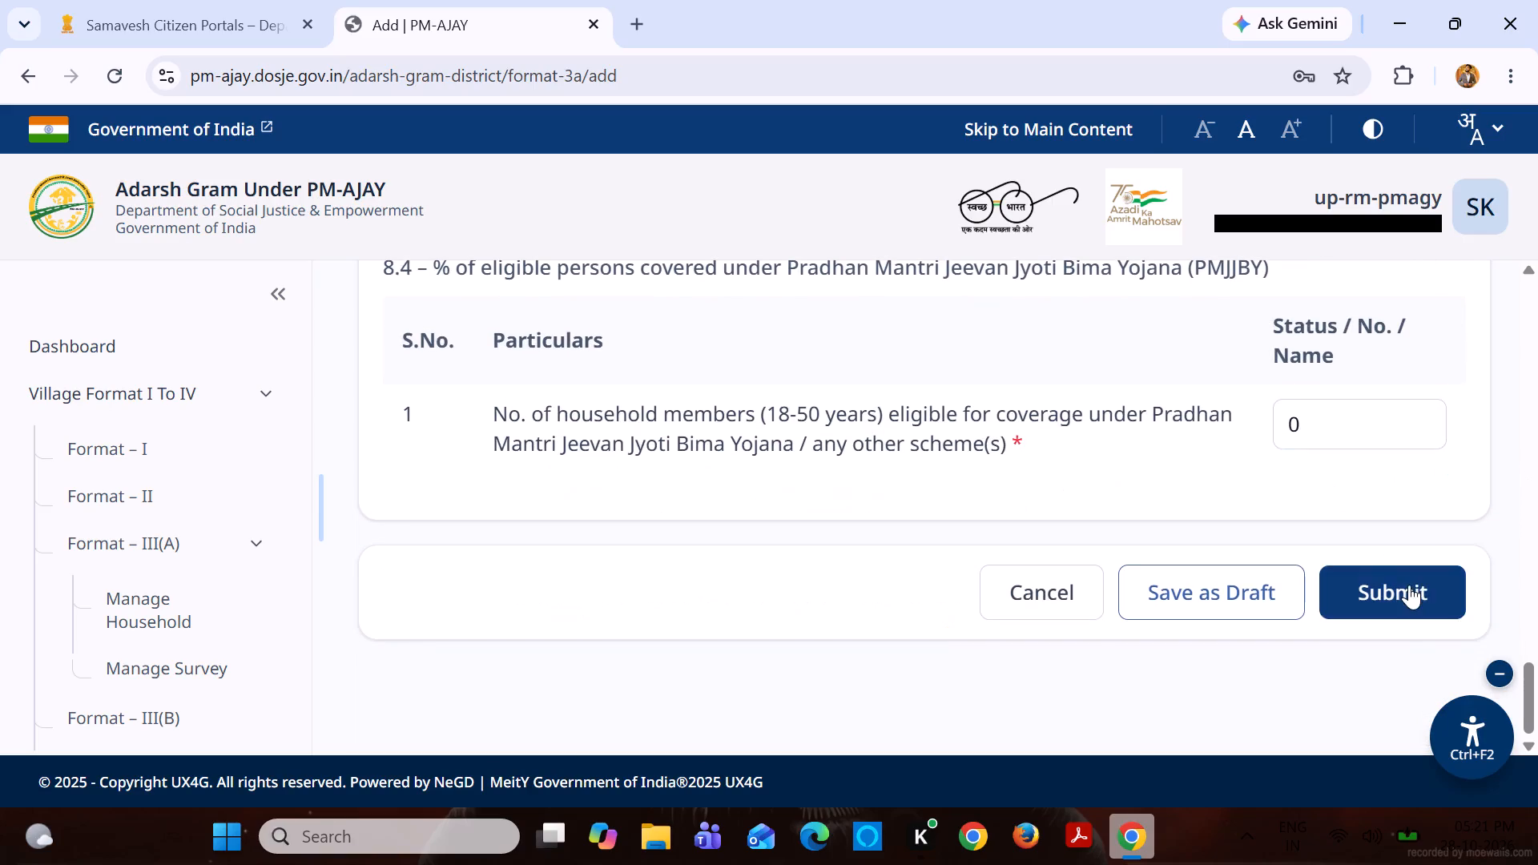
# Choose the 9 – Digitization domain, enter 0 members eligible for PMGDISHA training (9.3), and submit it.
pyautogui.click(1400, 372)
pyautogui.scroll(-4, 1273, 579)
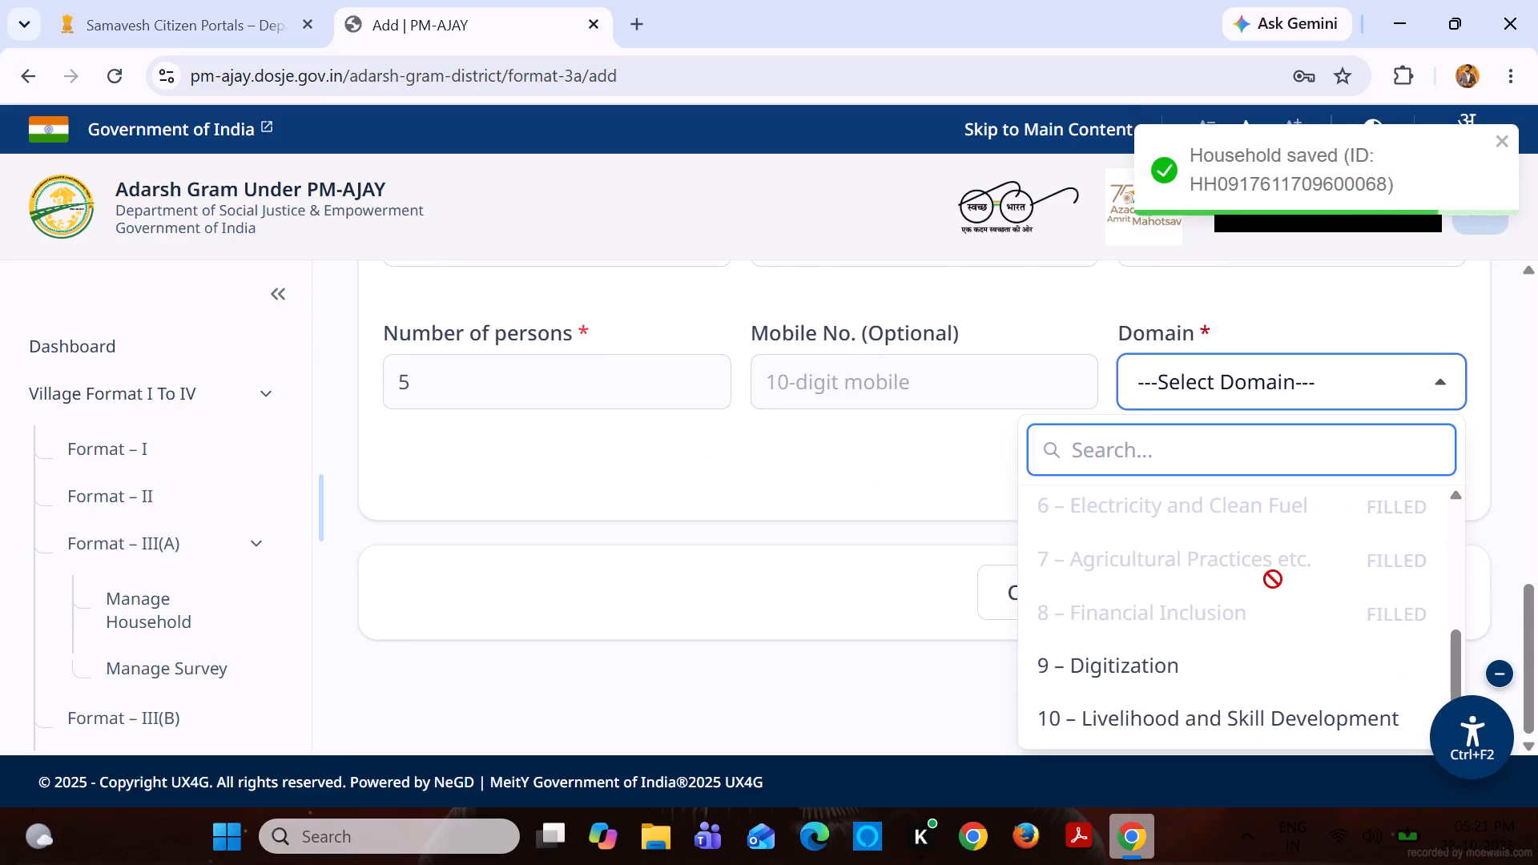
pyautogui.click(1135, 652)
pyautogui.scroll(-2, 1135, 652)
pyautogui.click(1311, 556)
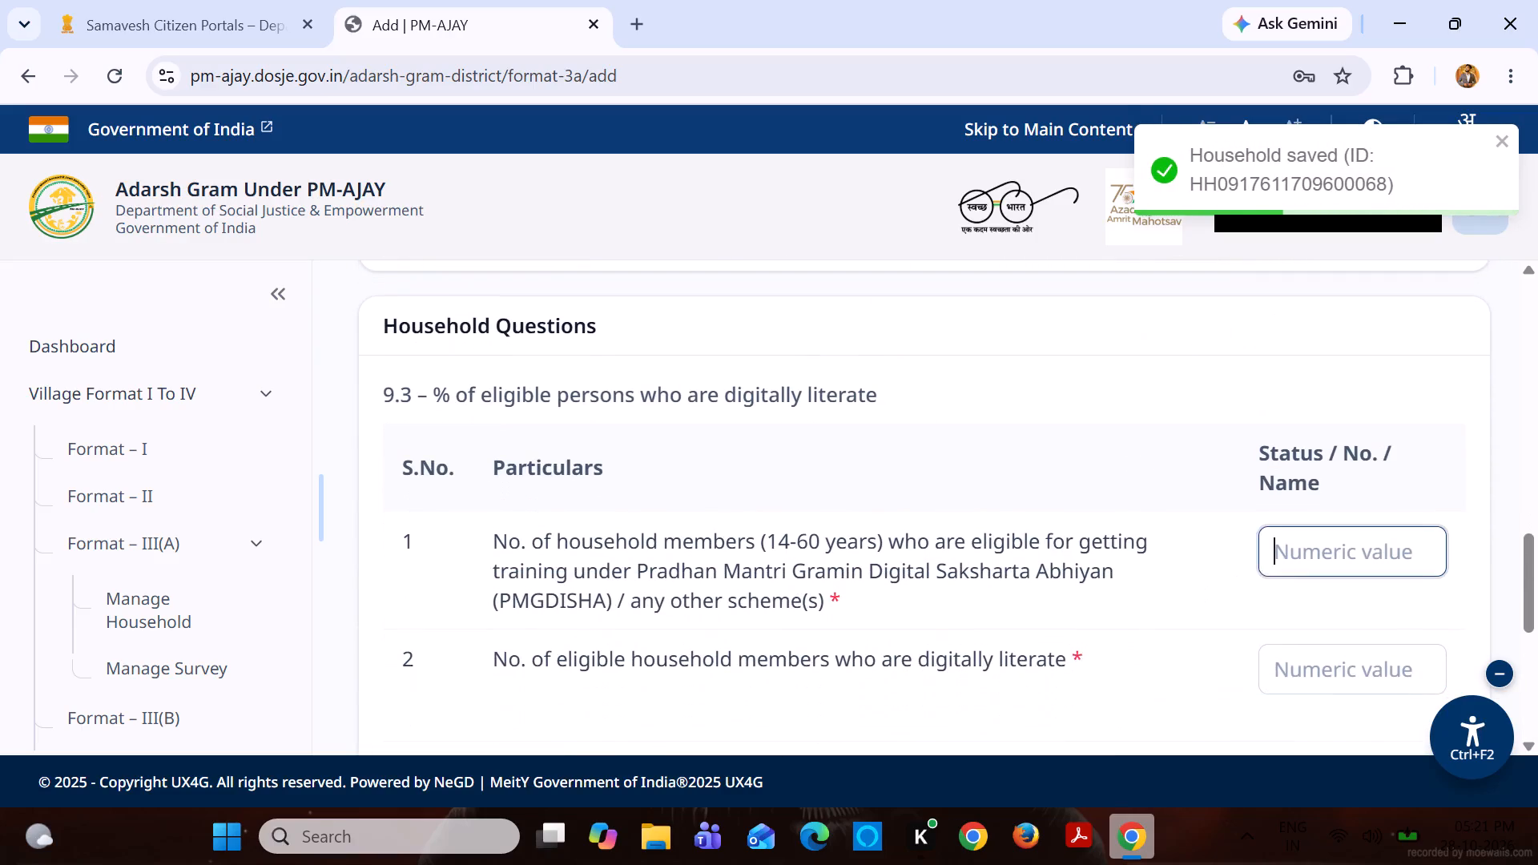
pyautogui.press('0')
pyautogui.scroll(-5, 1311, 556)
pyautogui.click(1419, 581)
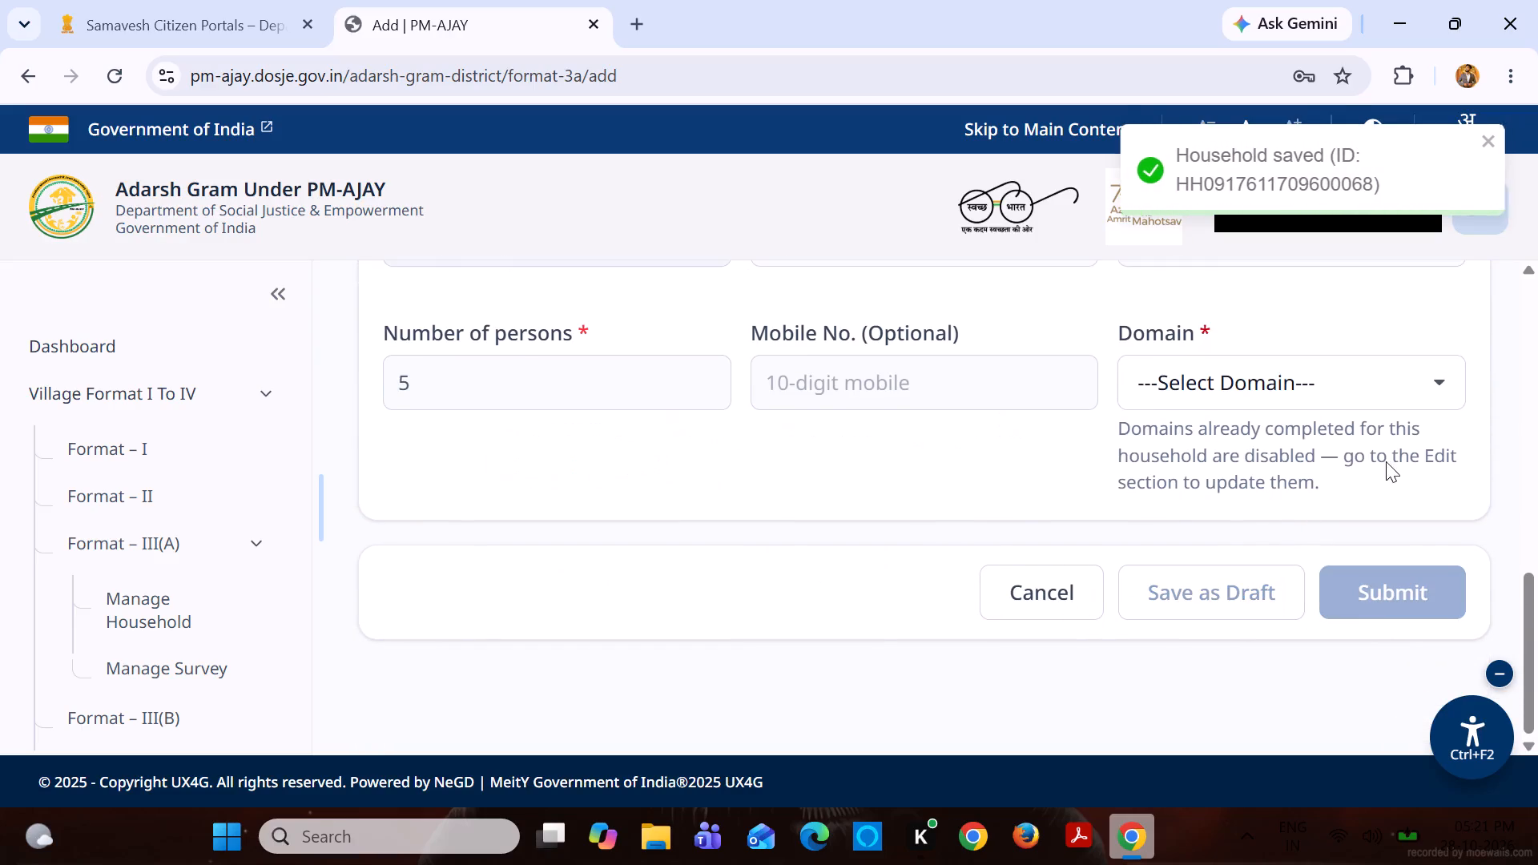
# Choose the 10 – Livelihood and Skill Development domain and enter 0 youth eligible for skill training (10.1) and 0 for bank linked loans (10.2).
pyautogui.click(1371, 368)
pyautogui.scroll(-7, 1268, 548)
pyautogui.click(1125, 718)
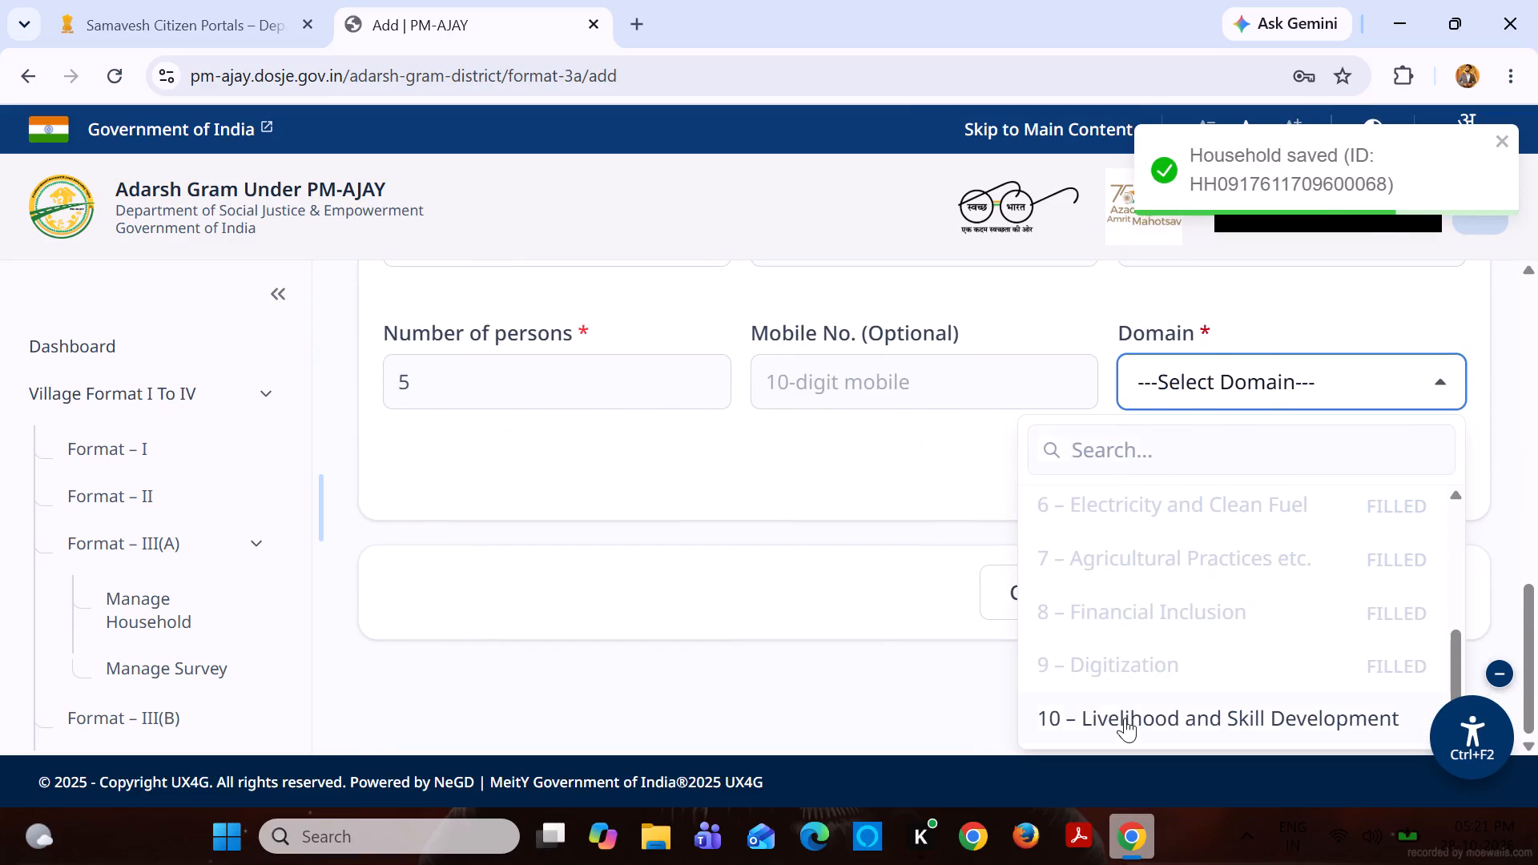
pyautogui.scroll(-2, 1174, 530)
pyautogui.click(1248, 496)
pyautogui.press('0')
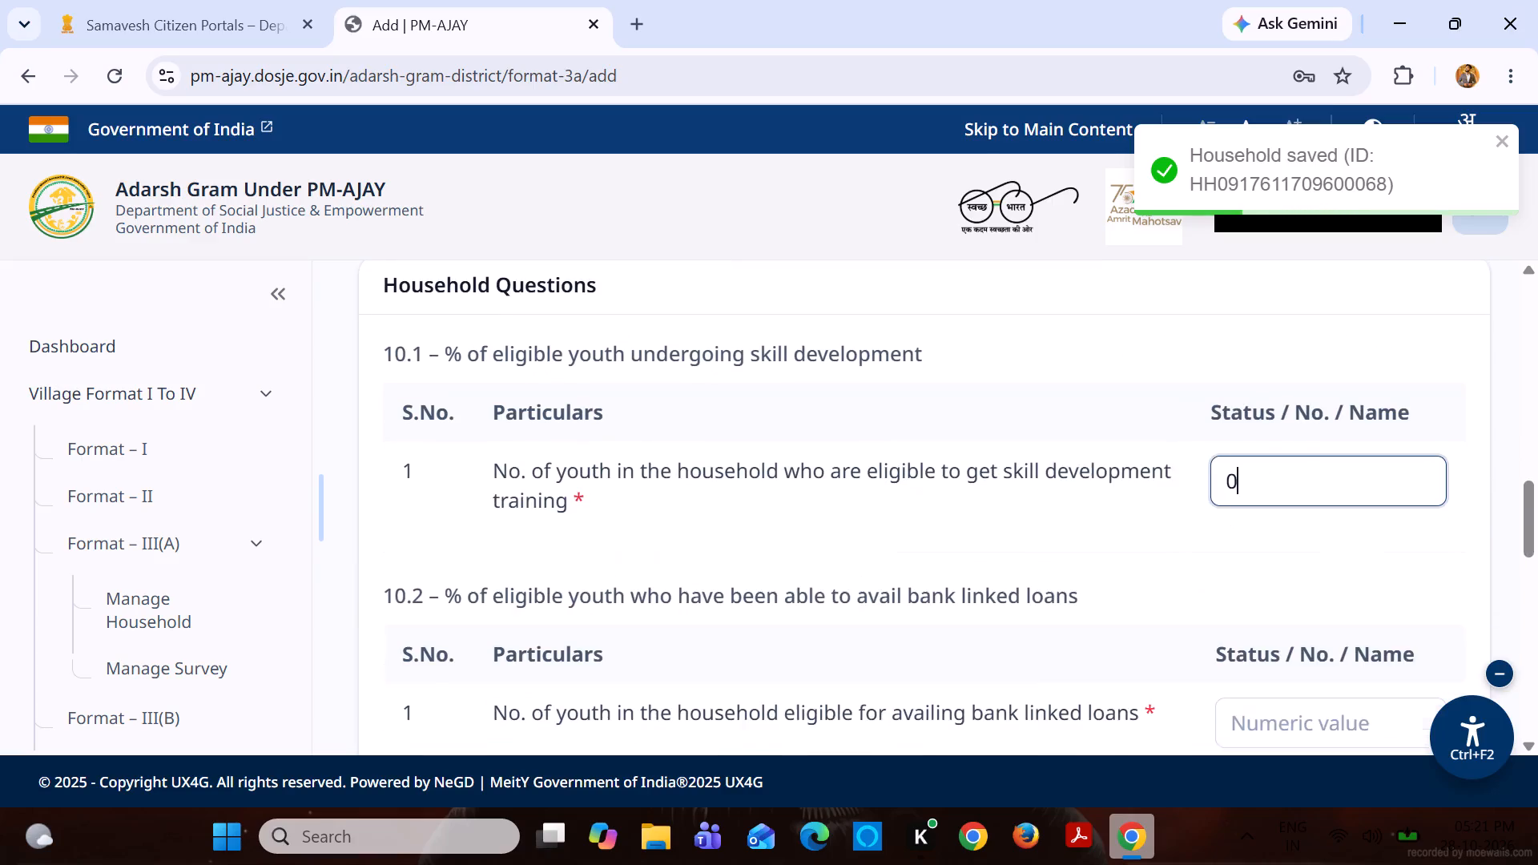
pyautogui.scroll(-3, 1248, 496)
pyautogui.click(1268, 377)
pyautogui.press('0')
pyautogui.scroll(-2, 1268, 377)
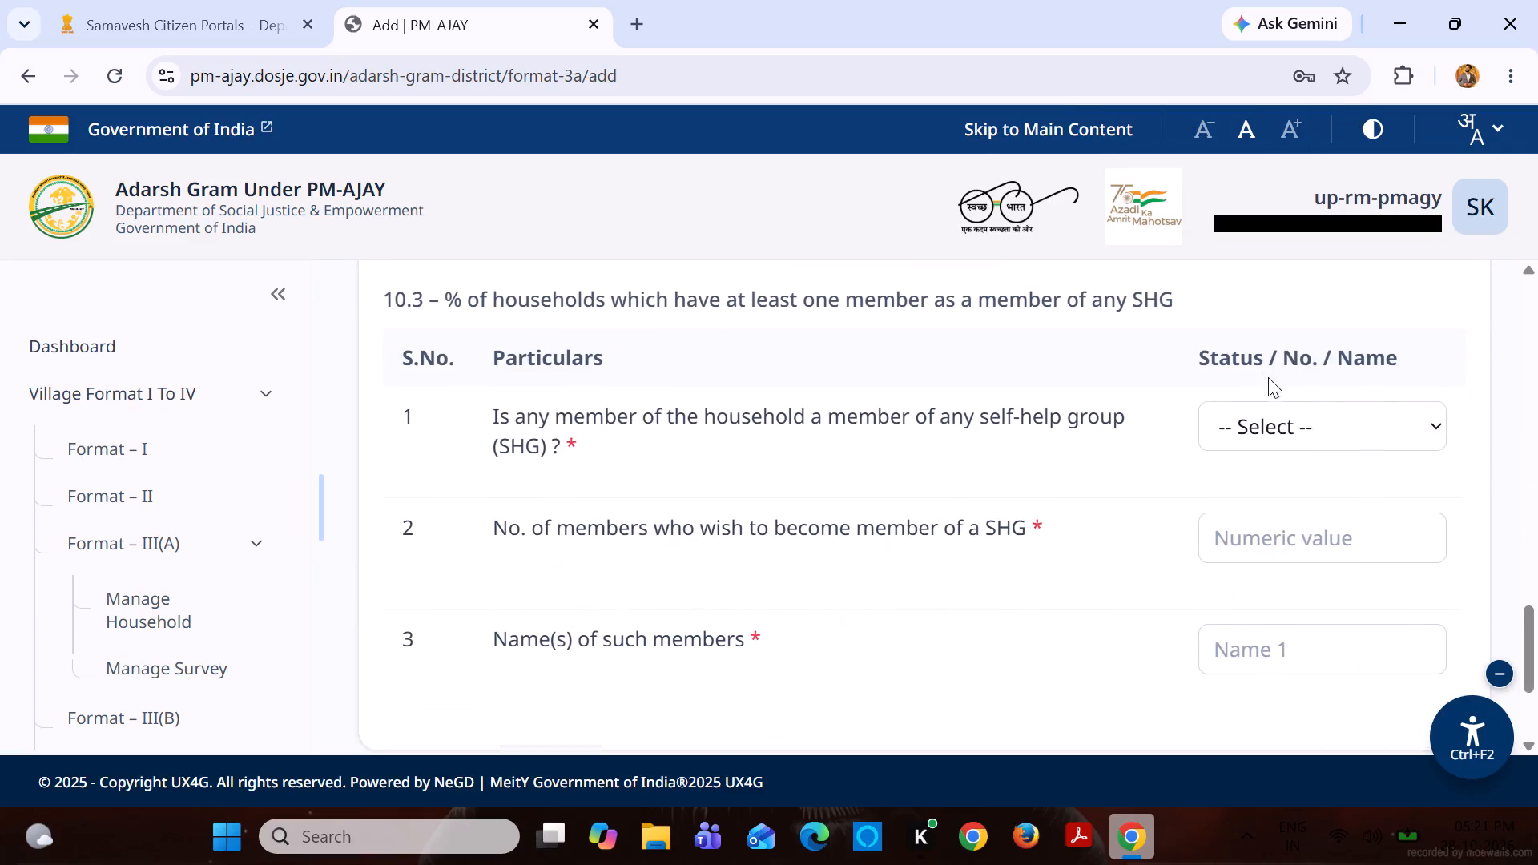
# Answer Yes for a household member belonging to a self-help group (10.3) and submit the Livelihood and Skill Development domain.
pyautogui.moveTo(1326, 394); pyautogui.dragTo(1253, 499)
pyautogui.click(1253, 499)
pyautogui.scroll(-1, 1253, 499)
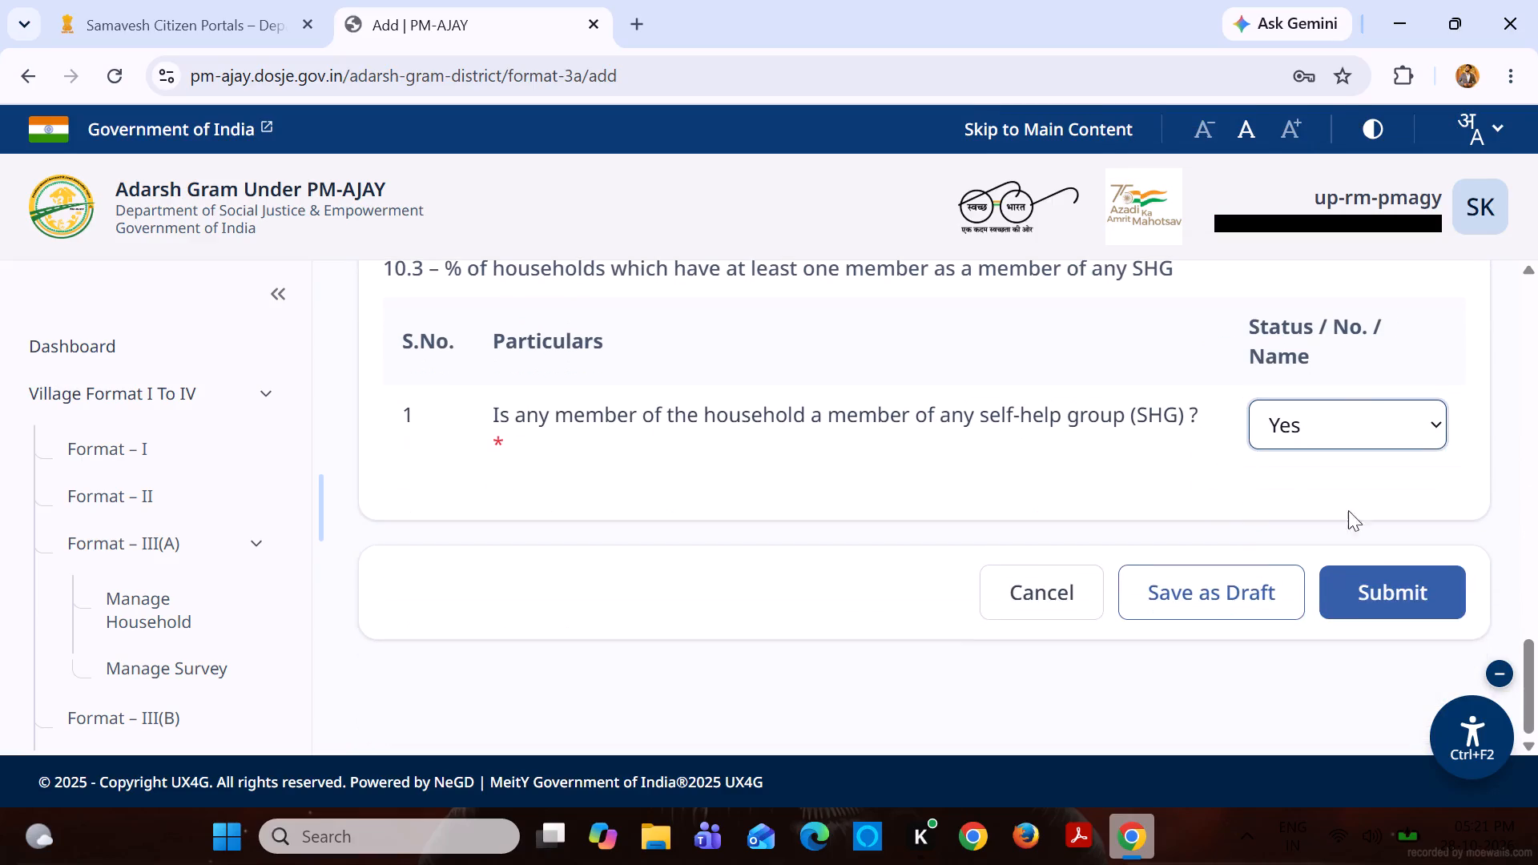
pyautogui.click(1397, 593)
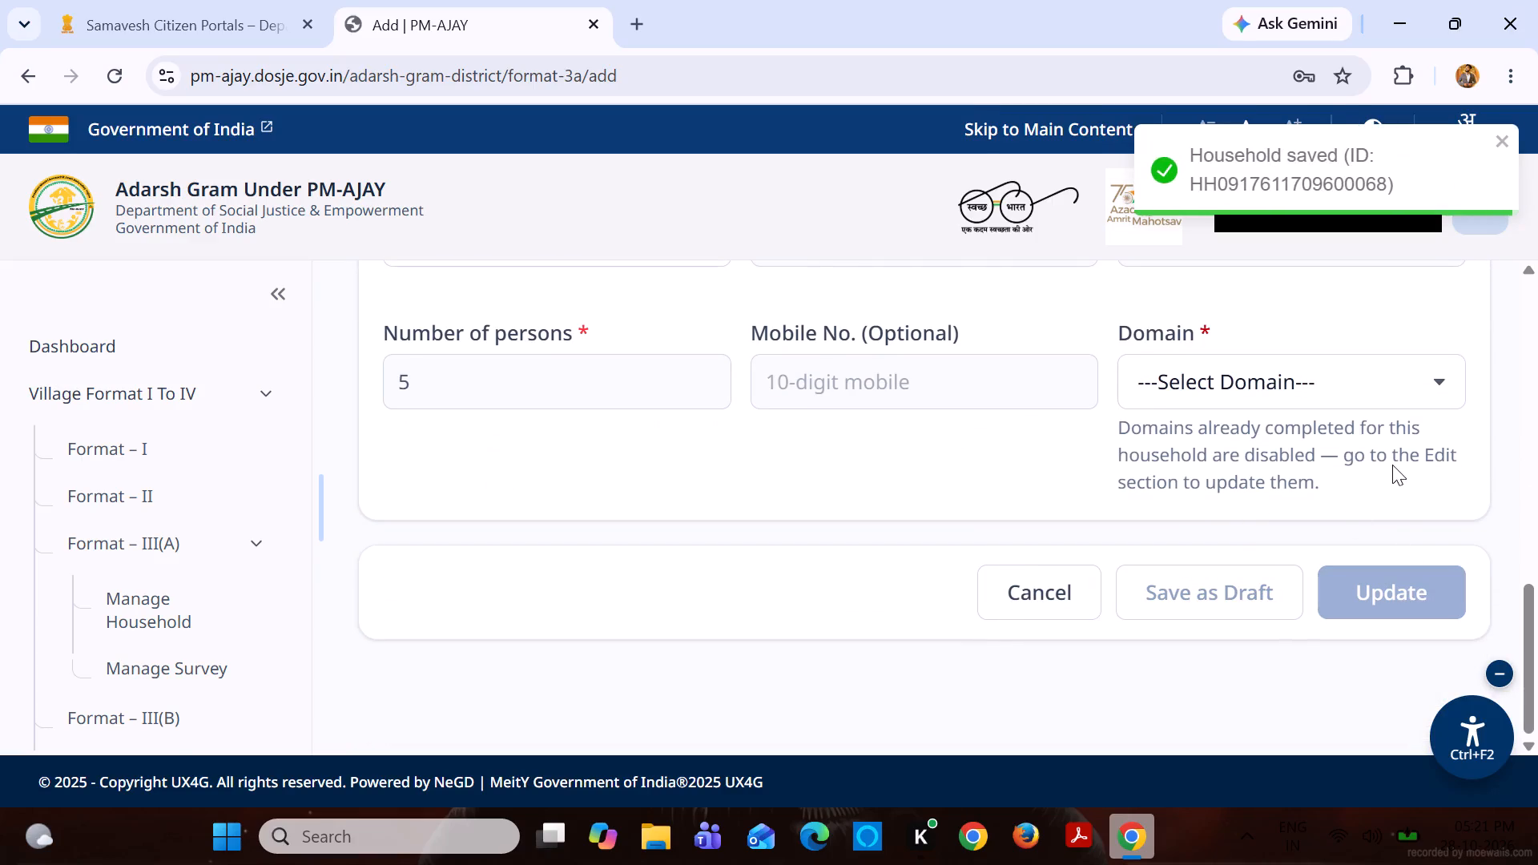
# Add a household with block Shahabad - 1488, gram panchayat Narkheri - 84799, village Narkhera - 117096 and category SC.
pyautogui.click(180, 615)
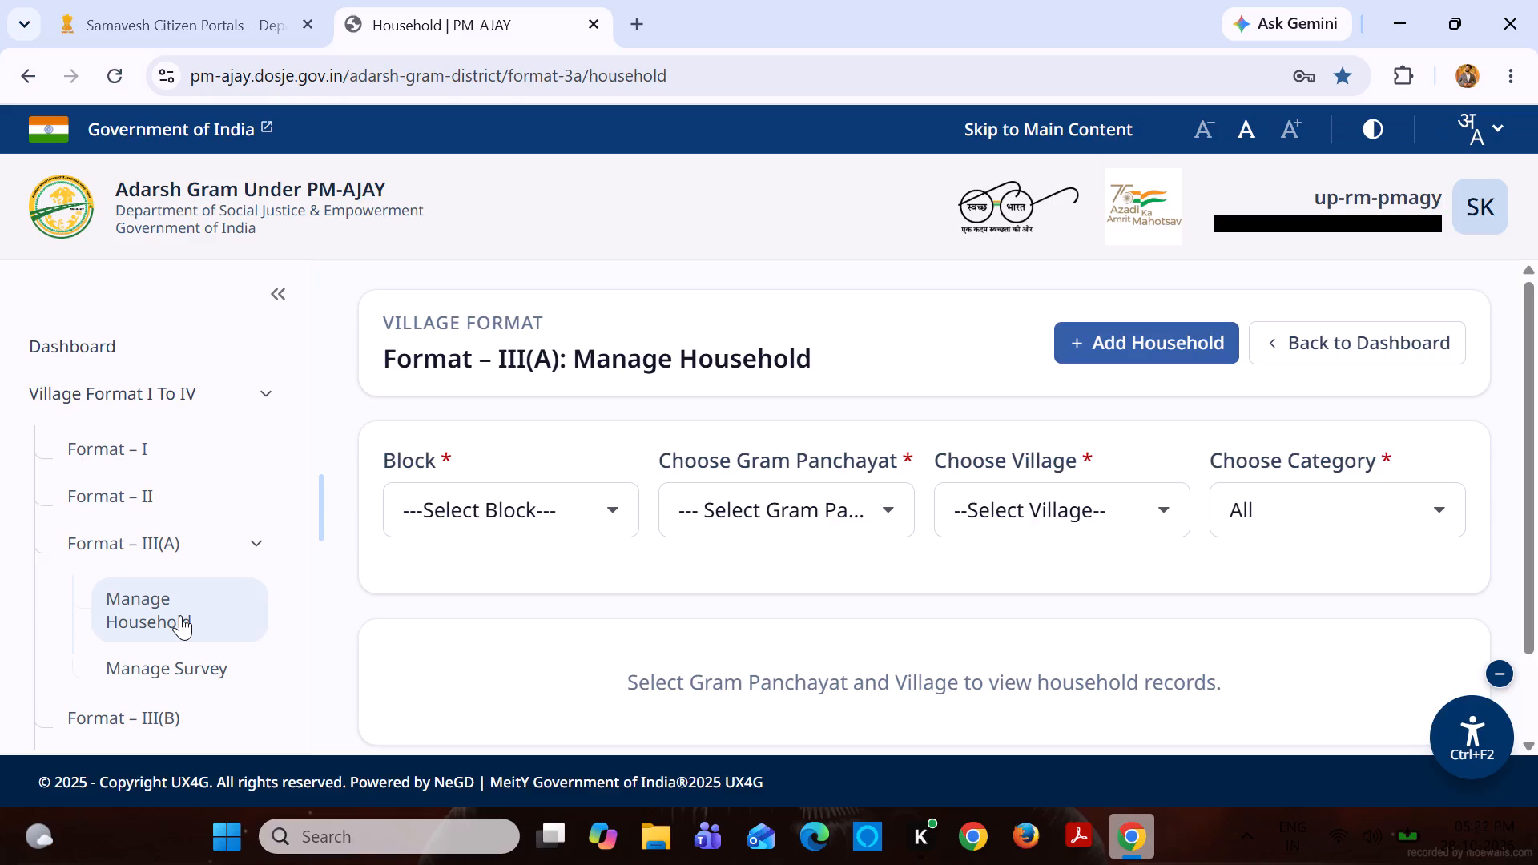
pyautogui.click(1112, 356)
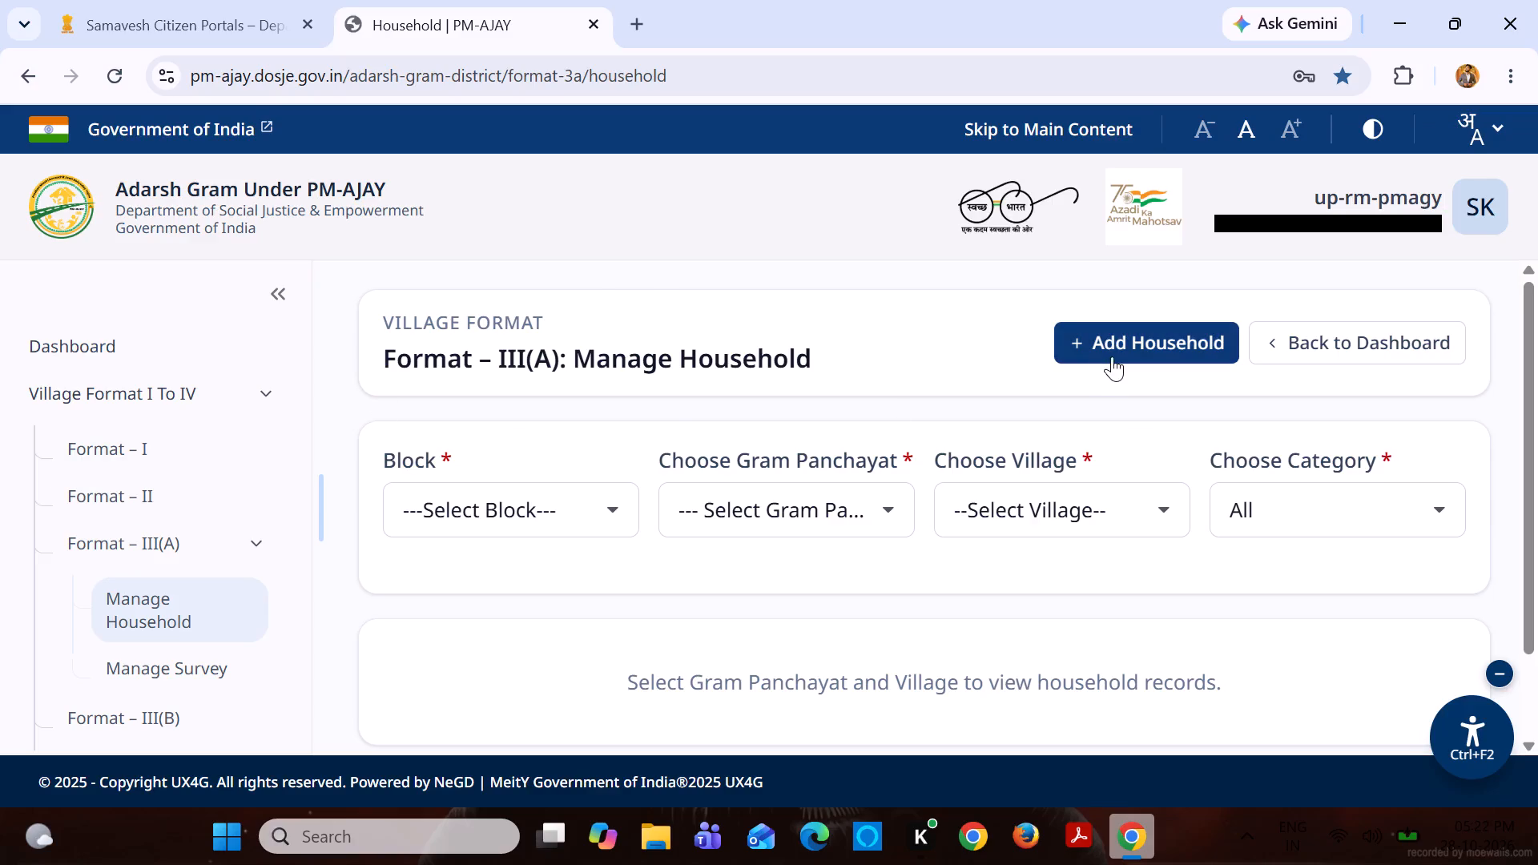
pyautogui.click(1154, 277)
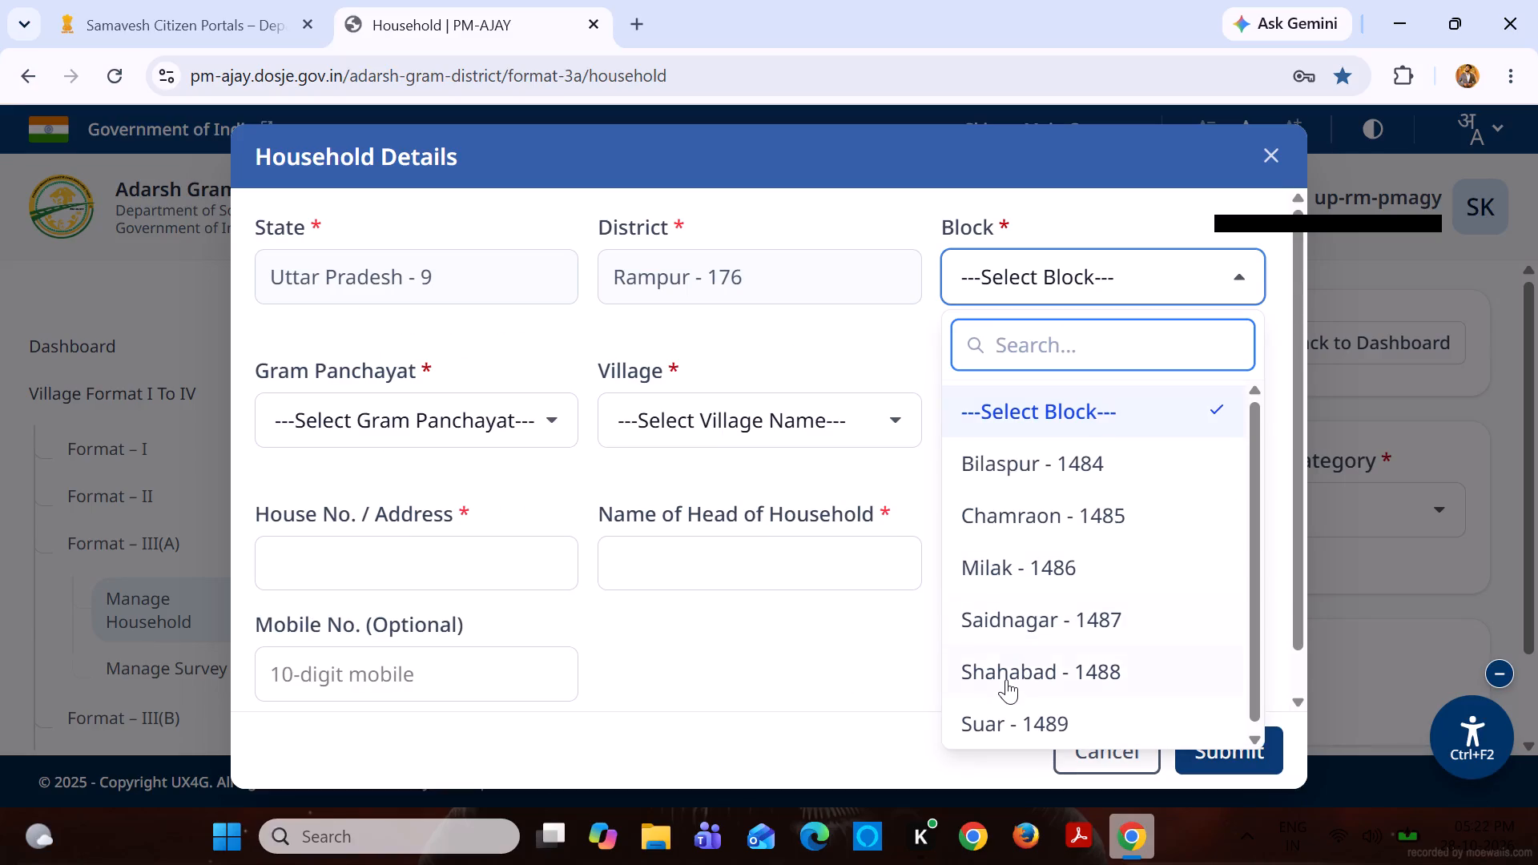
pyautogui.click(1006, 679)
pyautogui.click(420, 431)
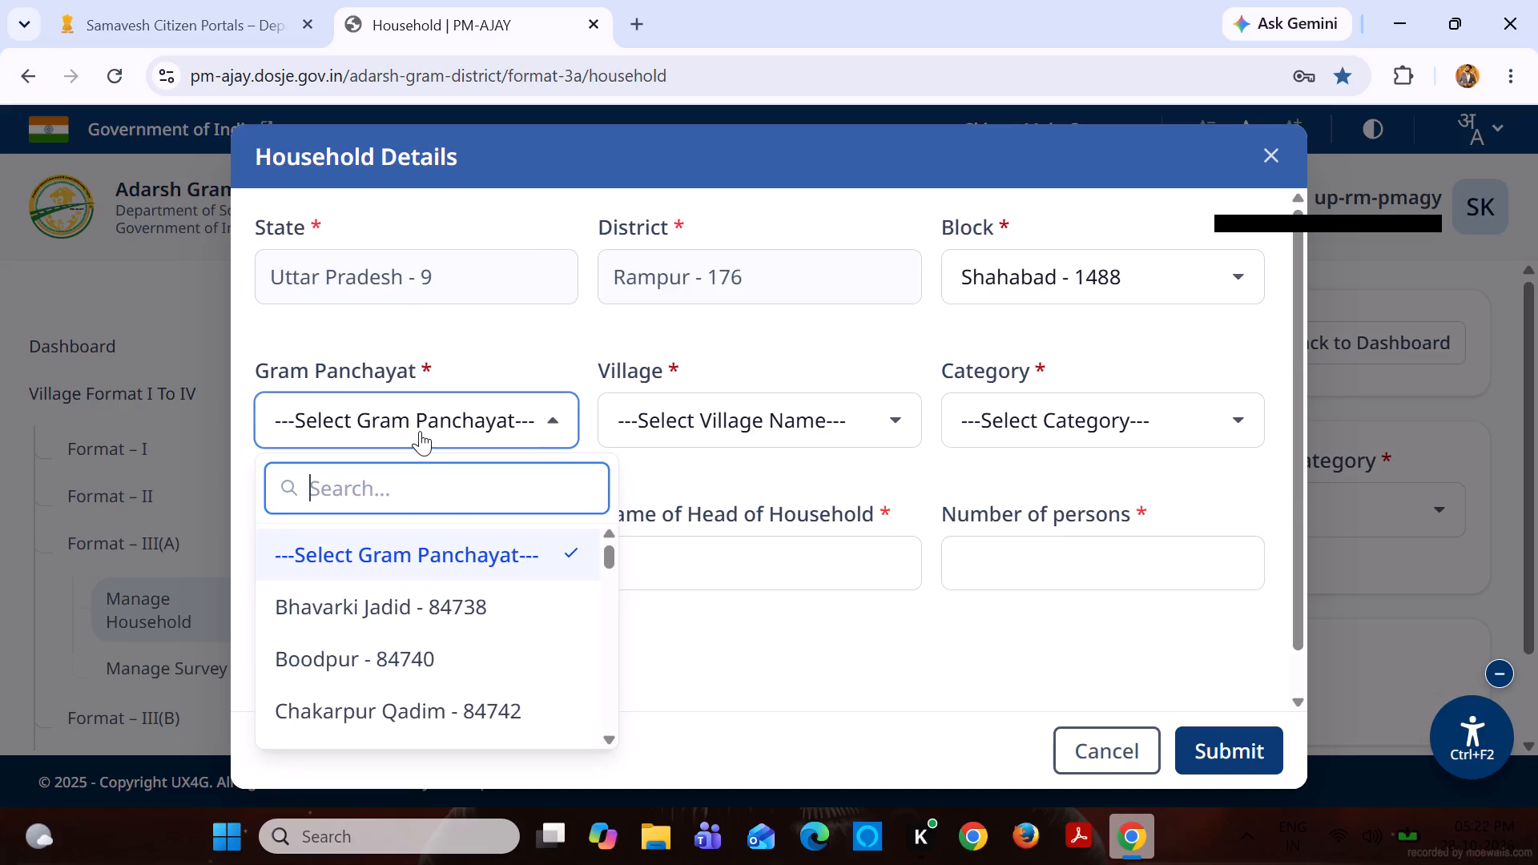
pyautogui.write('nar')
pyautogui.click(344, 550)
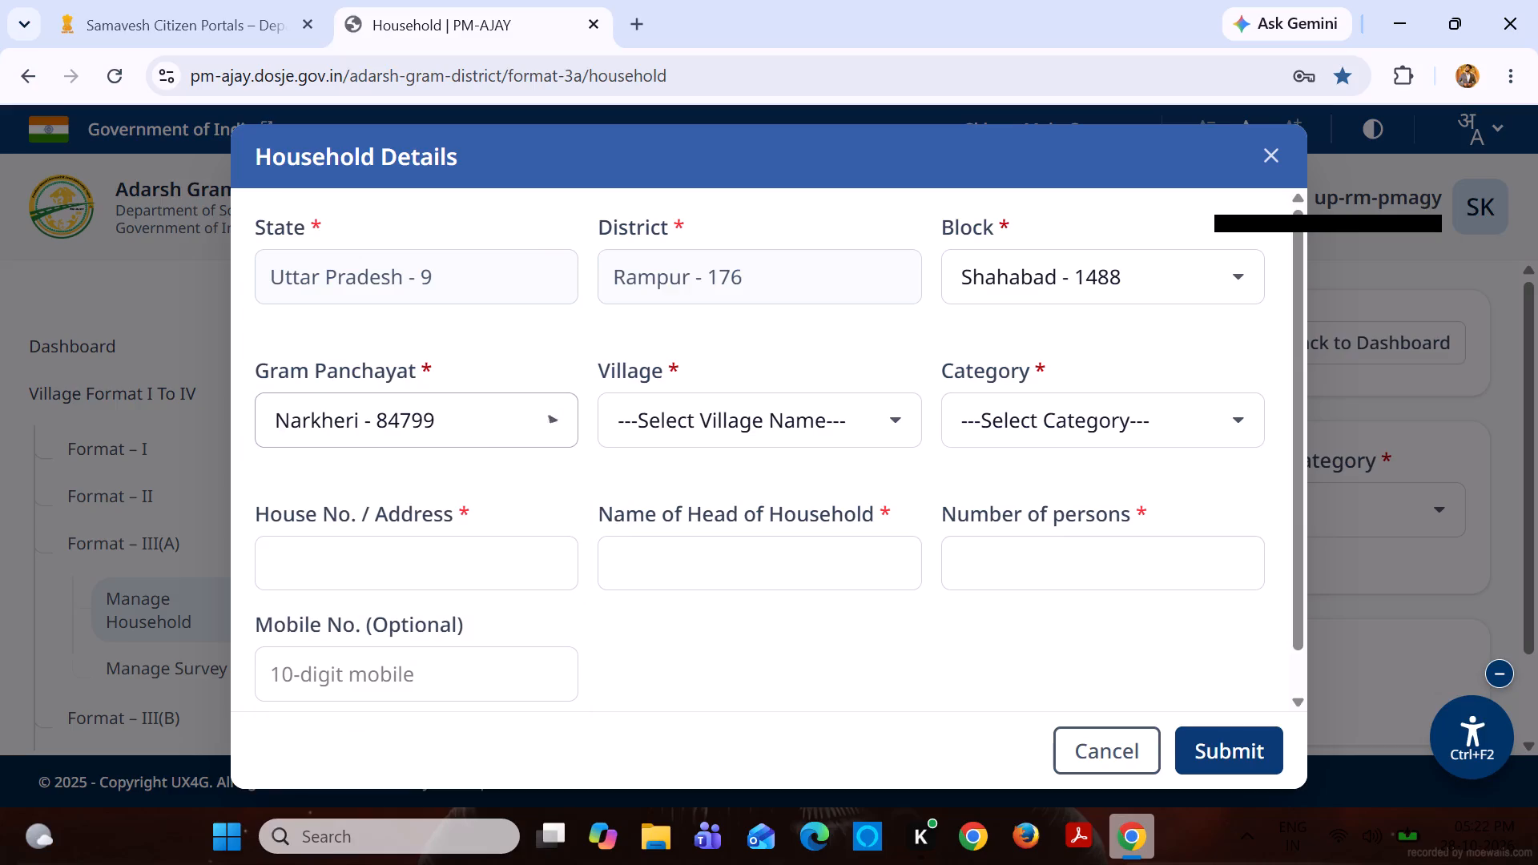
pyautogui.click(761, 404)
pyautogui.click(695, 524)
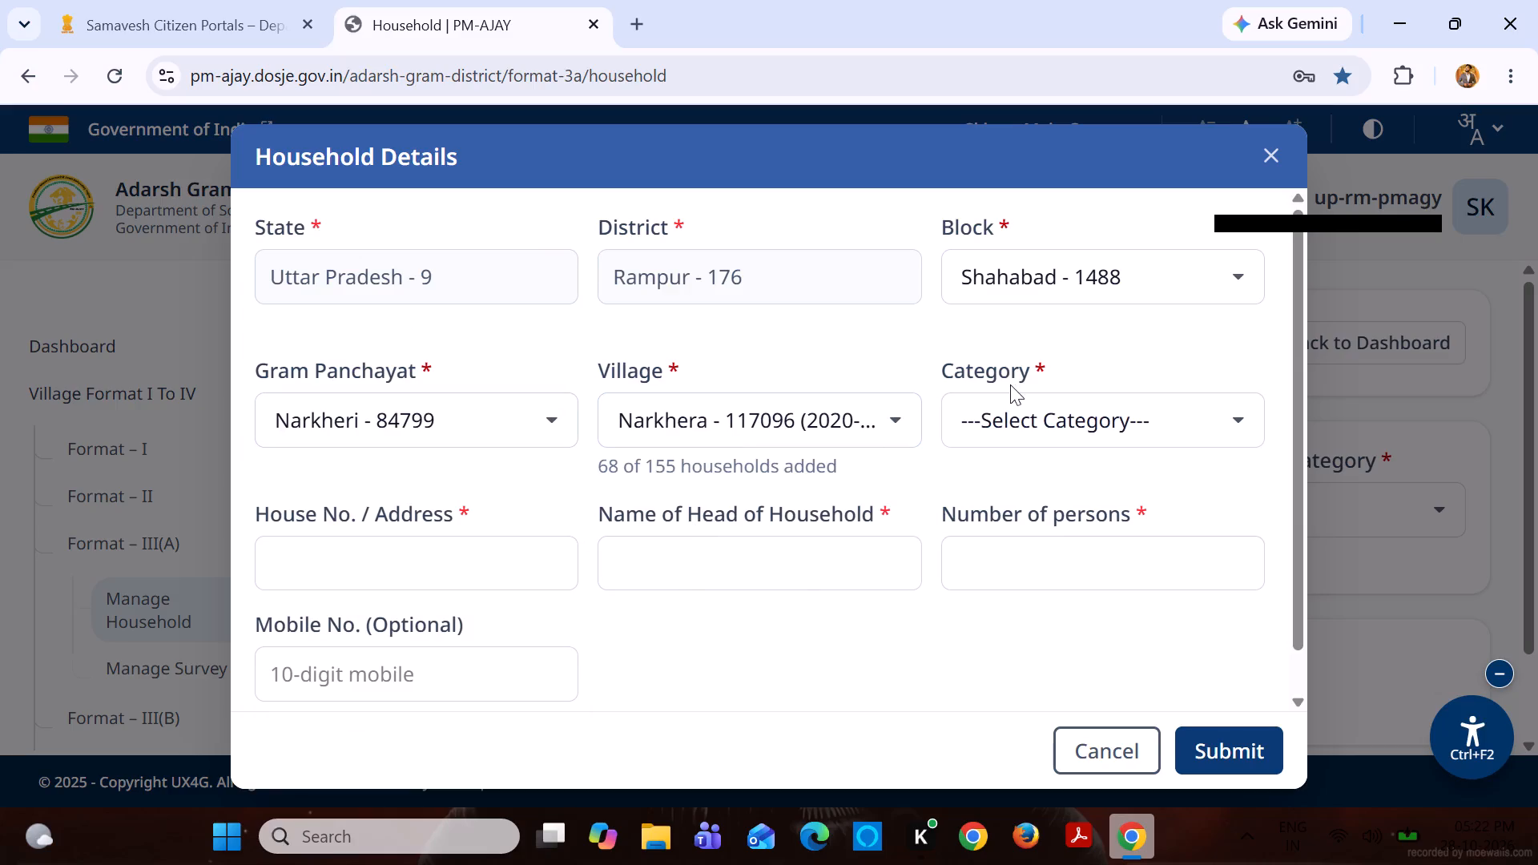
pyautogui.moveTo(1107, 380); pyautogui.dragTo(1117, 412)
pyautogui.click(1117, 412)
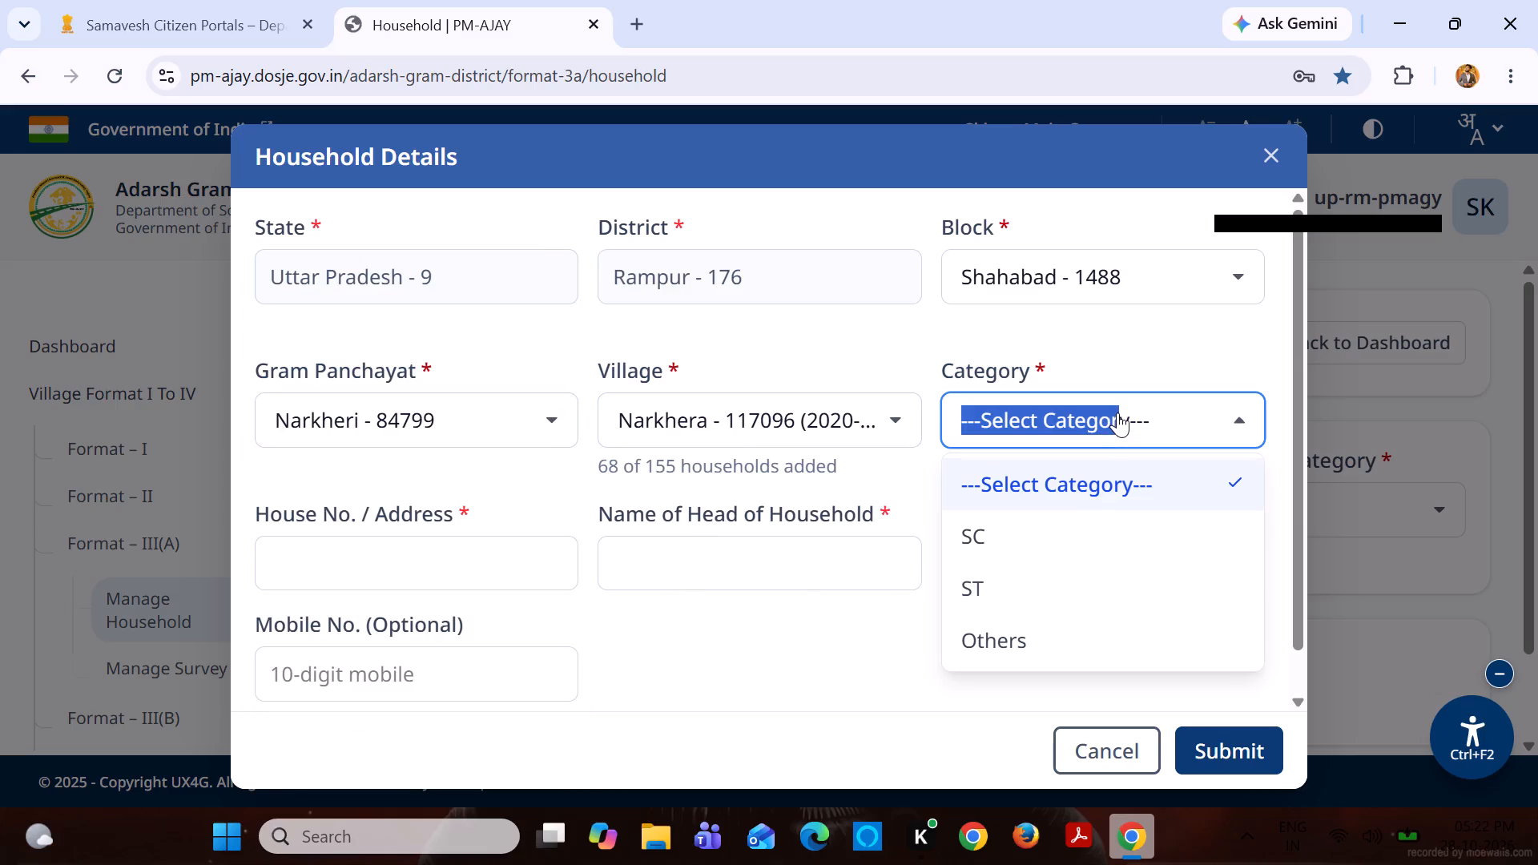
pyautogui.click(1029, 530)
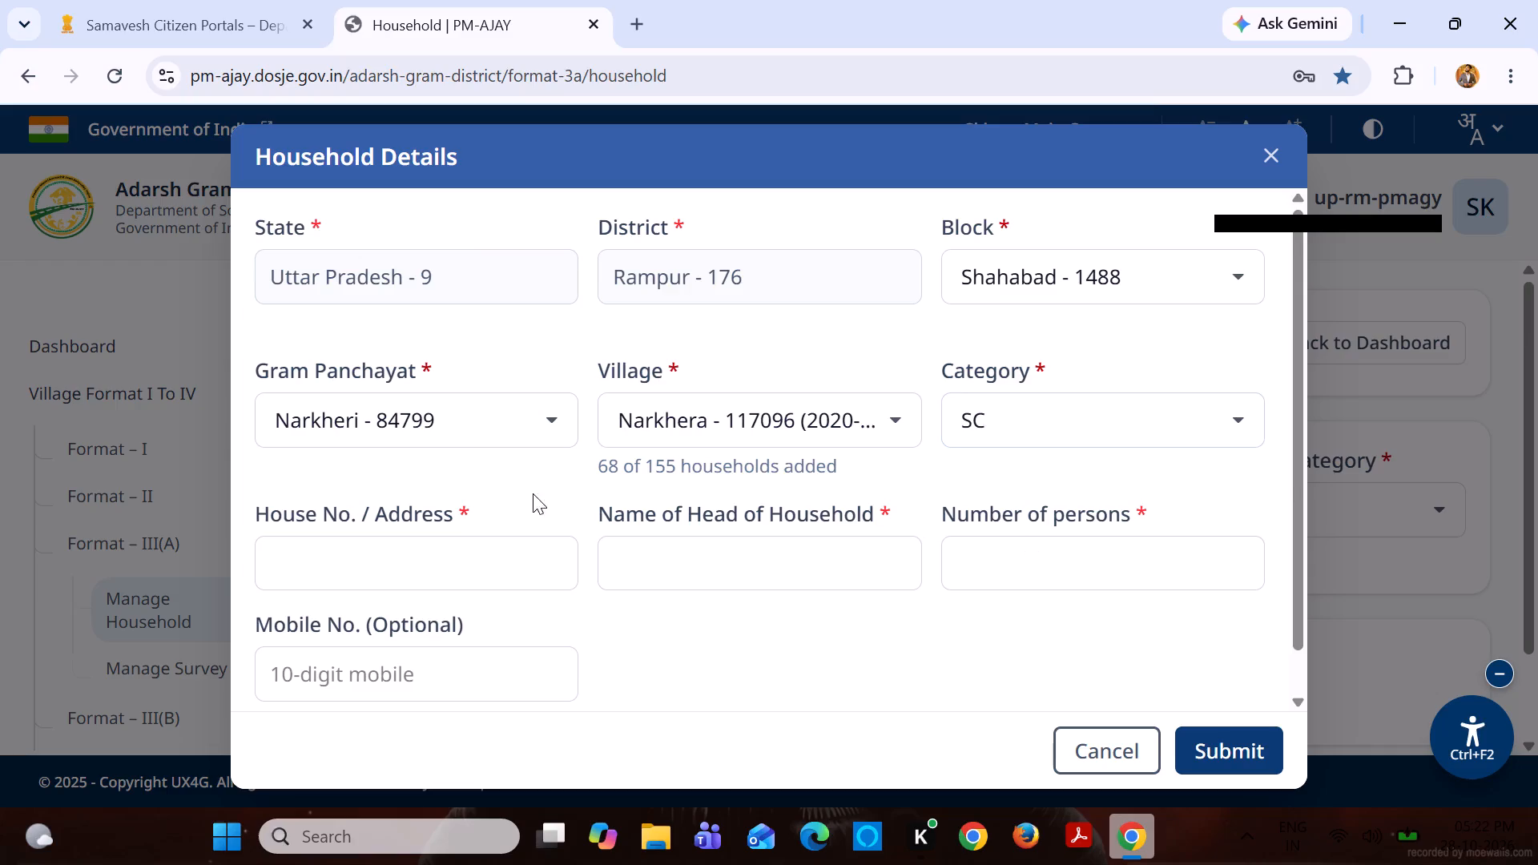
# Enter the house number, the head of household's name and 1 person, and submit the household details.
pyautogui.click(397, 572)
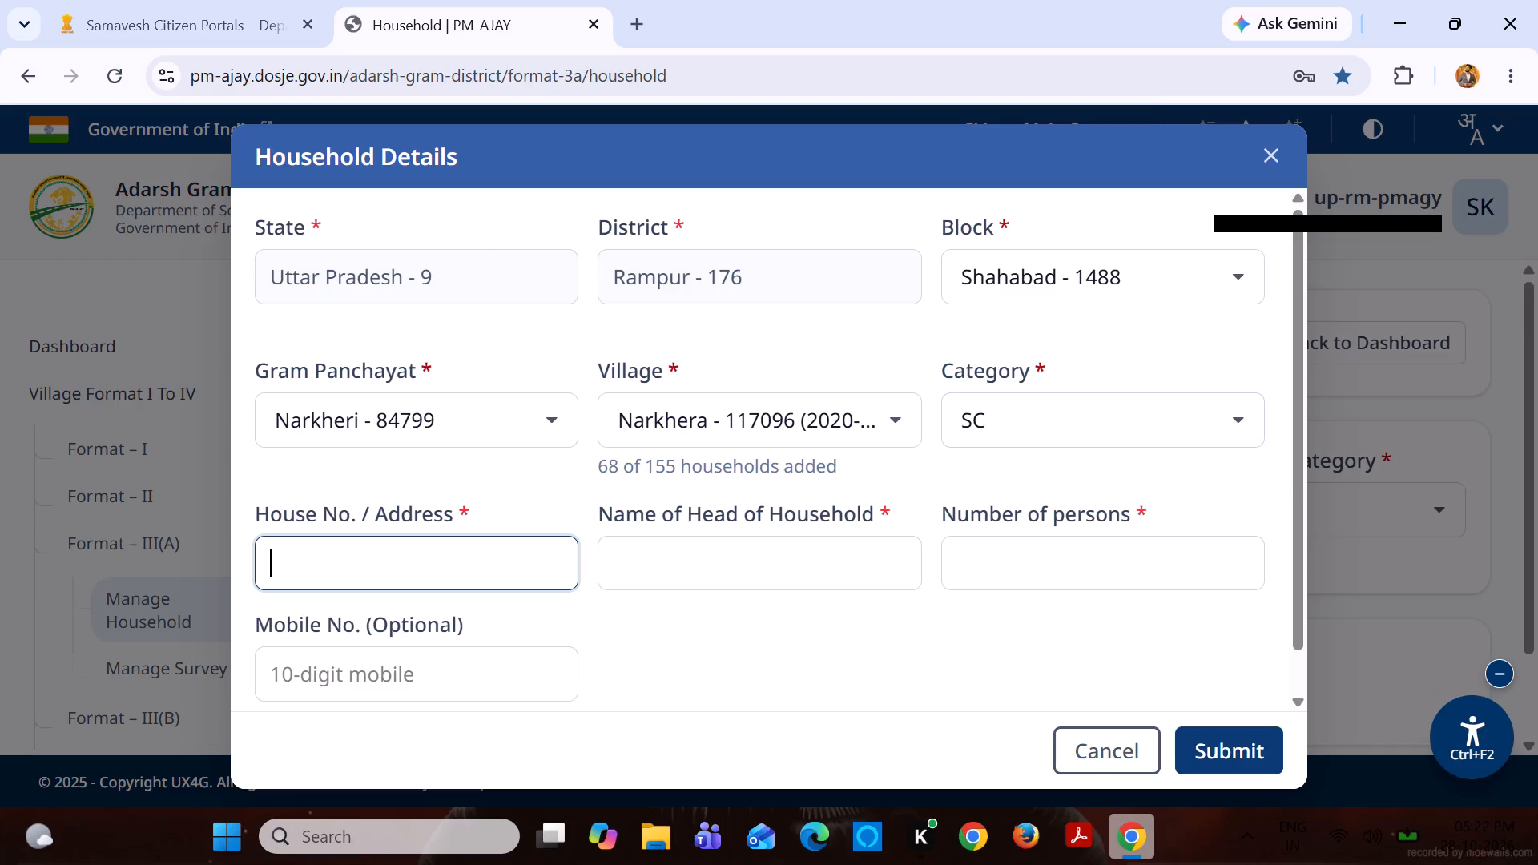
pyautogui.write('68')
pyautogui.click(733, 575)
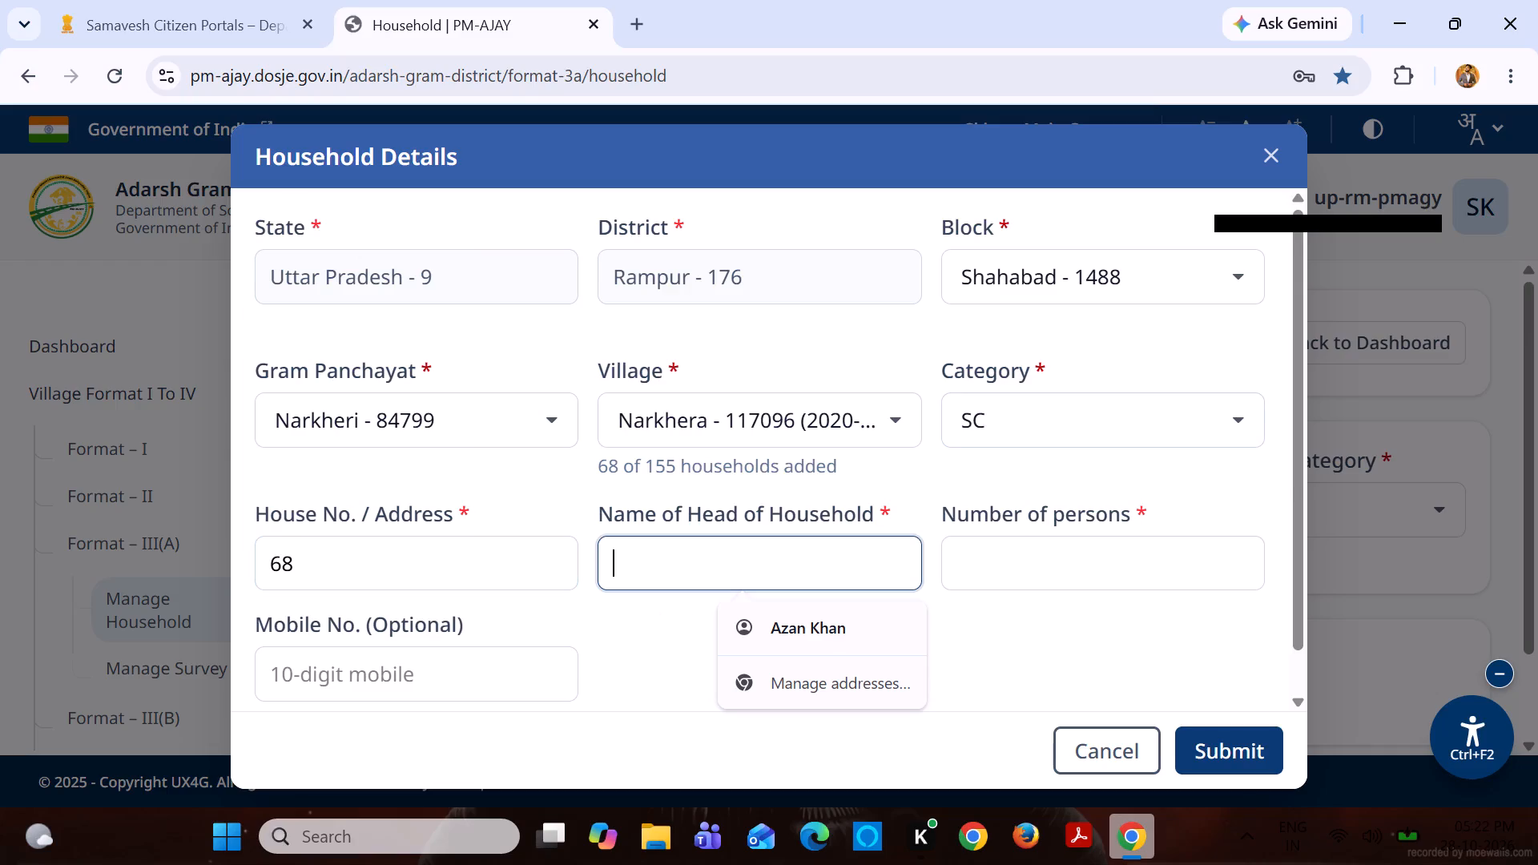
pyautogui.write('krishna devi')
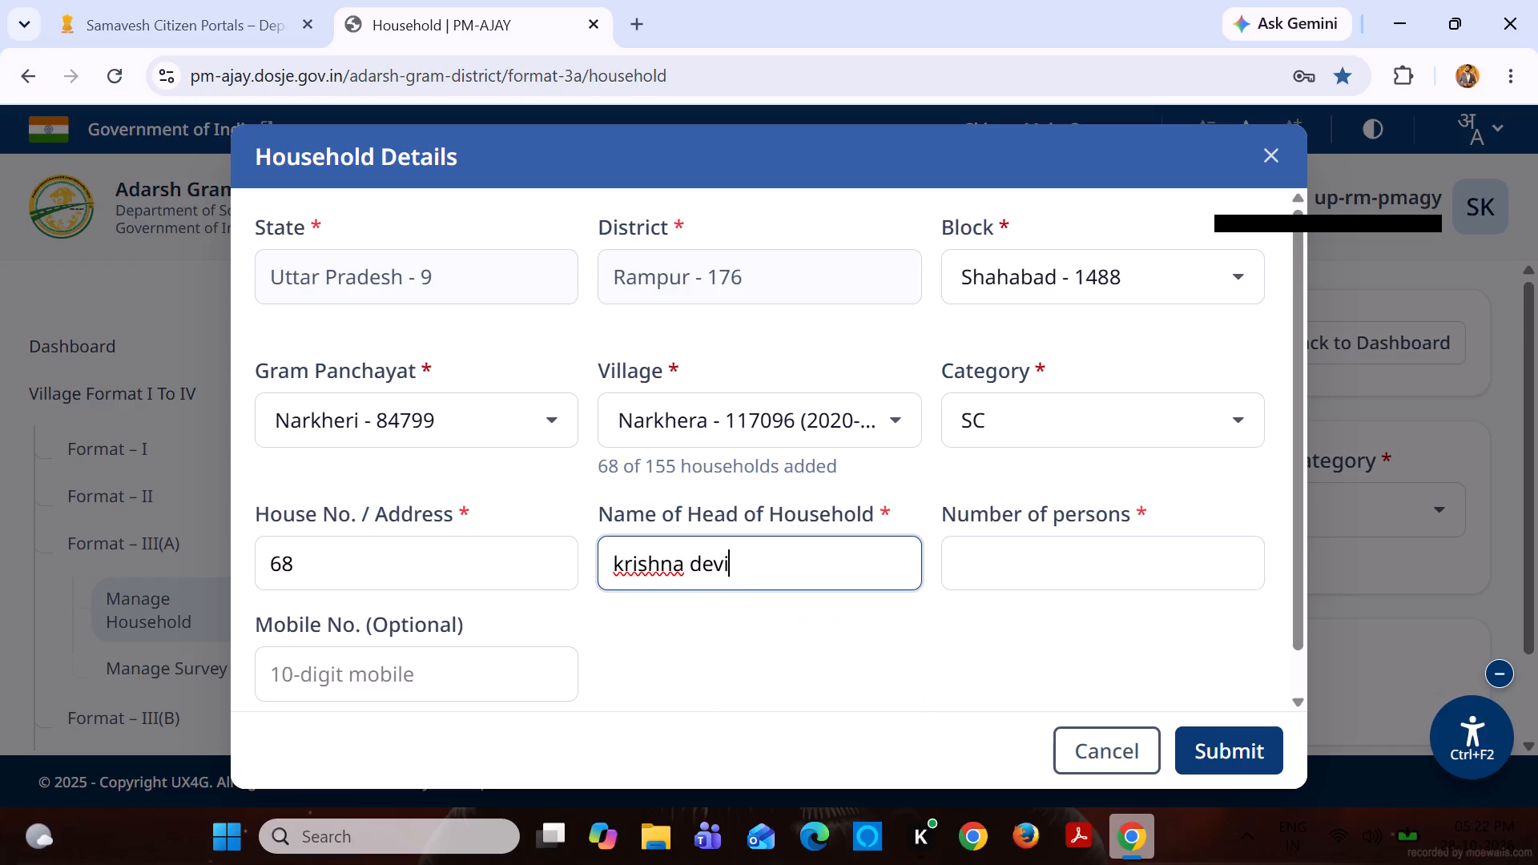
pyautogui.click(1073, 596)
pyautogui.click(1041, 587)
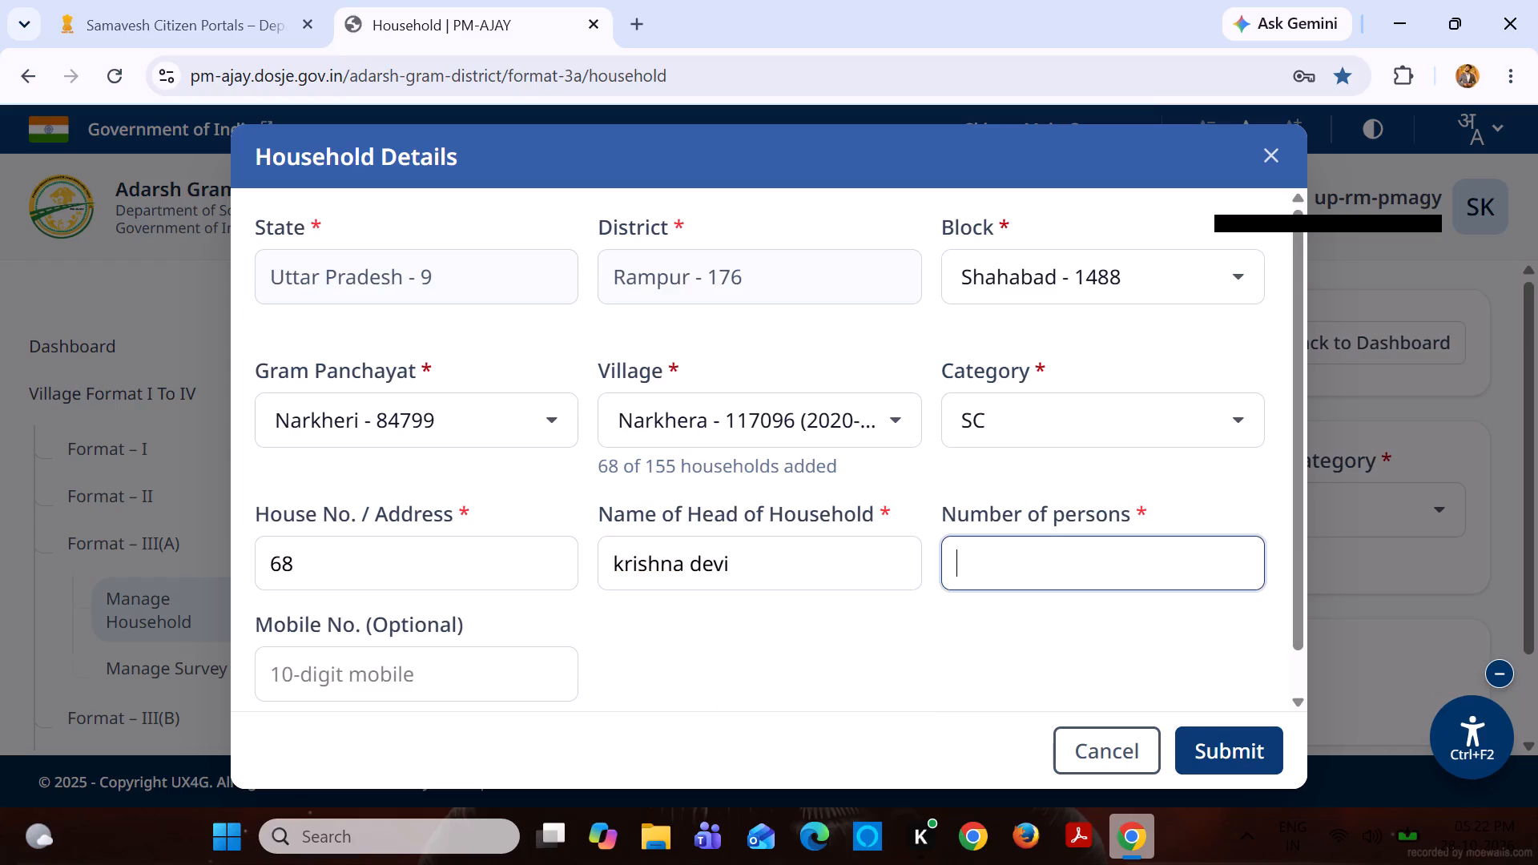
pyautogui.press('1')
pyautogui.click(1210, 736)
# In the 1 – Drinking water and Sanitation domain, answer Yes for the household latrine (1.3) and No for open defecation (1.5), and submit it.
pyautogui.scroll(-10, 1221, 569)
pyautogui.click(1386, 434)
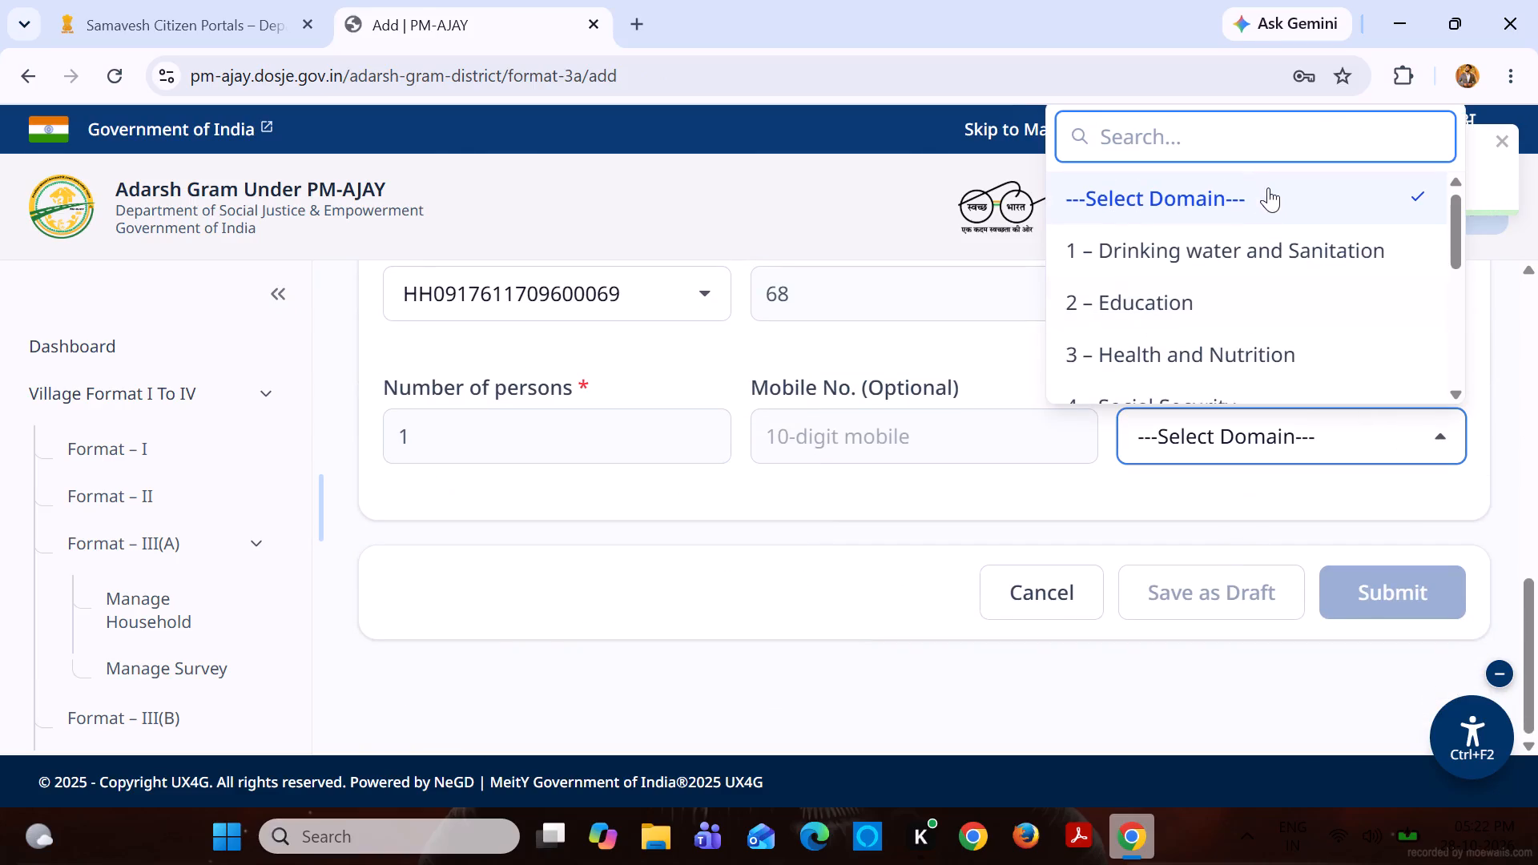
pyautogui.click(1246, 225)
pyautogui.scroll(-3, 1284, 362)
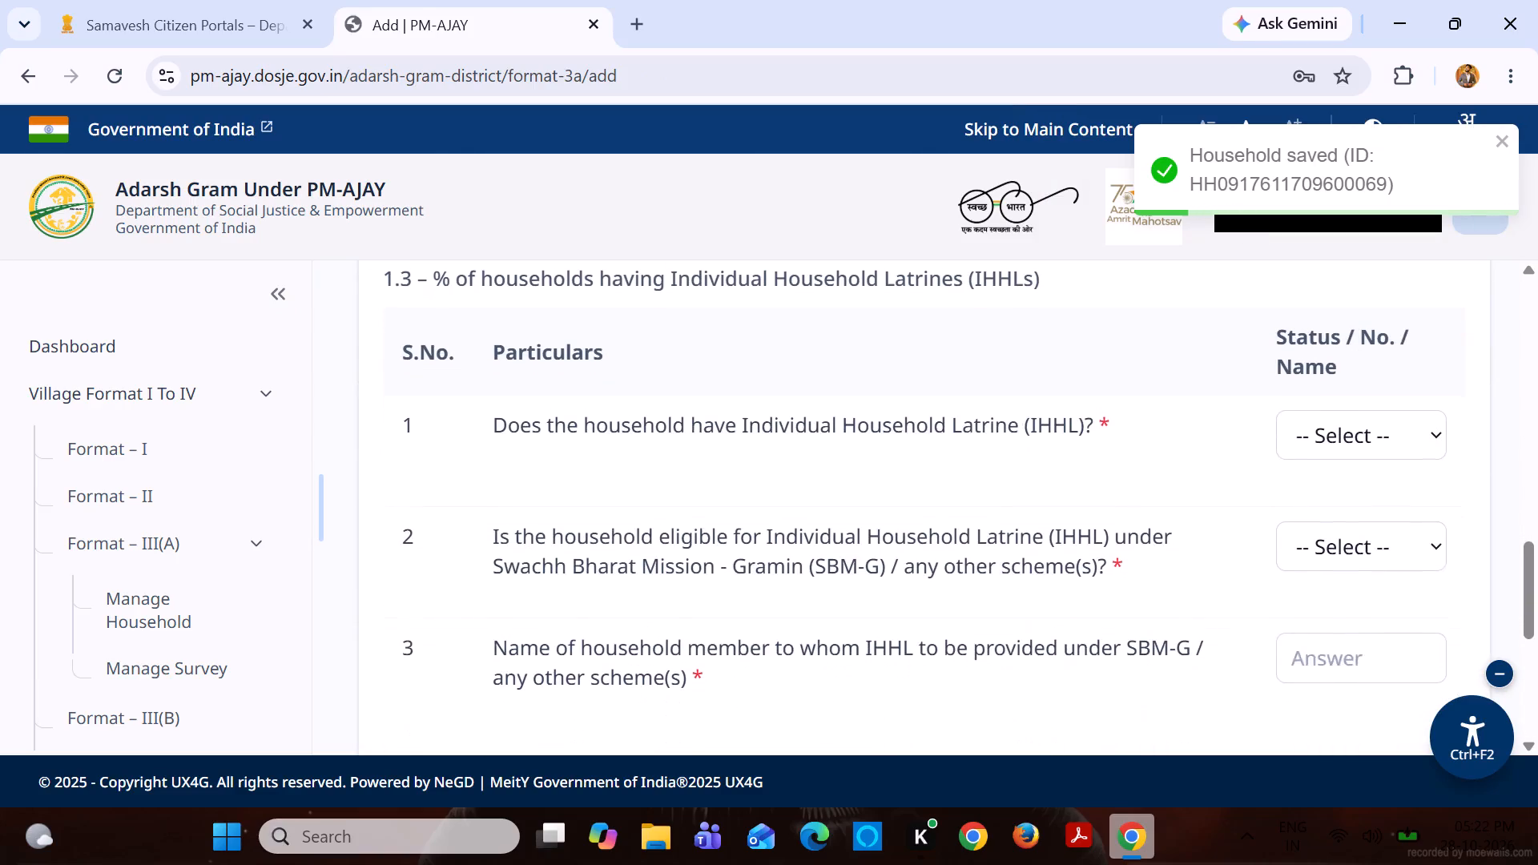
pyautogui.moveTo(1387, 413); pyautogui.dragTo(1339, 503)
pyautogui.click(1339, 503)
pyautogui.scroll(-1, 1339, 503)
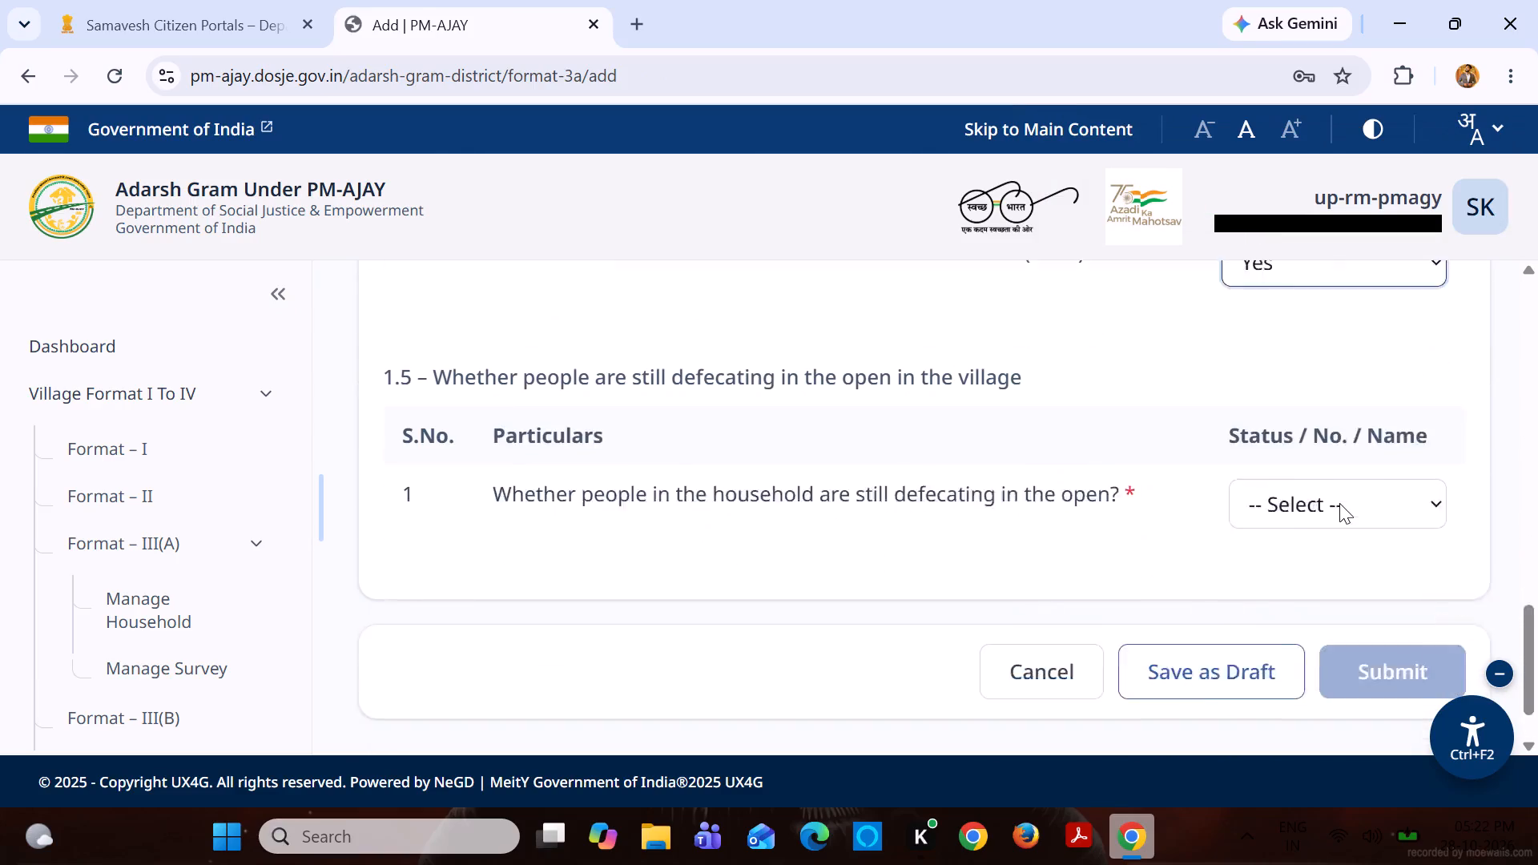
pyautogui.scroll(-2, 1339, 503)
pyautogui.moveTo(1381, 396); pyautogui.dragTo(1379, 416)
pyautogui.moveTo(1379, 416); pyautogui.dragTo(1306, 537)
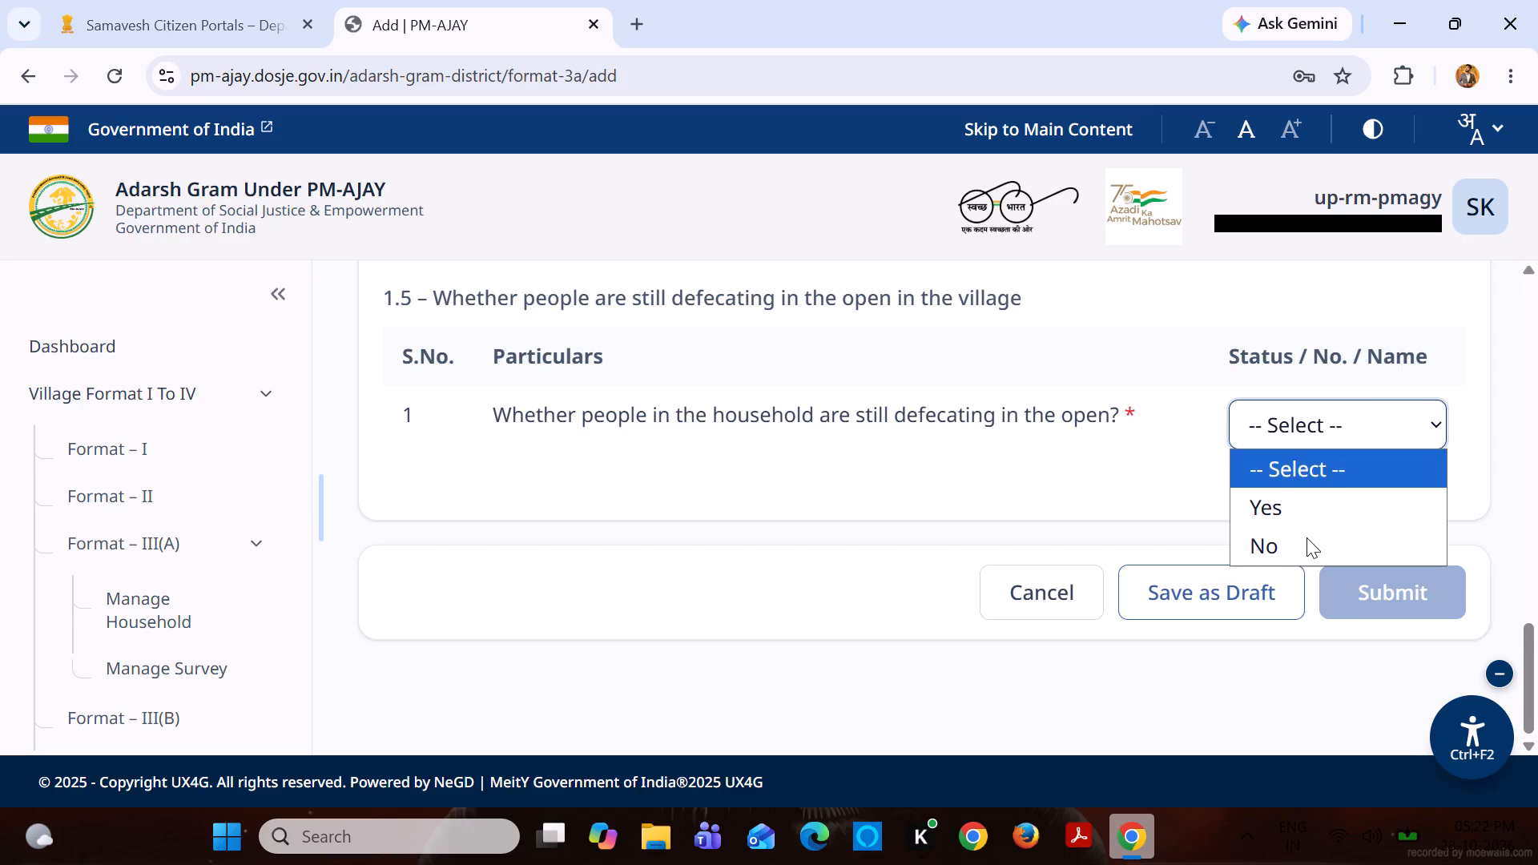
pyautogui.click(1306, 537)
pyautogui.click(1389, 581)
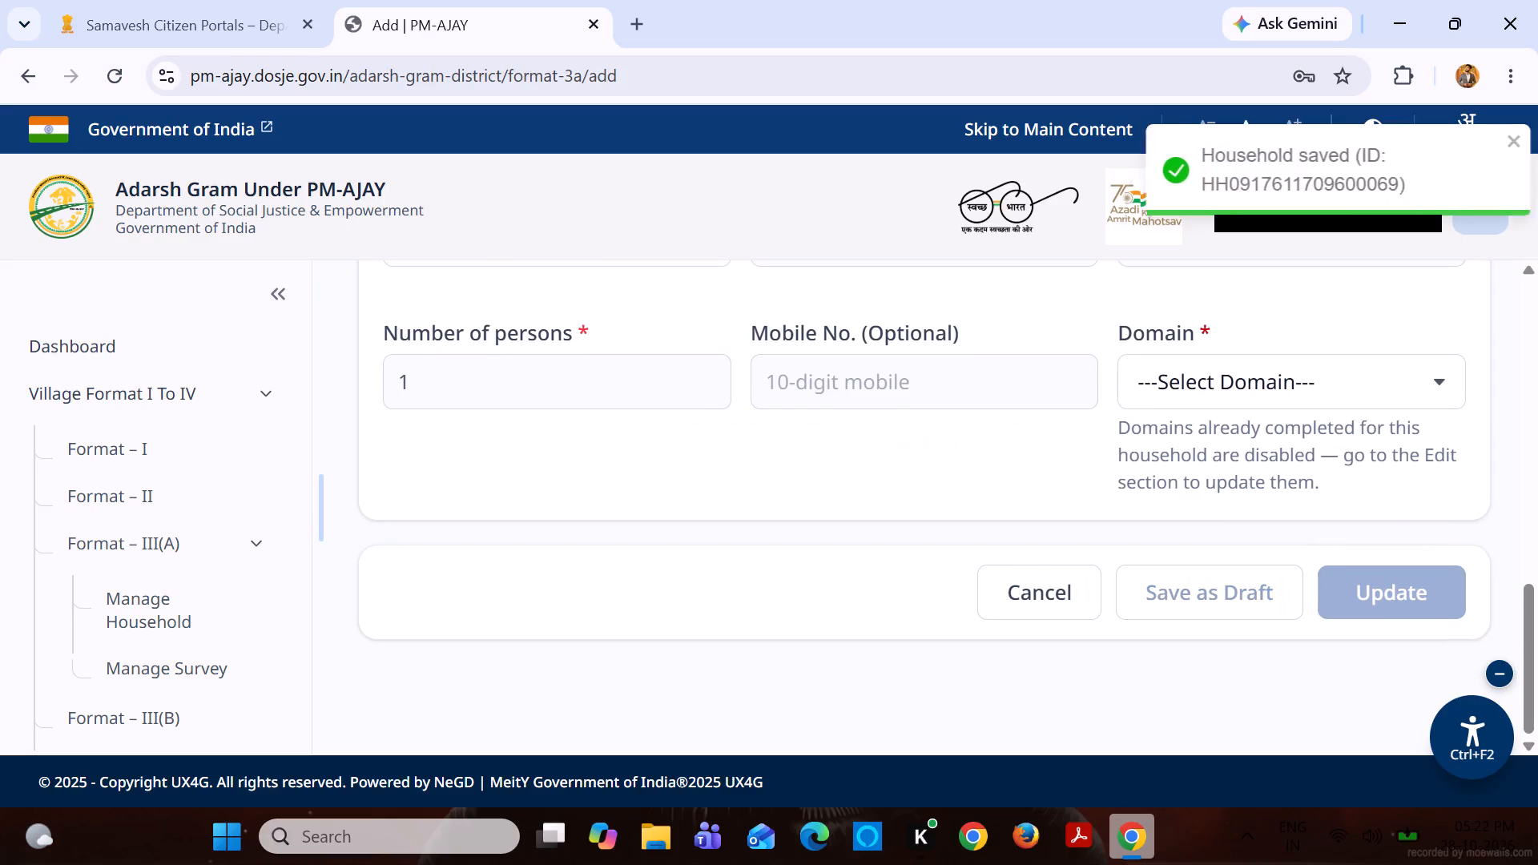
# Choose the 2 – Education domain and enter 0 children aged 6-10 (2.1), 11-13 (2.2) and 14-15 (2.3).
pyautogui.click(1355, 399)
pyautogui.click(1230, 629)
pyautogui.scroll(-2, 1230, 629)
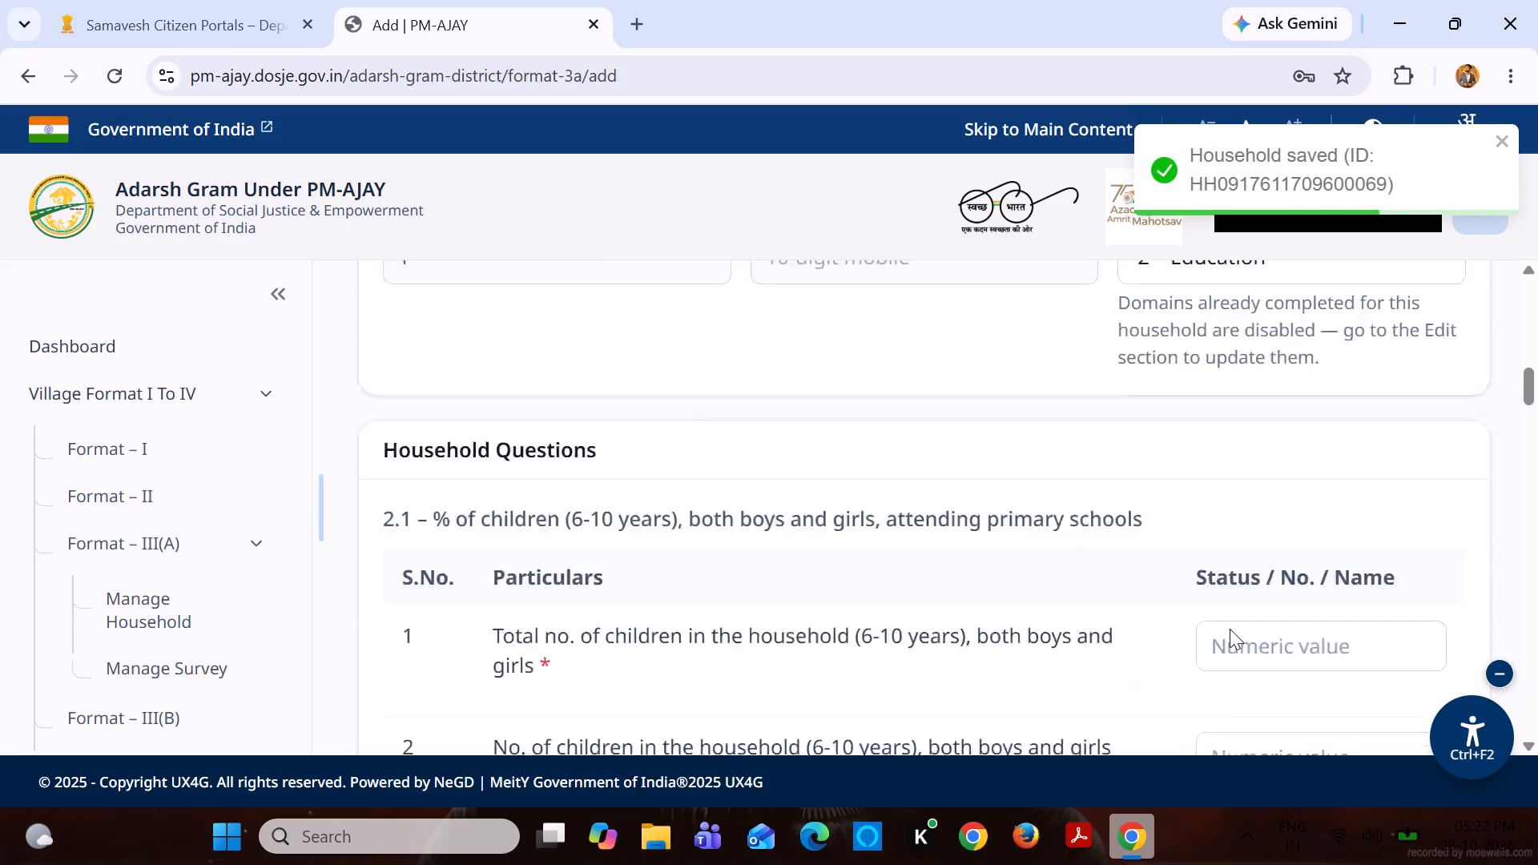
pyautogui.scroll(-2, 1230, 629)
pyautogui.click(1263, 370)
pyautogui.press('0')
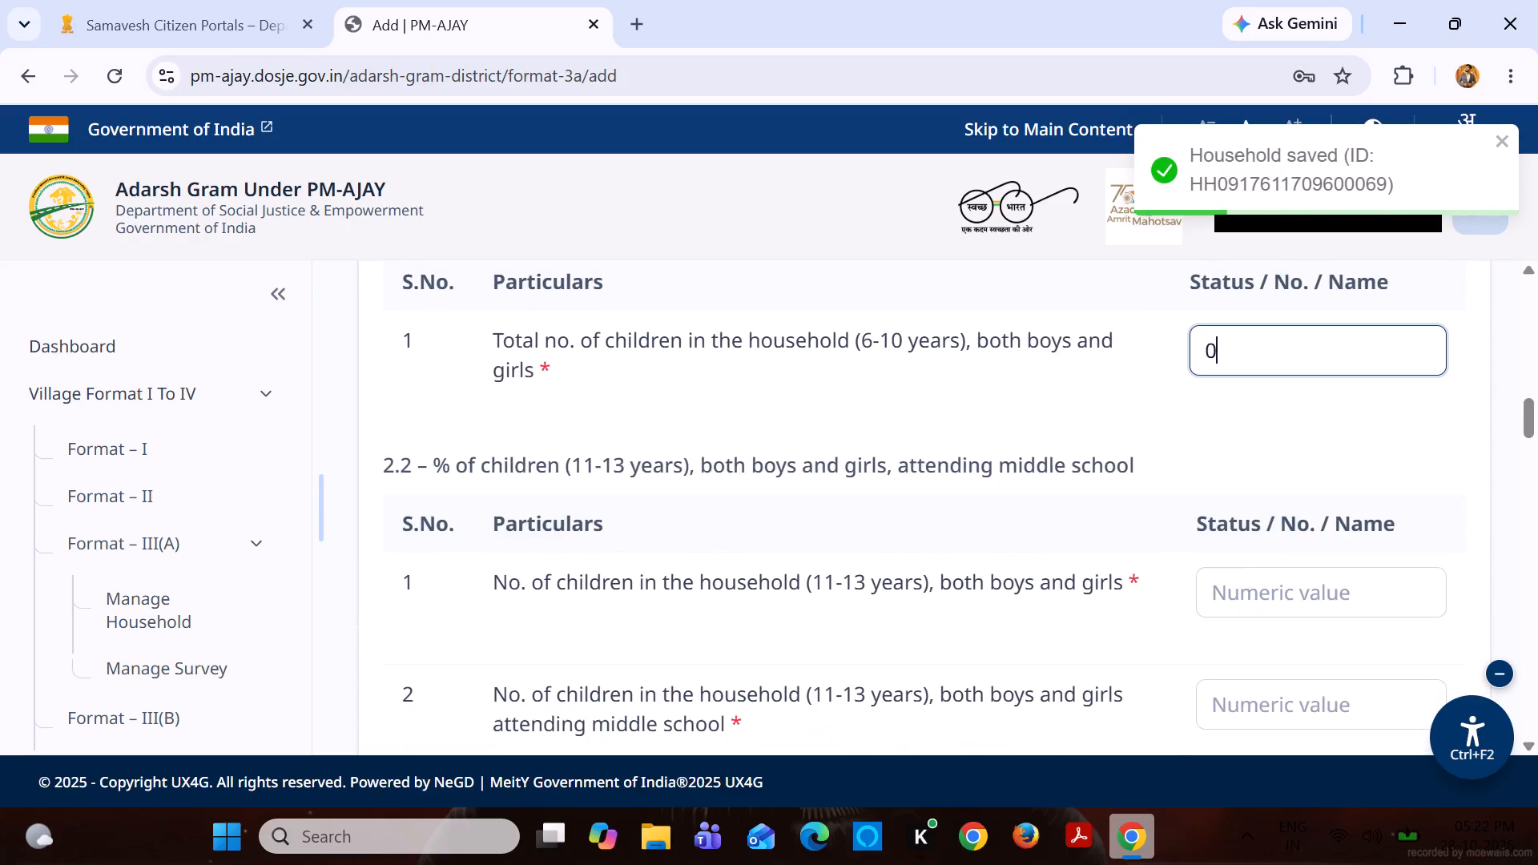
pyautogui.scroll(-2, 1263, 370)
pyautogui.click(1242, 375)
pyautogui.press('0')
pyautogui.scroll(-3, 1242, 375)
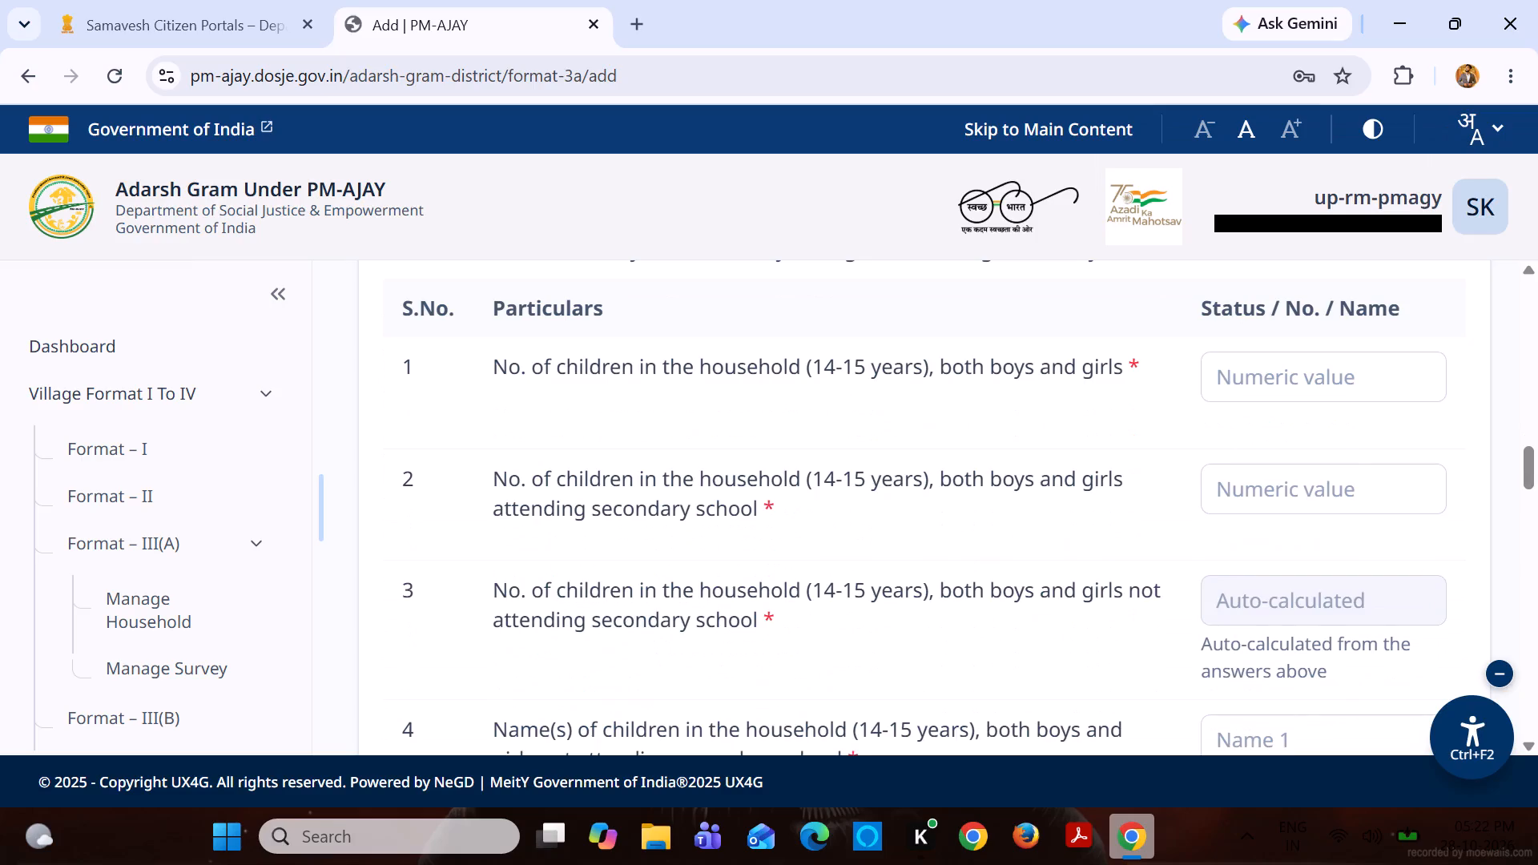
pyautogui.click(1265, 395)
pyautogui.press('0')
# Enter 0 children aged 16-17 (2.4) and 18-23 (2.5), 0 eligible for pre-matric and post-matric scholarships, and submit the Education domain.
pyautogui.scroll(-1, 1265, 395)
pyautogui.click(1269, 466)
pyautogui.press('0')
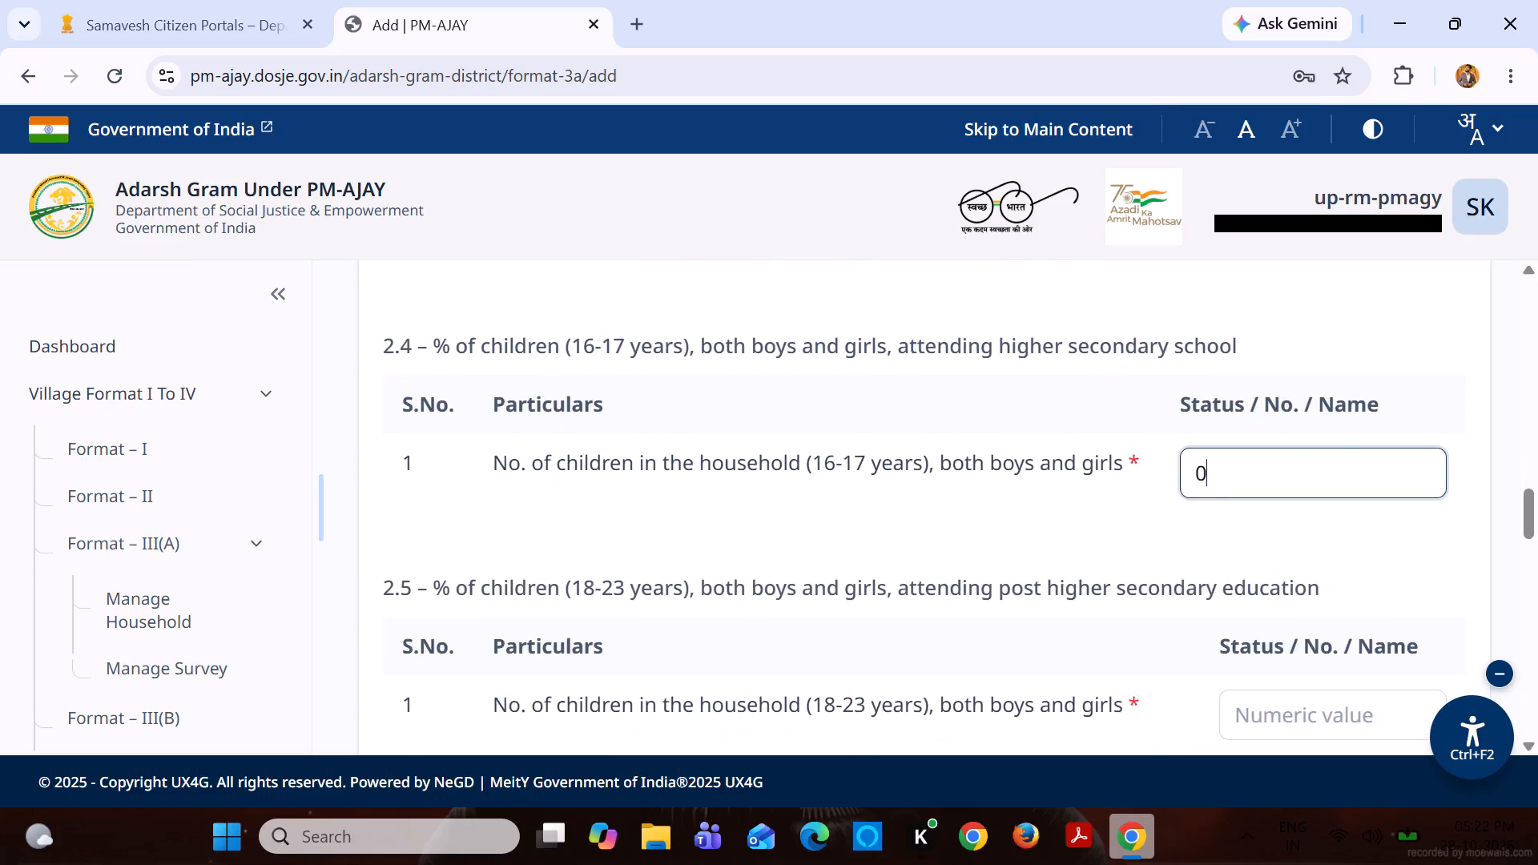
pyautogui.scroll(-4, 1269, 466)
pyautogui.click(1269, 415)
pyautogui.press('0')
pyautogui.scroll(-2, 1269, 415)
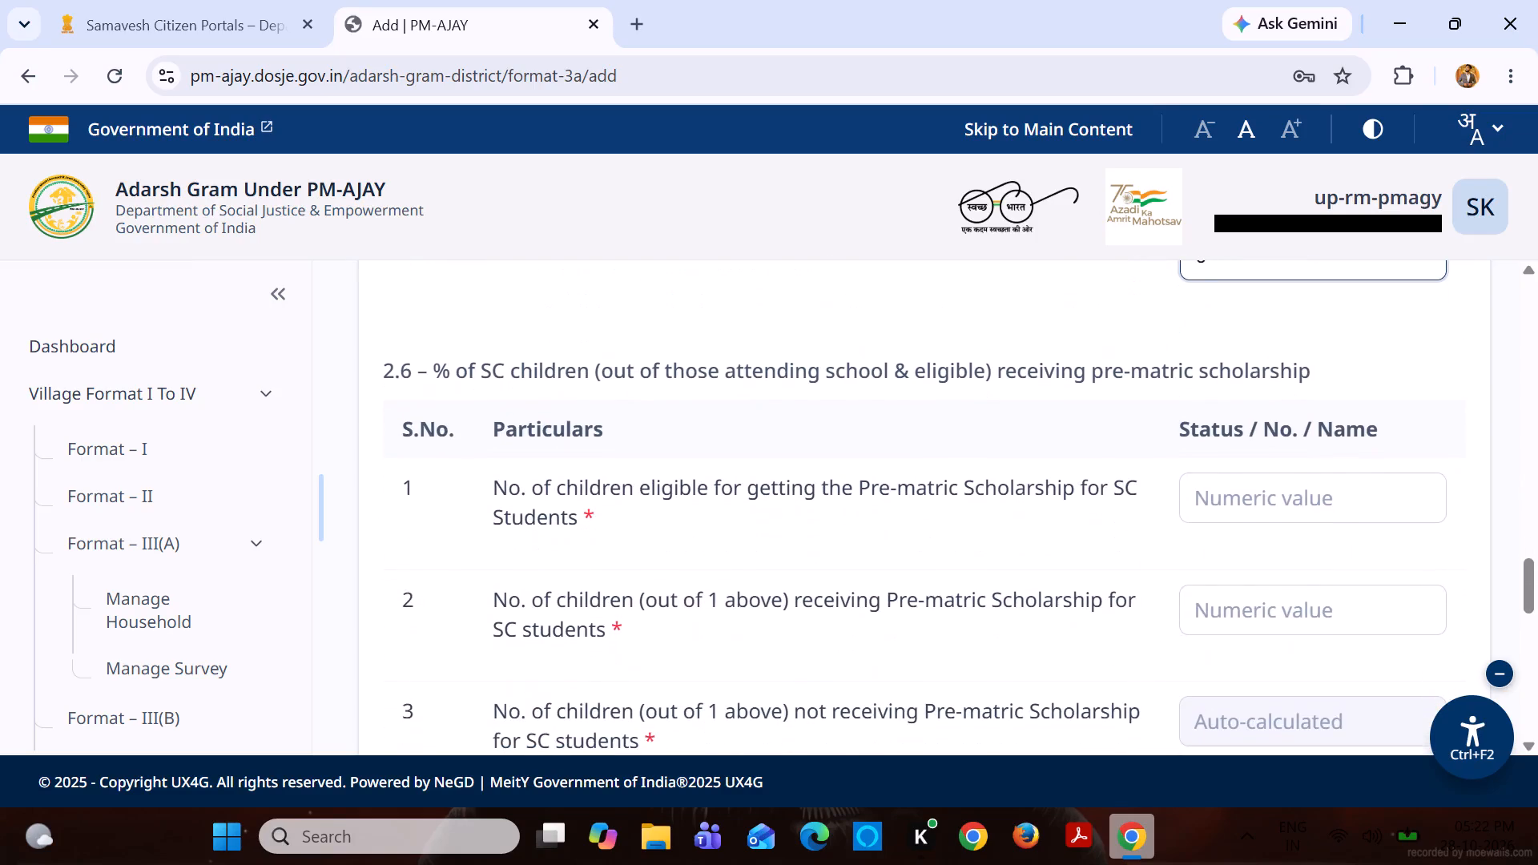
pyautogui.click(1211, 475)
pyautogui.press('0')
pyautogui.scroll(-5, 1211, 475)
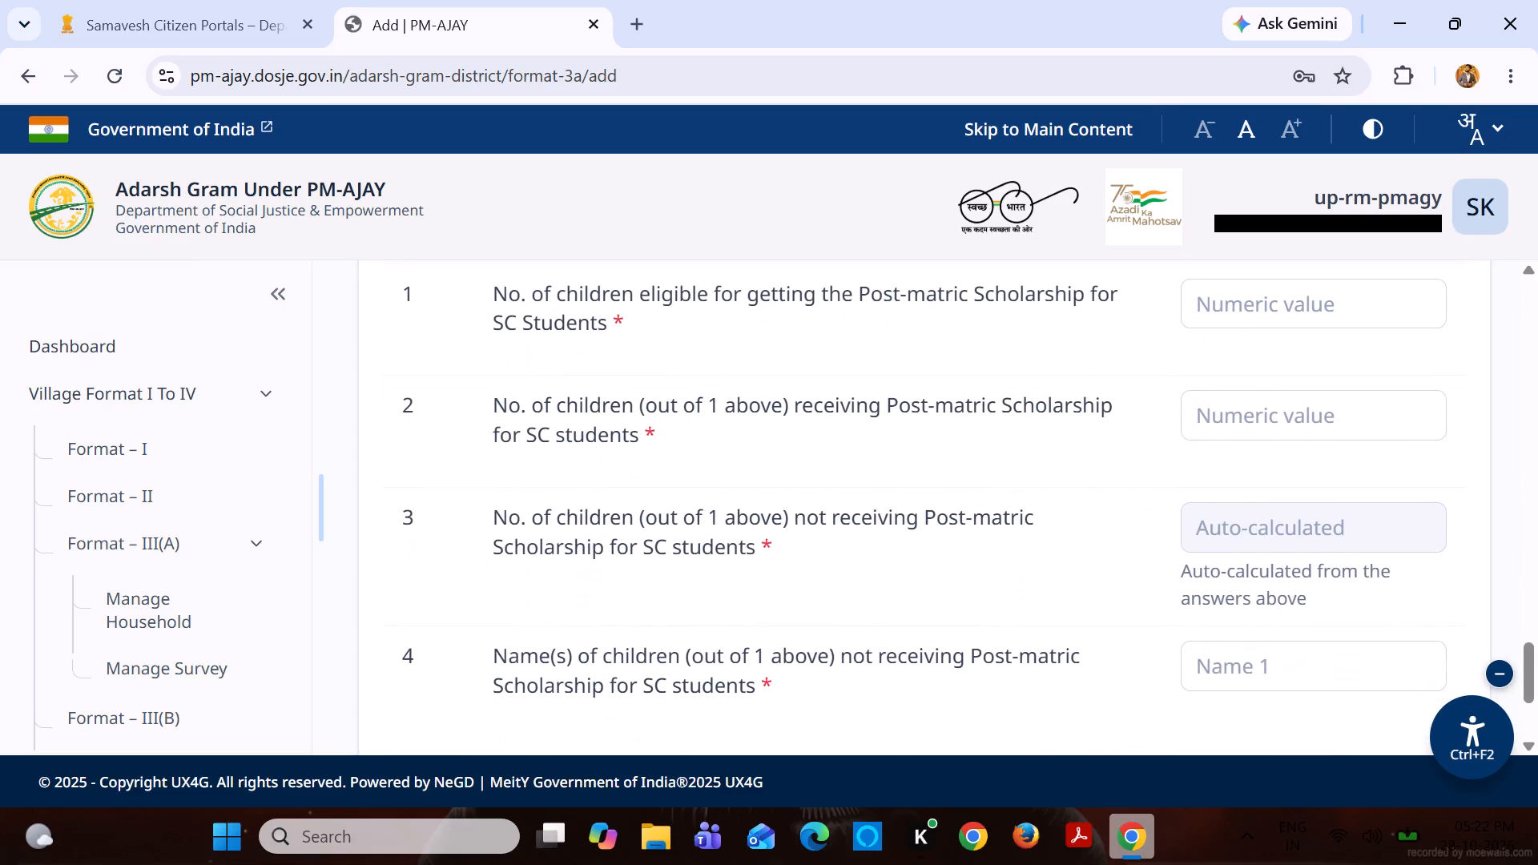
pyautogui.click(1229, 309)
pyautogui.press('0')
pyautogui.click(1411, 586)
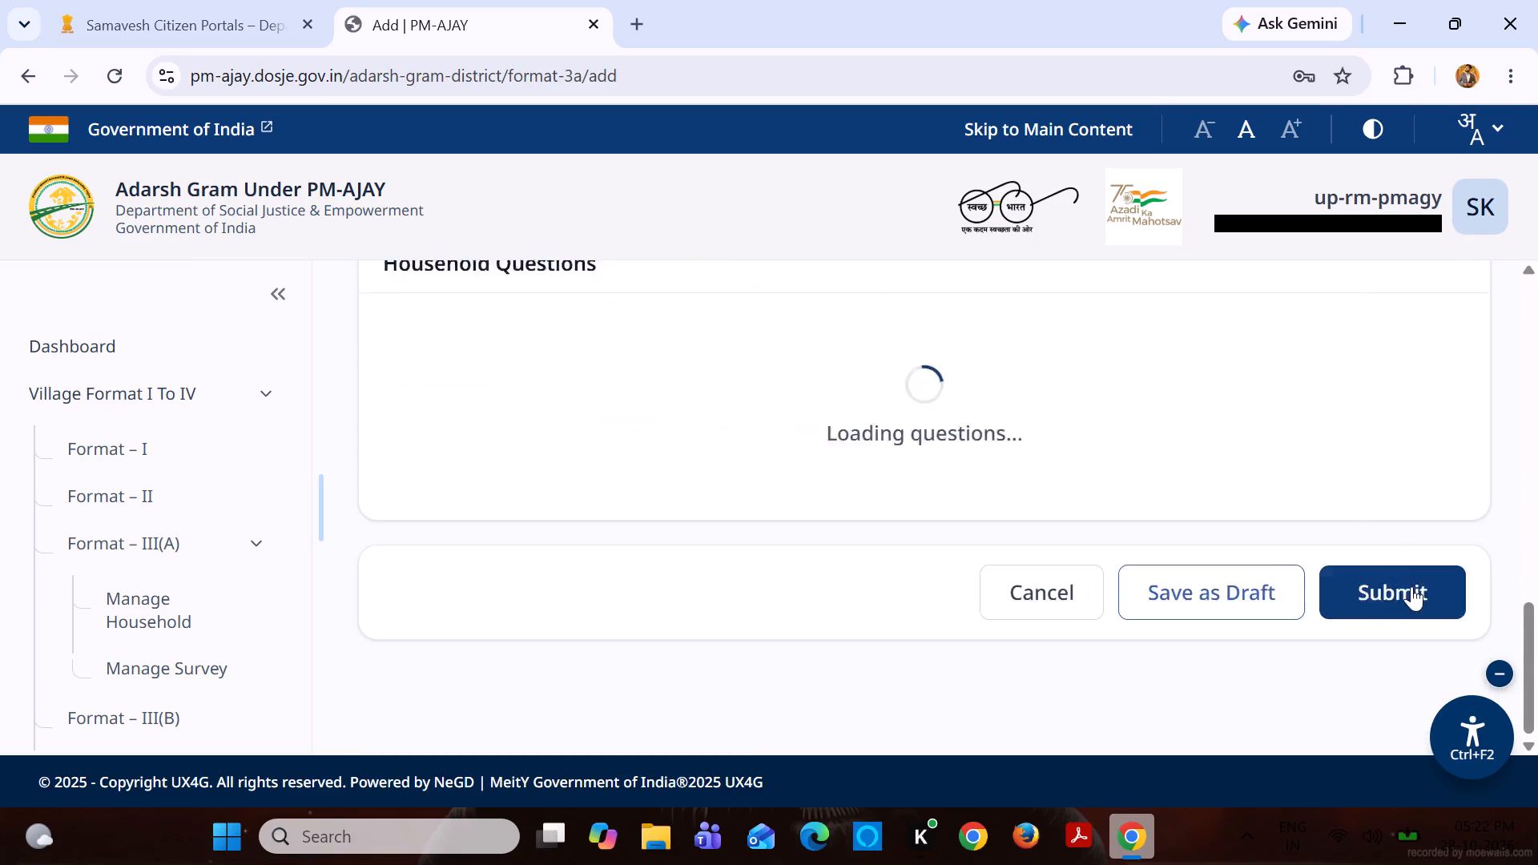
# Choose the 3 – Health and Nutrition domain, answer Yes for Health Protection Scheme coverage (3.1), and enter 0 for the count before 3.4.
pyautogui.click(1375, 387)
pyautogui.click(1164, 684)
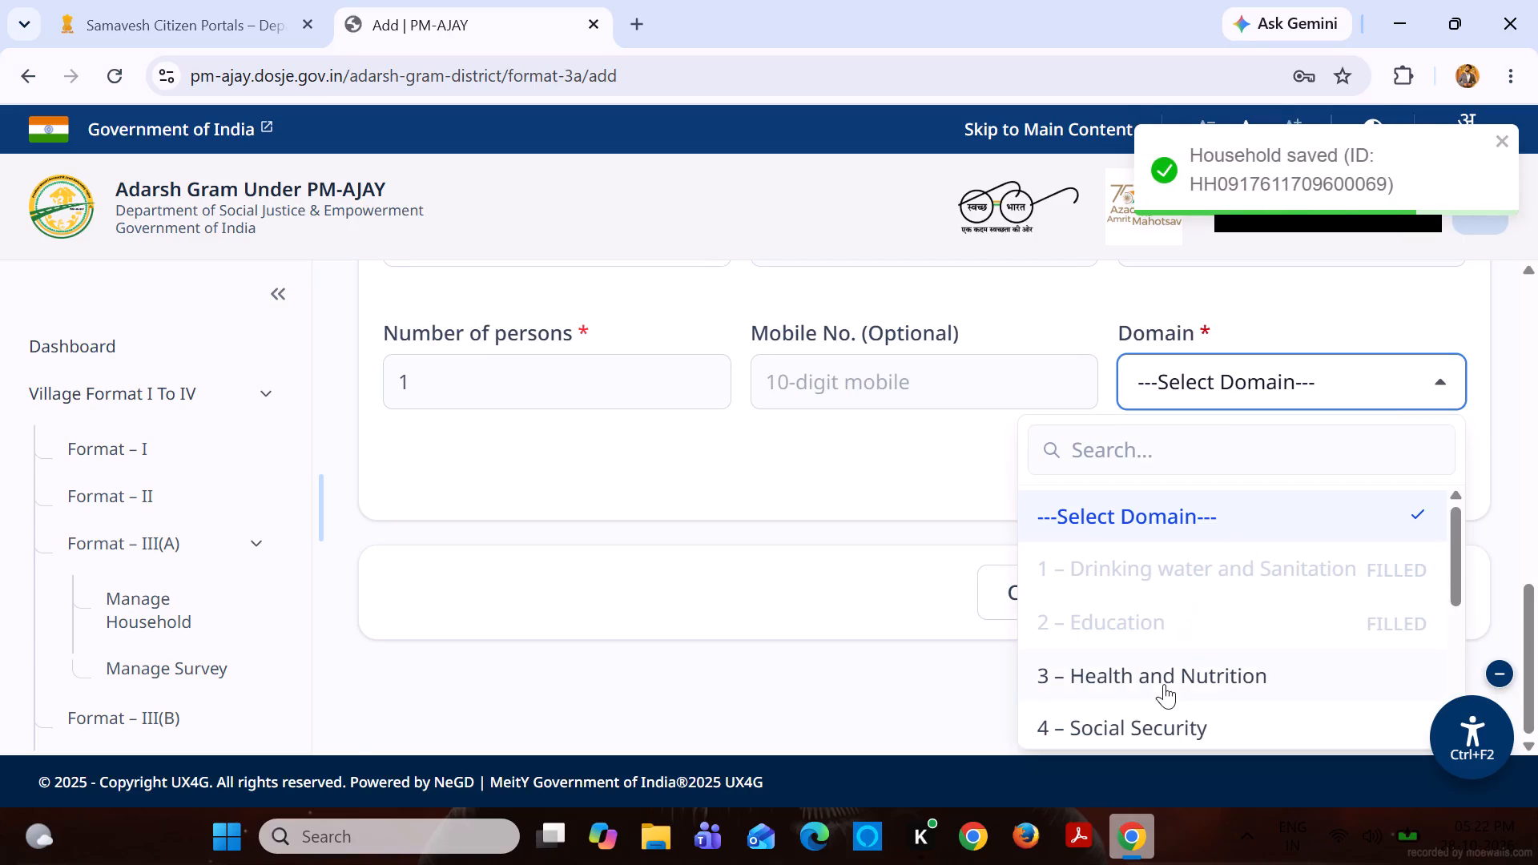
pyautogui.scroll(-3, 1164, 684)
pyautogui.moveTo(1294, 476); pyautogui.dragTo(1274, 567)
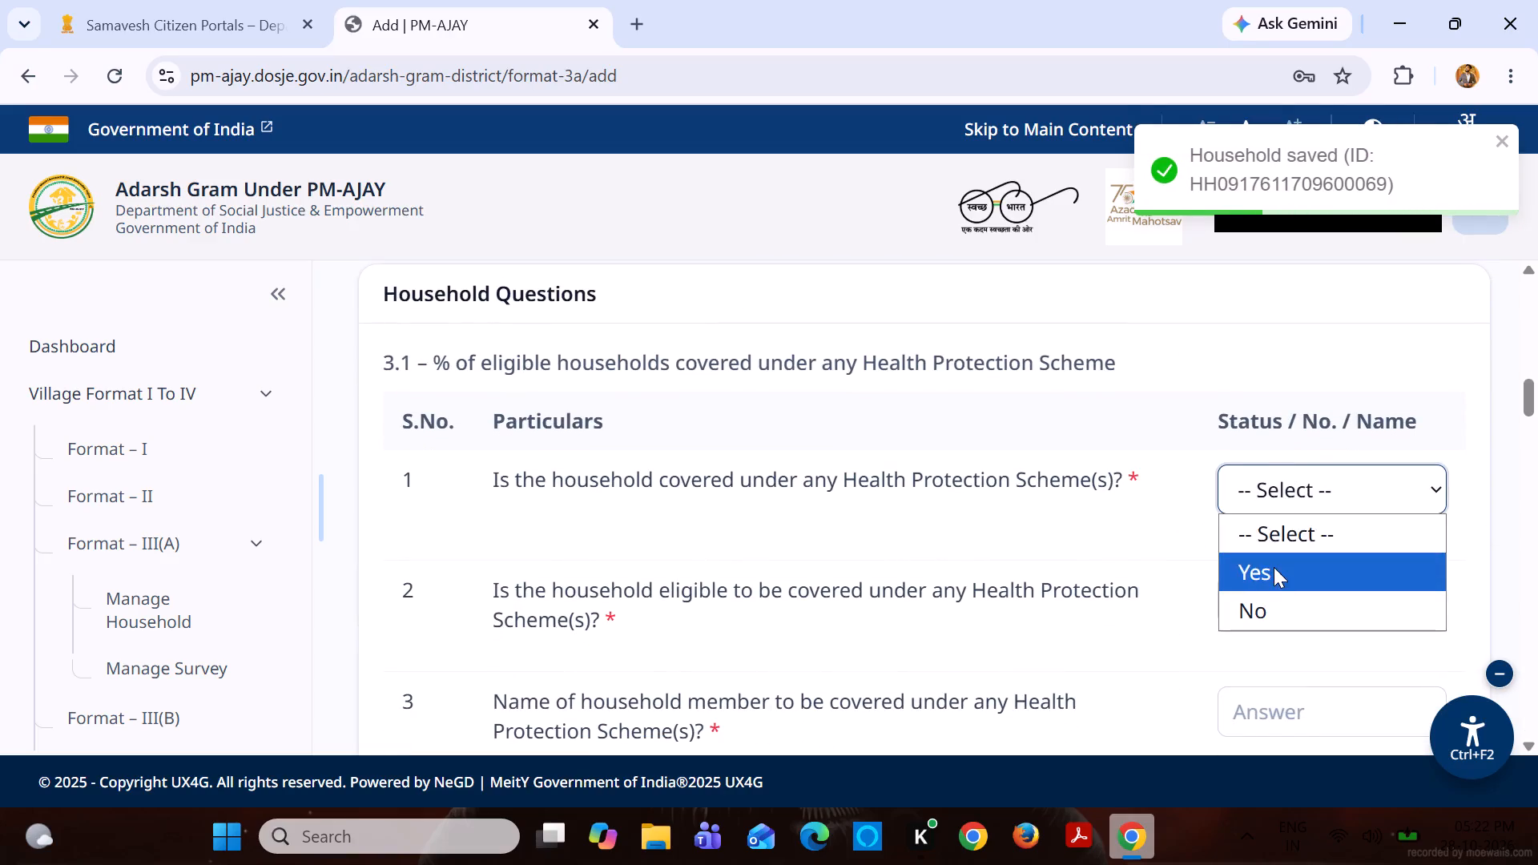
pyautogui.click(1274, 567)
pyautogui.scroll(-2, 1274, 567)
pyautogui.click(1268, 541)
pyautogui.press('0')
# Enter 0 deliveries in the last year (3.4), 0 children born in the last year (3.5) and 0 children below one year (3.6).
pyautogui.scroll(-3, 1268, 541)
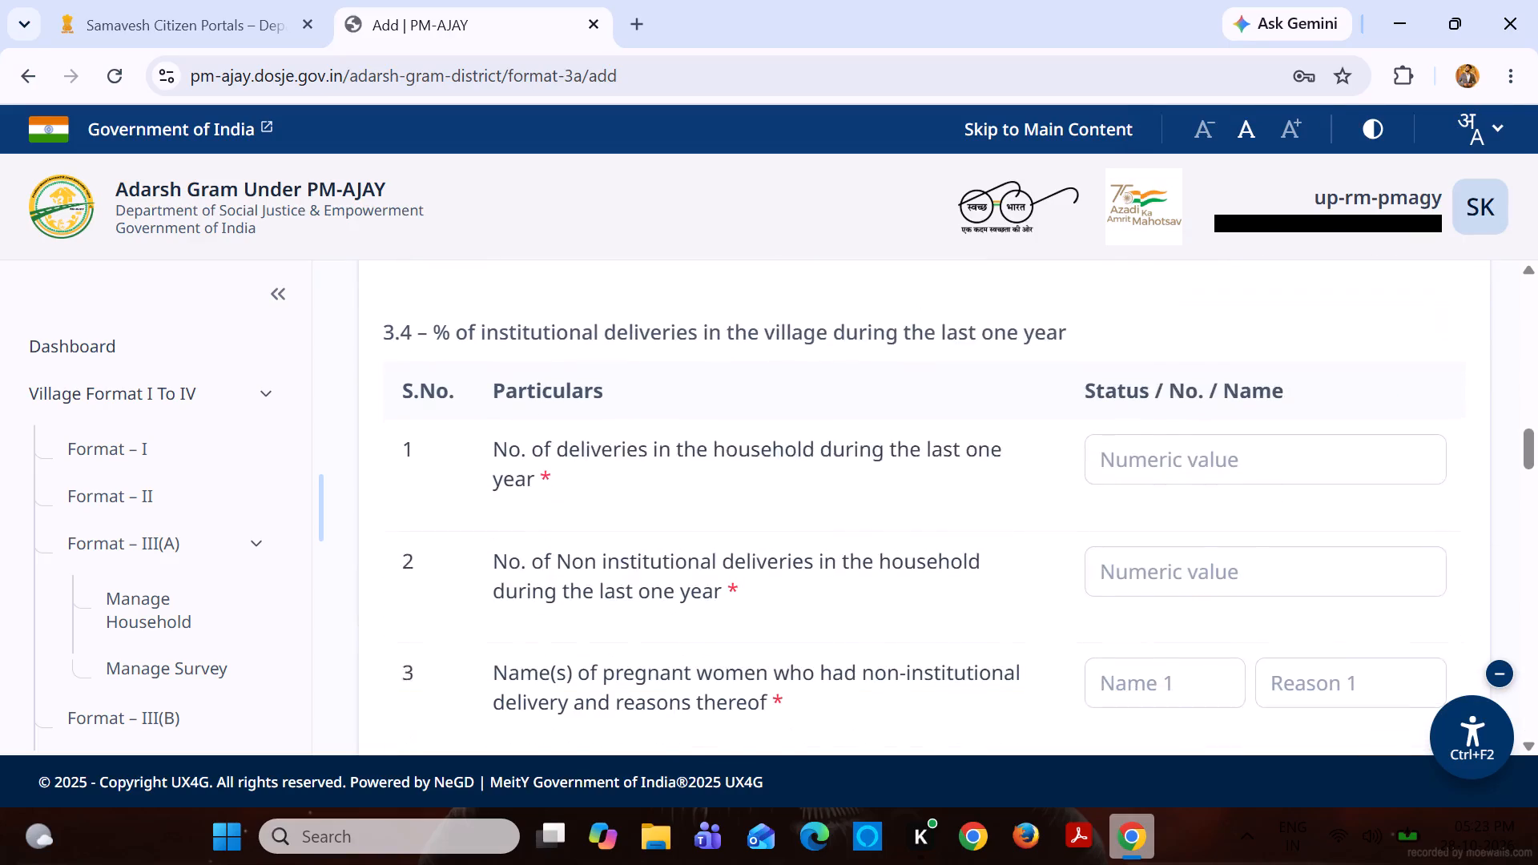
pyautogui.scroll(-1, 1268, 541)
pyautogui.click(1158, 408)
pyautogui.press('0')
pyautogui.scroll(-2, 1158, 408)
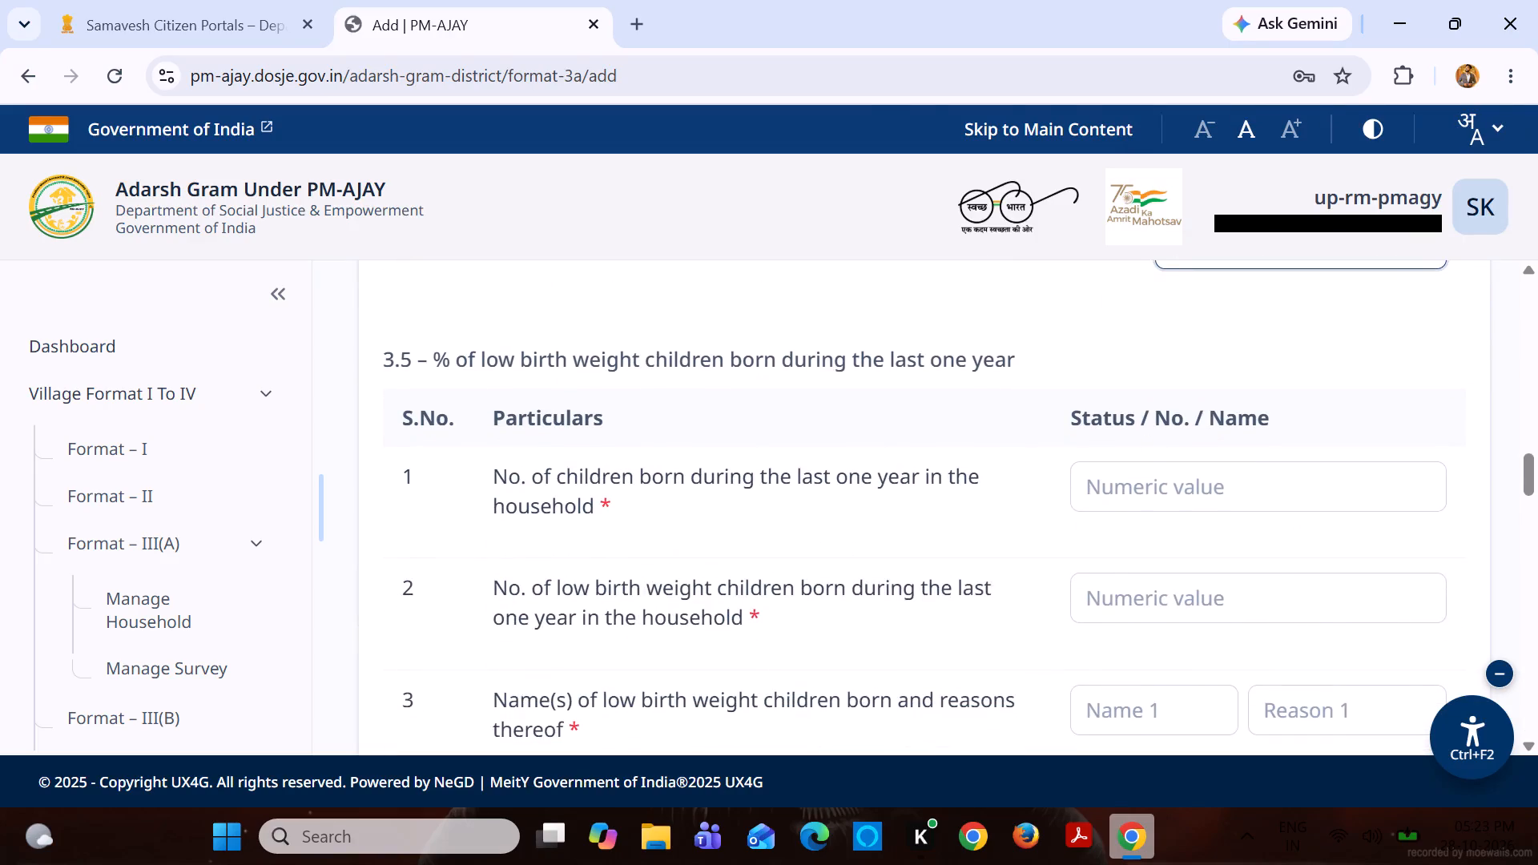
pyautogui.click(1126, 481)
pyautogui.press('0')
pyautogui.scroll(-2, 1126, 481)
pyautogui.click(1154, 494)
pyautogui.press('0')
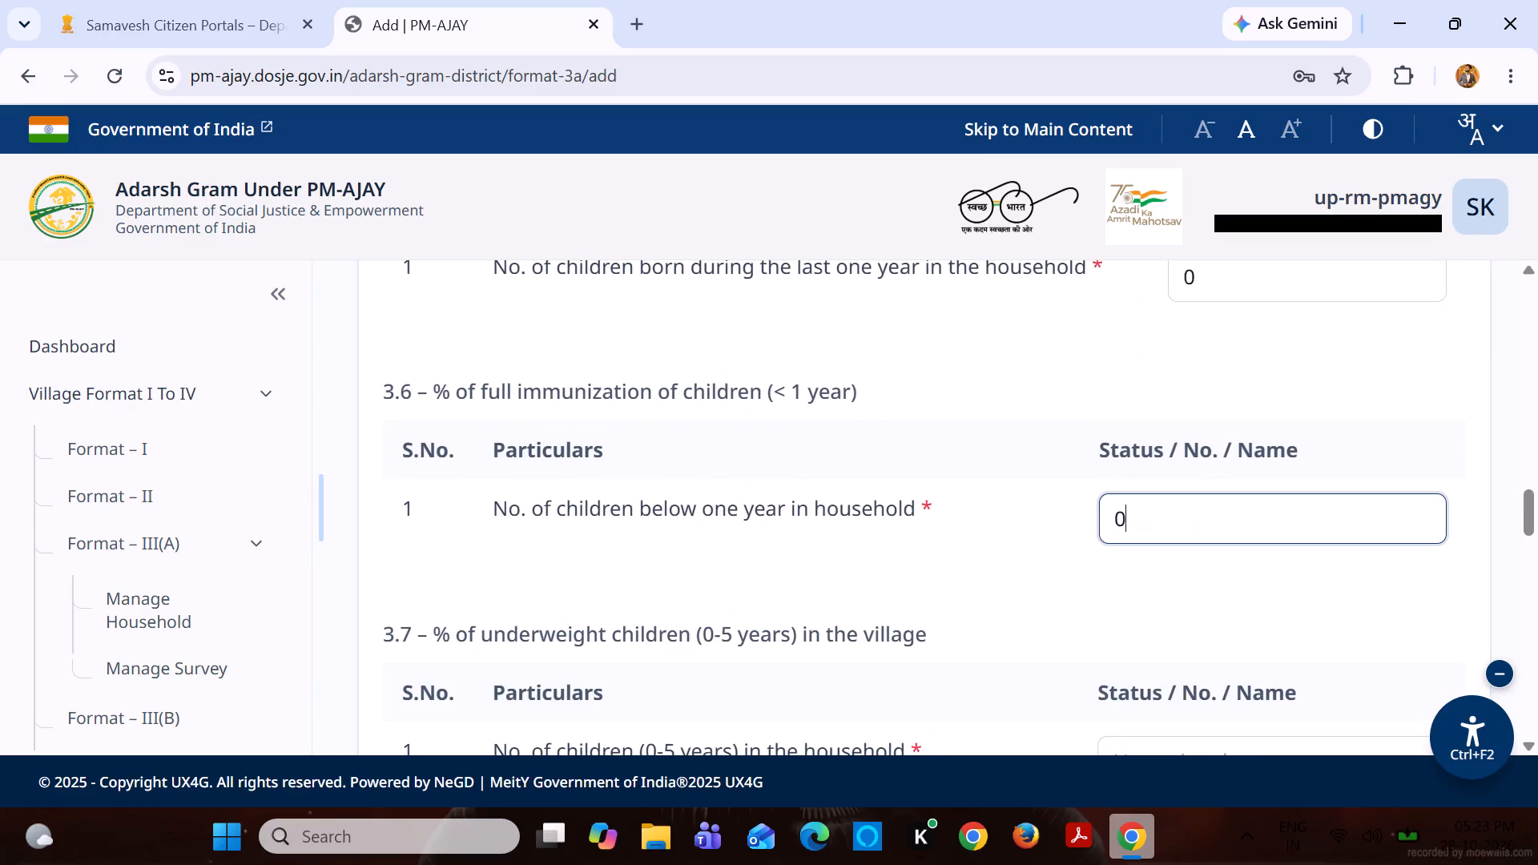
# Enter 0 children aged 0-5 (3.7), 0 pregnant women (3.8), 0 children under one year (3.9) and 0 members with communicable diseases (3.10).
pyautogui.scroll(-4, 1154, 494)
pyautogui.click(1163, 361)
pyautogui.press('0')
pyautogui.scroll(-1, 1163, 361)
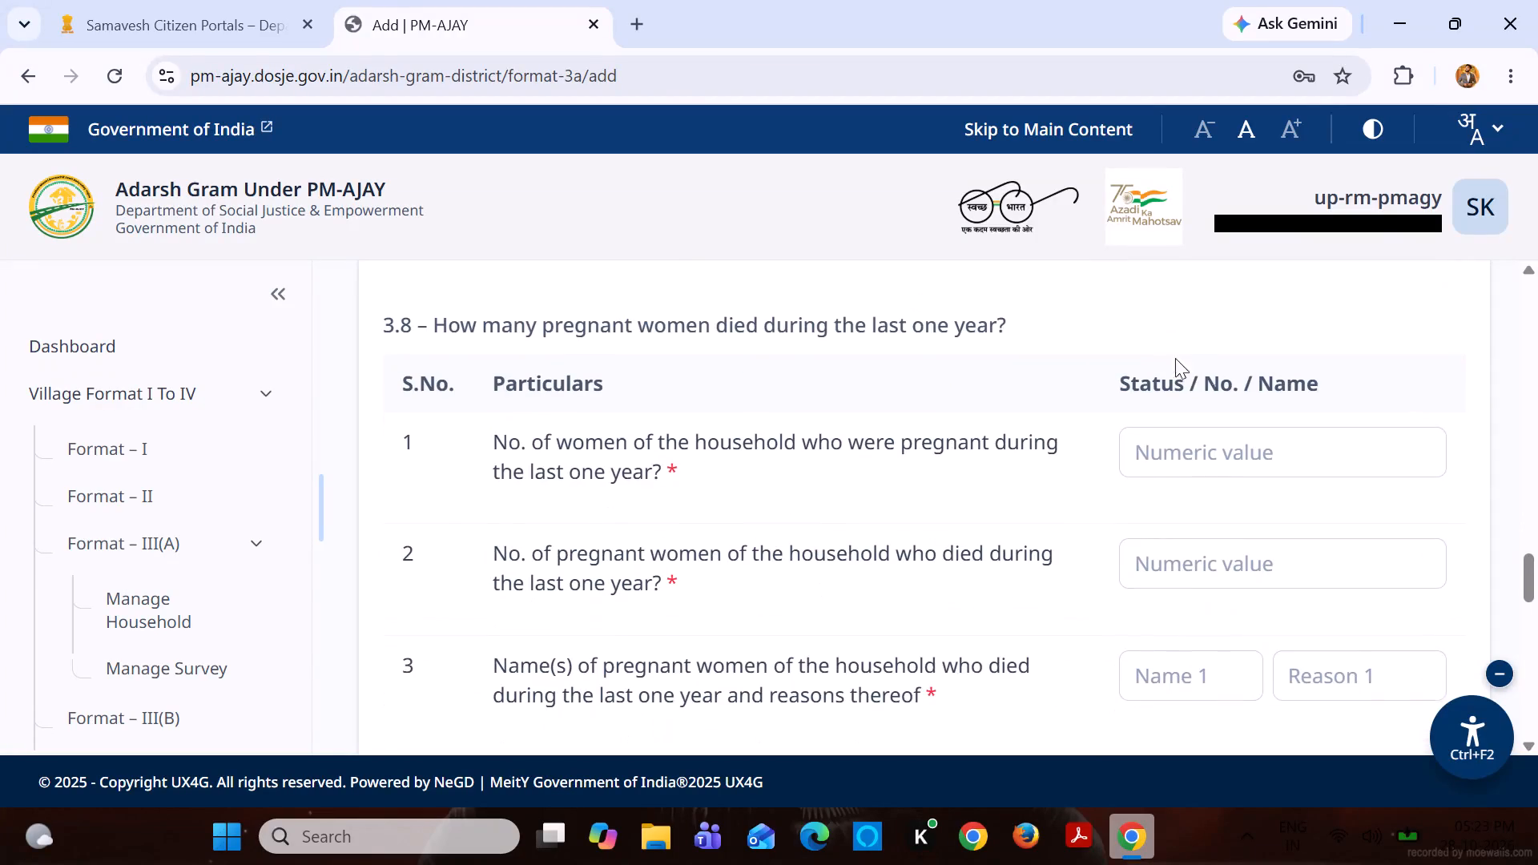
pyautogui.click(1182, 442)
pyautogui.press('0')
pyautogui.scroll(-2, 1182, 442)
pyautogui.click(1195, 472)
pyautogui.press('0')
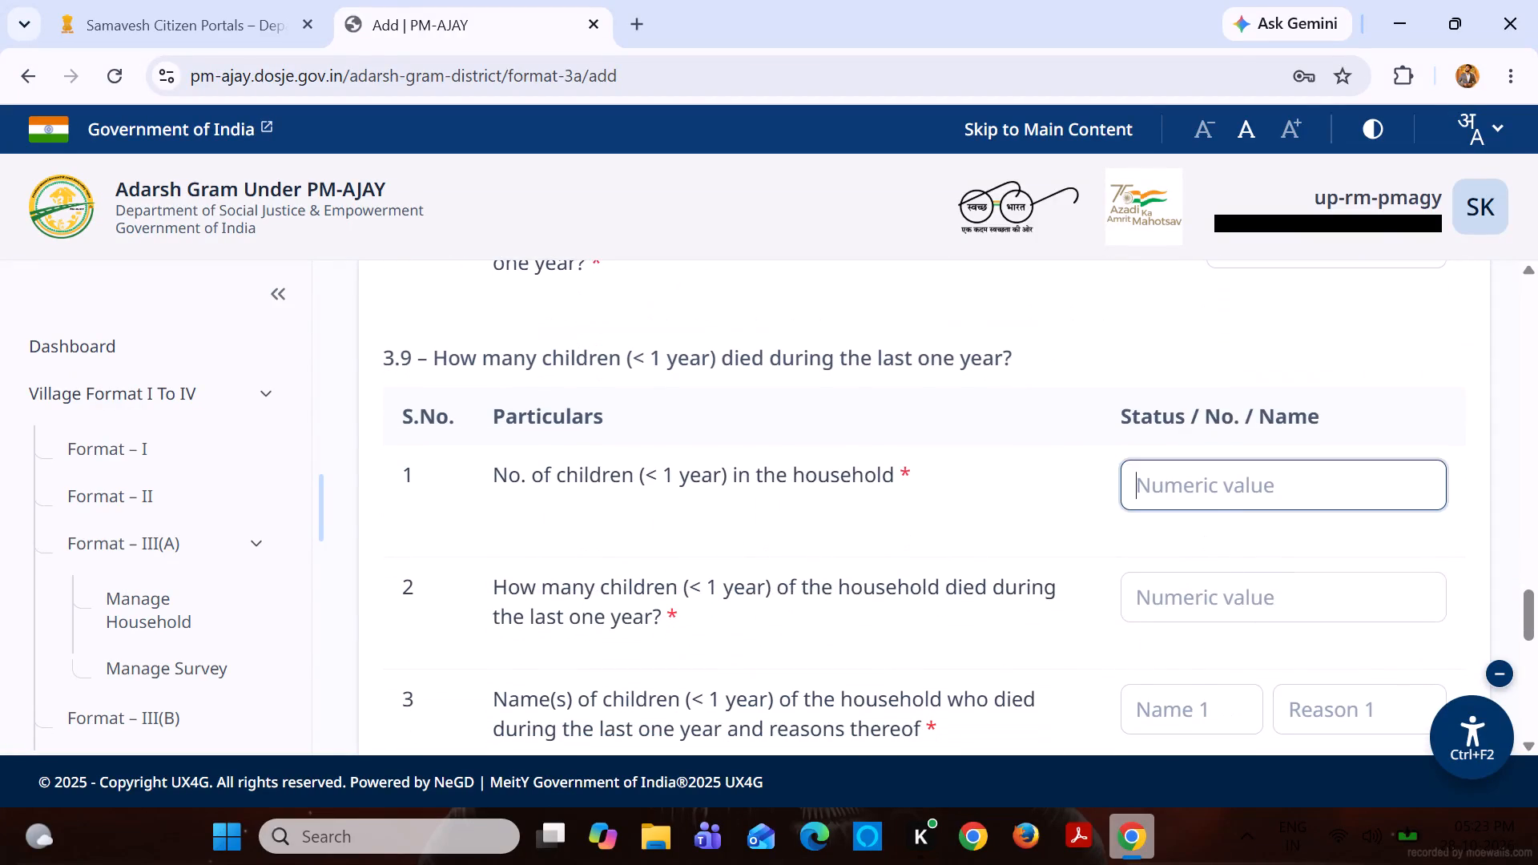
pyautogui.scroll(-2, 1195, 472)
pyautogui.click(1283, 441)
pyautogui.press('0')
pyautogui.scroll(-1, 1283, 441)
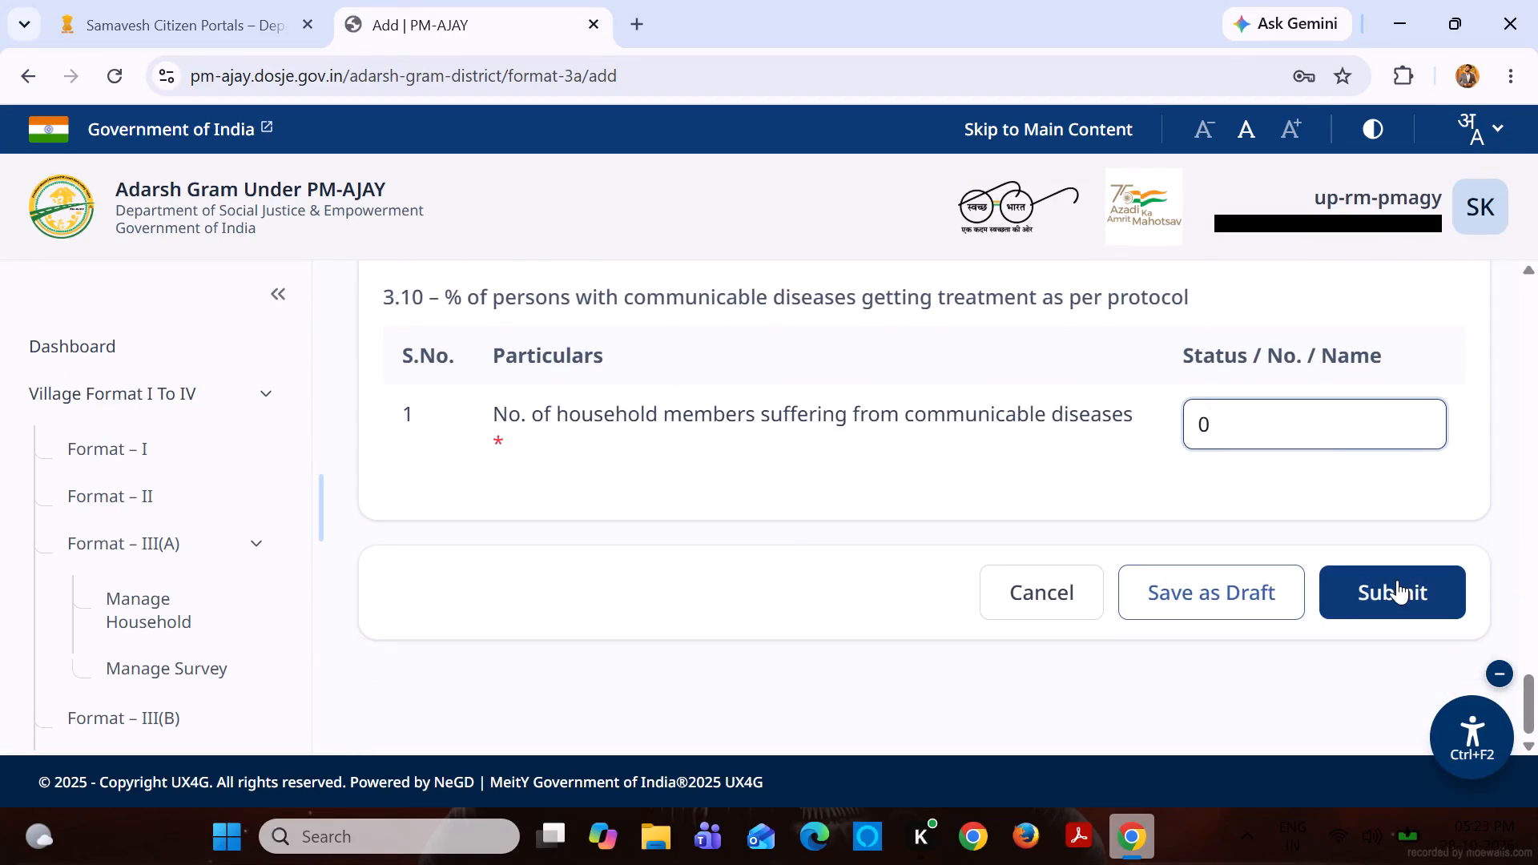
# Submit the completed Health and Nutrition domain.
pyautogui.click(1397, 580)
# Choose the 4 – Social Security domain and enter 0 persons eligible for Widow Pension (4.1) and Old Age Pension (4.2).
pyautogui.click(1345, 395)
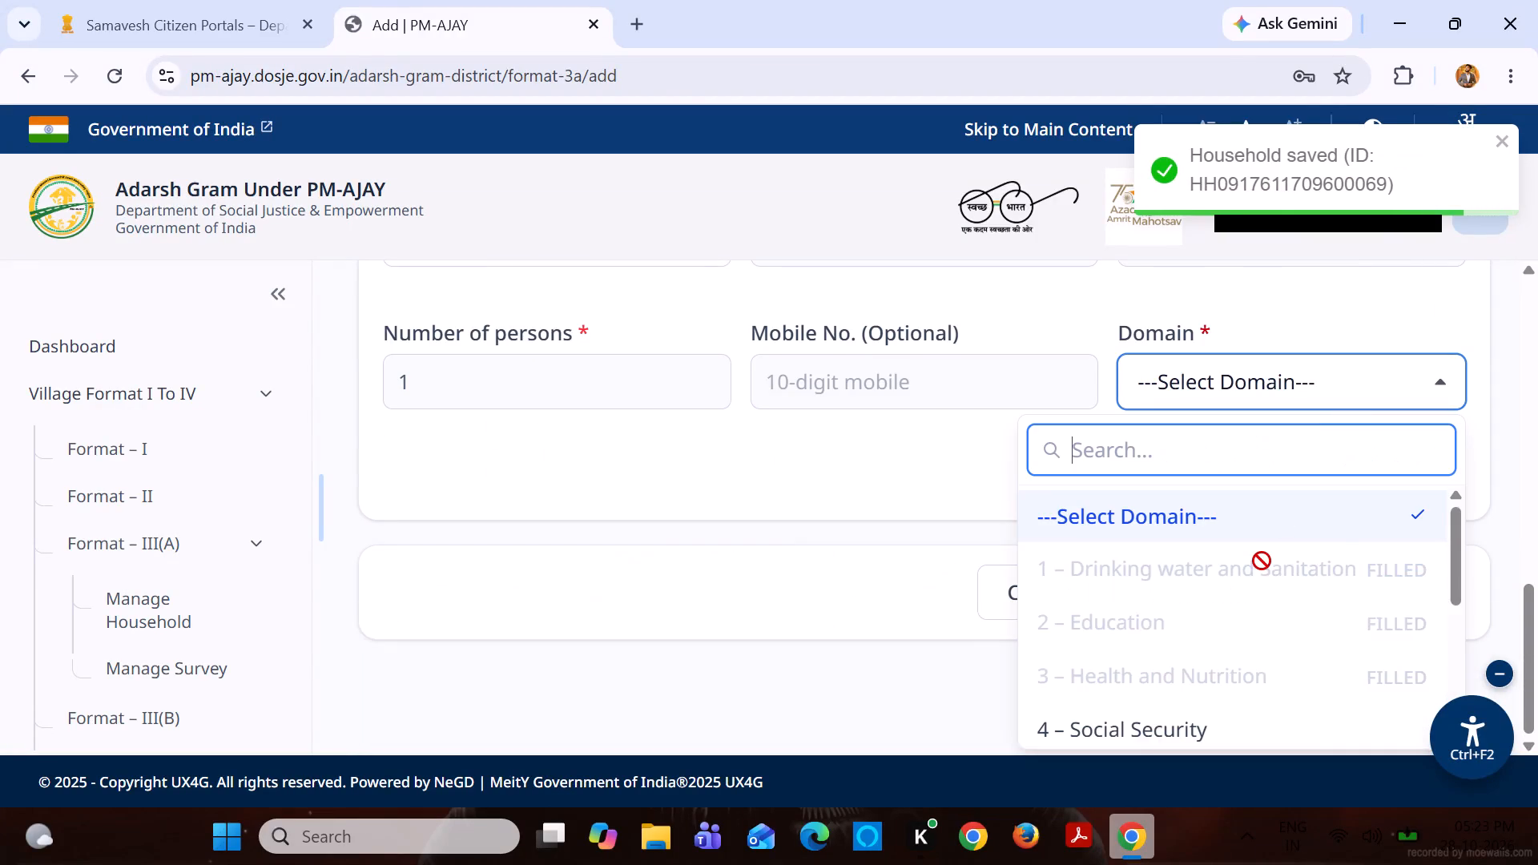
pyautogui.scroll(-1, 1262, 561)
pyautogui.click(1173, 646)
pyautogui.scroll(-2, 1173, 646)
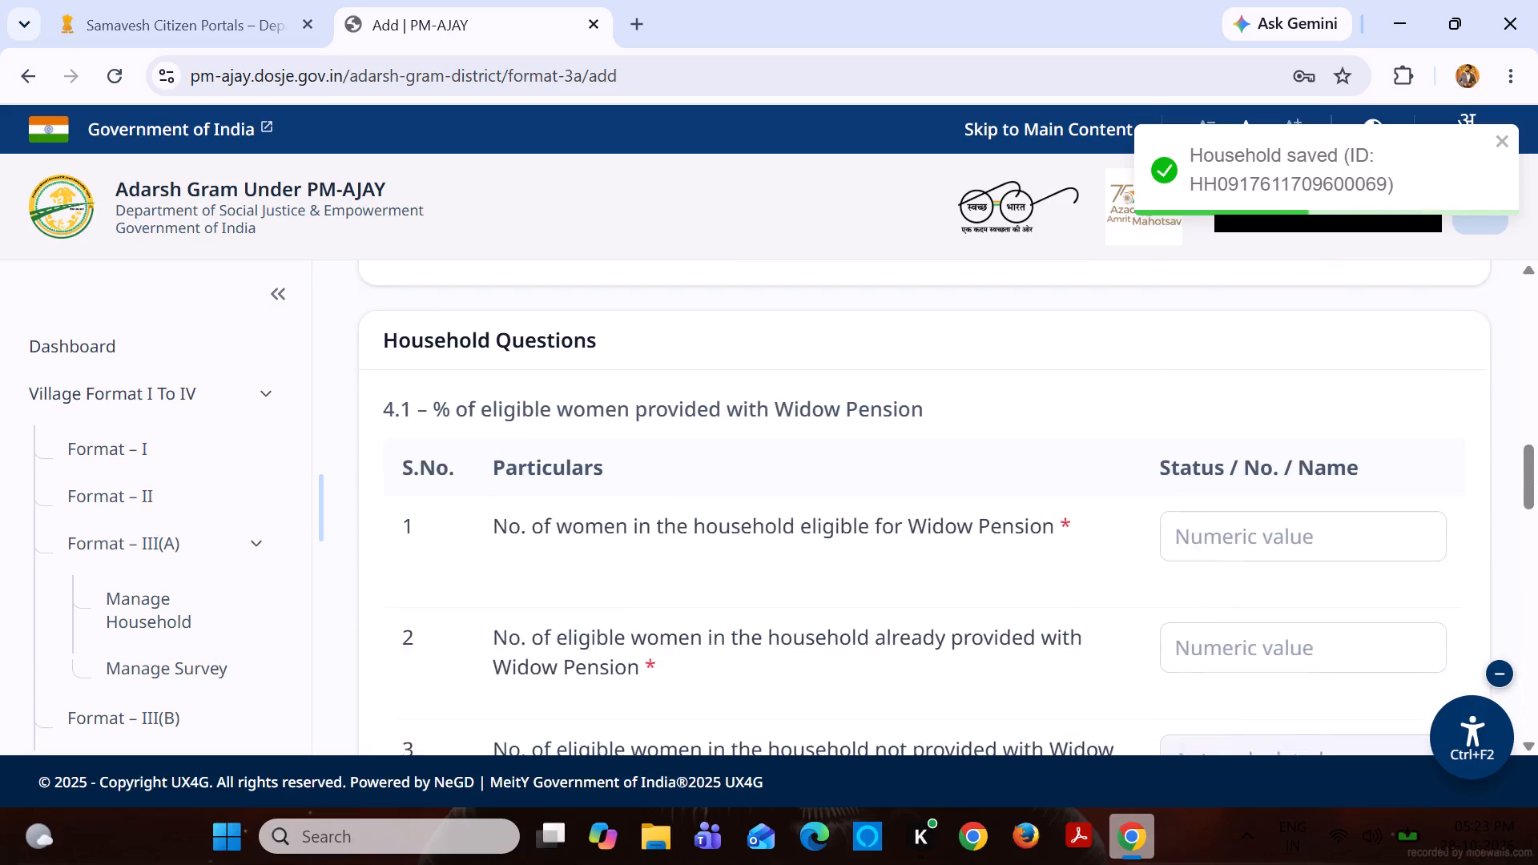
pyautogui.click(1258, 523)
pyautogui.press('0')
pyautogui.scroll(-2, 1258, 523)
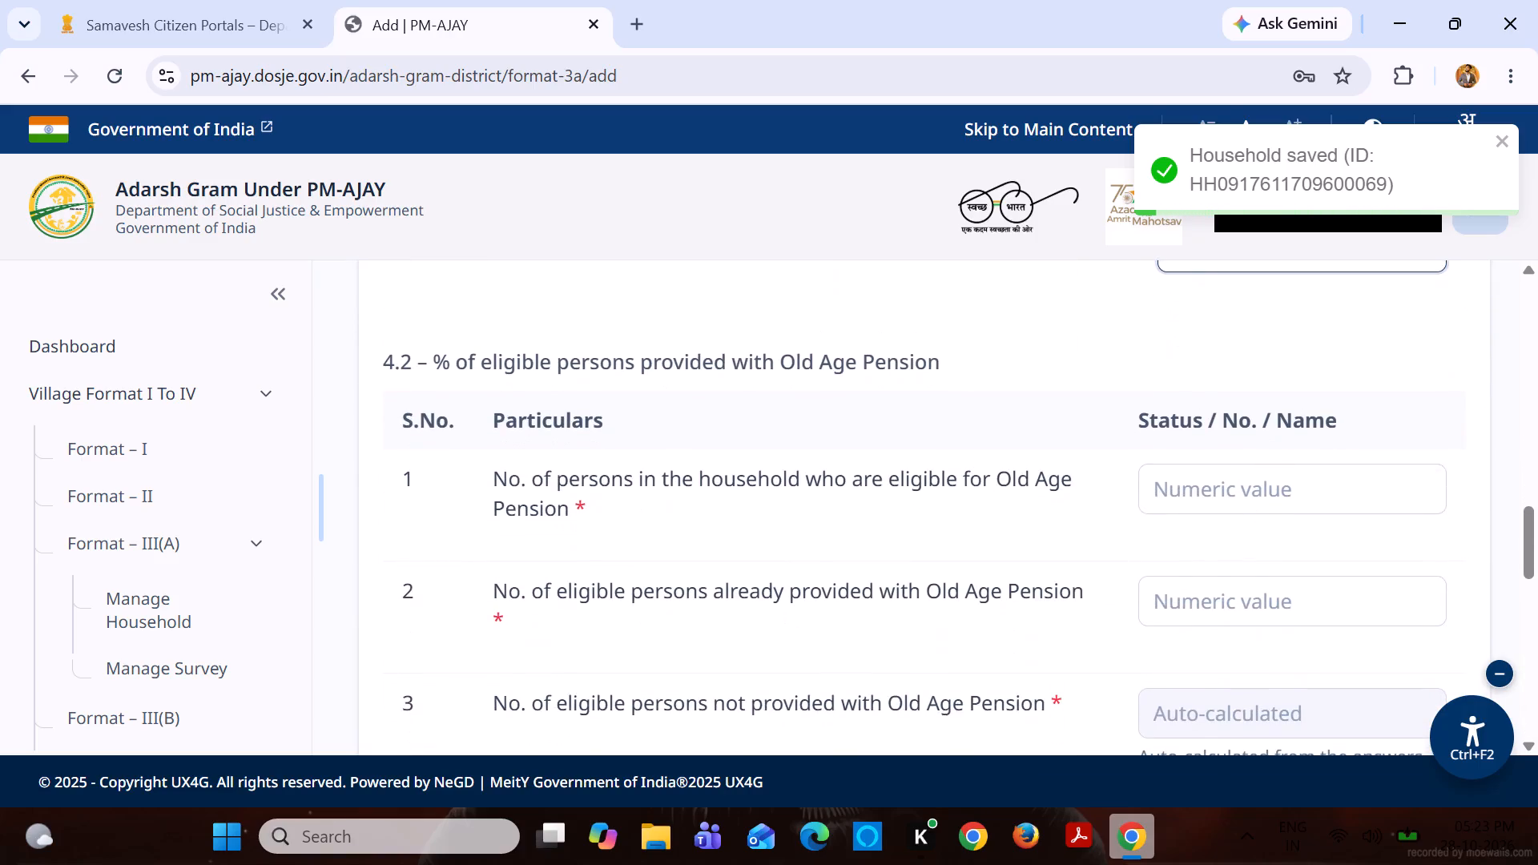
pyautogui.click(1210, 484)
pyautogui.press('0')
pyautogui.scroll(-3, 1210, 484)
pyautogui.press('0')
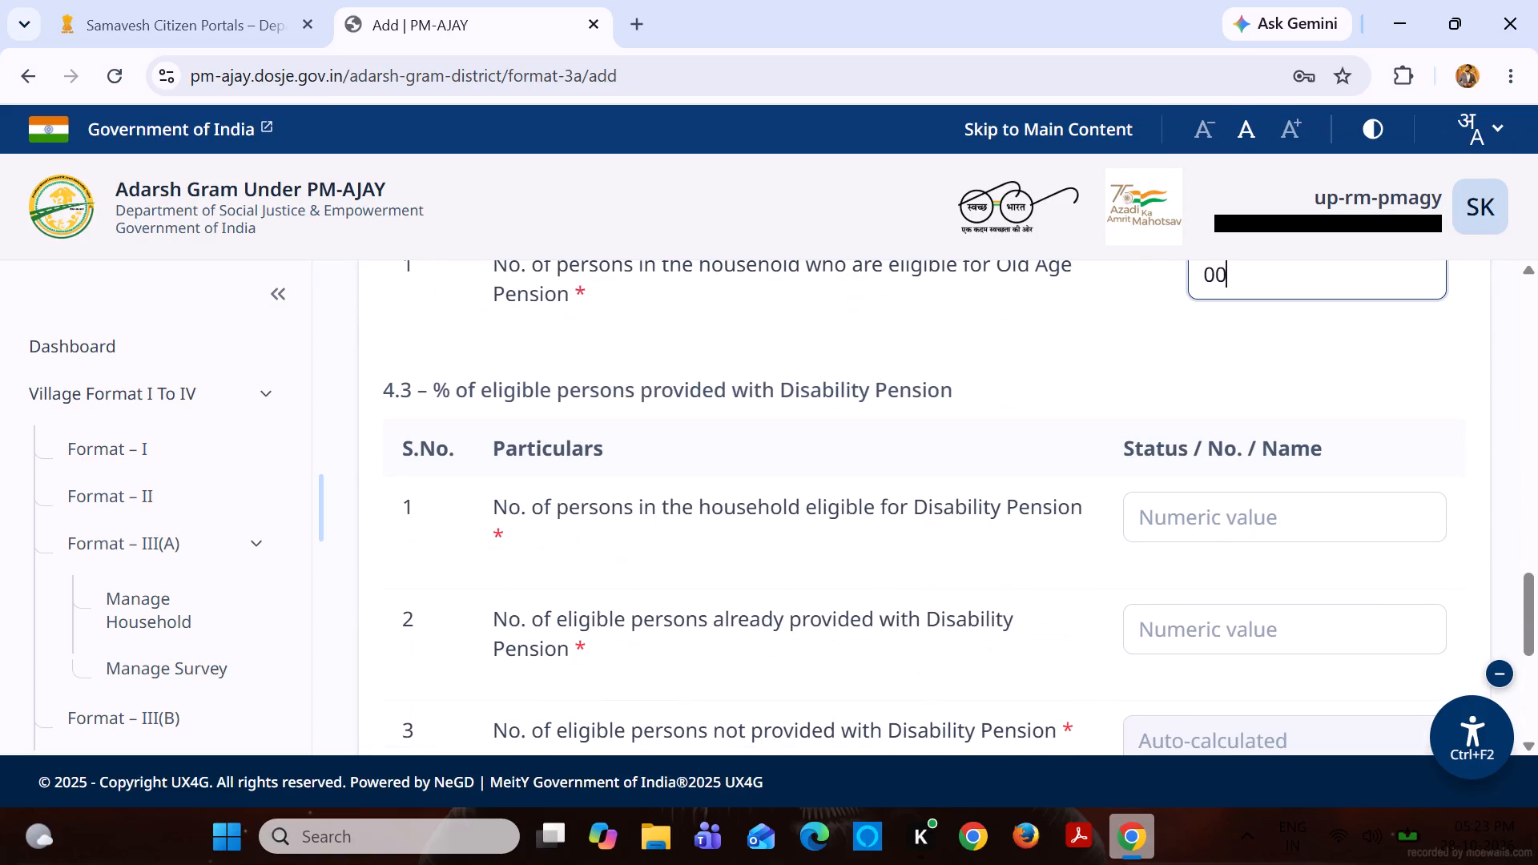
pyautogui.press('BackSpace')
# Enter 0 persons eligible for Disability Pension (4.3) and submit the Social Security domain.
pyautogui.click(1206, 523)
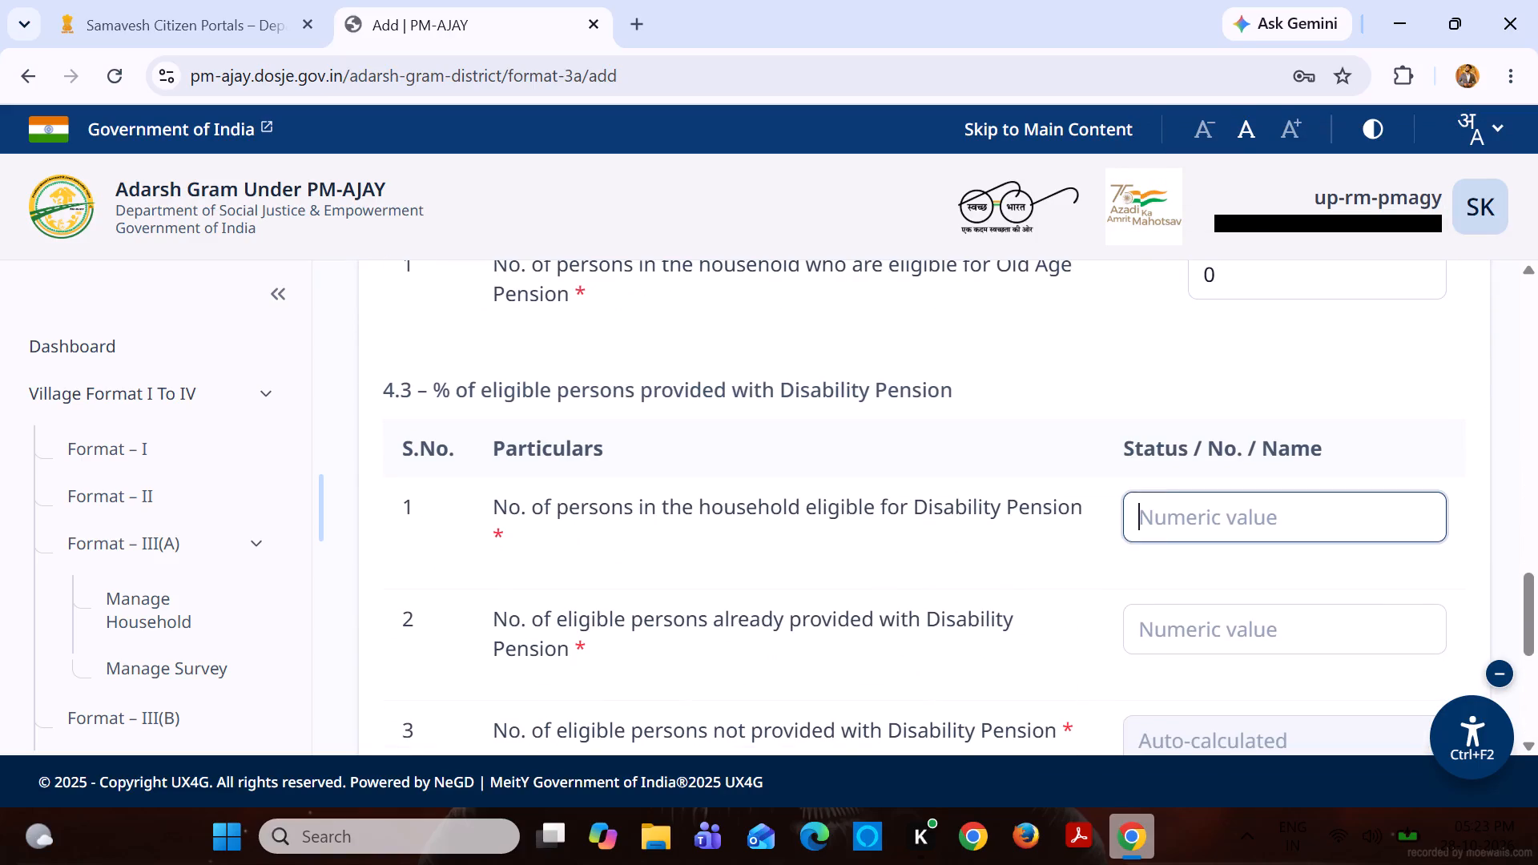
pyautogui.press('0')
pyautogui.scroll(-2, 1206, 523)
pyautogui.moveTo(1338, 654); pyautogui.dragTo(1338, 657)
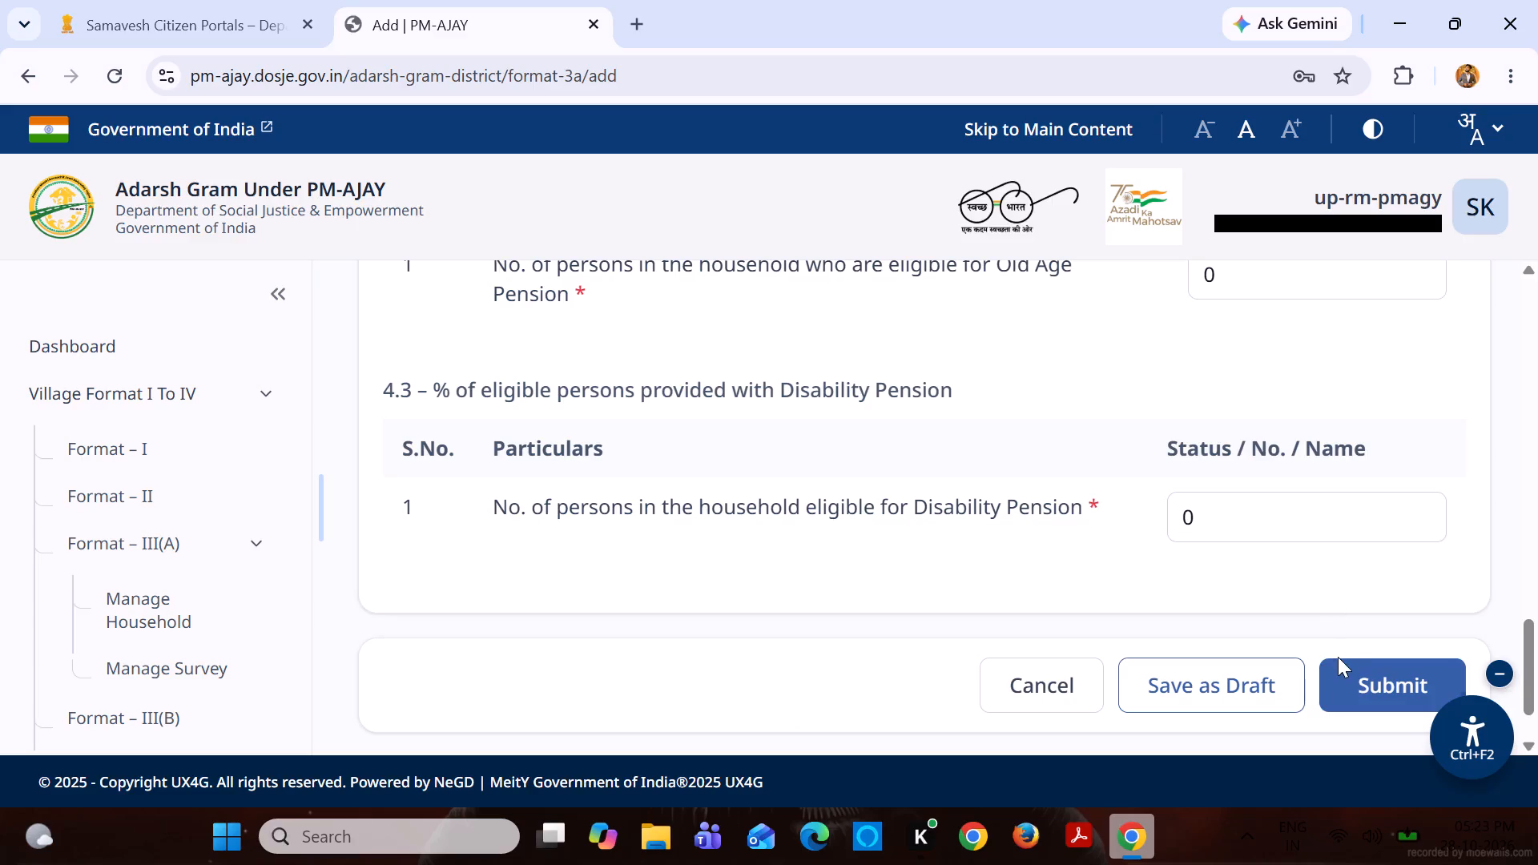
pyautogui.moveTo(1338, 657); pyautogui.dragTo(1400, 701)
pyautogui.click(1400, 701)
# Choose the 5 – Rural Roads and Housing domain, answer No for living in a Kachcha/unsafe house (5.3), and submit it.
pyautogui.click(1375, 380)
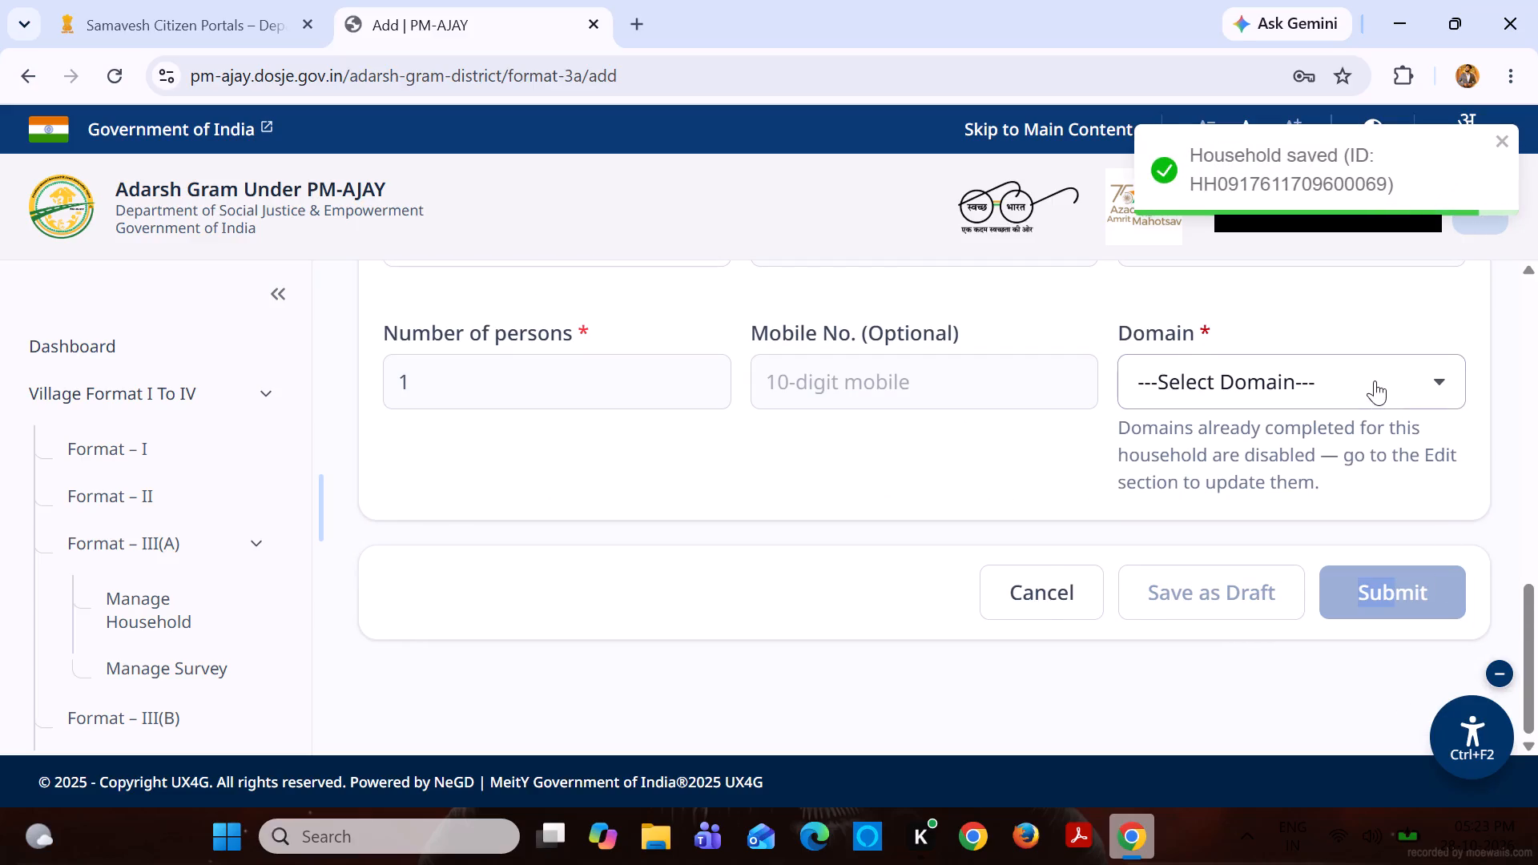
pyautogui.scroll(-2, 1271, 566)
pyautogui.click(1206, 571)
pyautogui.scroll(-1, 1206, 571)
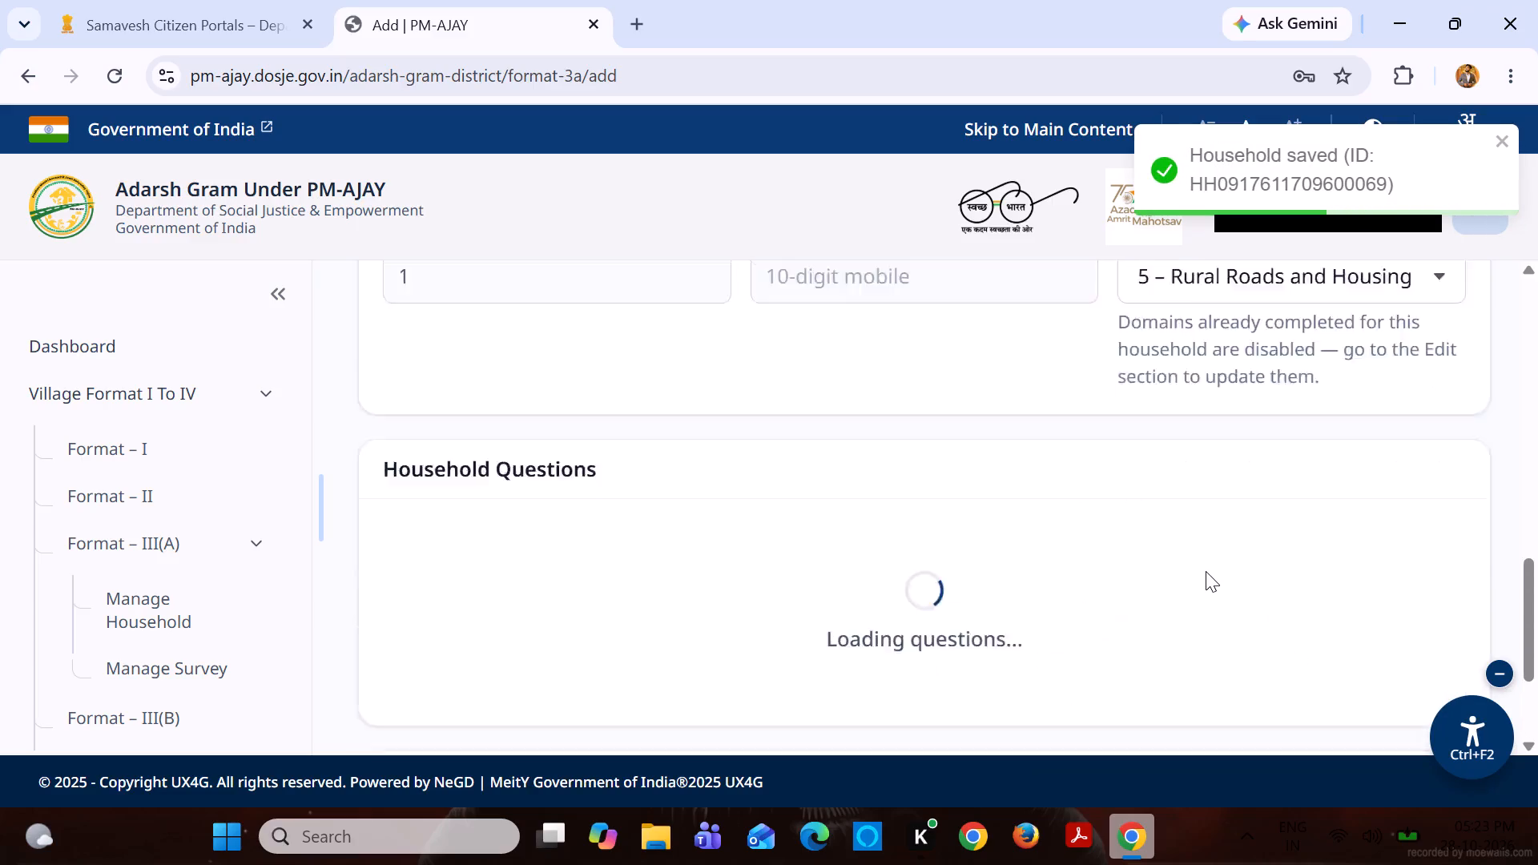
pyautogui.scroll(-2, 1206, 571)
pyautogui.click(1359, 486)
pyautogui.click(1307, 596)
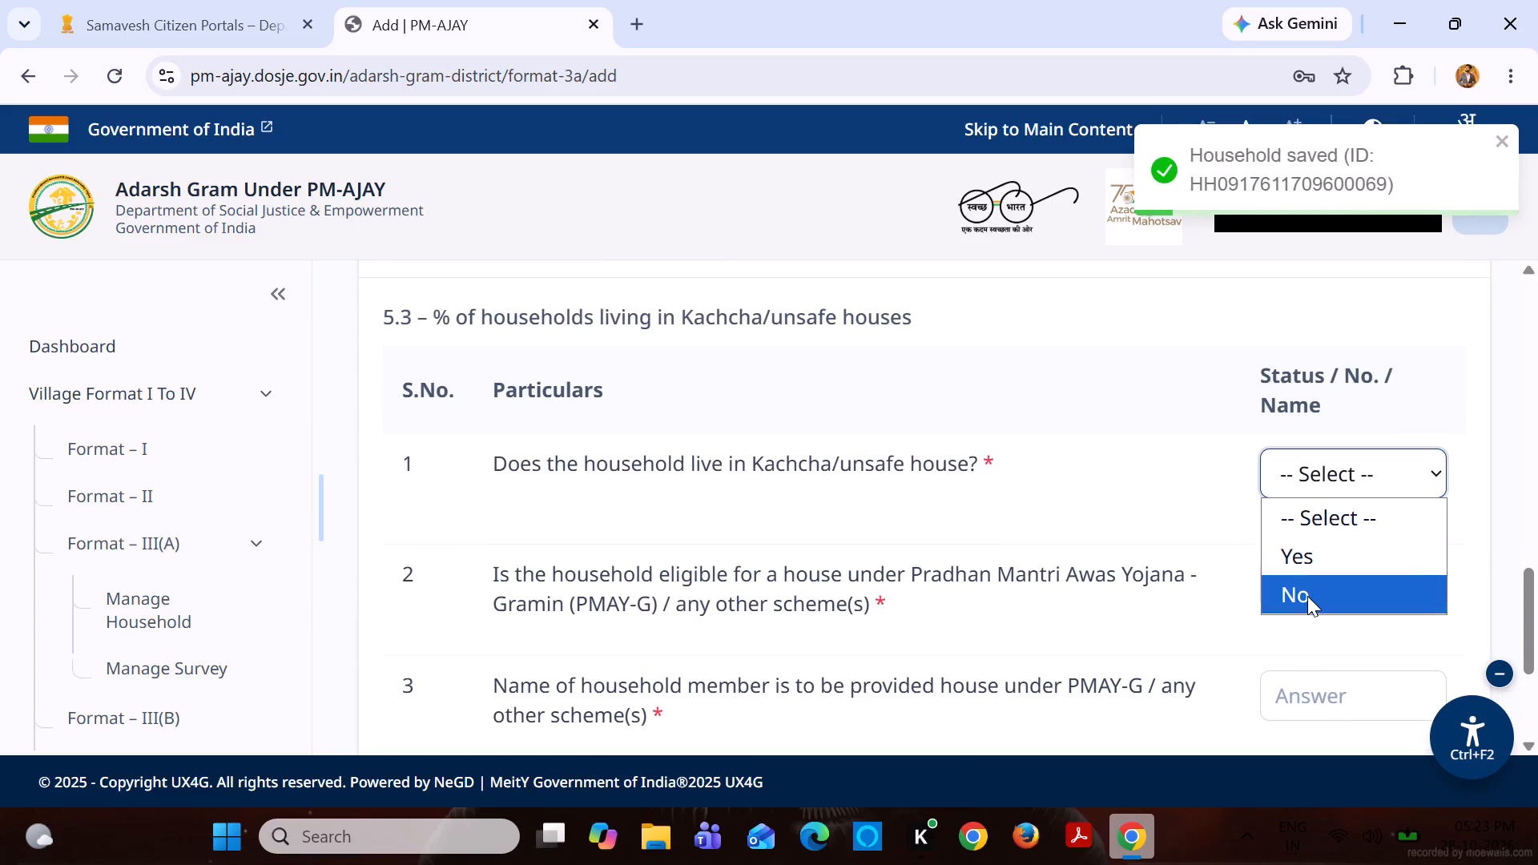
pyautogui.scroll(-4, 1307, 596)
pyautogui.click(1399, 592)
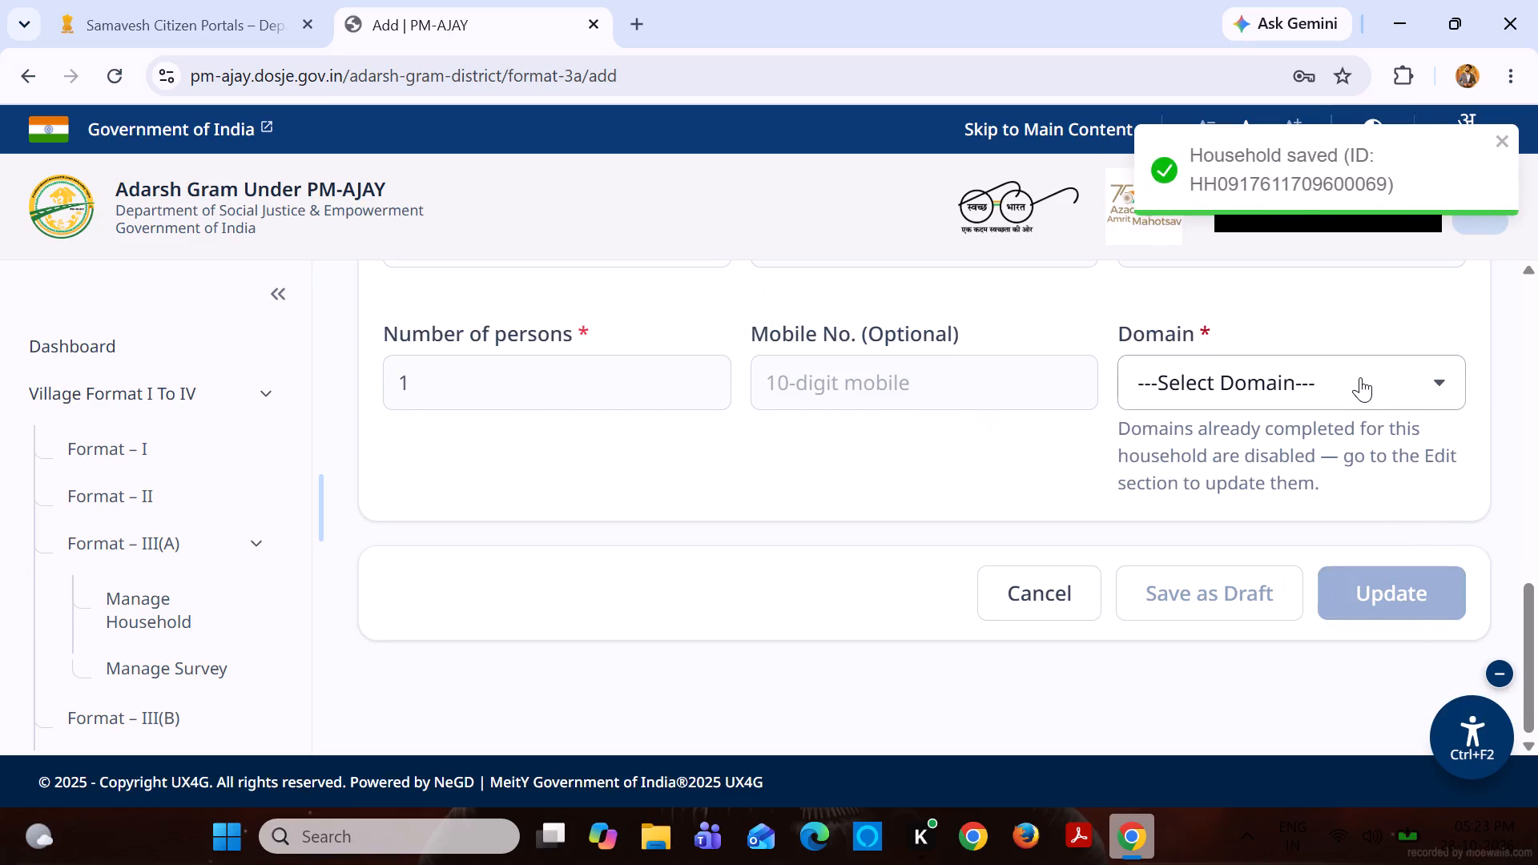
# Choose the 6 – Electricity and Clean Fuel domain and answer Yes for the house having an electricity connection (6.2).
pyautogui.click(1360, 377)
pyautogui.scroll(-2, 1274, 562)
pyautogui.click(1153, 654)
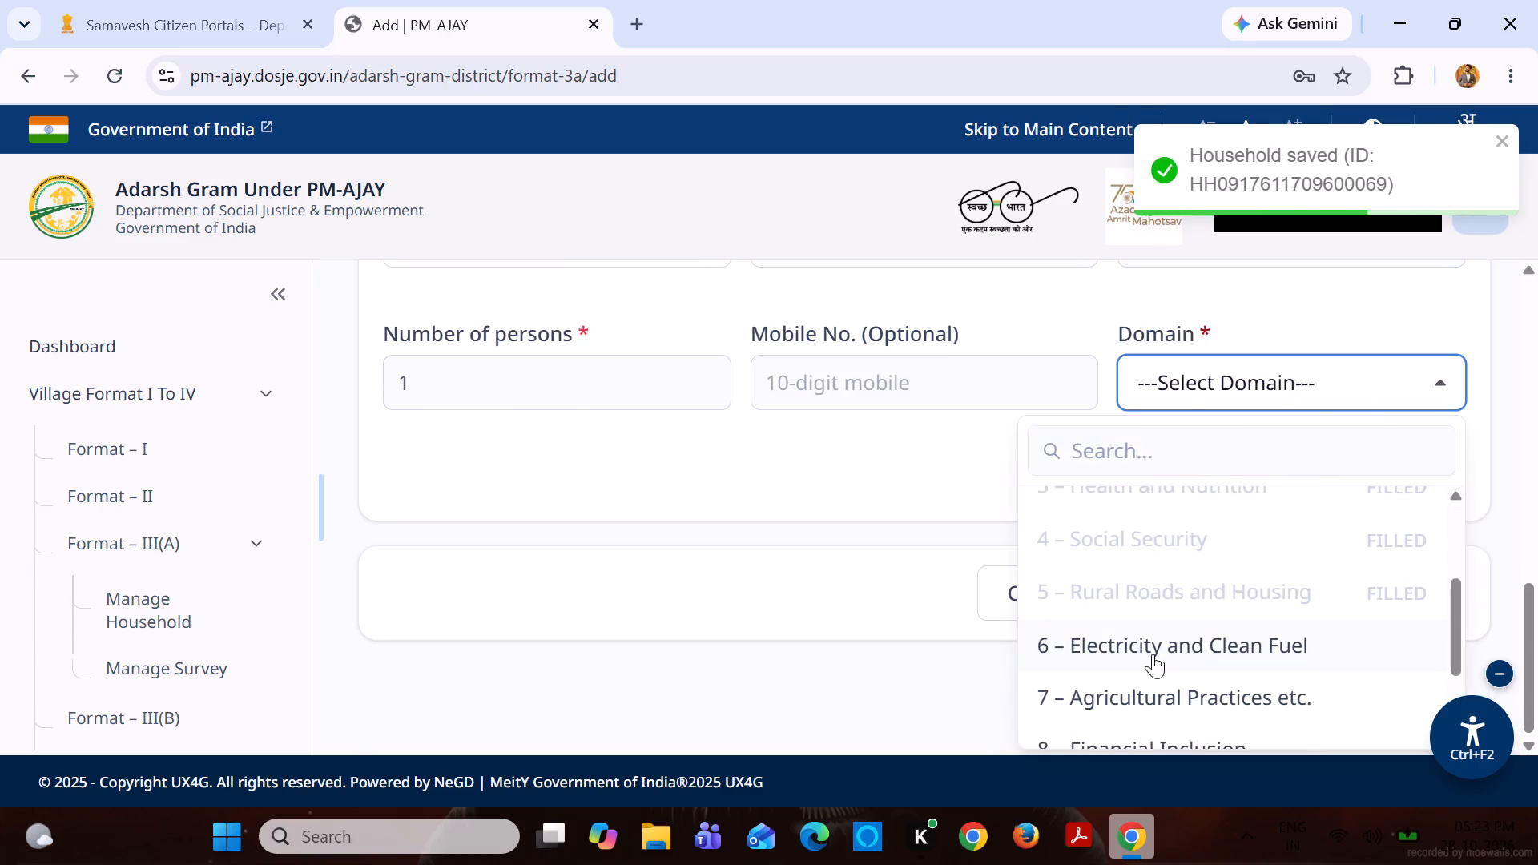
pyautogui.scroll(-3, 1153, 654)
pyautogui.click(1372, 549)
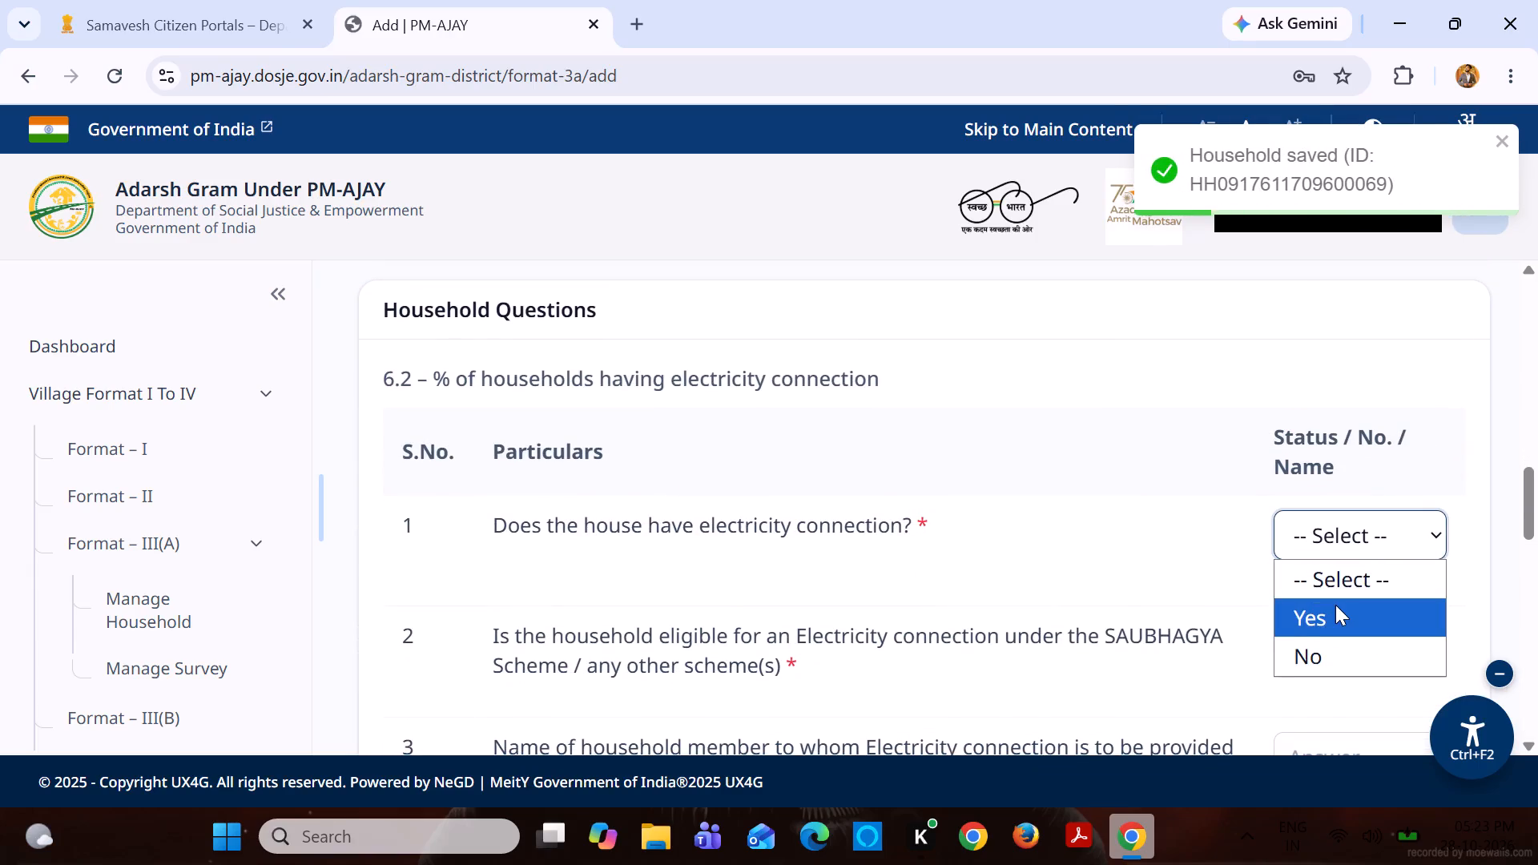
pyautogui.click(1335, 605)
# Answer Yes to the LED bulb section's questions before 6.4, including whether the house uses at least one LED bulb.
pyautogui.scroll(-3, 1335, 605)
pyautogui.scroll(-3, 1358, 491)
pyautogui.moveTo(1359, 443); pyautogui.dragTo(1285, 526)
pyautogui.click(1285, 526)
pyautogui.scroll(-3, 1285, 526)
pyautogui.scroll(1, 1388, 221)
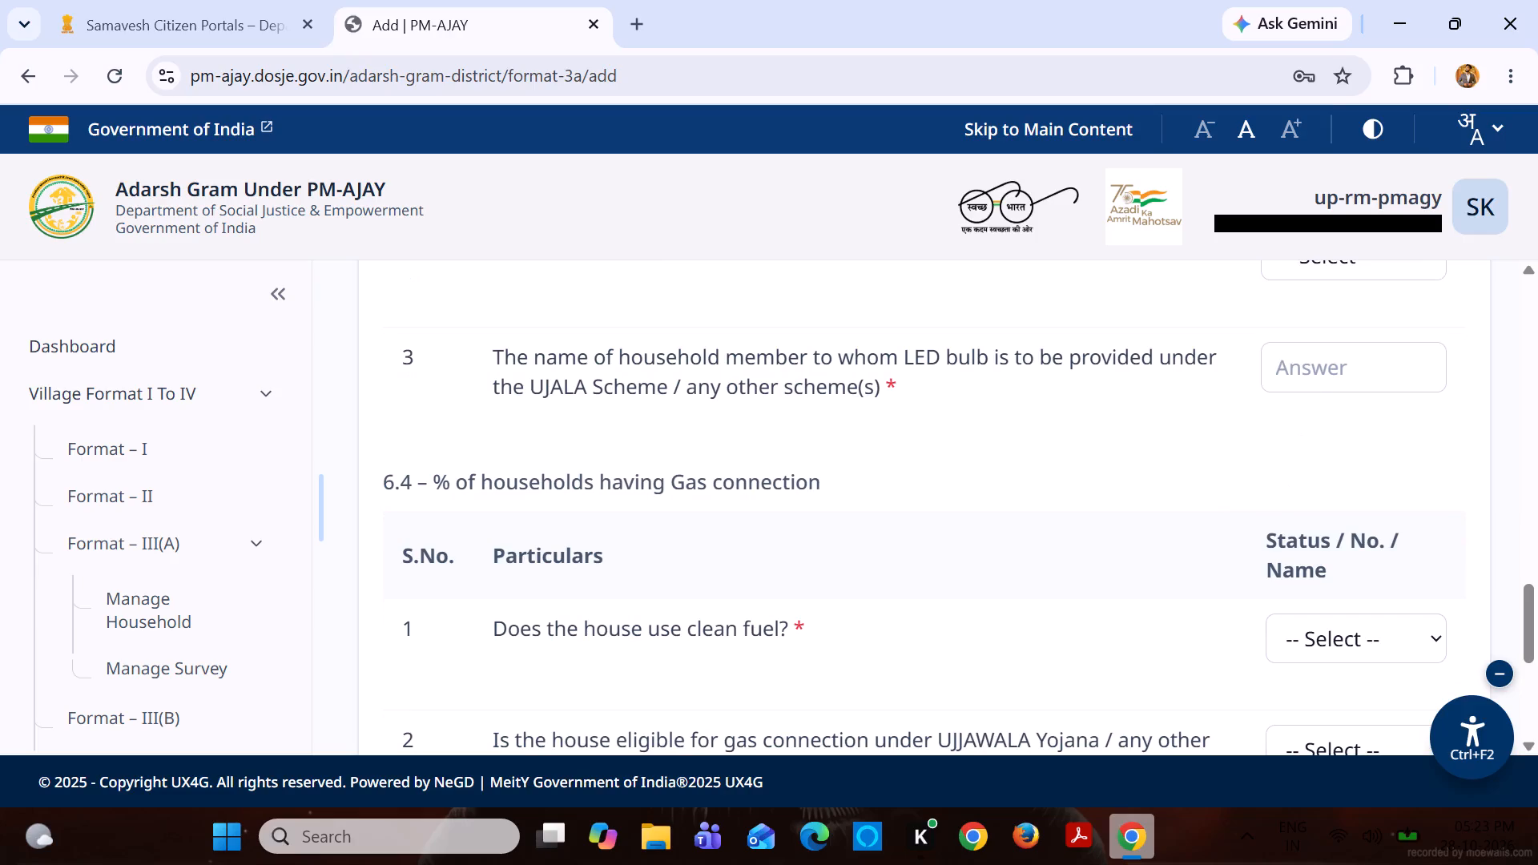
pyautogui.scroll(1, 1388, 221)
pyautogui.scroll(1, 1386, 302)
pyautogui.moveTo(1407, 310); pyautogui.dragTo(1320, 384)
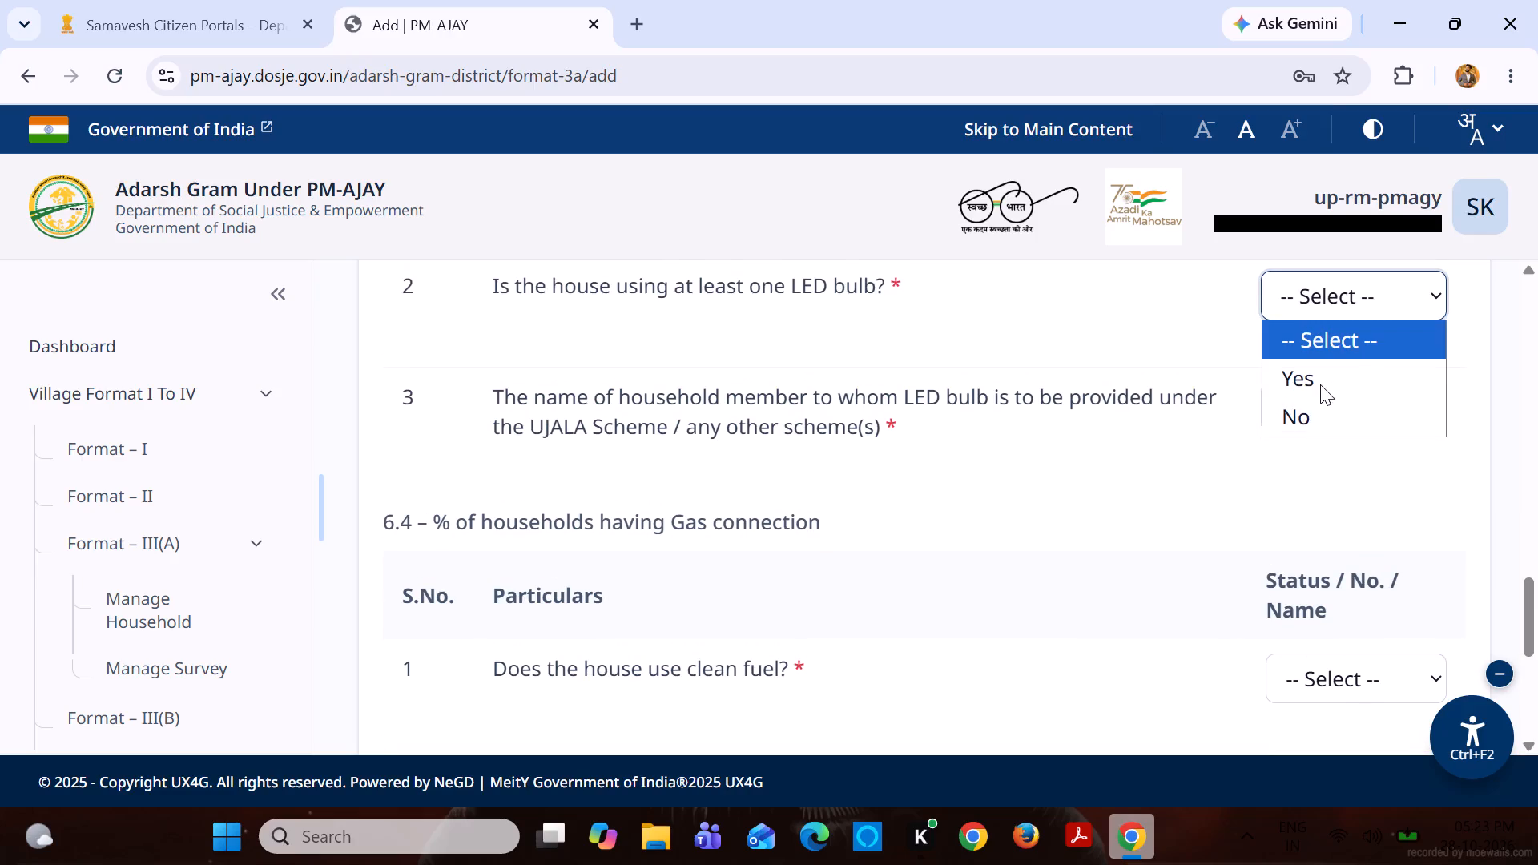
pyautogui.moveTo(1320, 384); pyautogui.dragTo(1323, 376)
pyautogui.click(1323, 376)
# Answer Yes for the house using clean fuel (6.4) and submit the Electricity and Clean Fuel domain.
pyautogui.scroll(-1, 1323, 376)
pyautogui.click(1423, 413)
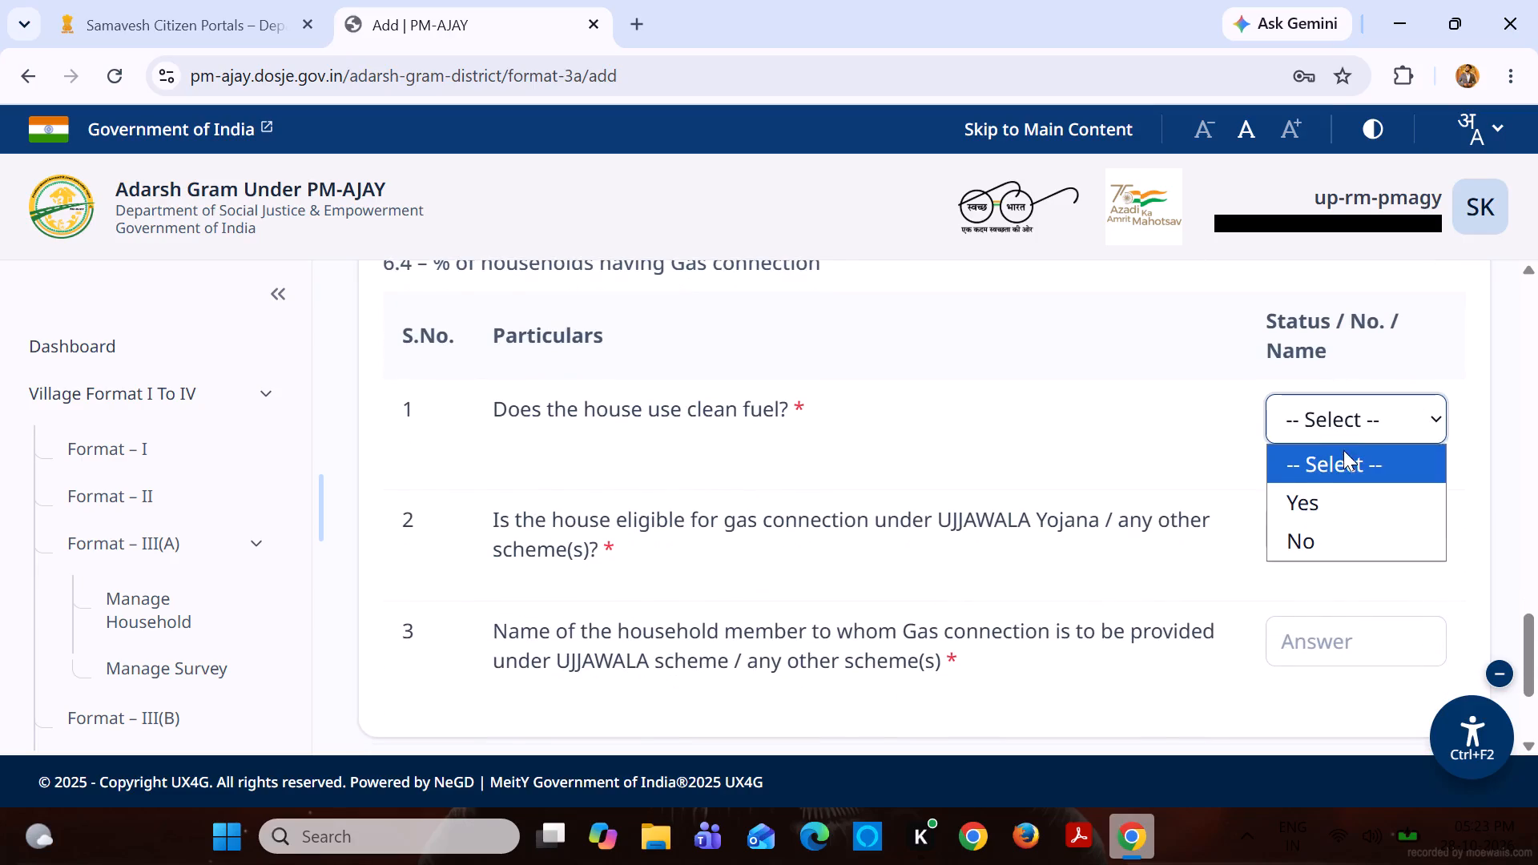
pyautogui.click(1324, 511)
pyautogui.scroll(-1, 1324, 511)
pyautogui.click(1406, 595)
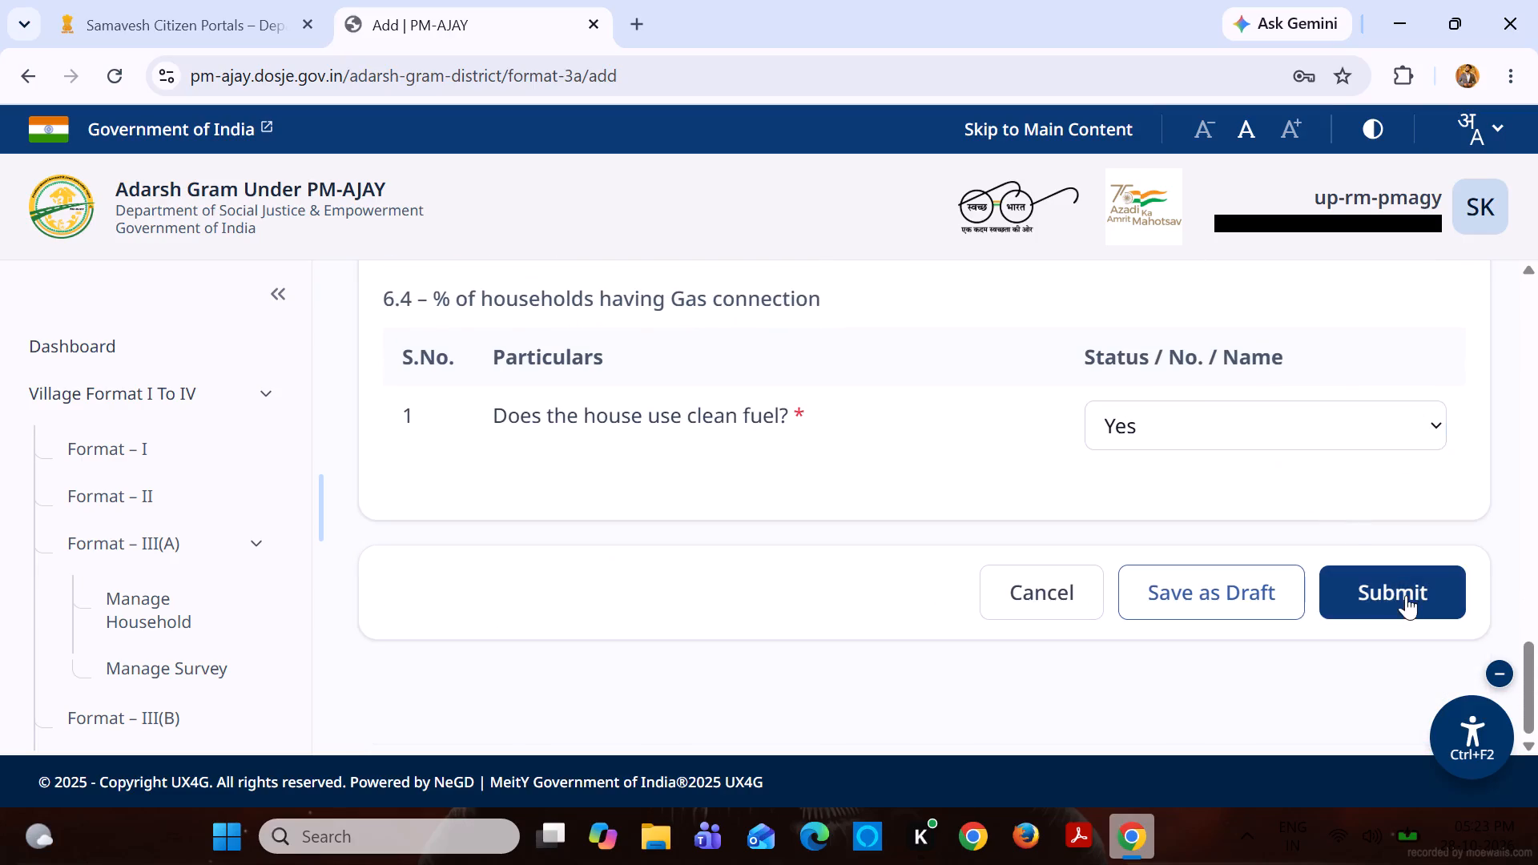
# Choose the 7 – Agricultural Practices etc. domain, answer No for household involvement in farming (7.1), and submit it.
pyautogui.click(1390, 406)
pyautogui.scroll(-2, 1299, 572)
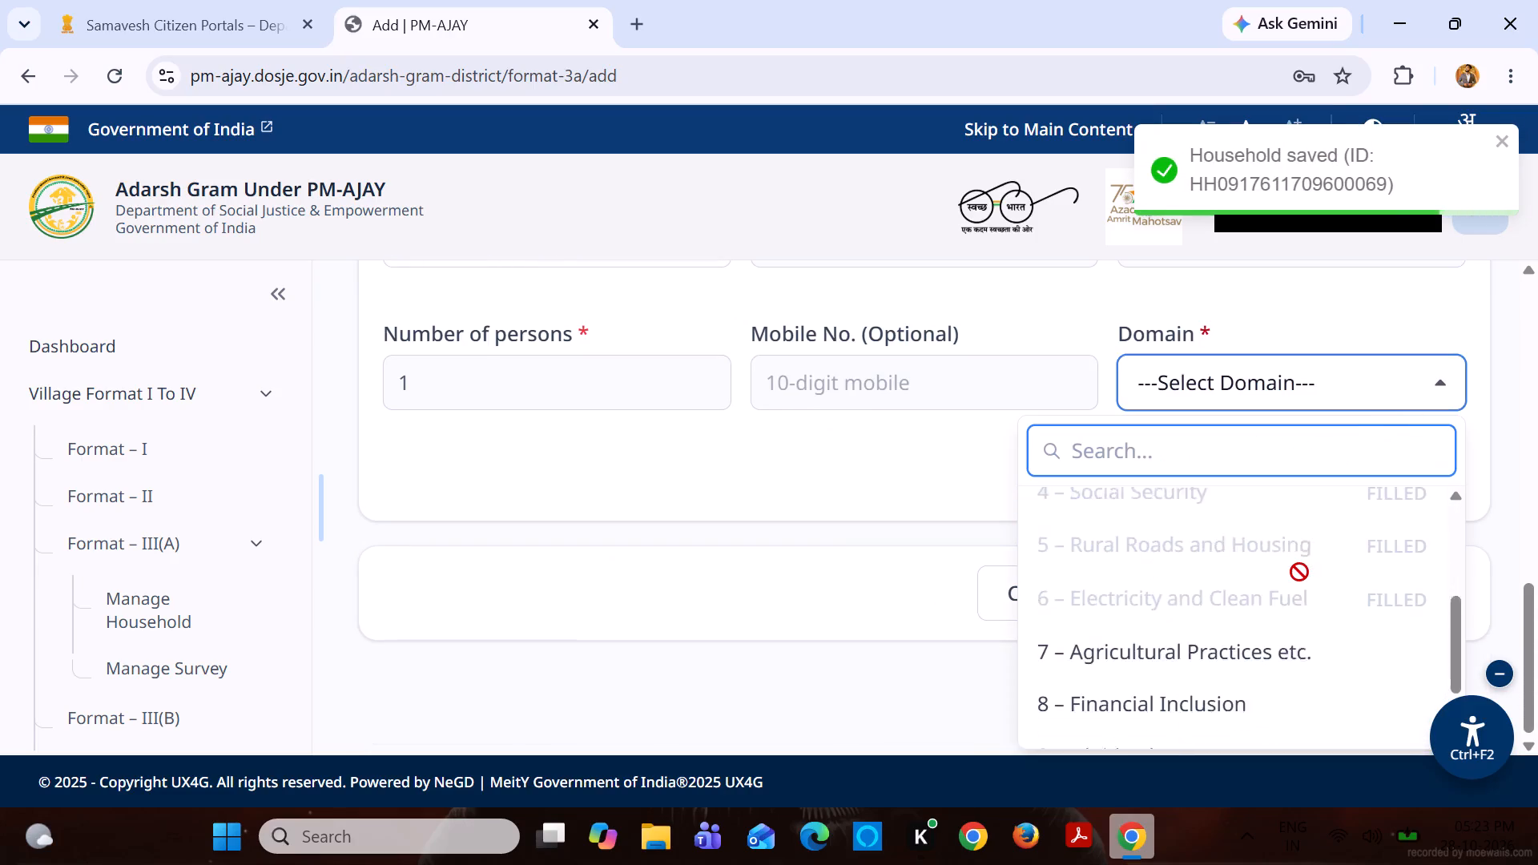
pyautogui.click(1185, 646)
pyautogui.scroll(-3, 1185, 646)
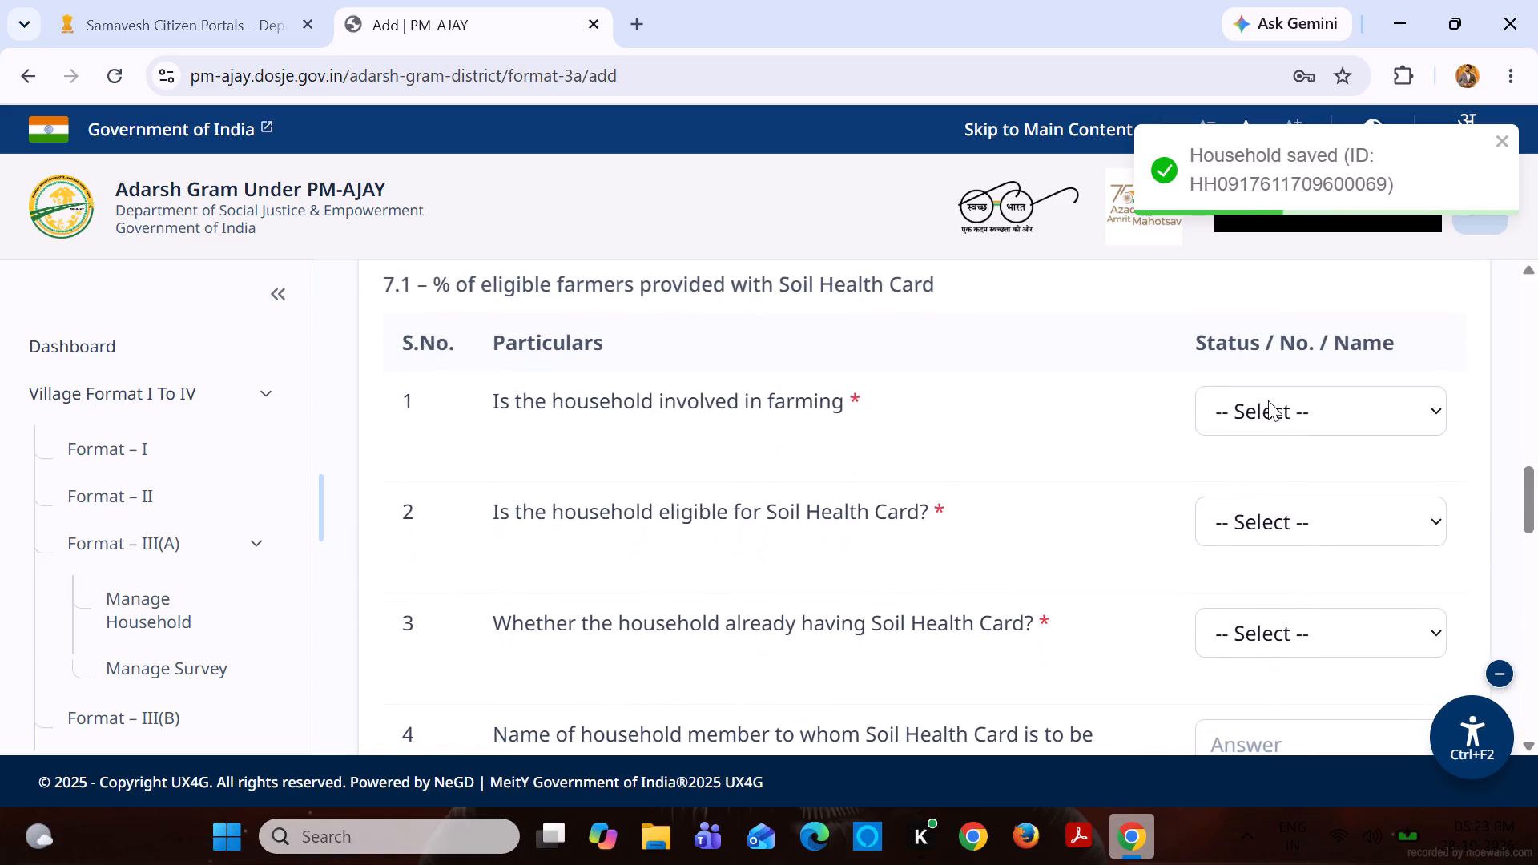
pyautogui.moveTo(1293, 396); pyautogui.dragTo(1263, 524)
pyautogui.click(1263, 524)
pyautogui.scroll(-7, 1263, 524)
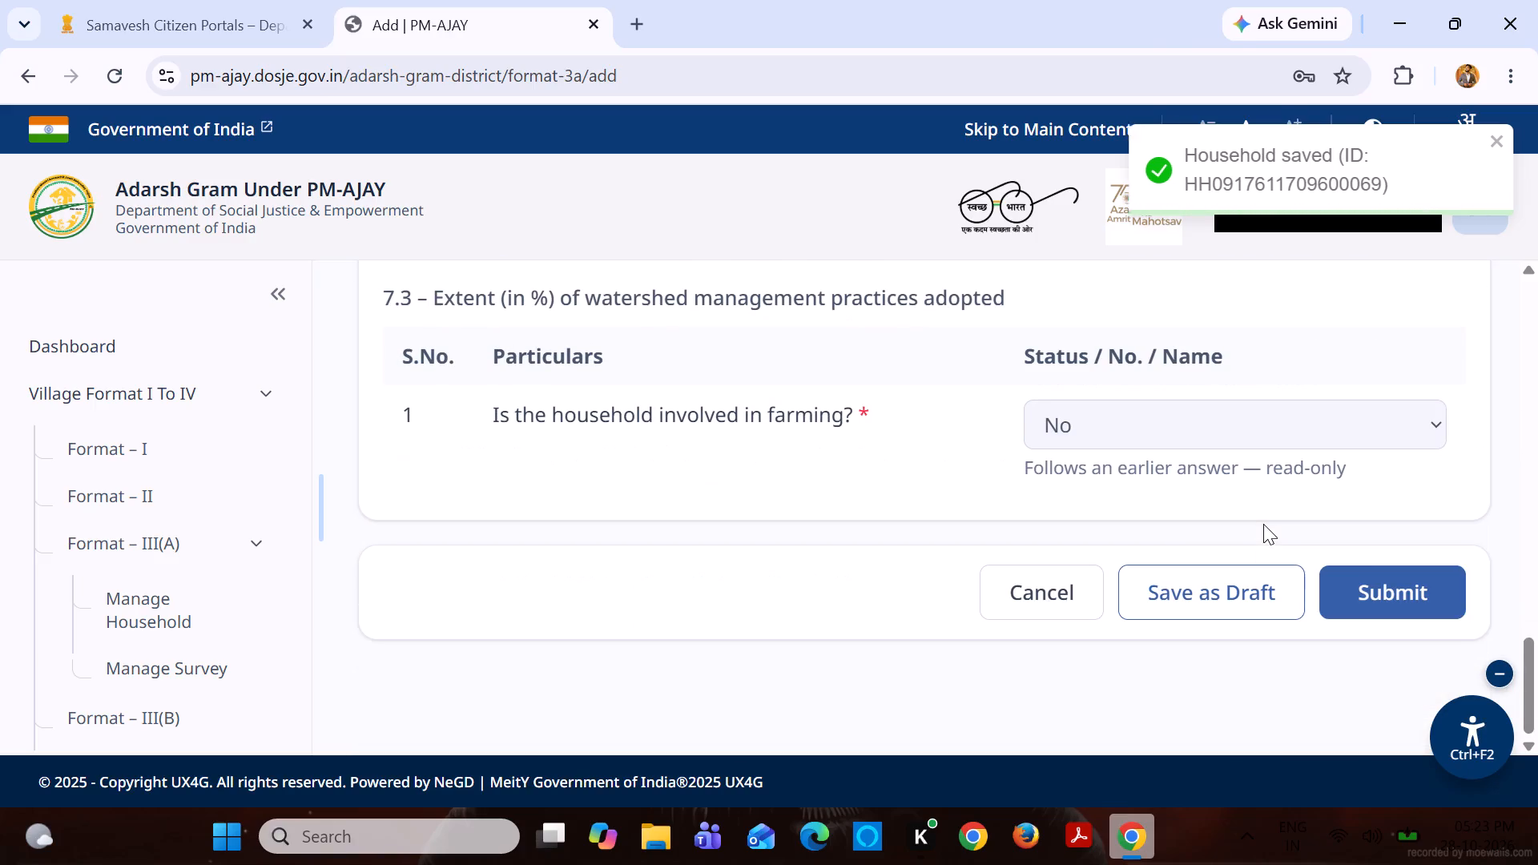
pyautogui.click(1419, 599)
# Choose the 8 – Financial Inclusion domain and enter 1 person over 5 years and 1 member already having Aadhaar (8.1).
pyautogui.click(1347, 369)
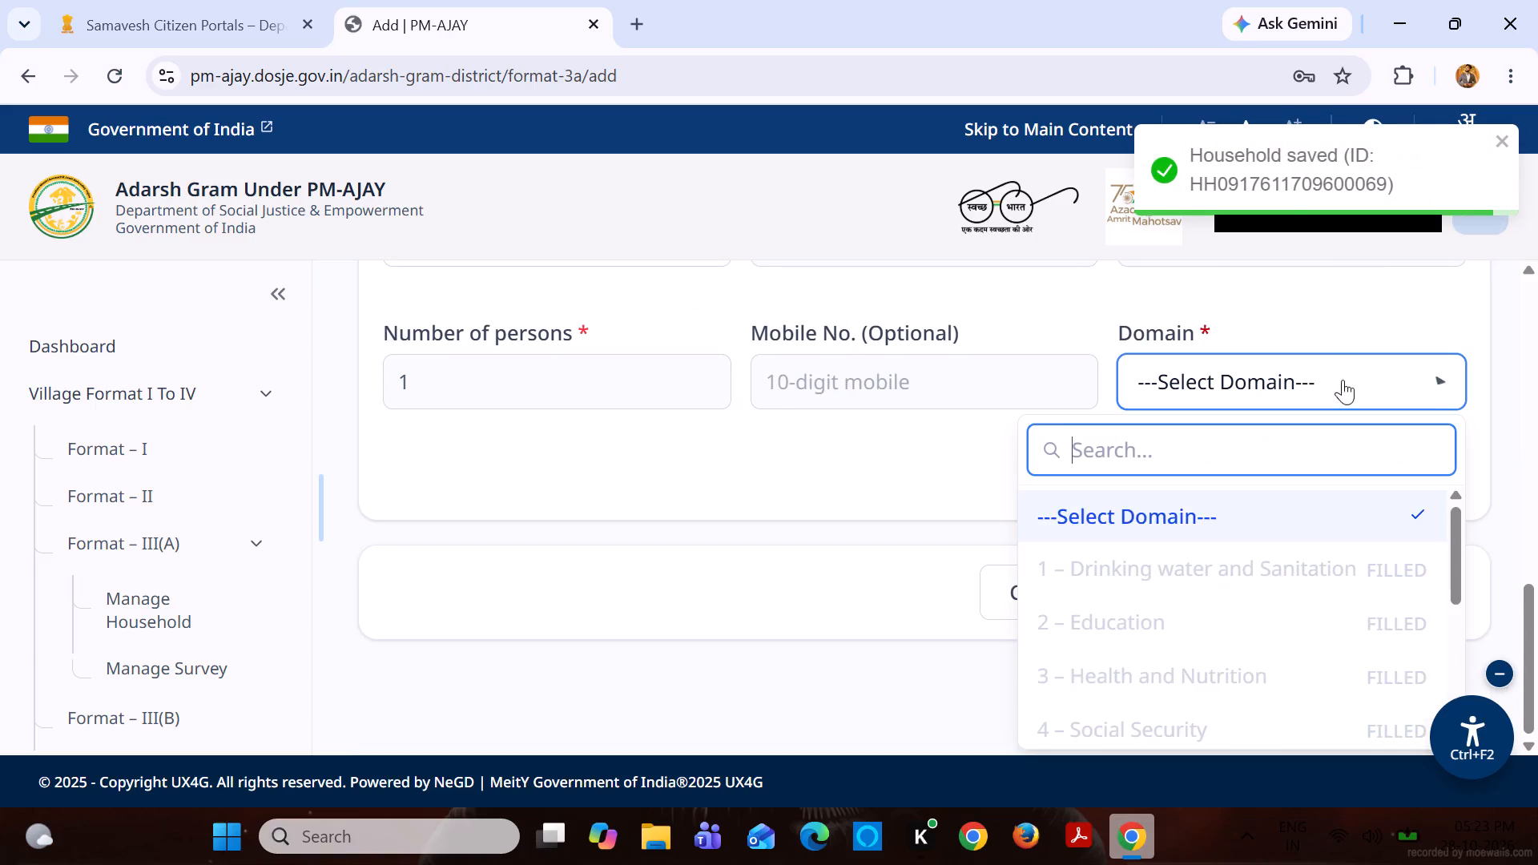
pyautogui.scroll(-2, 1306, 560)
pyautogui.click(1204, 692)
pyautogui.scroll(-2, 1204, 692)
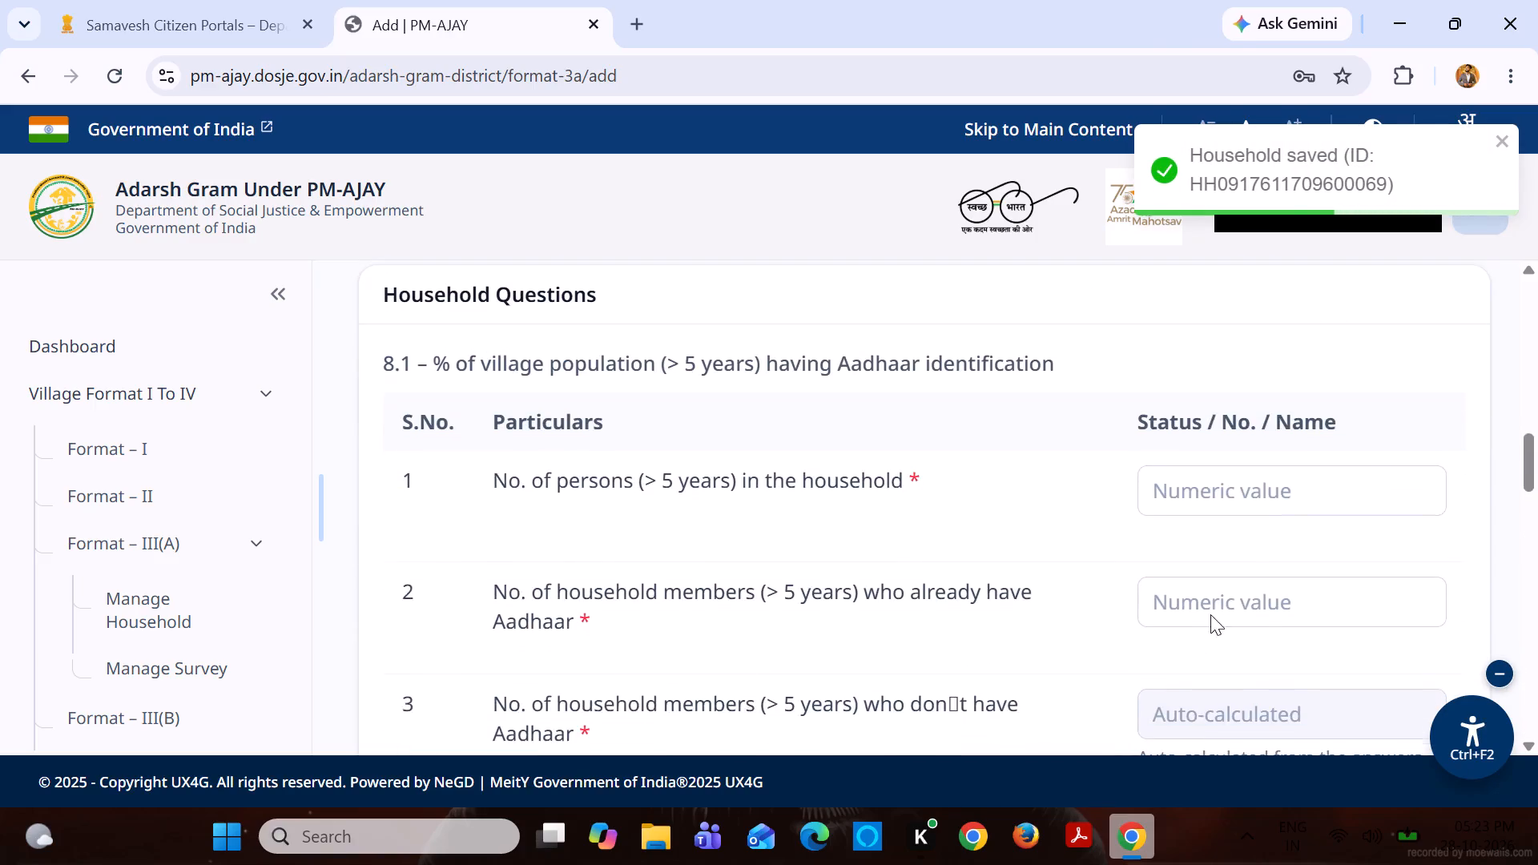
pyautogui.click(1218, 494)
pyautogui.press('`')
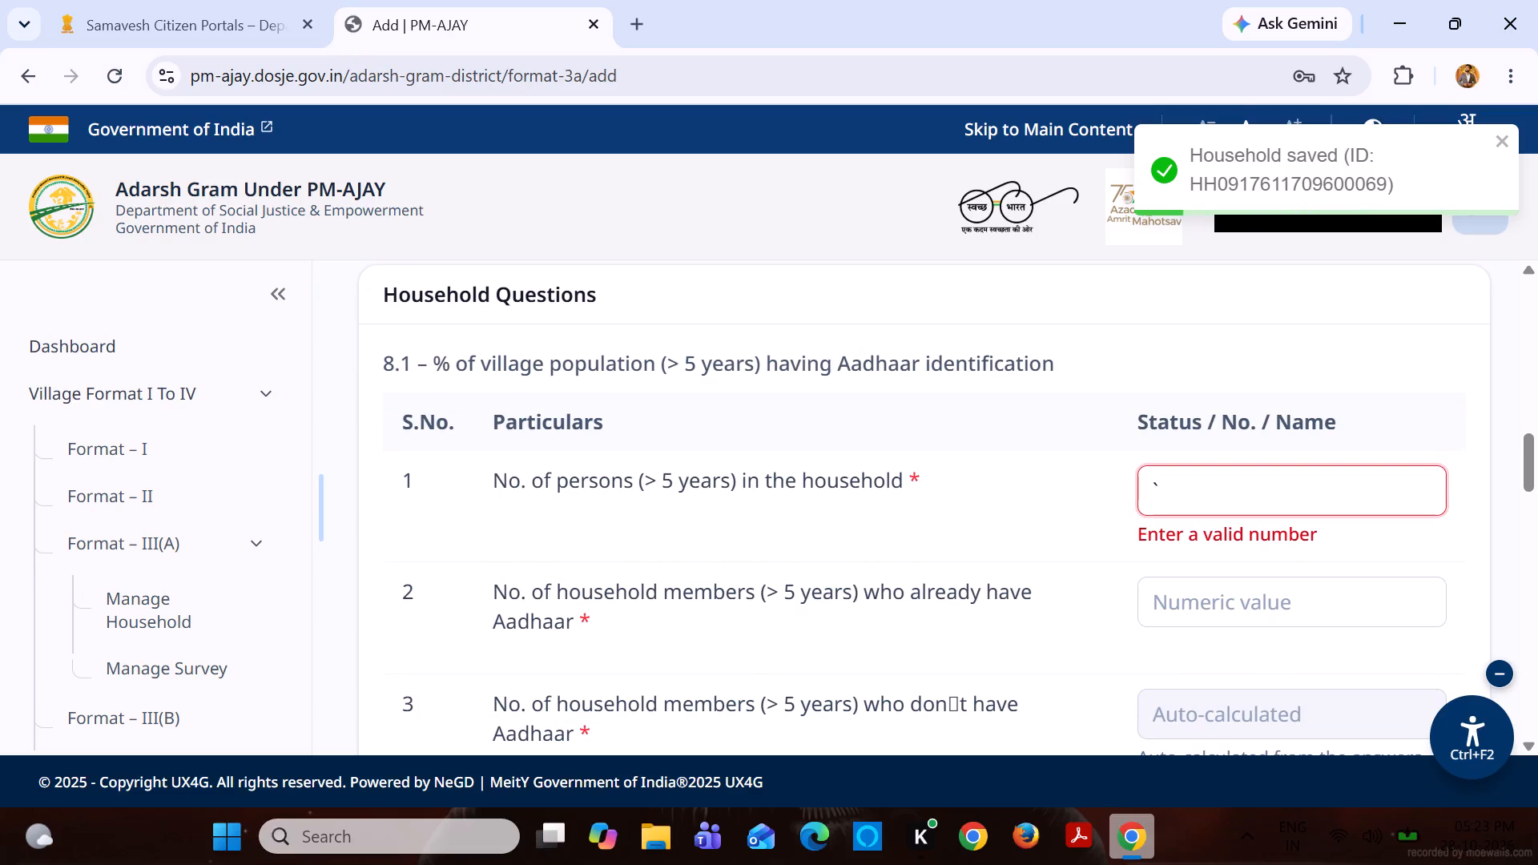
pyautogui.press('BackSpace')
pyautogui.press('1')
pyautogui.click(1206, 594)
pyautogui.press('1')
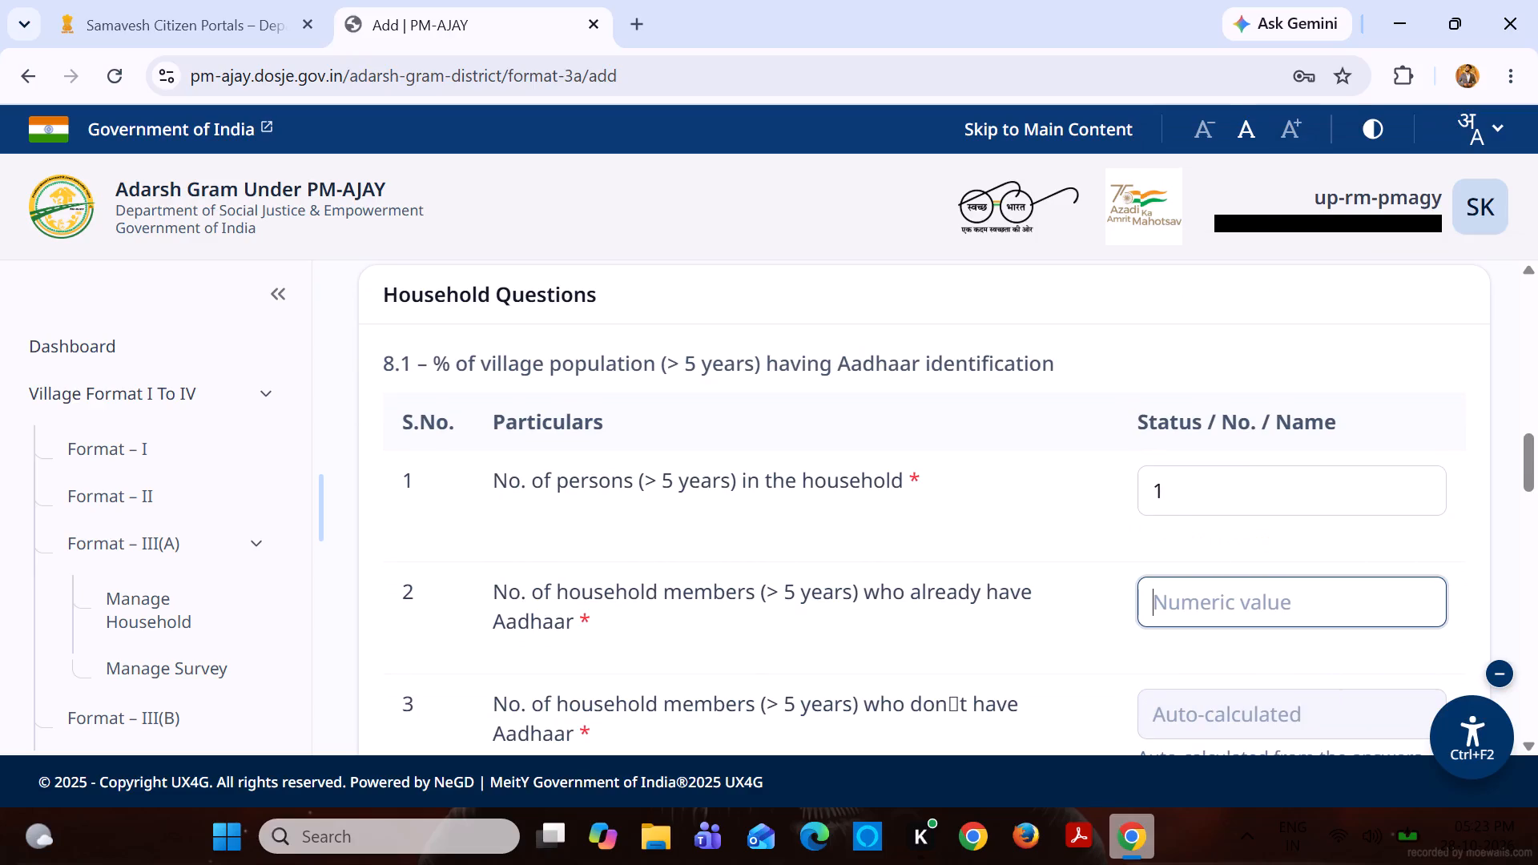
# Enter 1 member above 18 eligible for a Banks/Post Office account and 1 eligible member who has one (8.2).
pyautogui.scroll(-5, 1206, 594)
pyautogui.click(1296, 653)
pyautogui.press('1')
pyautogui.scroll(-1, 1296, 653)
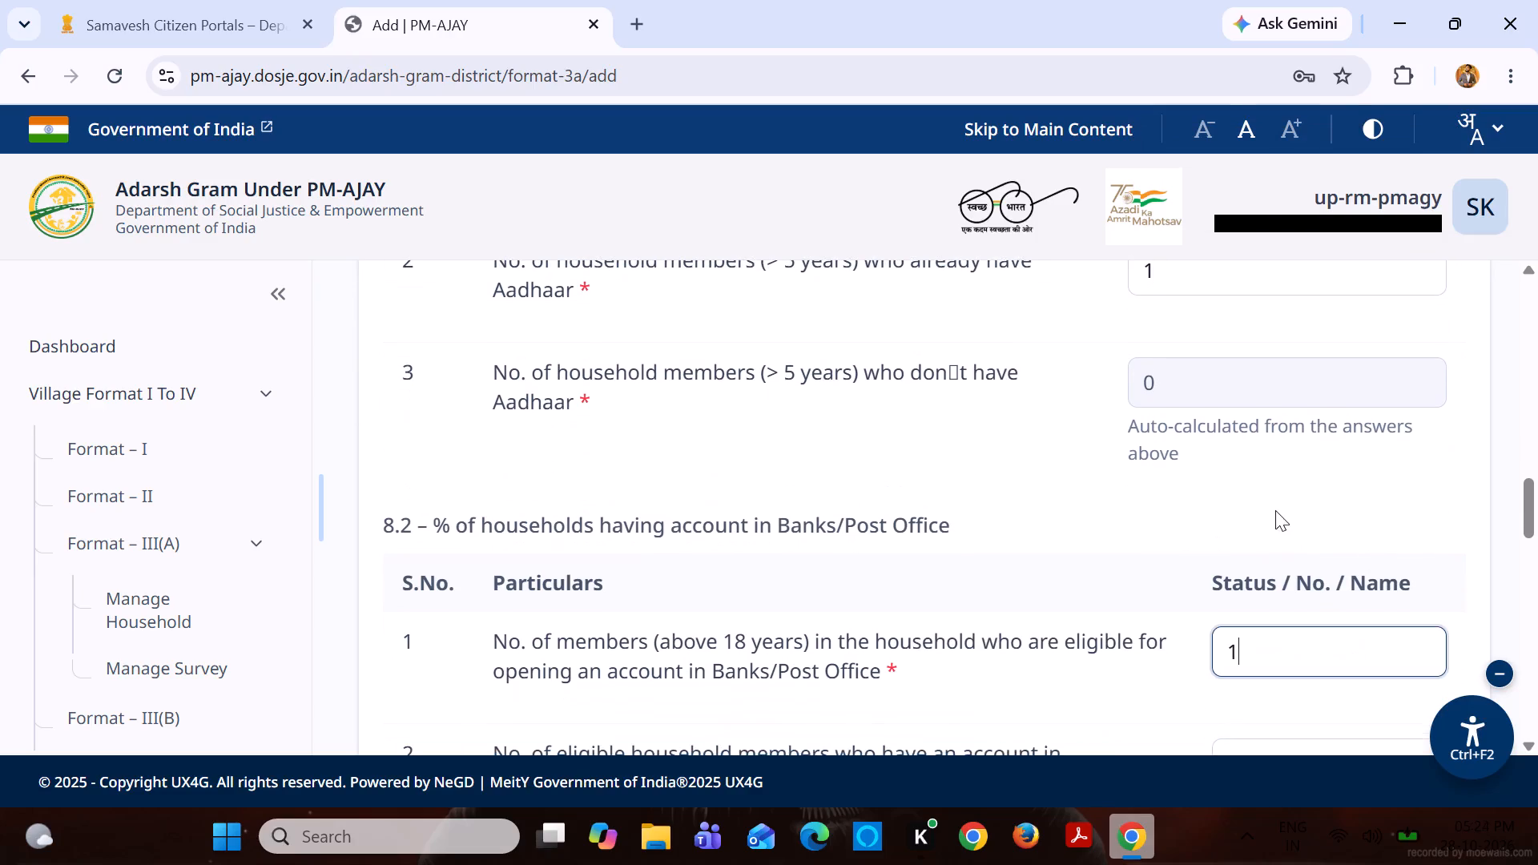
pyautogui.scroll(-2, 1275, 510)
pyautogui.click(1256, 575)
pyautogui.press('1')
# Enter 0 persons eligible for PMSBY coverage (8.3) and 0 for PMJJBY (8.4), and submit the Financial Inclusion domain.
pyautogui.scroll(-2, 1256, 575)
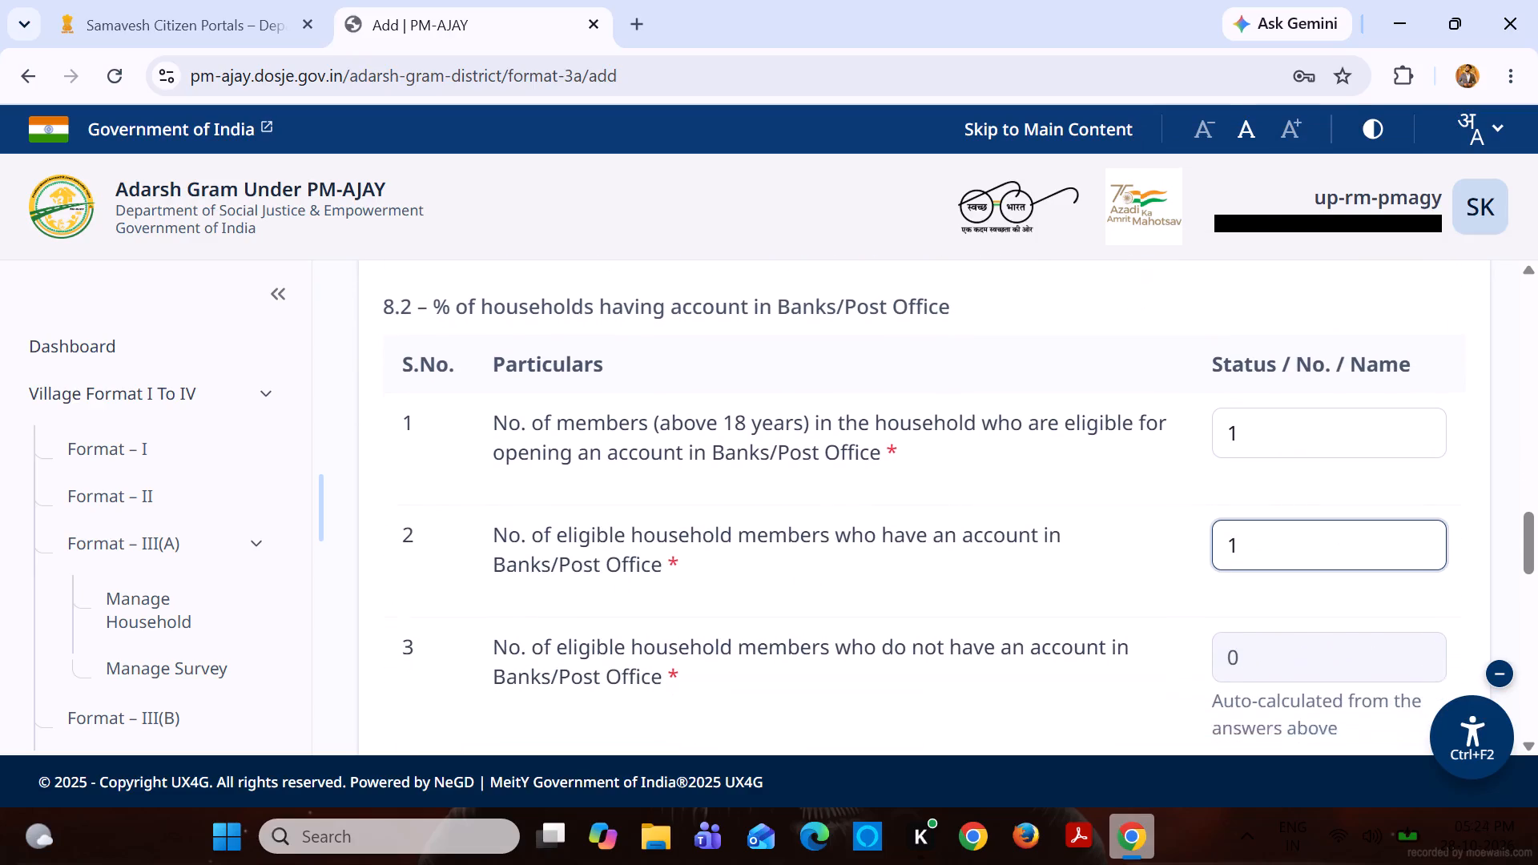
pyautogui.scroll(-2, 1256, 575)
pyautogui.scroll(-1, 1377, 601)
pyautogui.click(1341, 590)
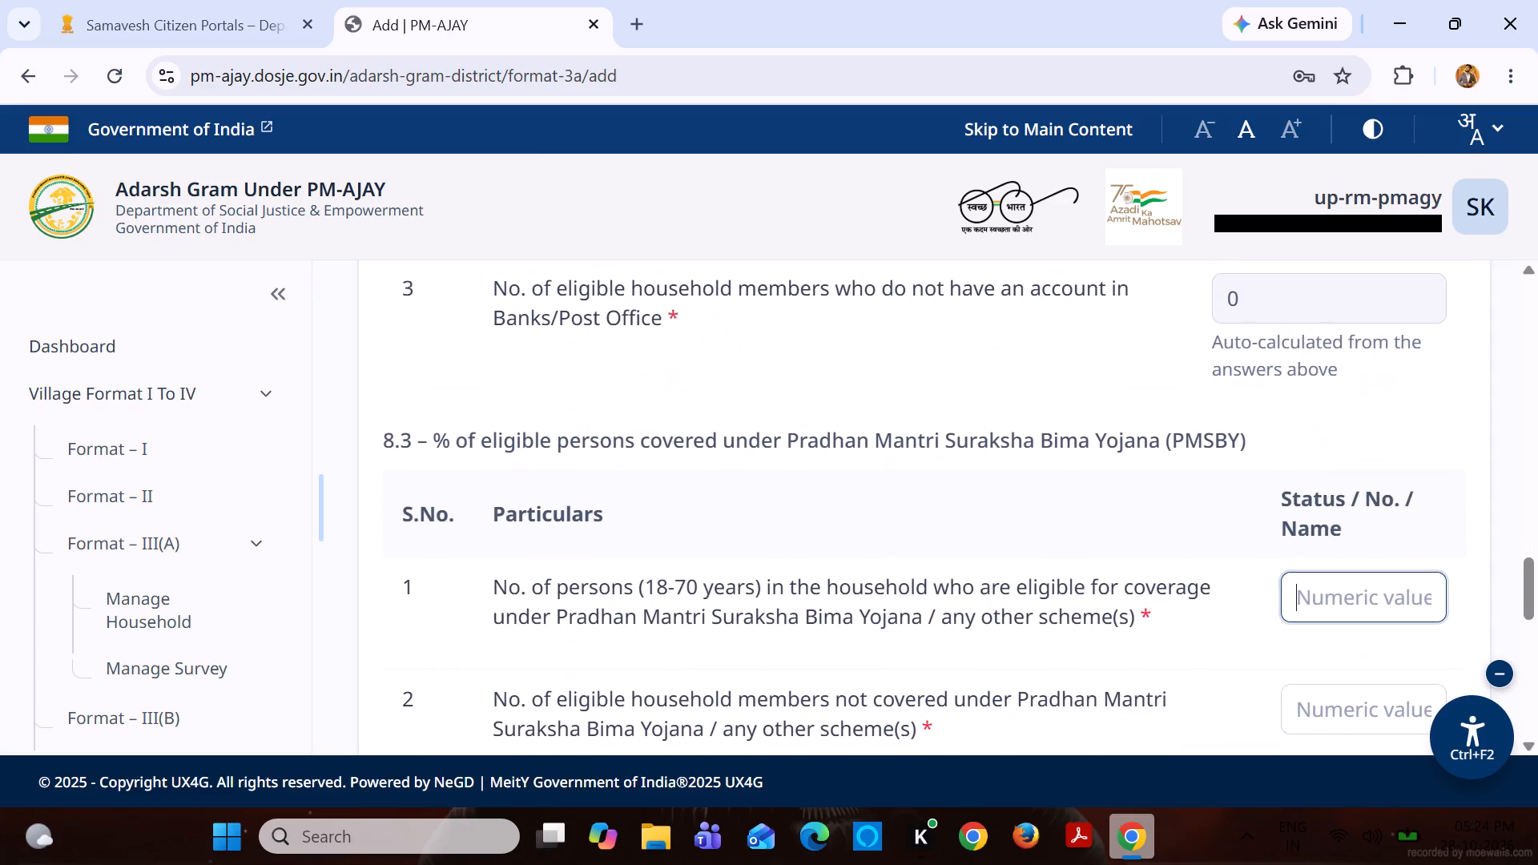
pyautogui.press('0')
pyautogui.scroll(-5, 1341, 590)
pyautogui.click(1357, 661)
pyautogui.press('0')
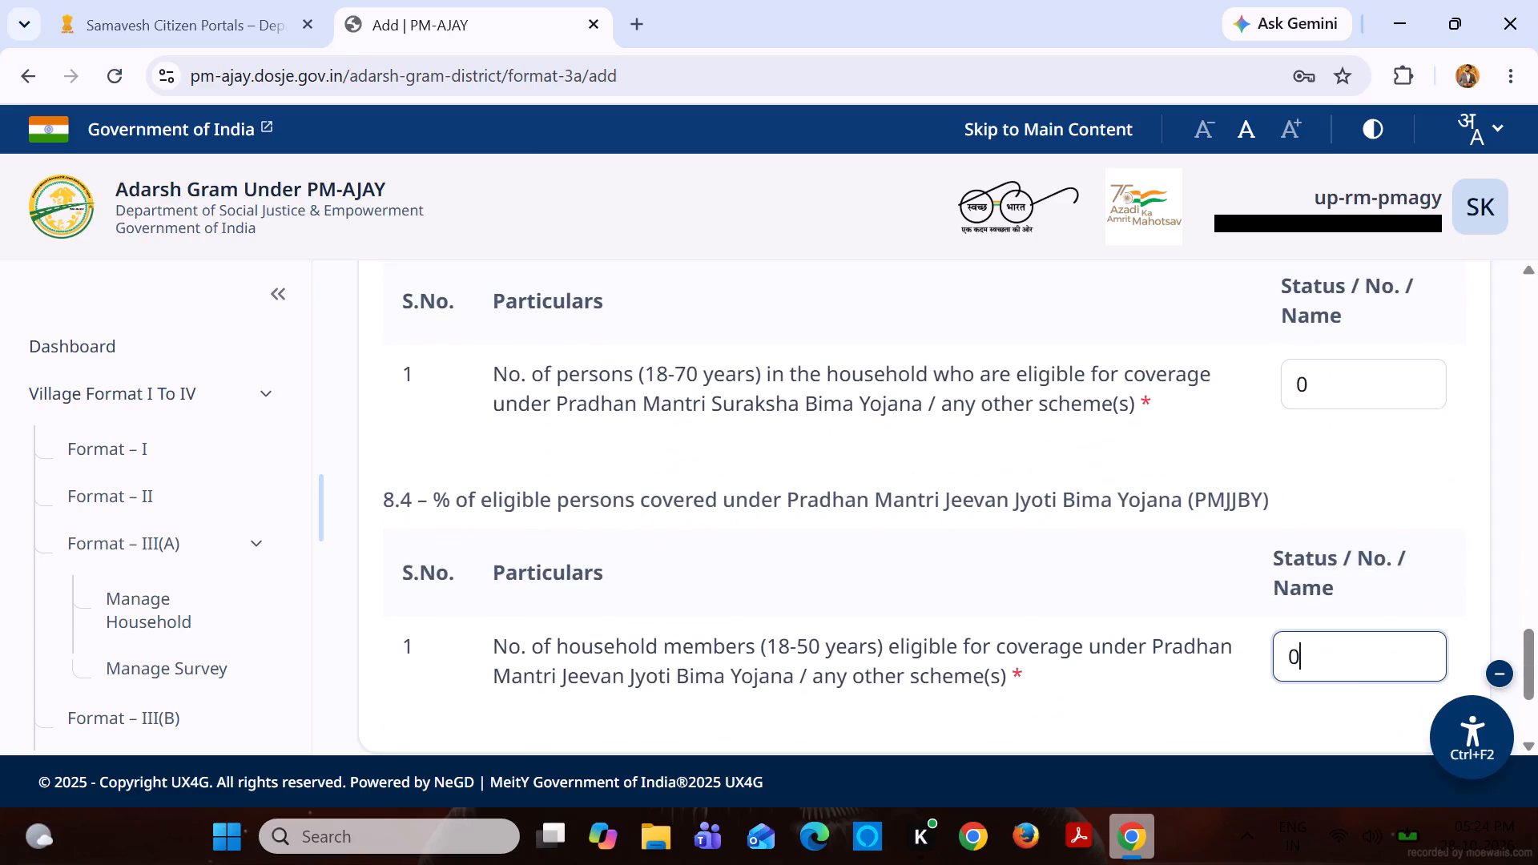
pyautogui.scroll(-6, 1357, 661)
pyautogui.click(1363, 592)
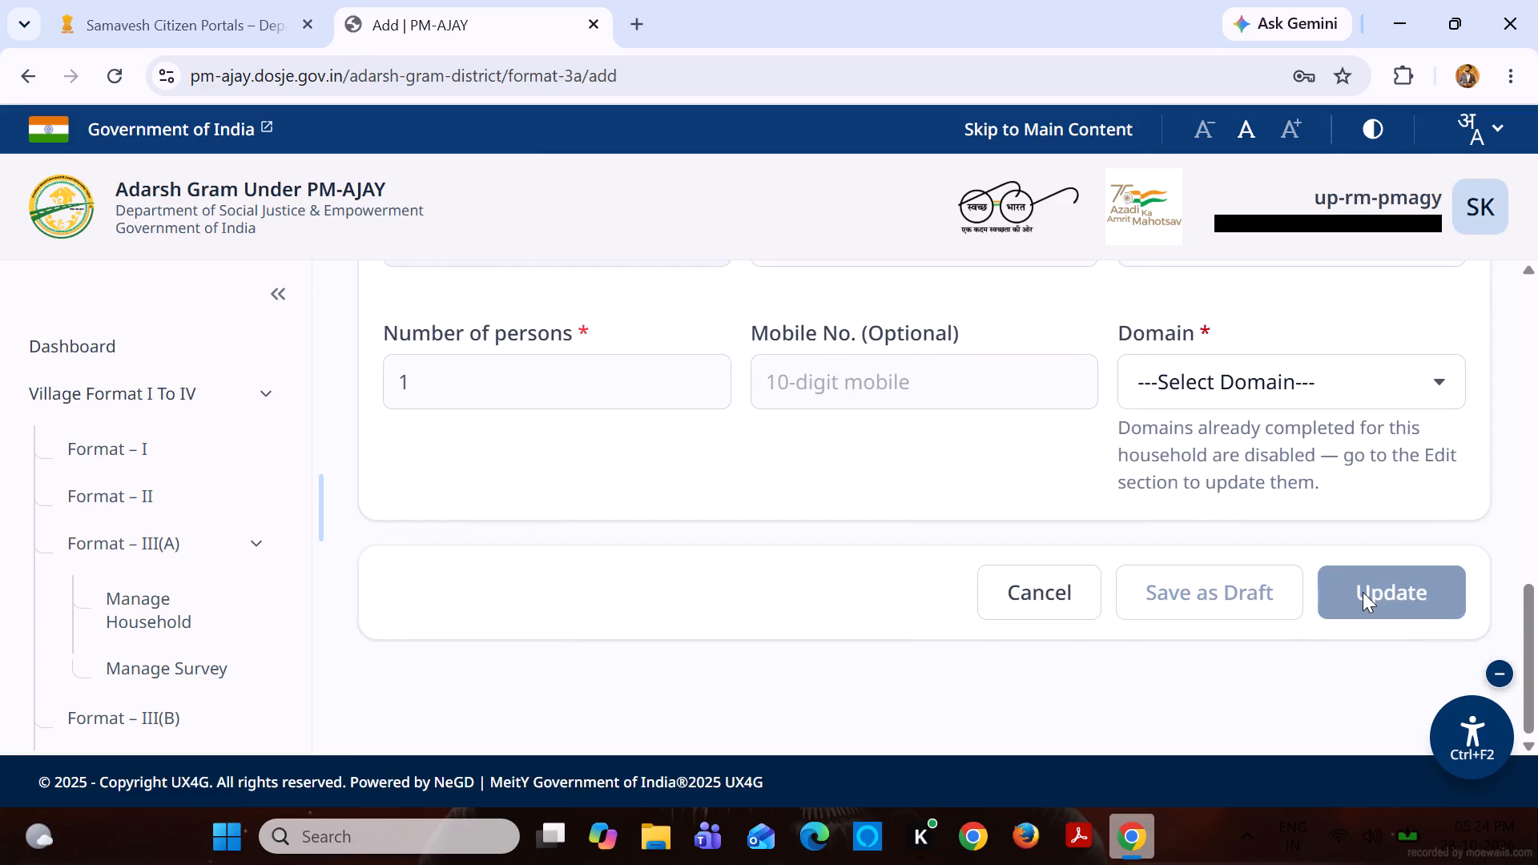
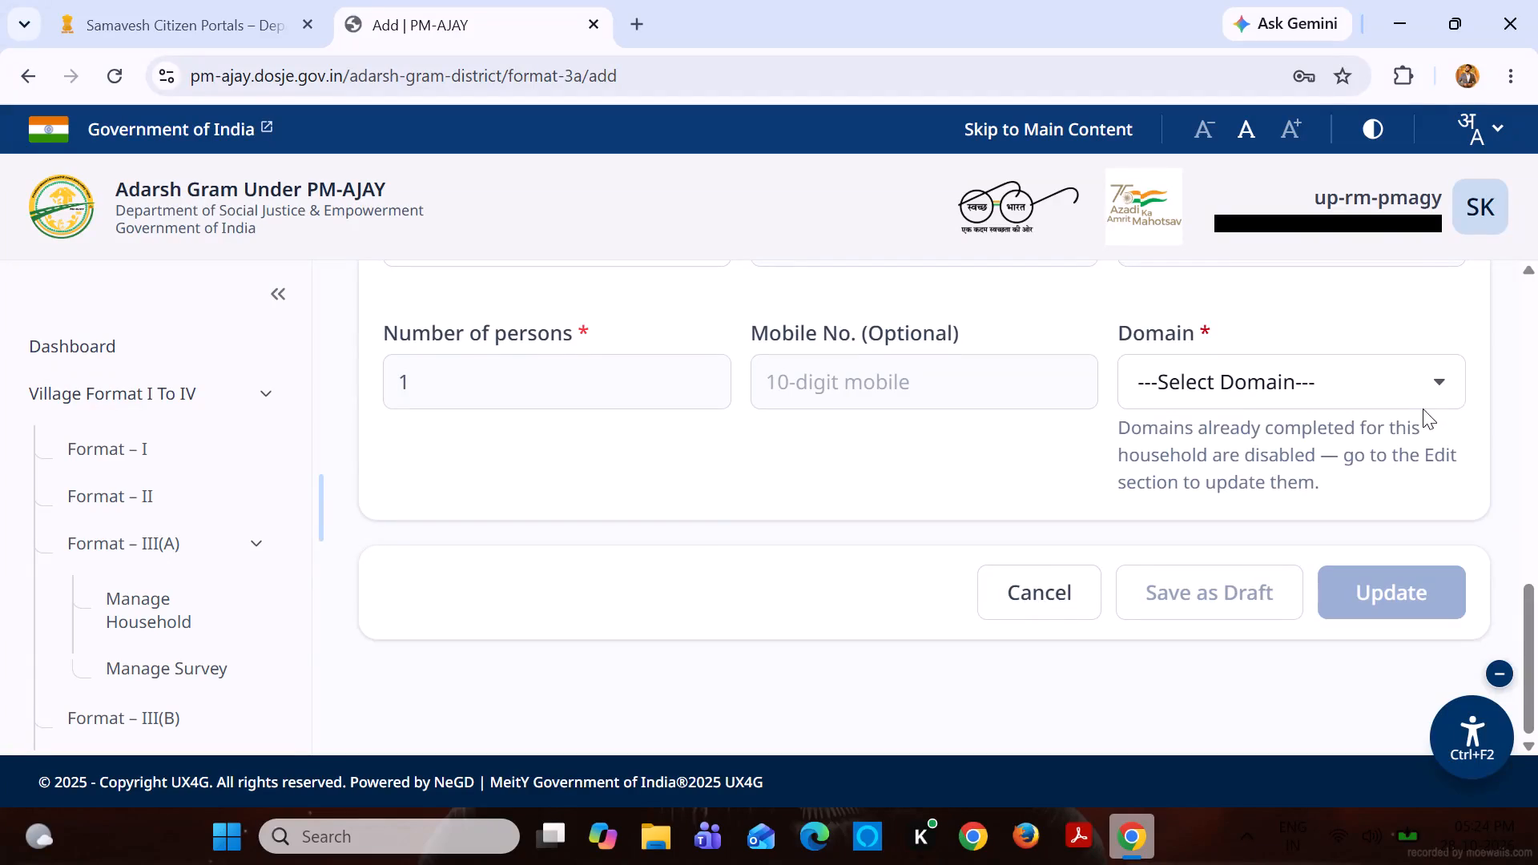
# Choose domain 9, enter 0 members eligible for PMGDISHA or other digital literacy training (9.3), and submit it.
pyautogui.click(1407, 387)
pyautogui.scroll(-6, 1243, 629)
pyautogui.click(1149, 673)
pyautogui.scroll(-2, 1149, 673)
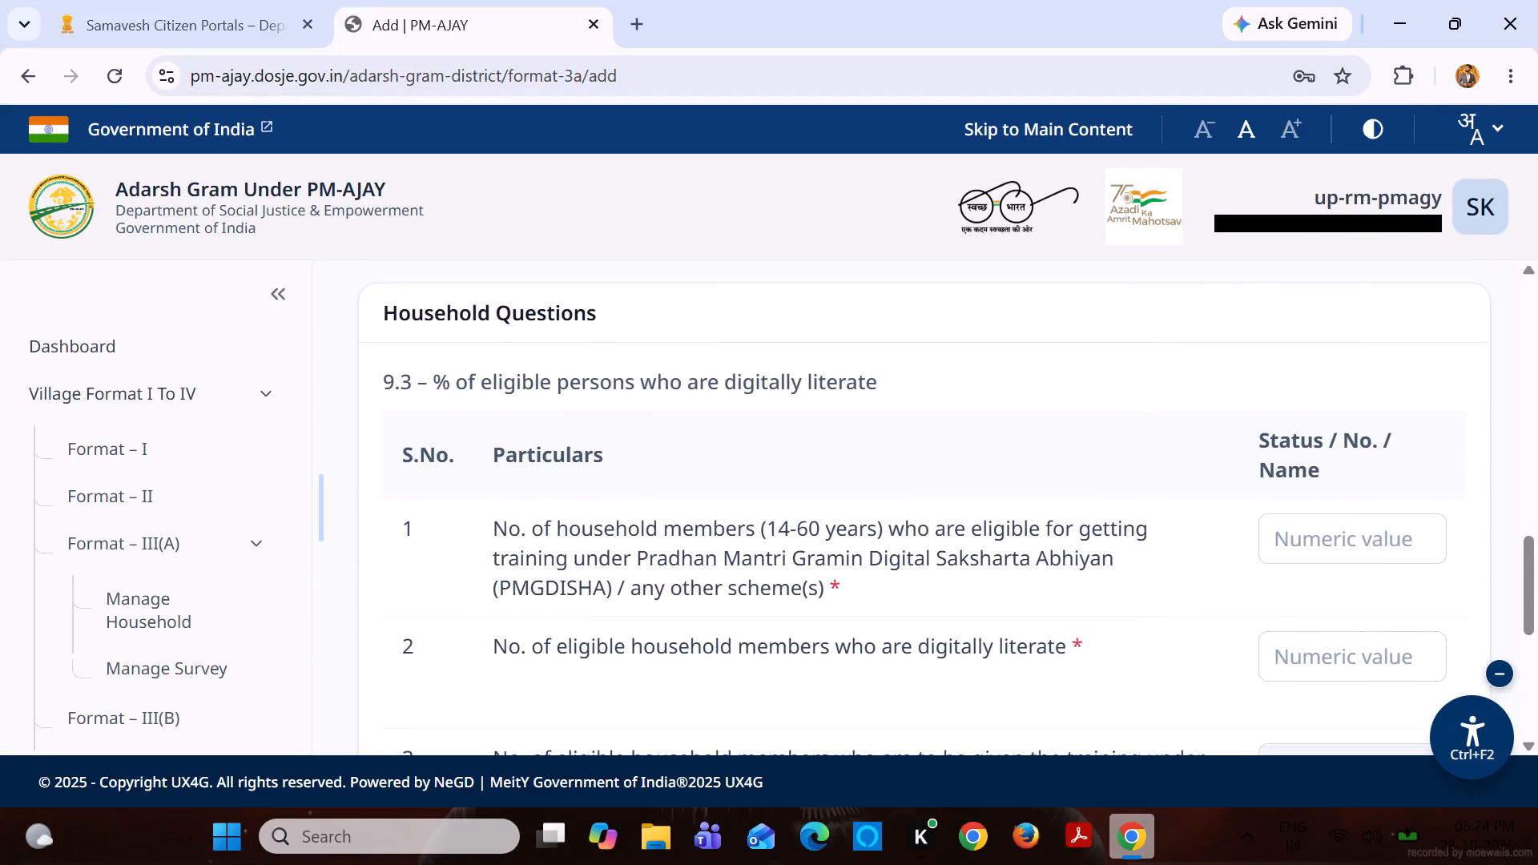
pyautogui.click(1348, 547)
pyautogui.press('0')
pyautogui.scroll(-2, 1348, 547)
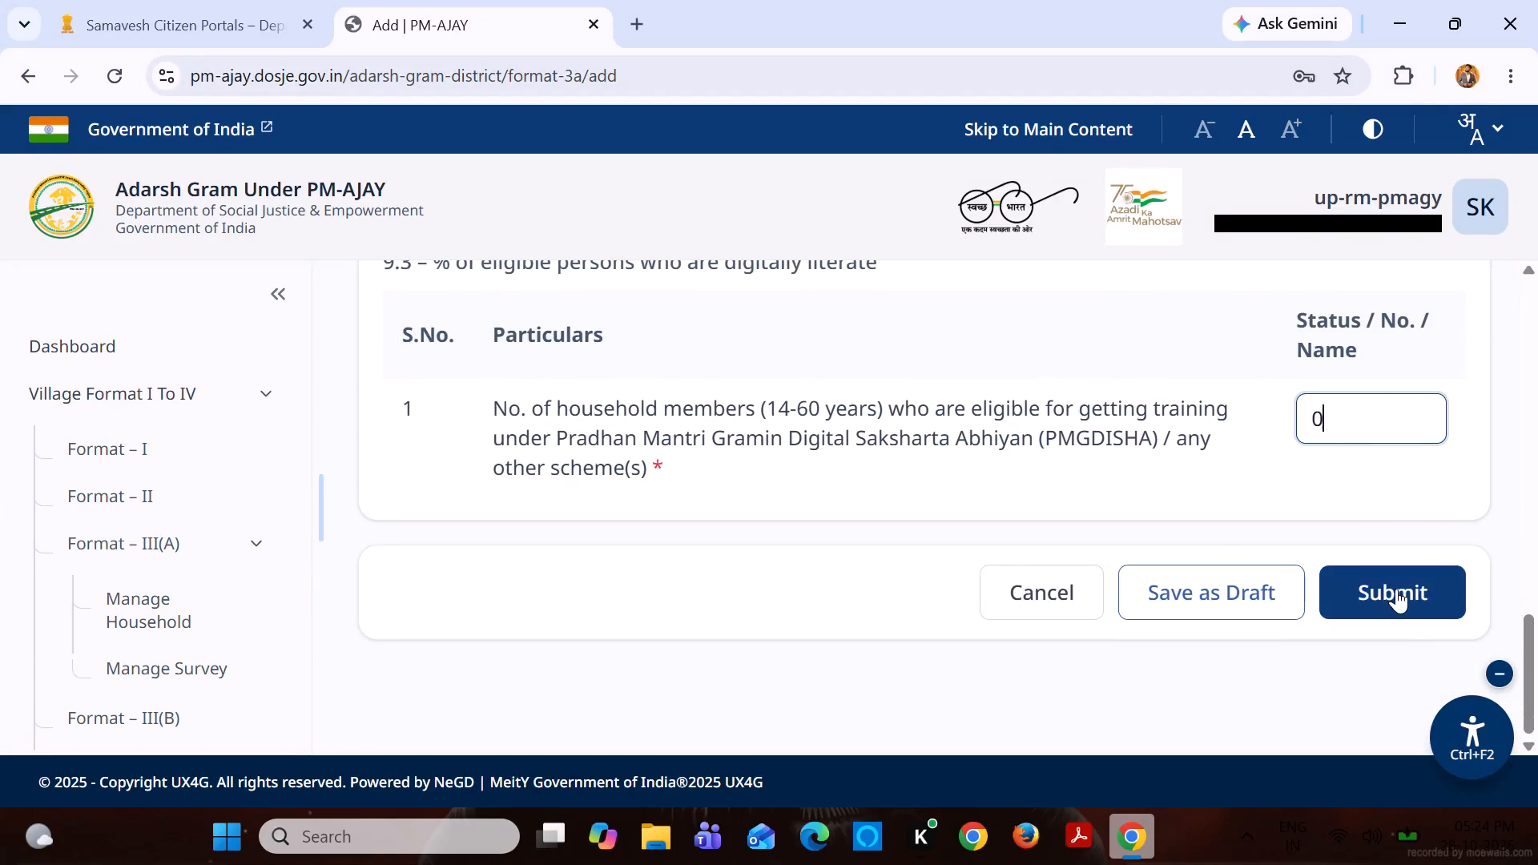
pyautogui.click(1396, 589)
# Choose domain 10 and enter 0 youth eligible for skill development training (10.1) and 0 eligible for bank linked loans (10.2).
pyautogui.click(1347, 373)
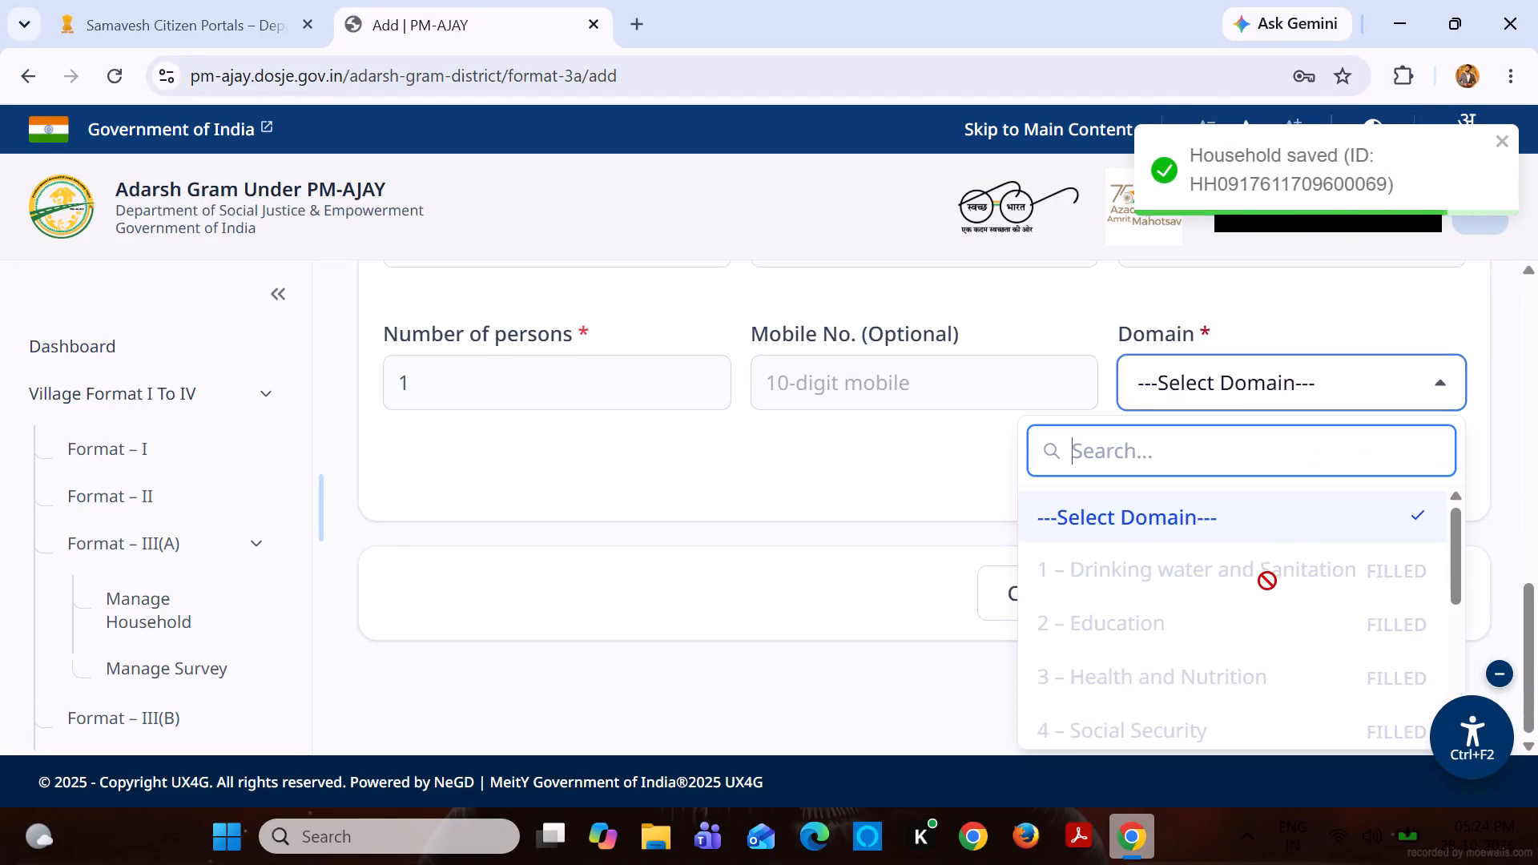
pyautogui.scroll(-7, 1267, 581)
pyautogui.click(1174, 723)
pyautogui.scroll(-2, 1254, 618)
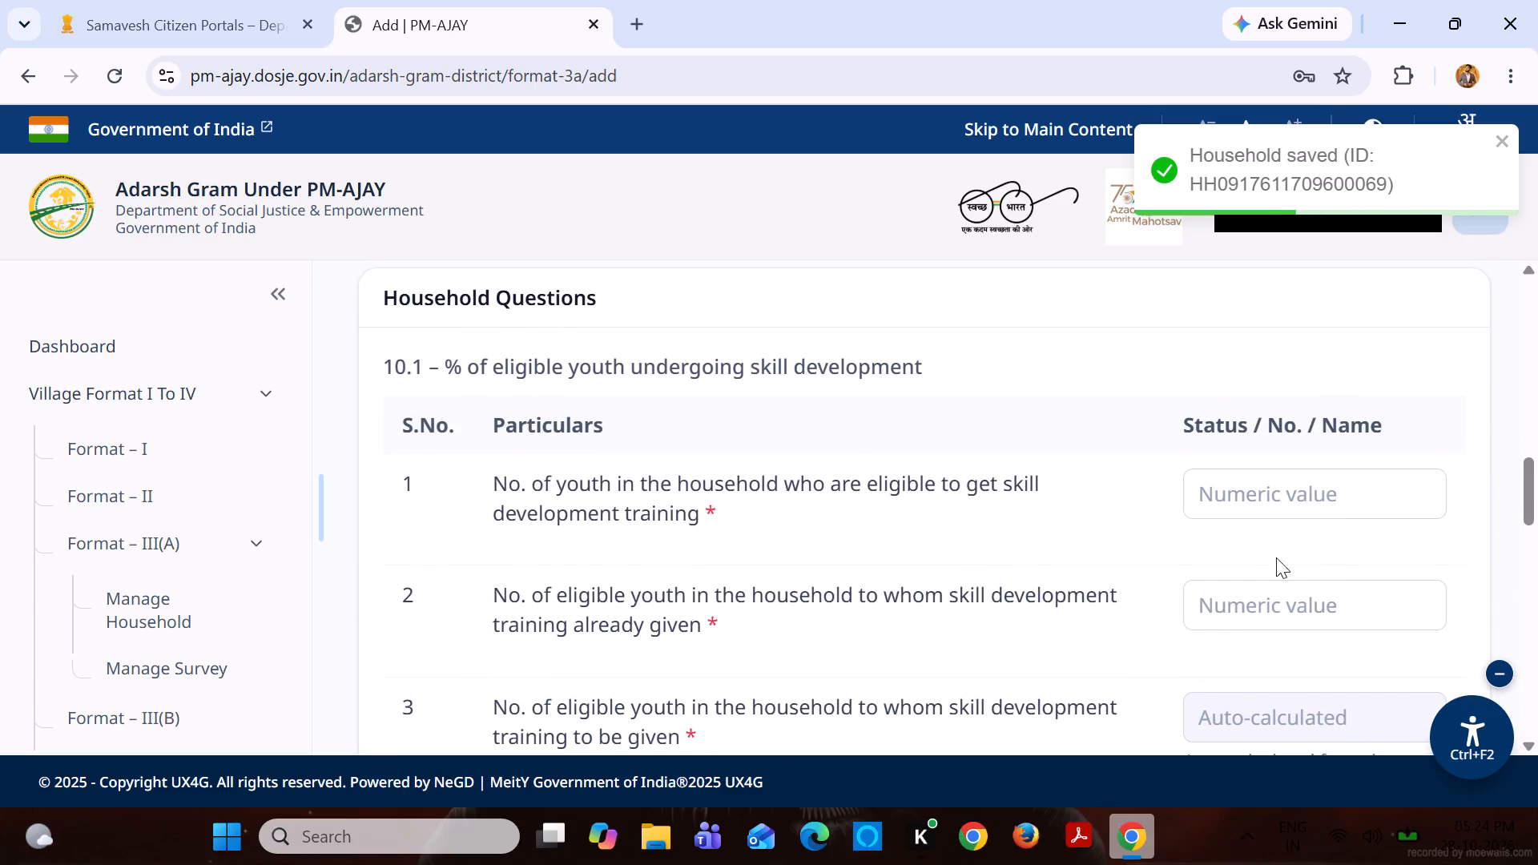
pyautogui.click(1246, 496)
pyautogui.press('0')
pyautogui.scroll(-3, 1246, 496)
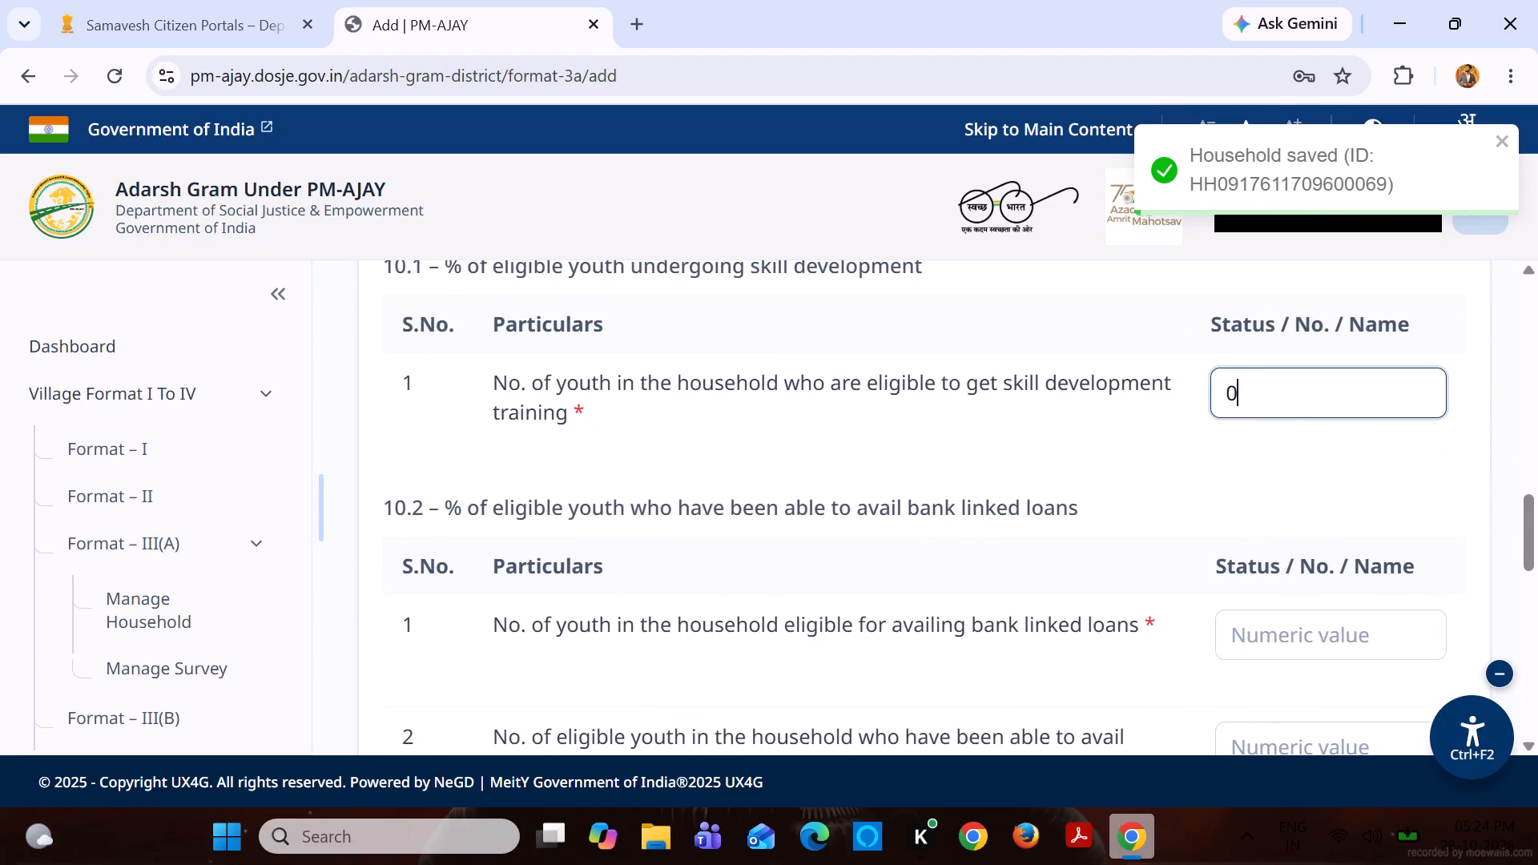
pyautogui.click(1257, 646)
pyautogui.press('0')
# Answer No for self-help group membership, enter 0 members wishing to join an SHG (10.3), and submit domain 10.
pyautogui.scroll(-4, 1257, 646)
pyautogui.click(1312, 655)
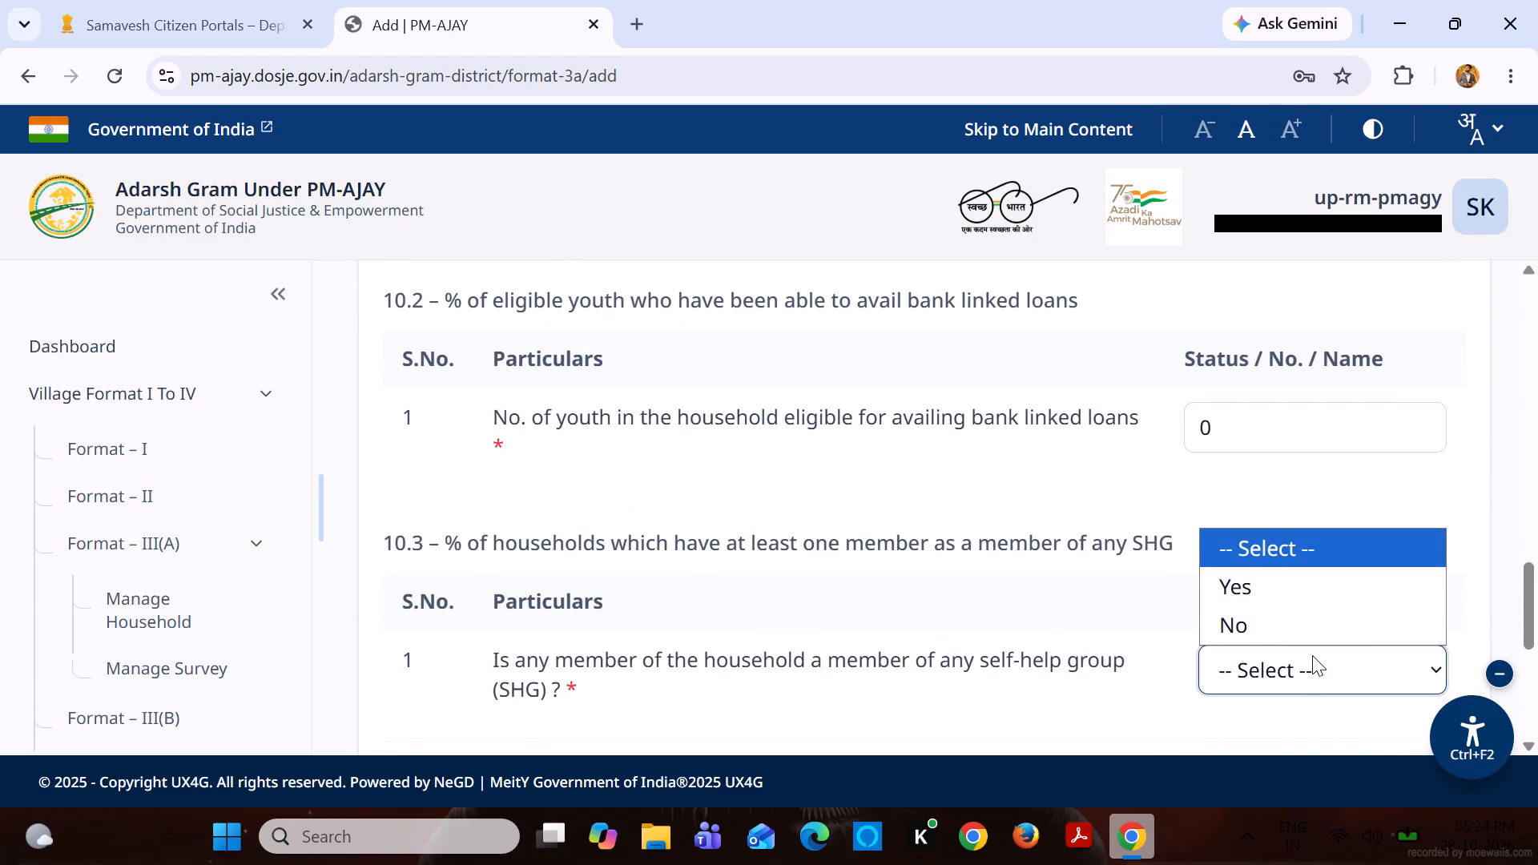
pyautogui.click(1269, 630)
pyautogui.scroll(-5, 1269, 630)
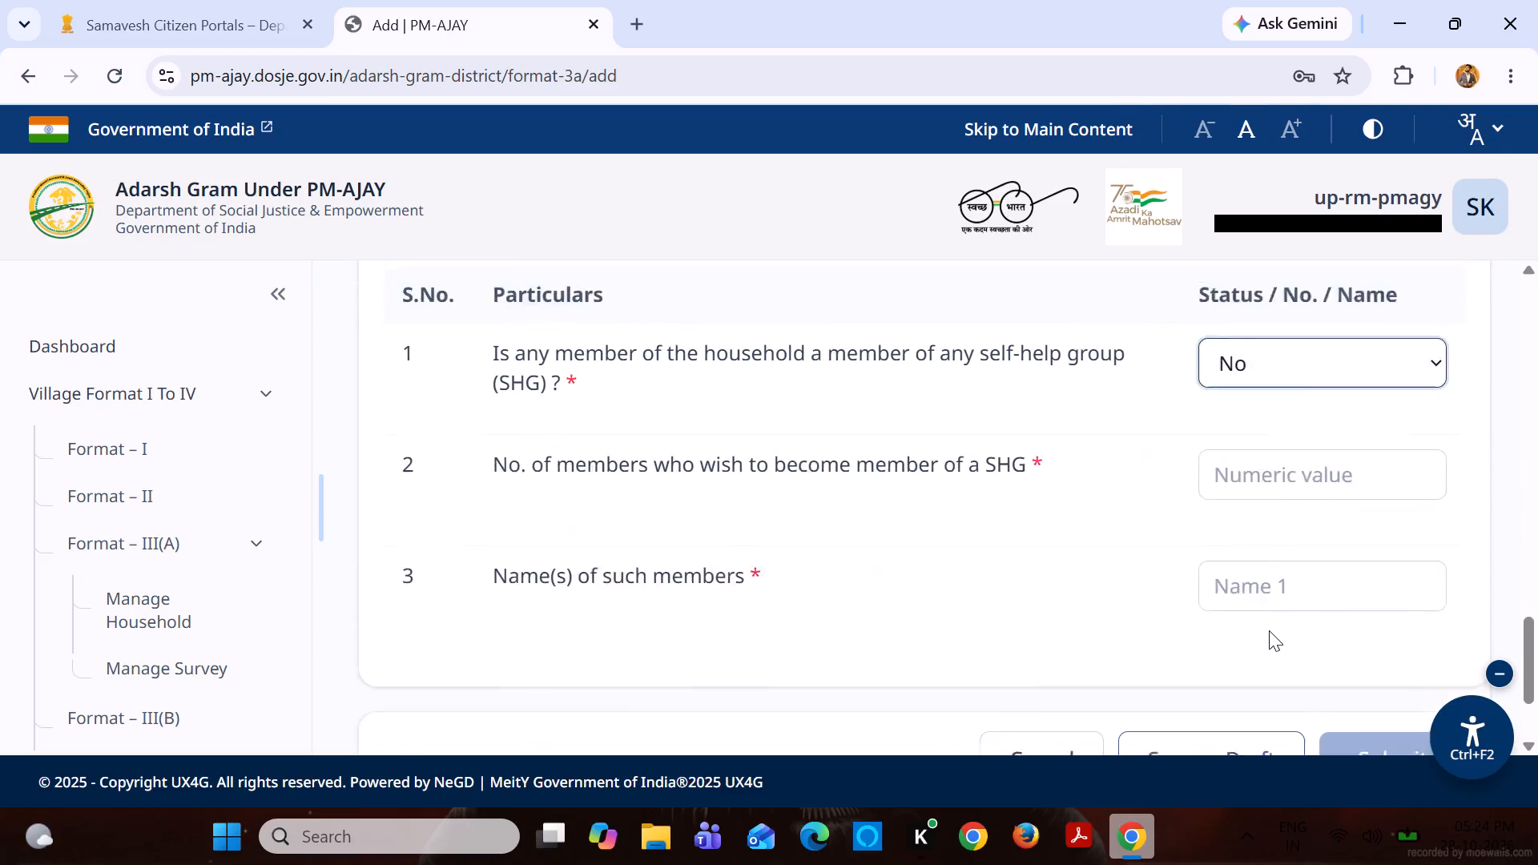
pyautogui.scroll(-1, 1269, 630)
pyautogui.click(1265, 433)
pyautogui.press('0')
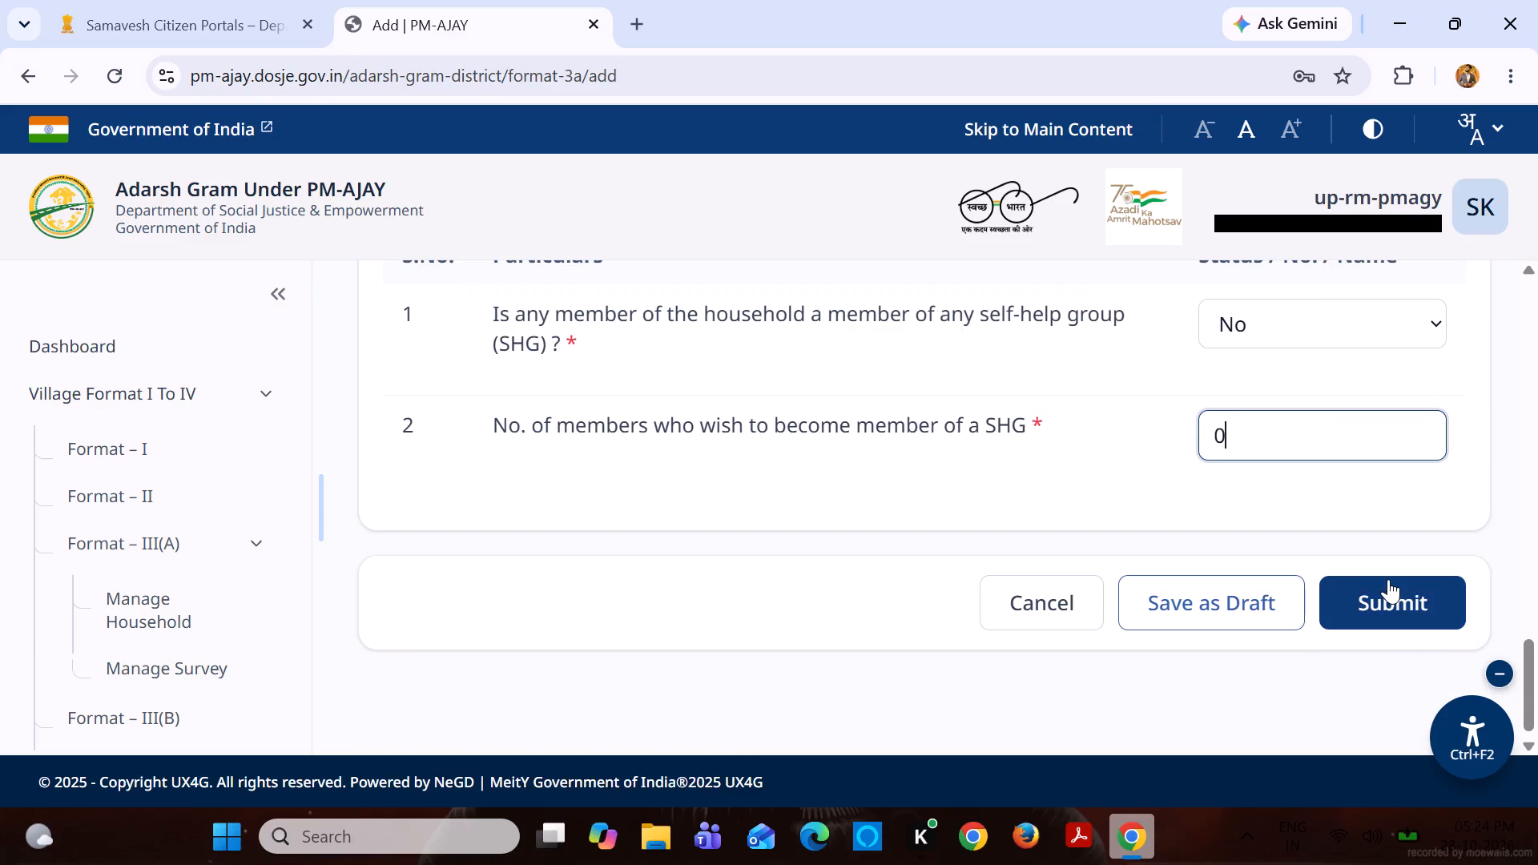
pyautogui.click(1388, 579)
# Start a new household in Manage Household with block Shahabad - 1488, gram panchayat Narkheri - 84799, village Narkhera - 117096 and category SC.
pyautogui.click(139, 608)
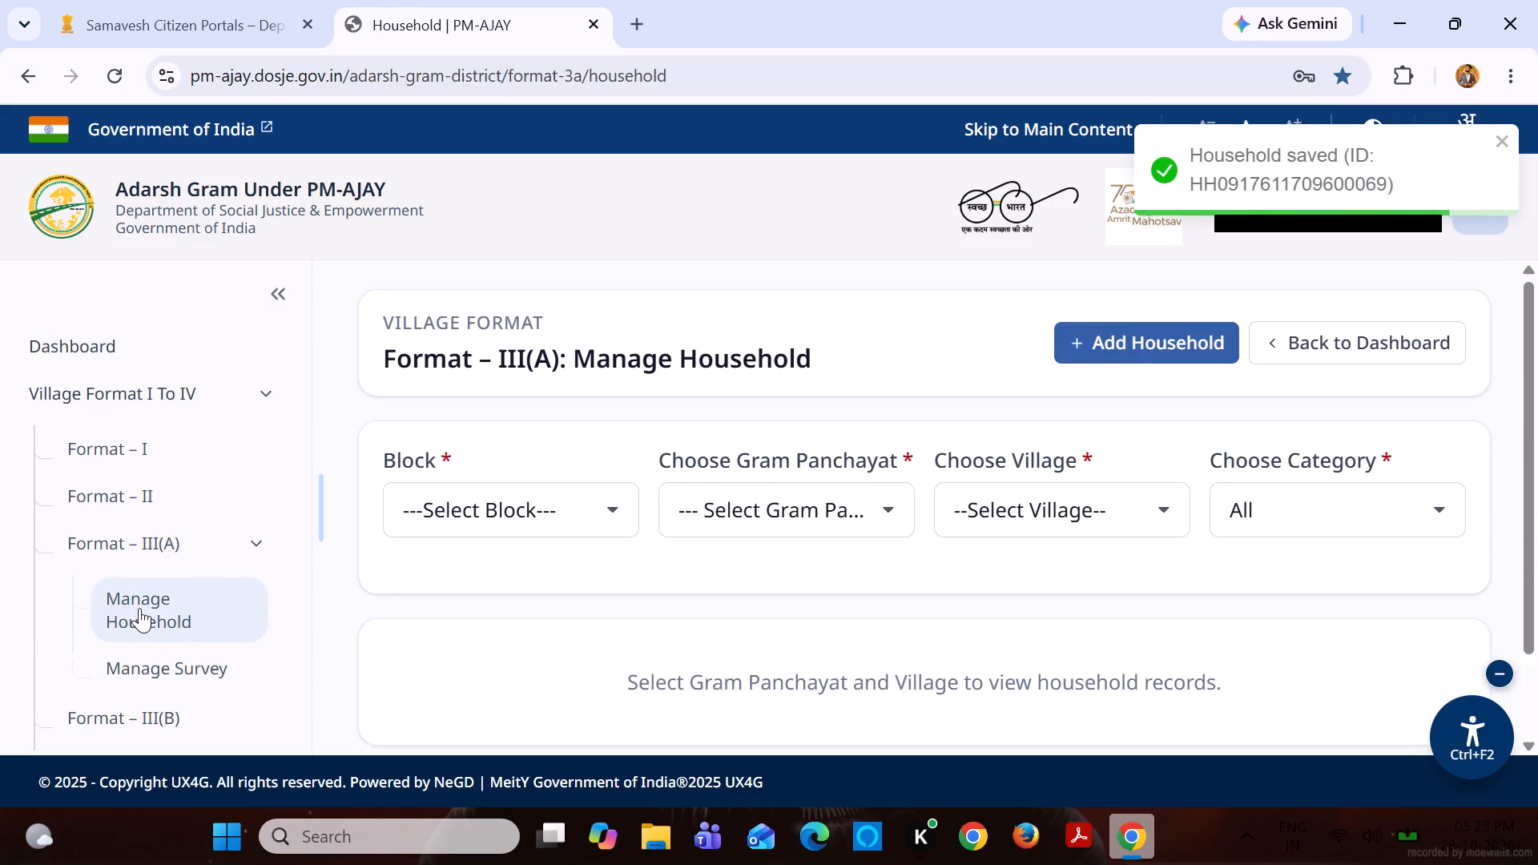
pyautogui.click(1160, 342)
pyautogui.click(1186, 284)
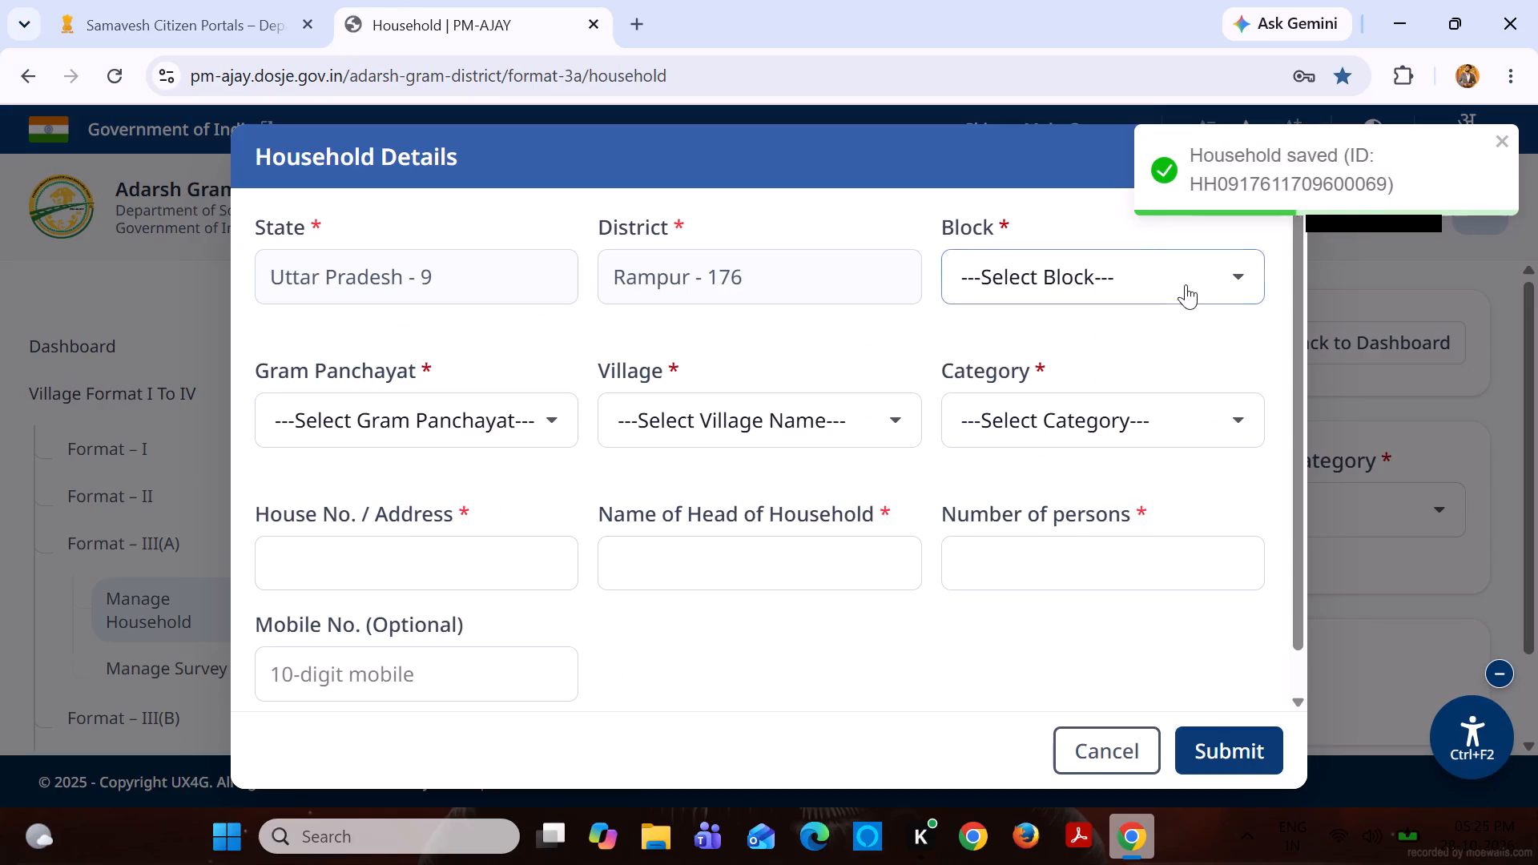
pyautogui.click(1049, 670)
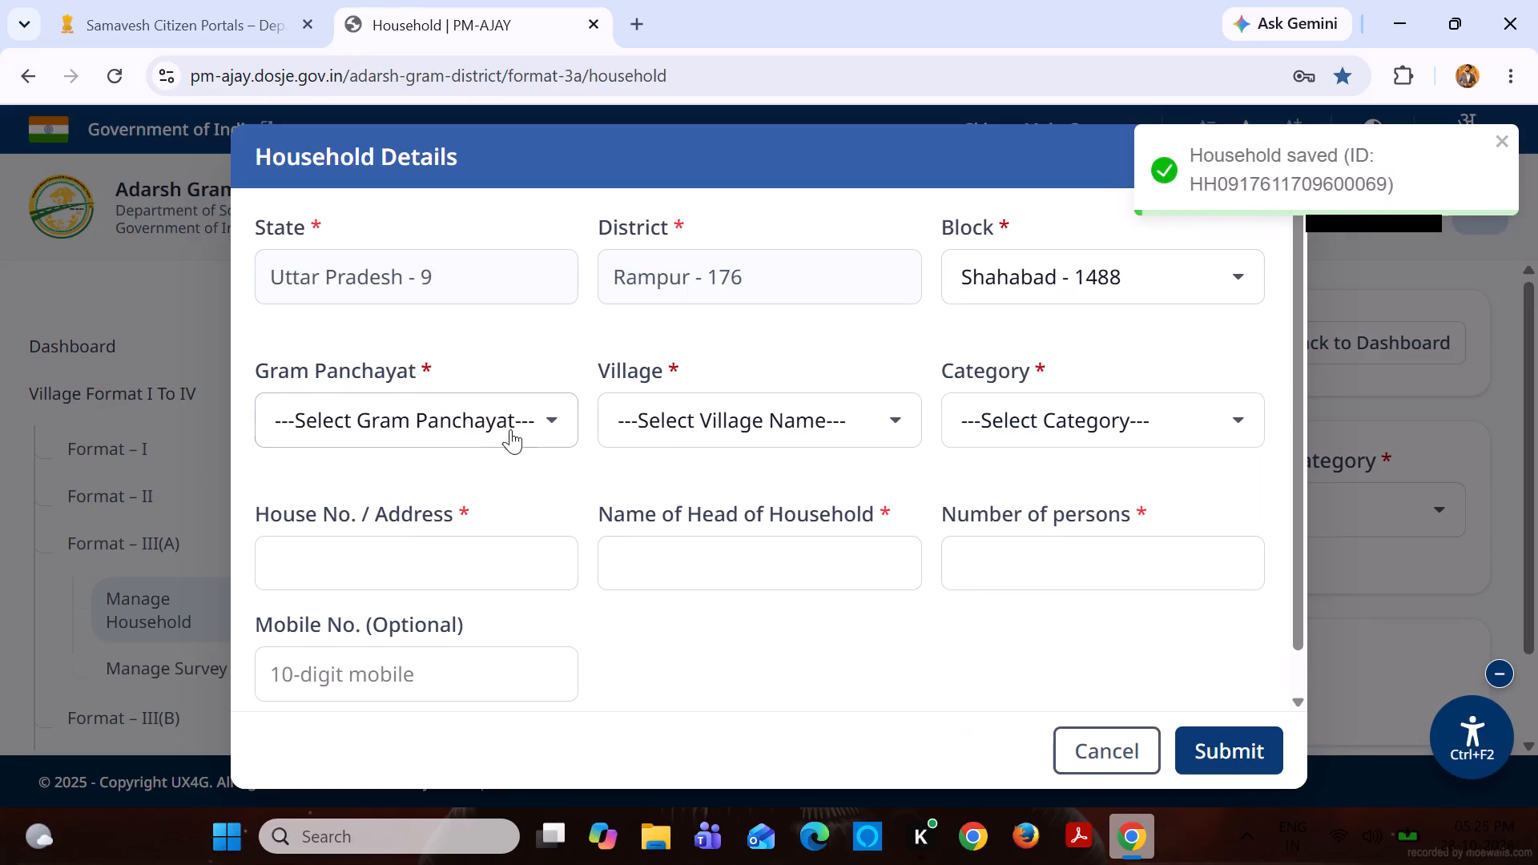
pyautogui.click(496, 427)
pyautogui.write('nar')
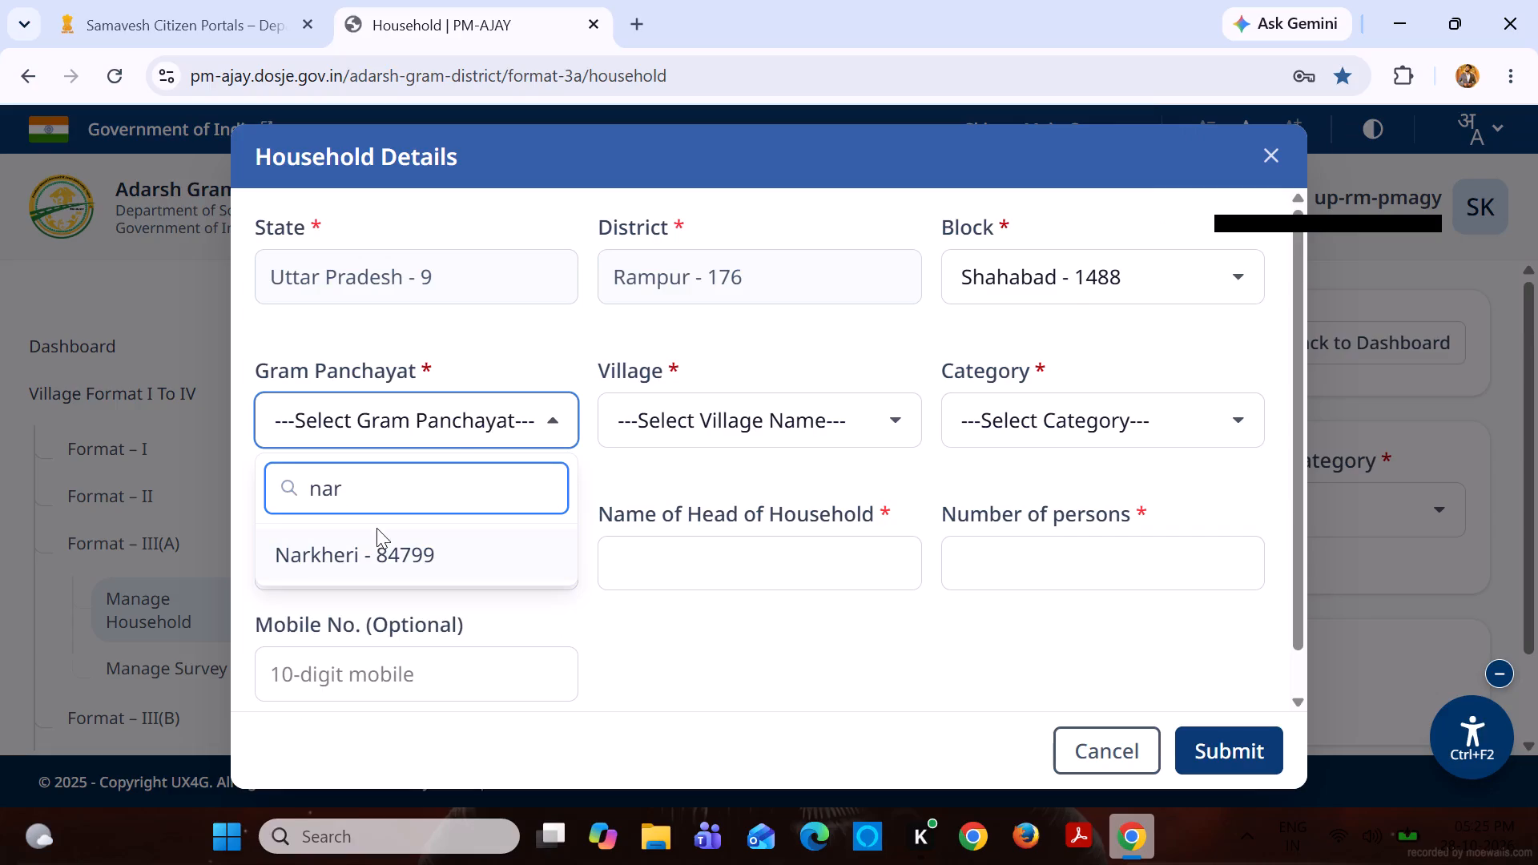
pyautogui.click(360, 543)
pyautogui.click(690, 425)
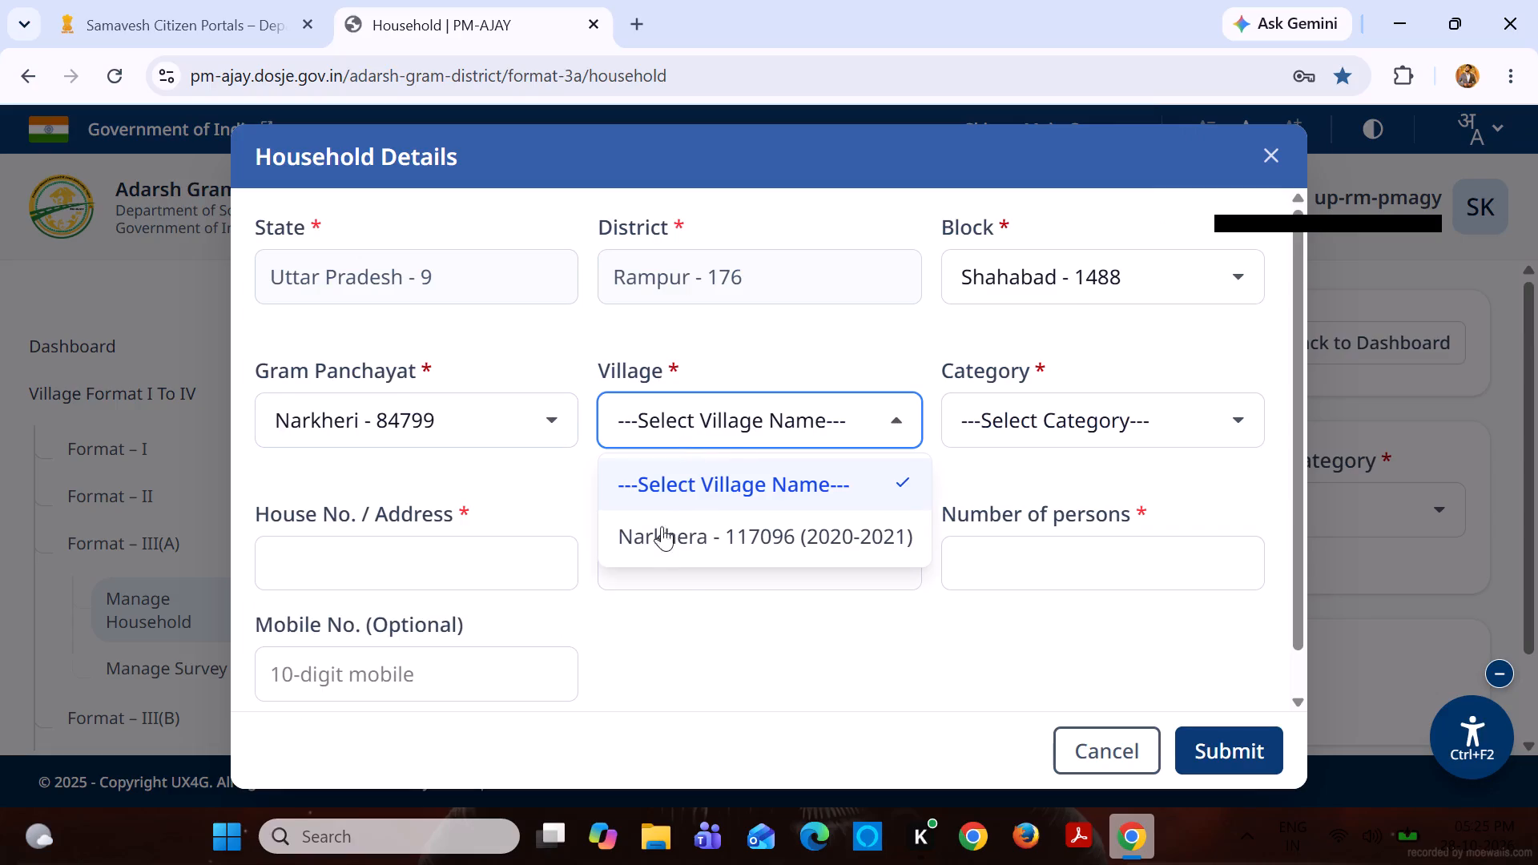
pyautogui.click(651, 541)
pyautogui.click(1073, 430)
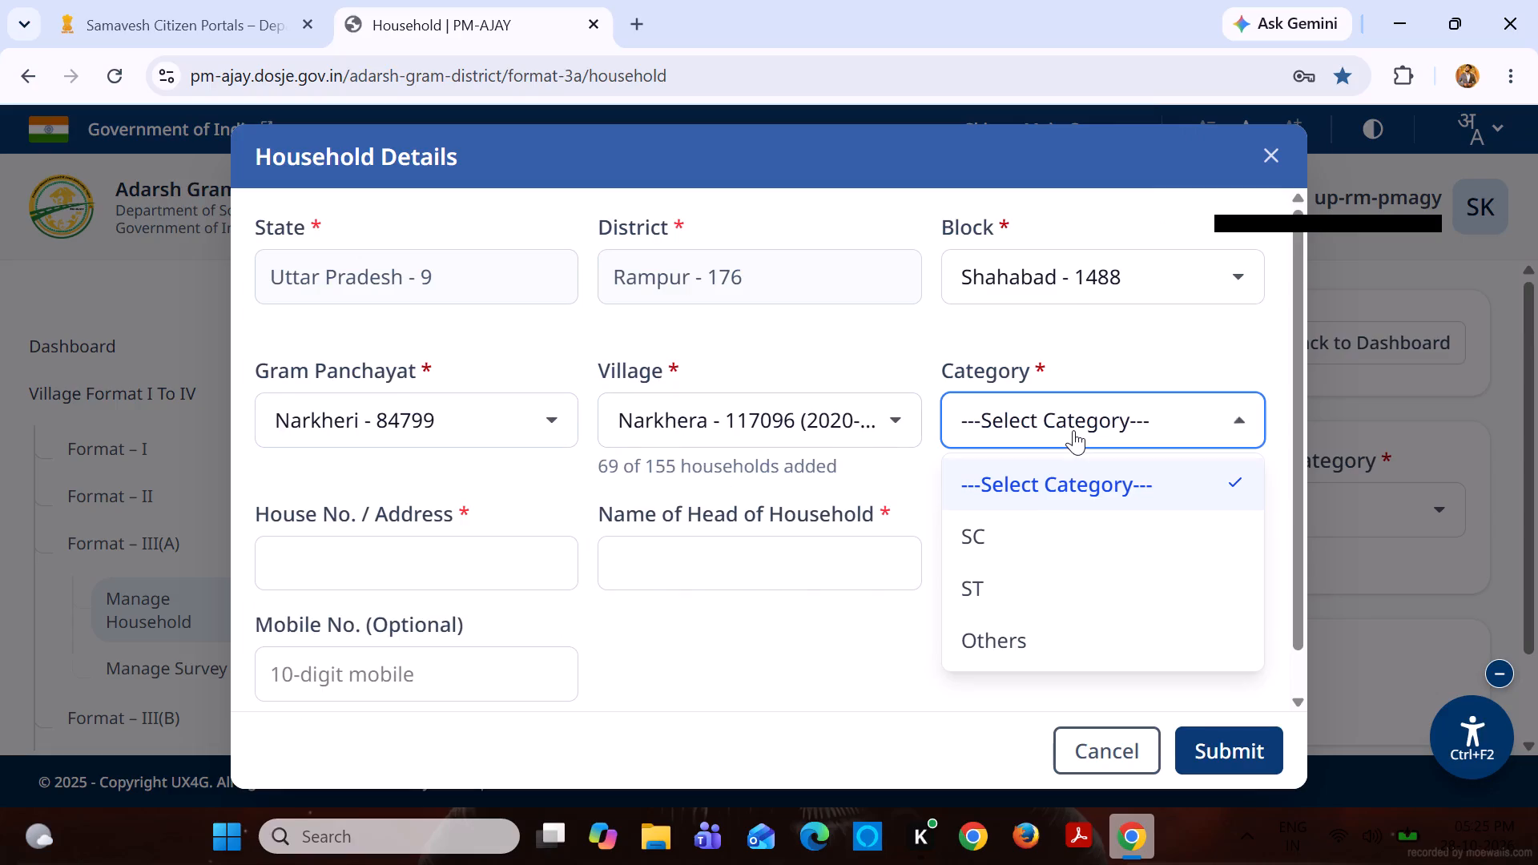
pyautogui.click(1006, 530)
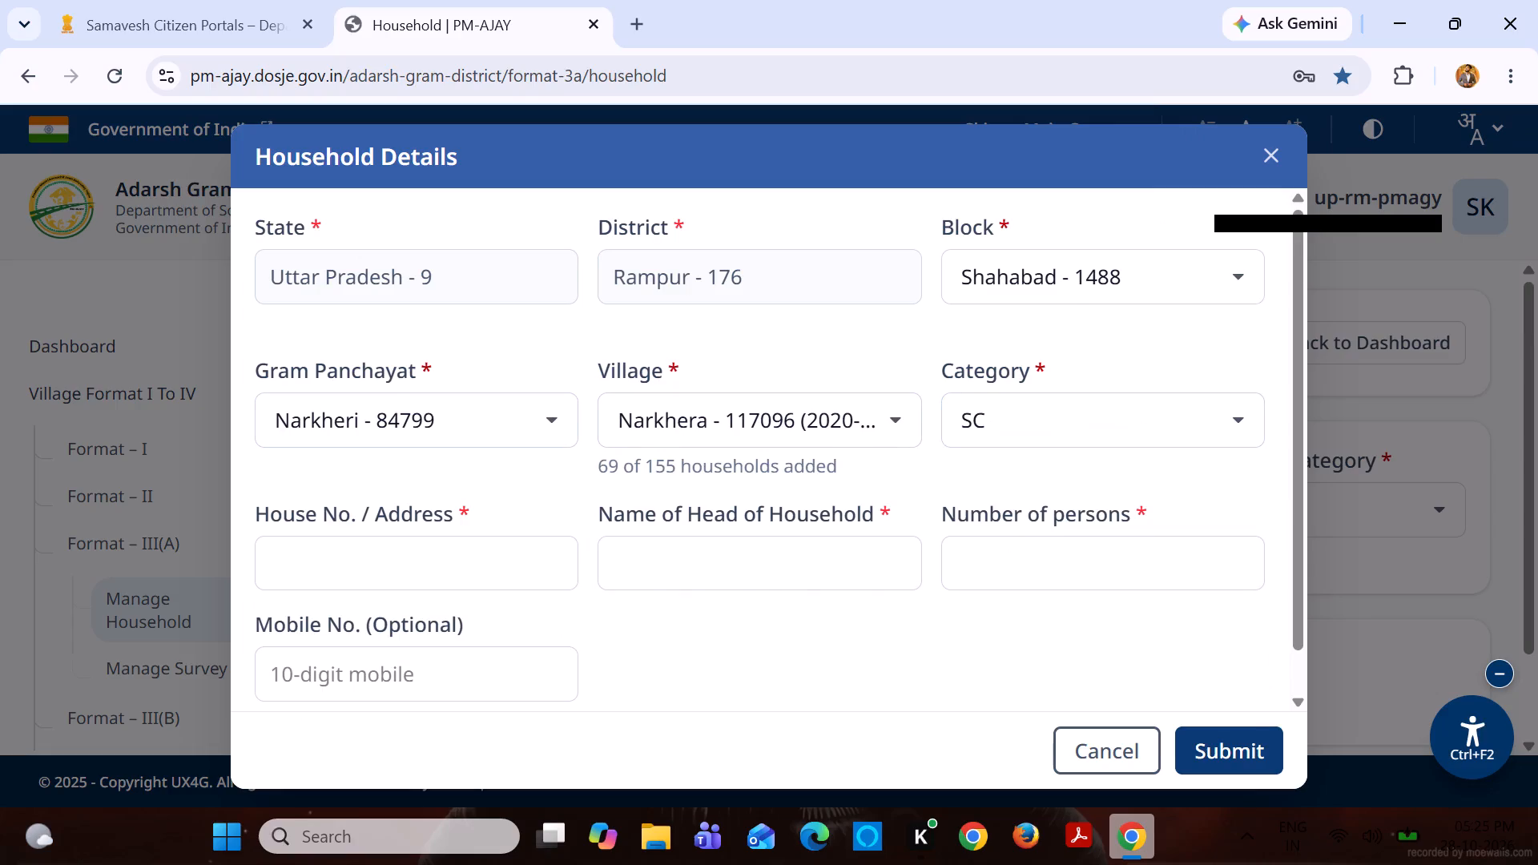
# Enter the new household's house number and begin filling in the name of its head.
pyautogui.click(432, 545)
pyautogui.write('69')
pyautogui.click(666, 553)
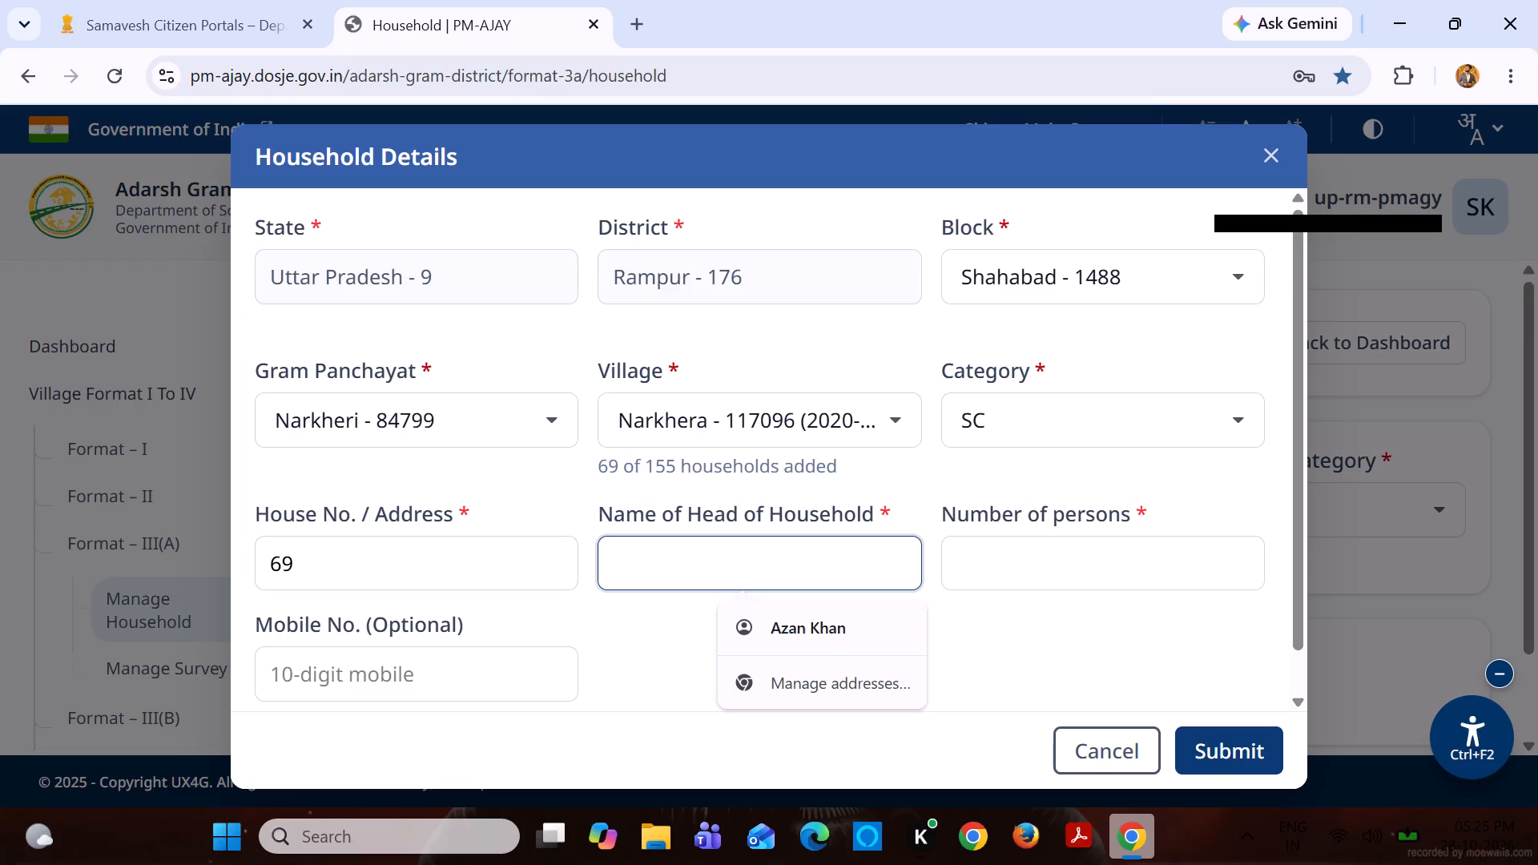
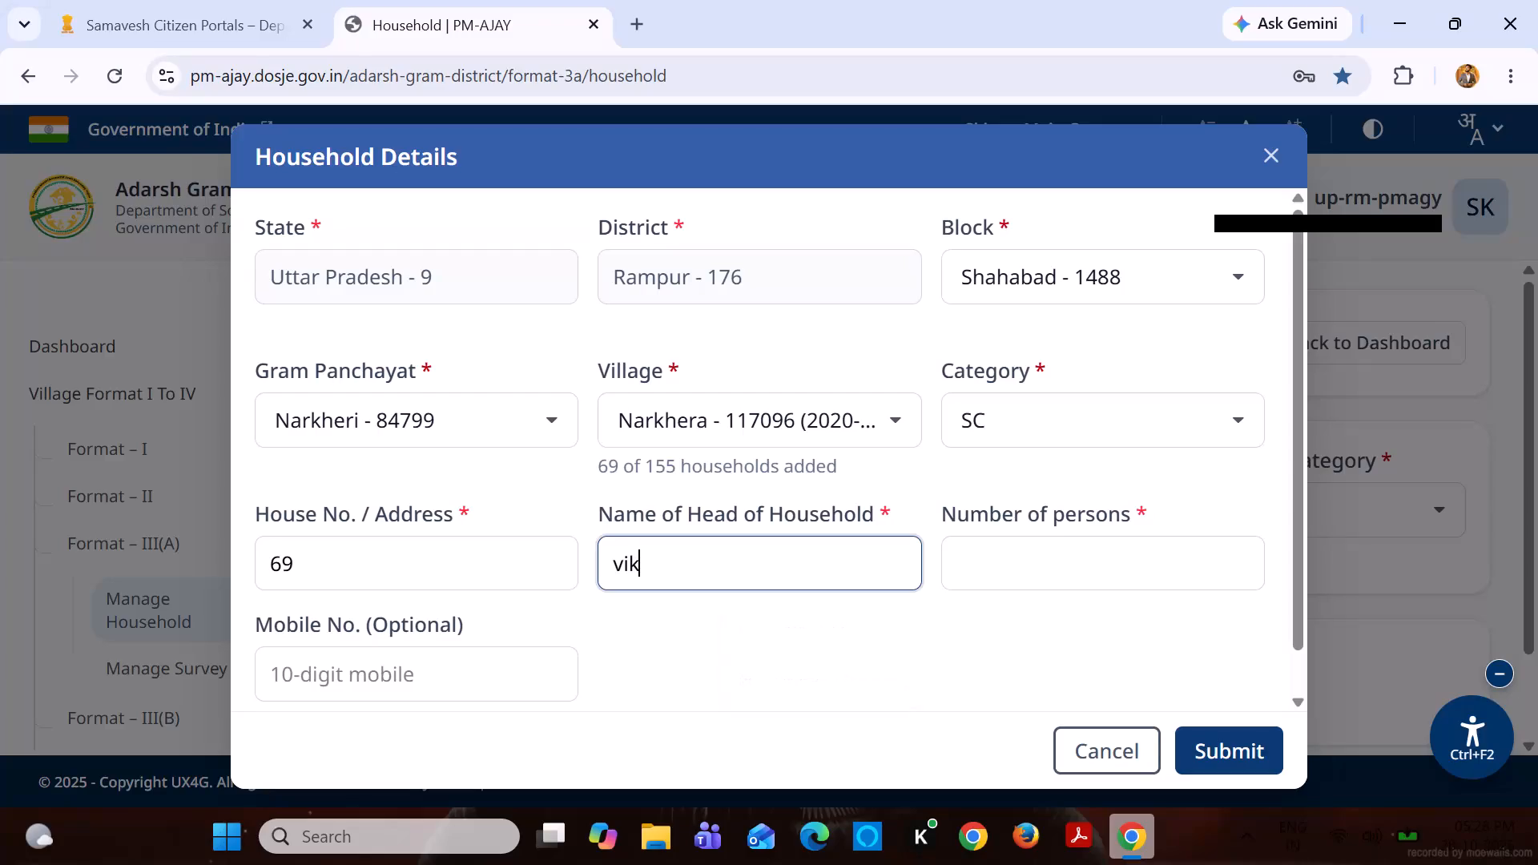
# Set the household's number of persons to 3 and submit the household details.
pyautogui.click(1070, 553)
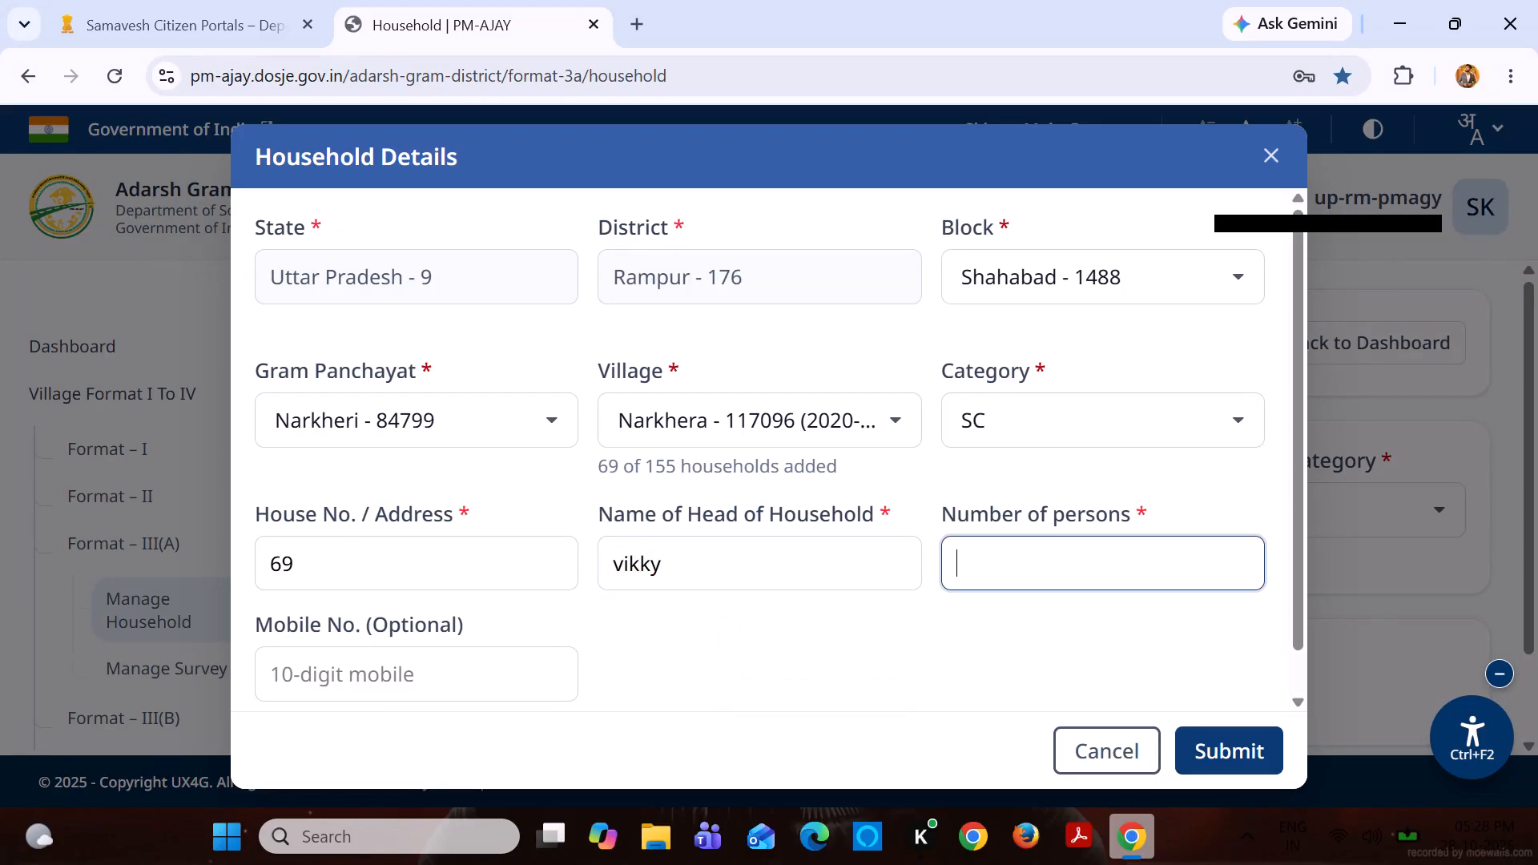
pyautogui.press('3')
pyautogui.click(1250, 742)
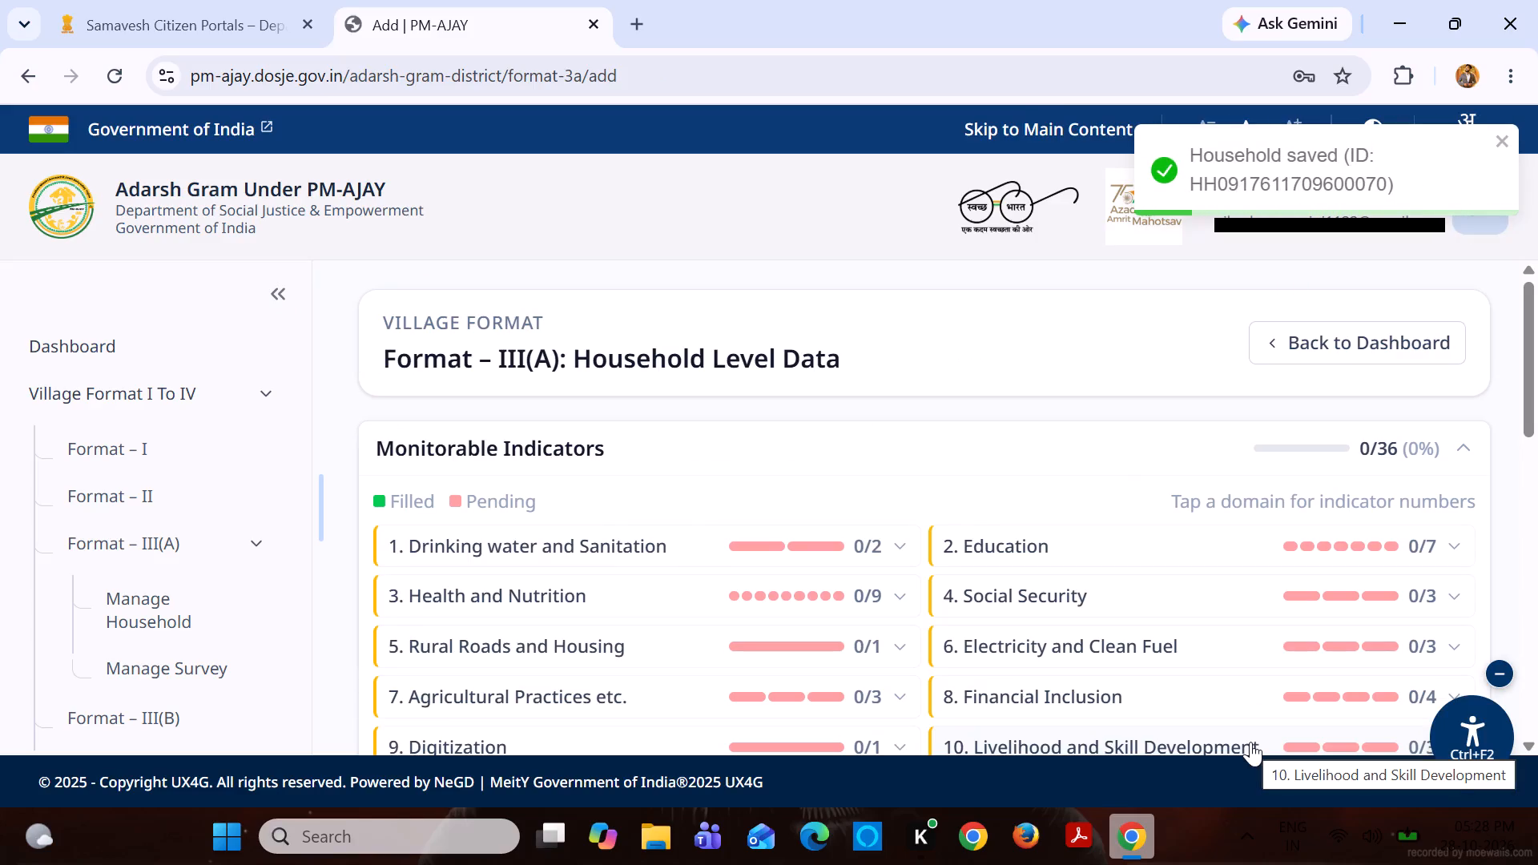
# Choose domain 1, answer Yes for having a household latrine (1.3) and No for open defecation (1.5), and submit the domain.
pyautogui.scroll(-5, 1314, 572)
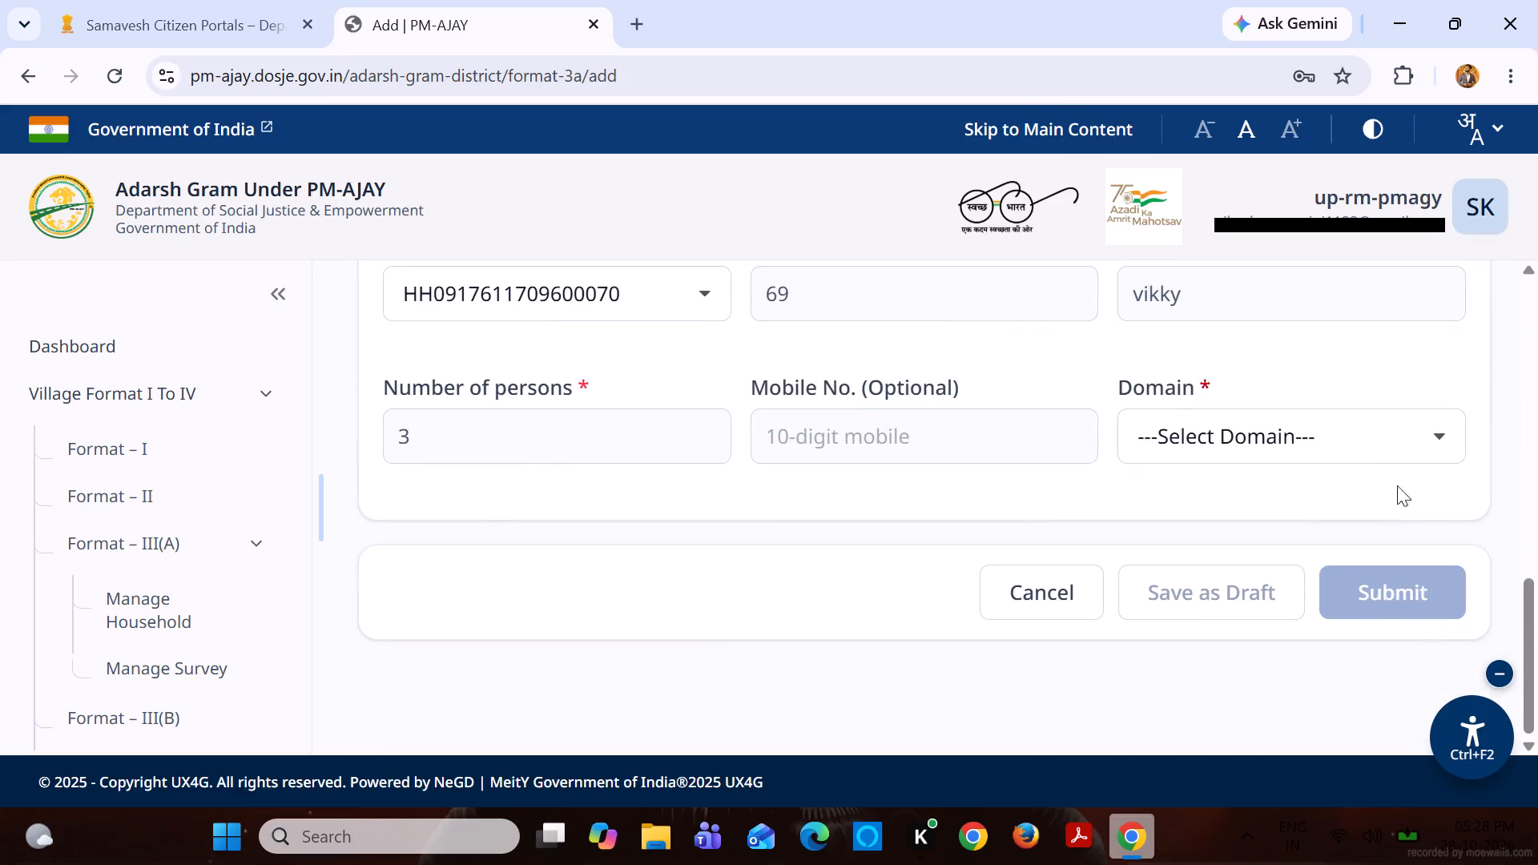
pyautogui.click(1387, 428)
pyautogui.click(1319, 223)
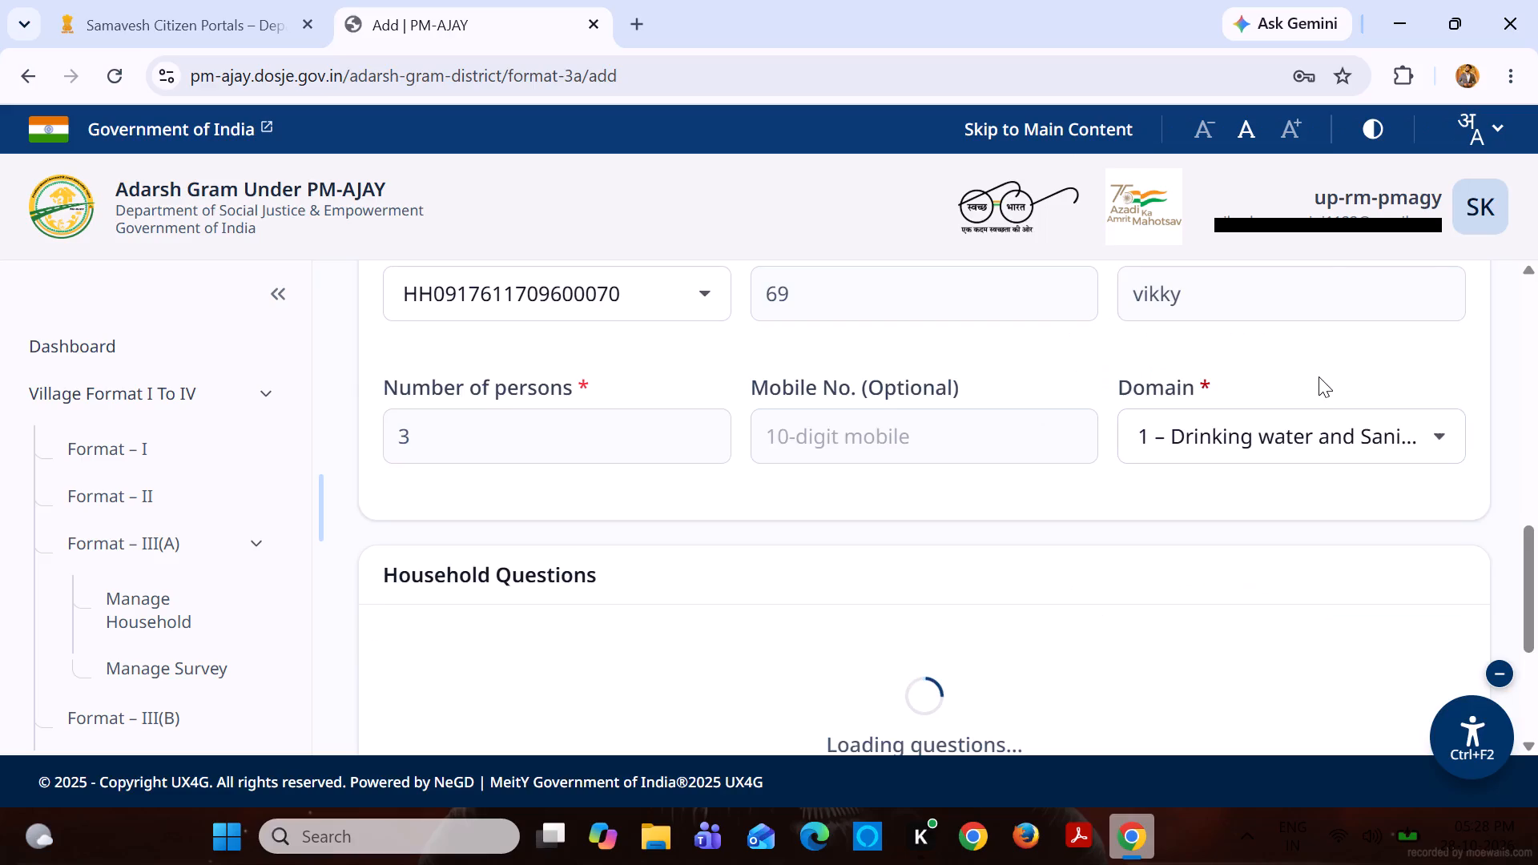
pyautogui.scroll(-3, 1319, 376)
pyautogui.moveTo(1378, 427); pyautogui.dragTo(1324, 515)
pyautogui.click(1324, 515)
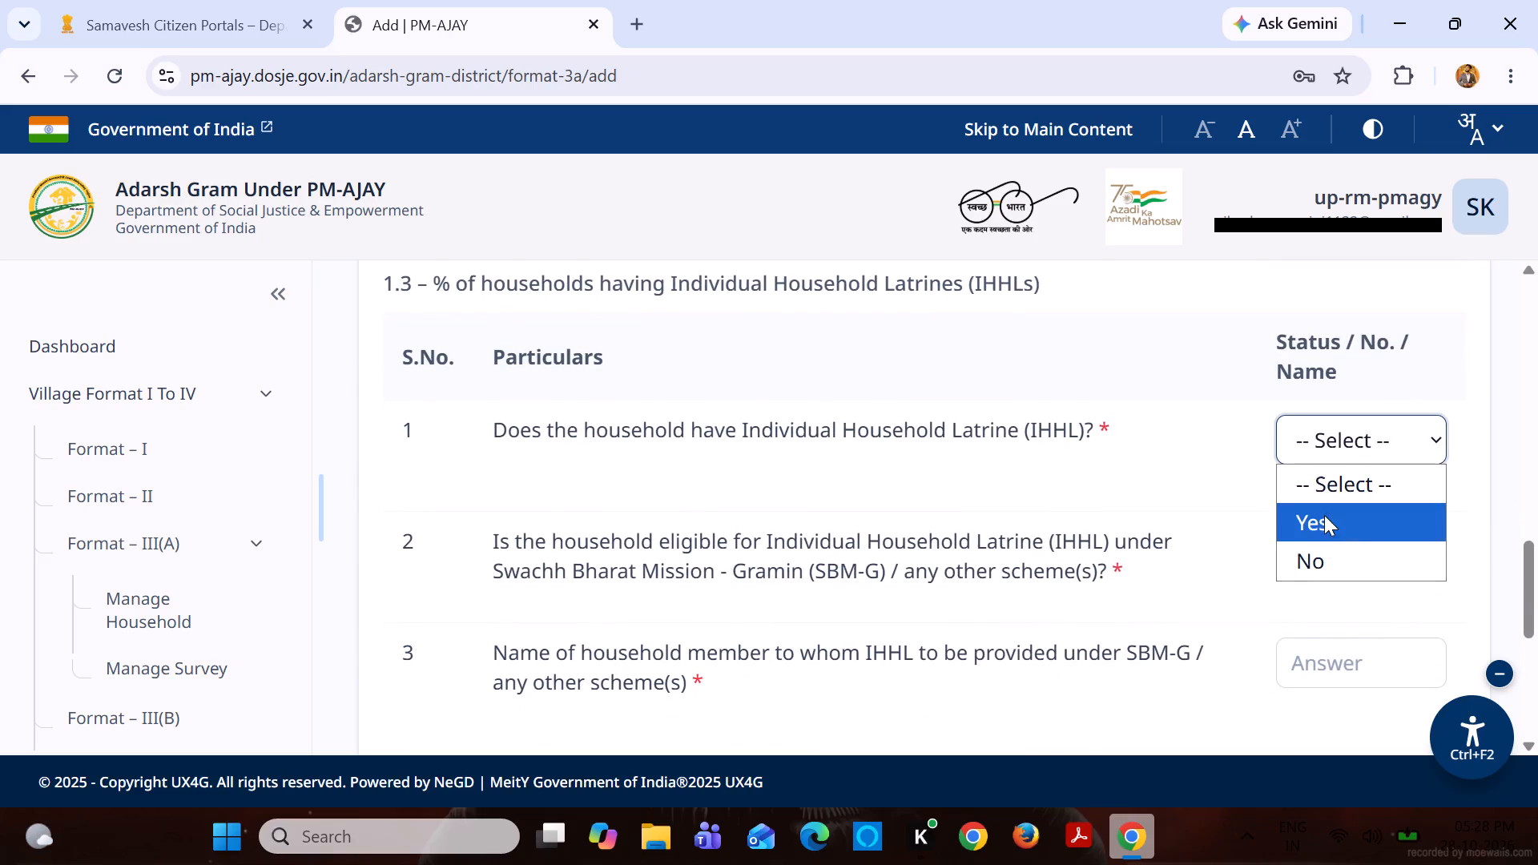
pyautogui.scroll(-3, 1324, 515)
pyautogui.moveTo(1363, 429); pyautogui.dragTo(1284, 560)
pyautogui.click(1284, 560)
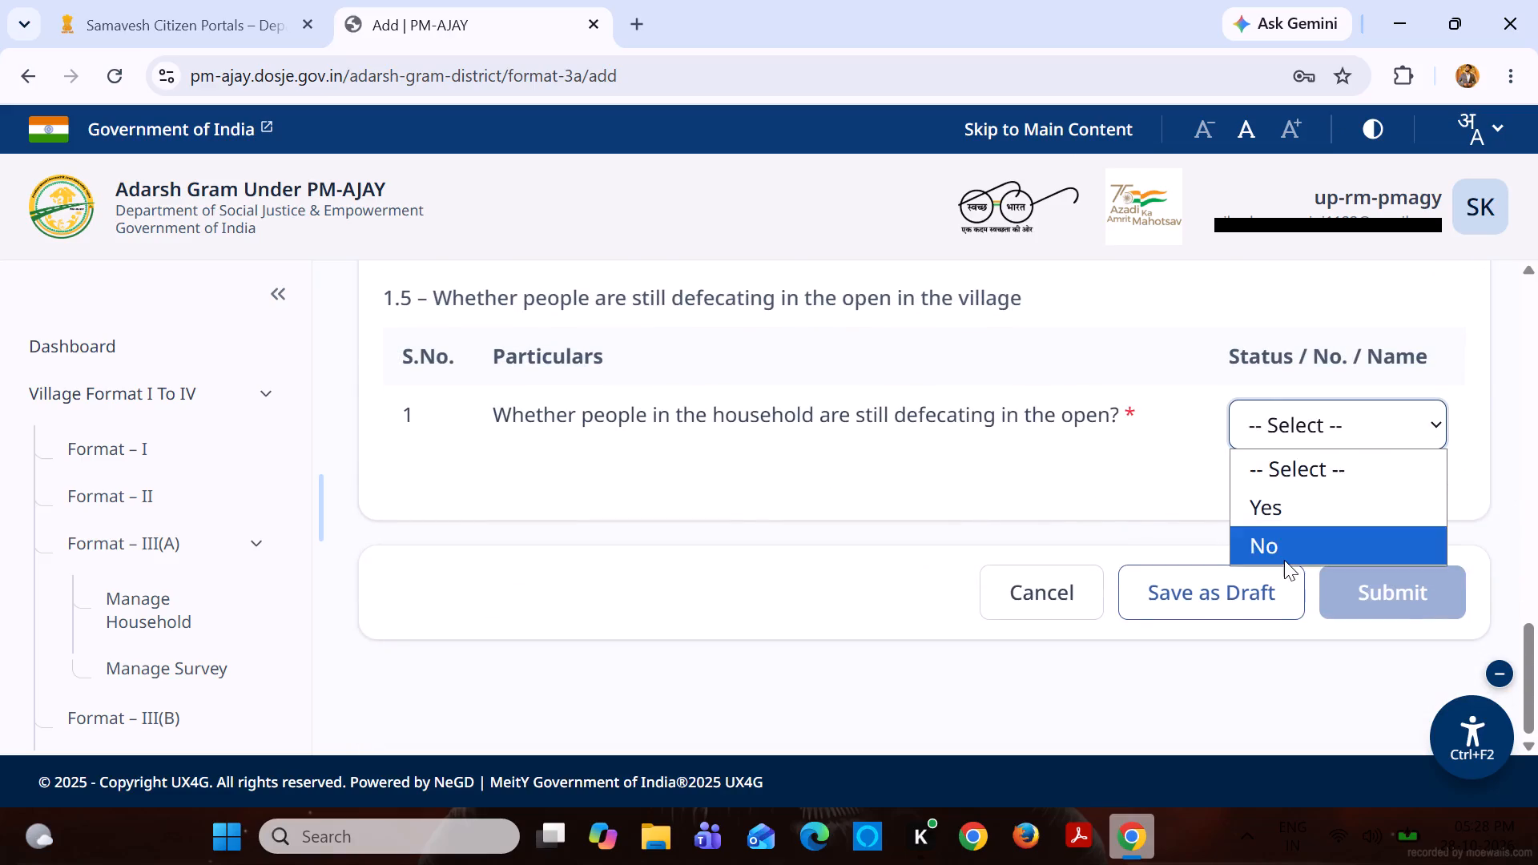
pyautogui.click(1406, 604)
# Choose domain 2 – Education and enter 1 child aged 6-10 years and 1 attending primary school (2.1).
pyautogui.click(1380, 407)
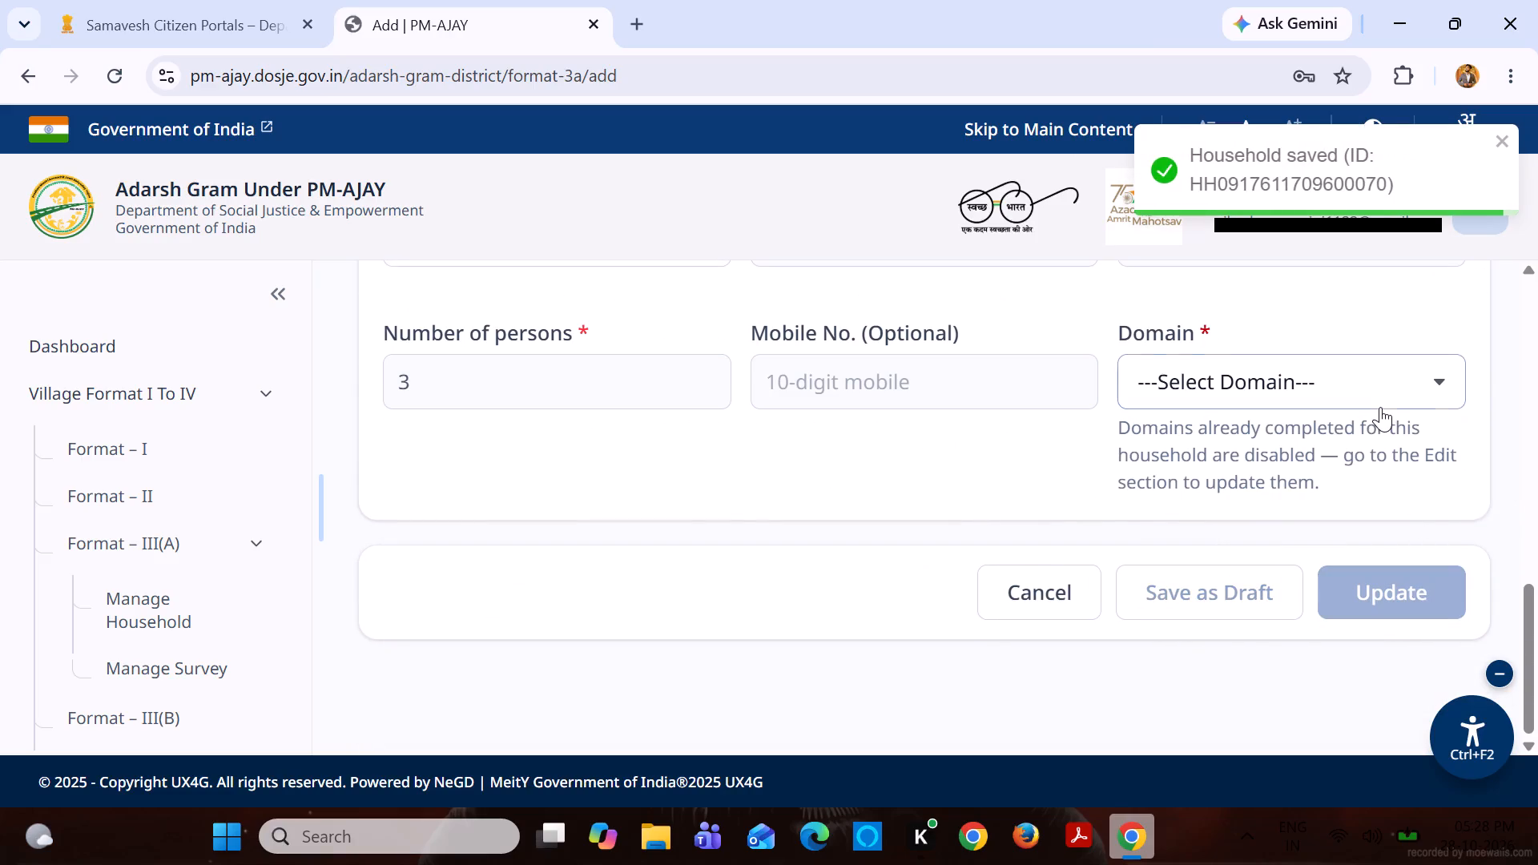
pyautogui.click(1218, 614)
pyautogui.scroll(-4, 1218, 614)
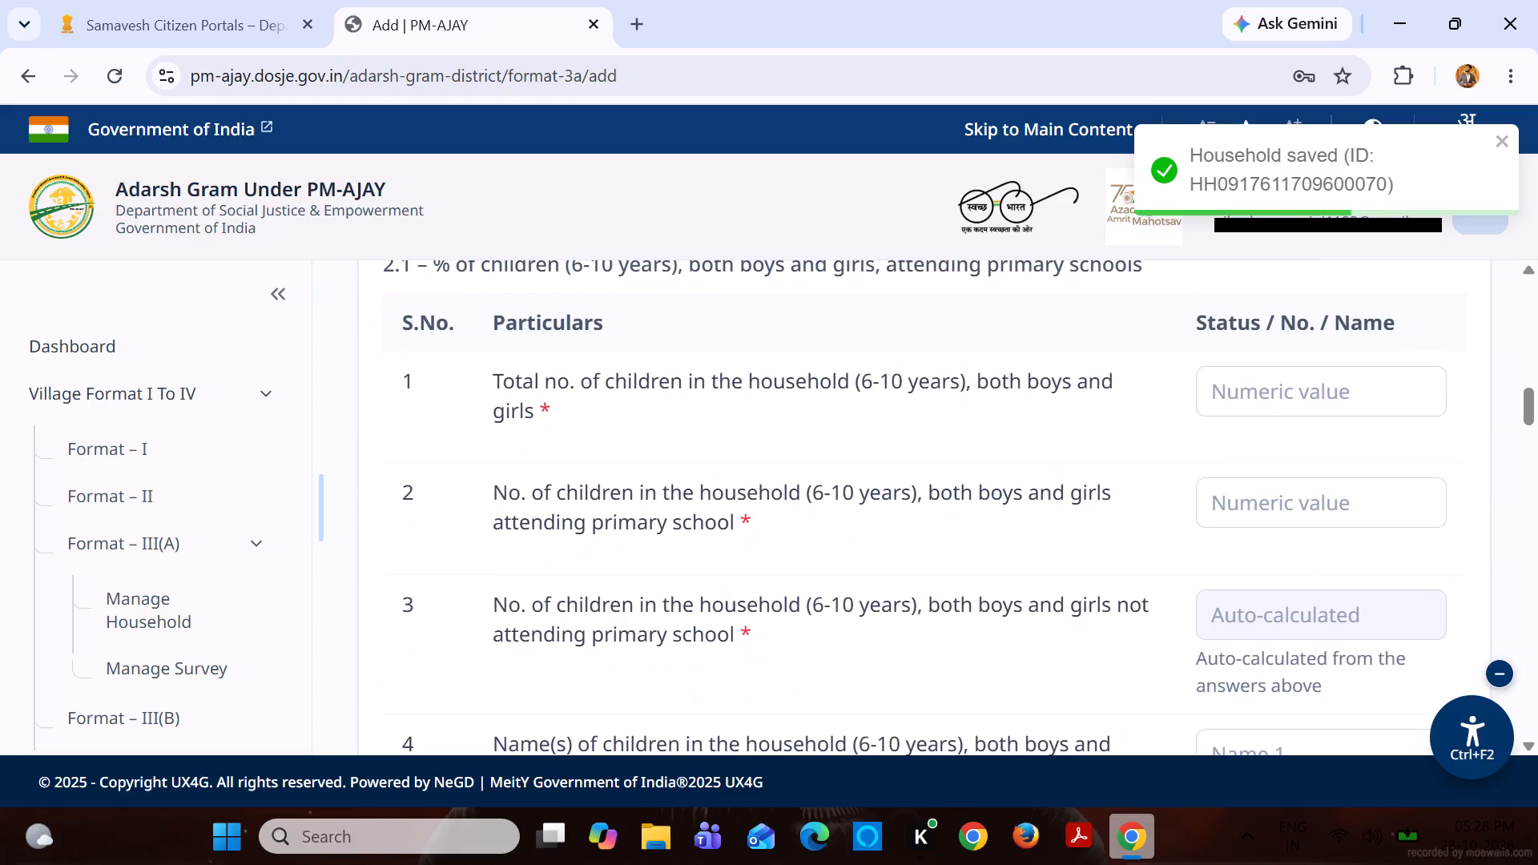
pyautogui.click(1305, 408)
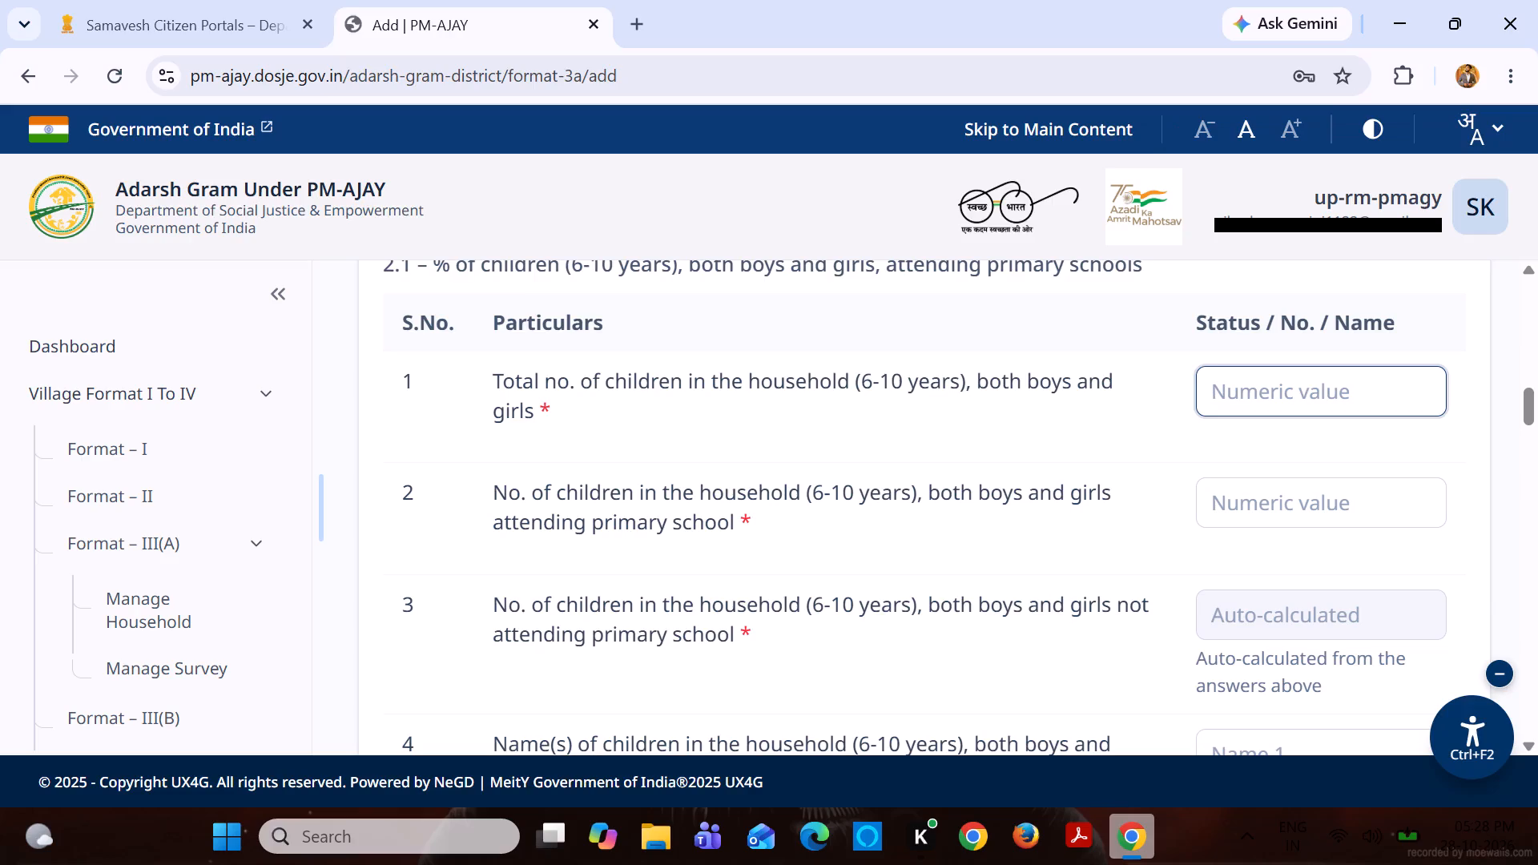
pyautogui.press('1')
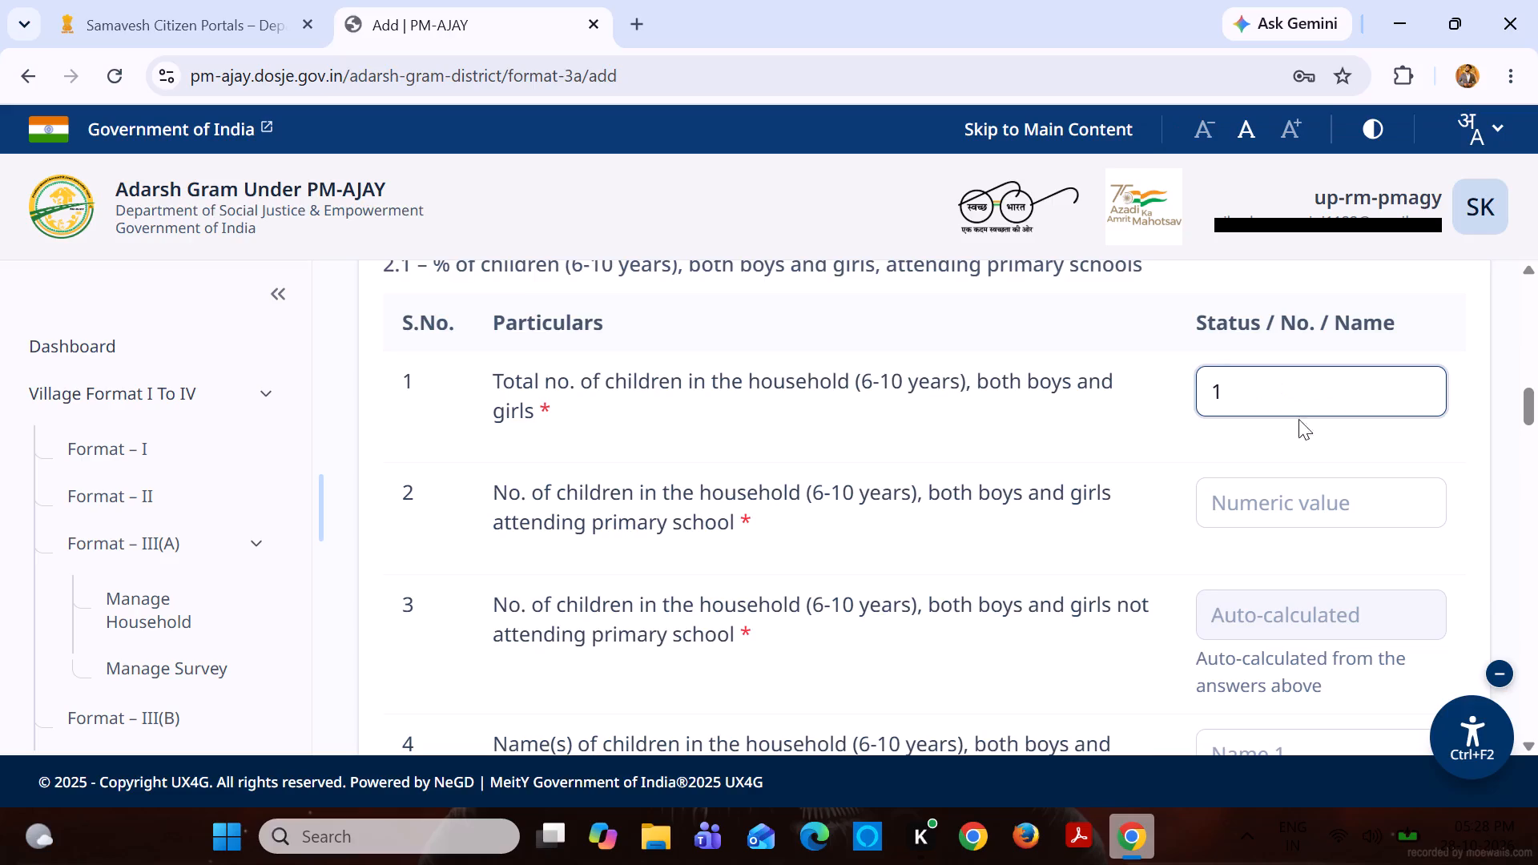
pyautogui.click(1222, 517)
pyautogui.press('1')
# Enter 0 children for each of the age groups 11-13, 14-15, 16-17 and 18-23 years in the education questions.
pyautogui.scroll(-5, 1222, 517)
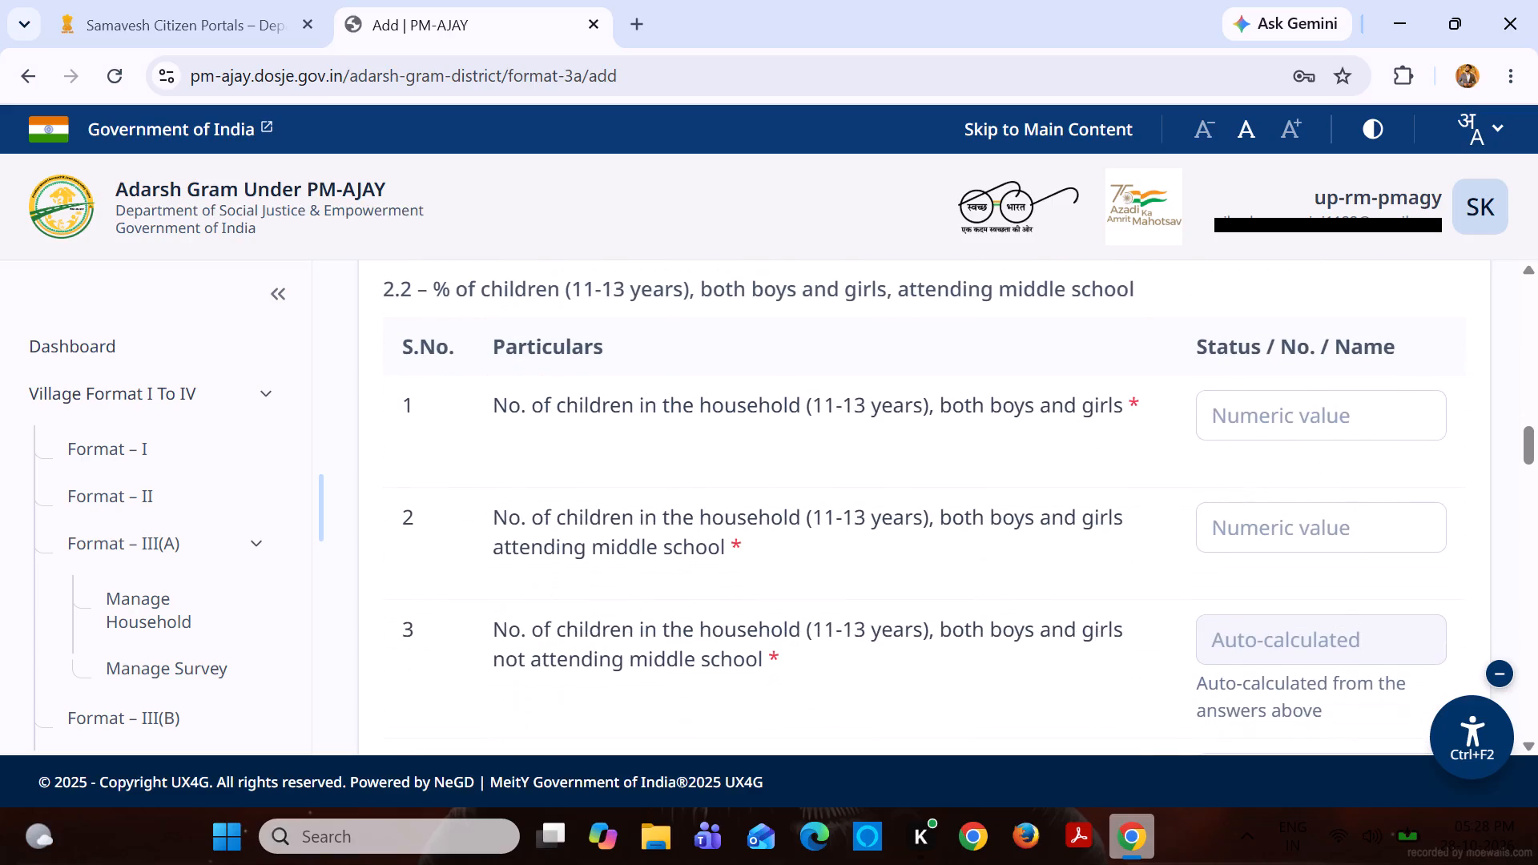
pyautogui.click(1323, 428)
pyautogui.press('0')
pyautogui.scroll(-4, 1323, 428)
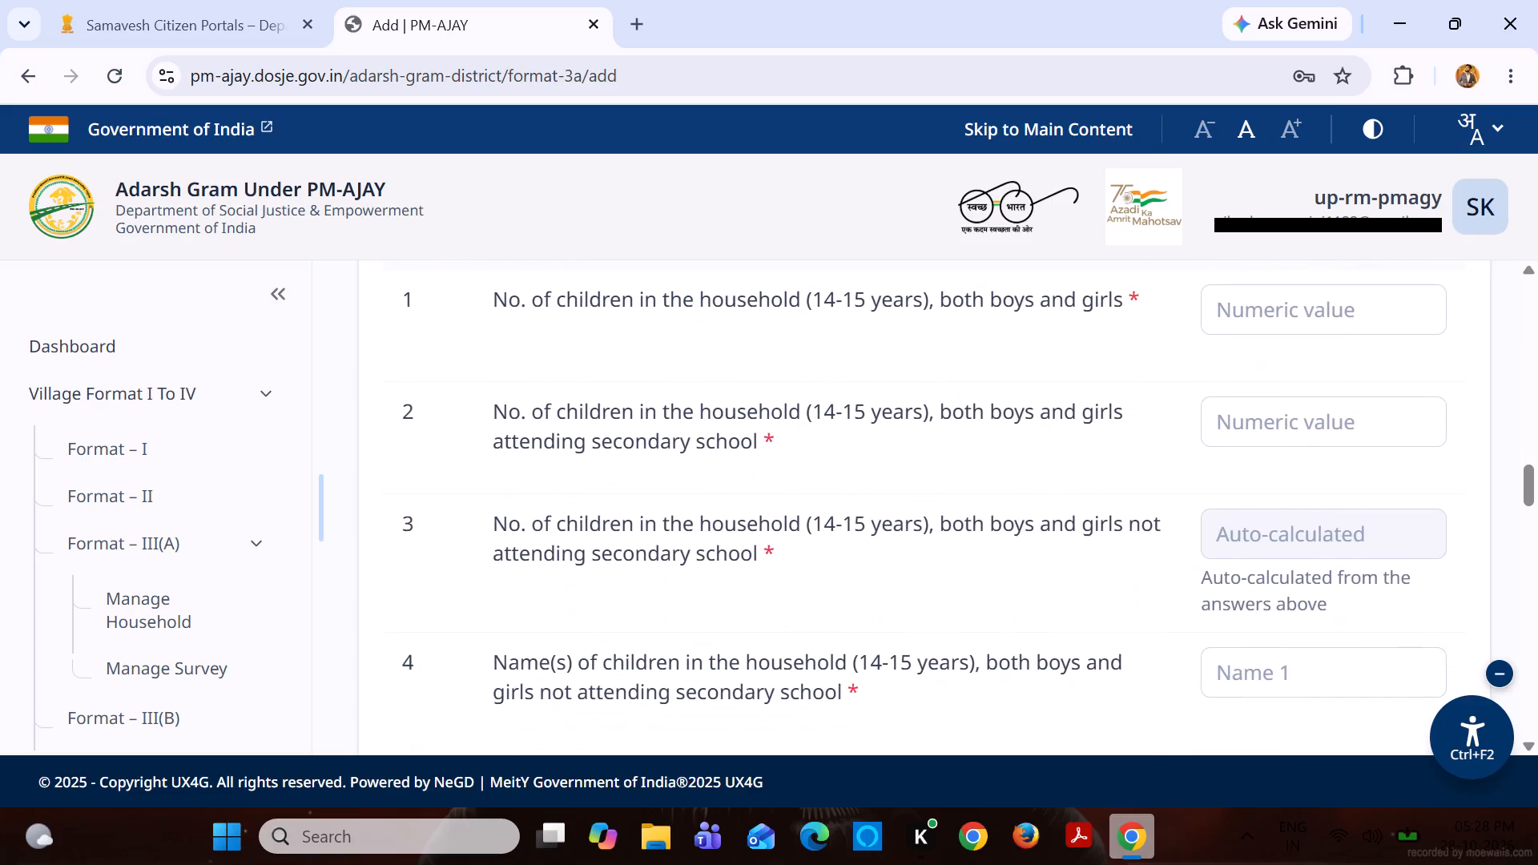
pyautogui.click(1254, 313)
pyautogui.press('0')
pyautogui.click(1238, 531)
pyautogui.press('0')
pyautogui.scroll(-4, 1238, 531)
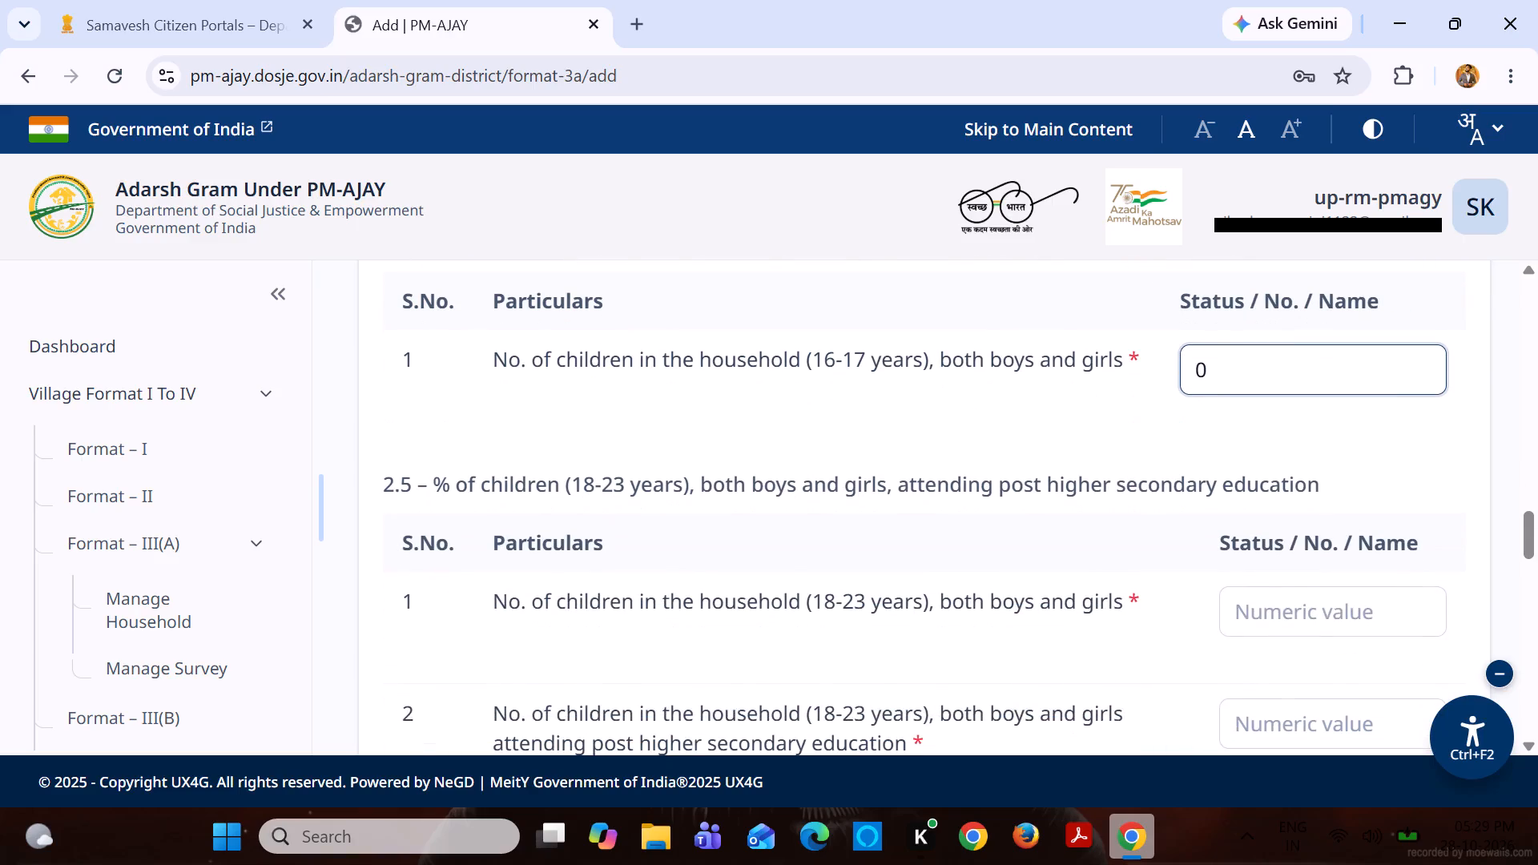
pyautogui.click(1266, 622)
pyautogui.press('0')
# Enter 0 children eligible for the Pre-matric Scholarship (2.6) and 0 for the Post-matric Scholarship, and submit domain 2.
pyautogui.scroll(-6, 1266, 622)
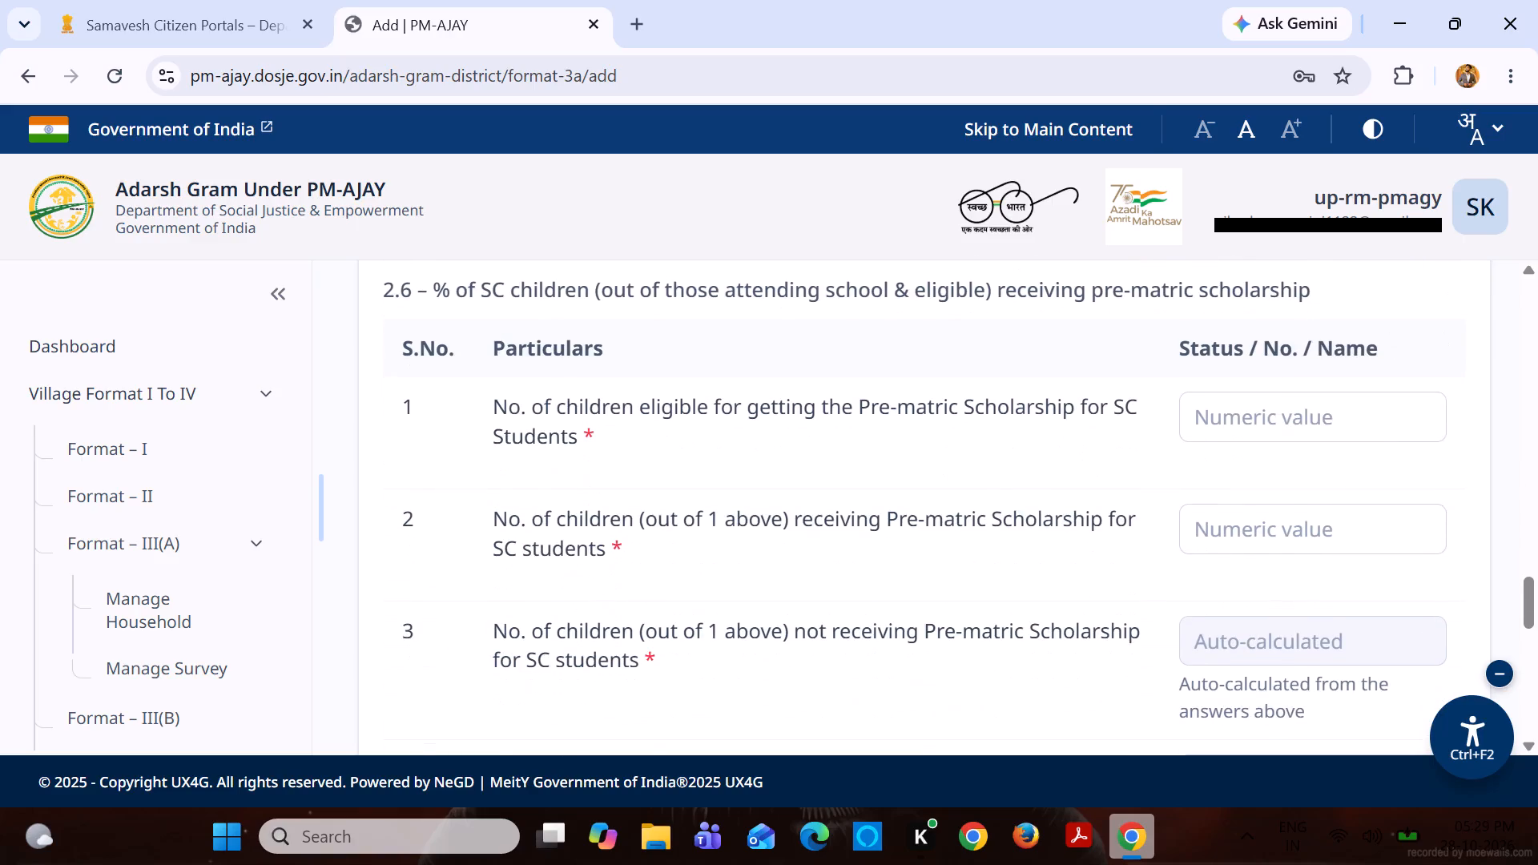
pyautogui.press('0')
pyautogui.press('BackSpace')
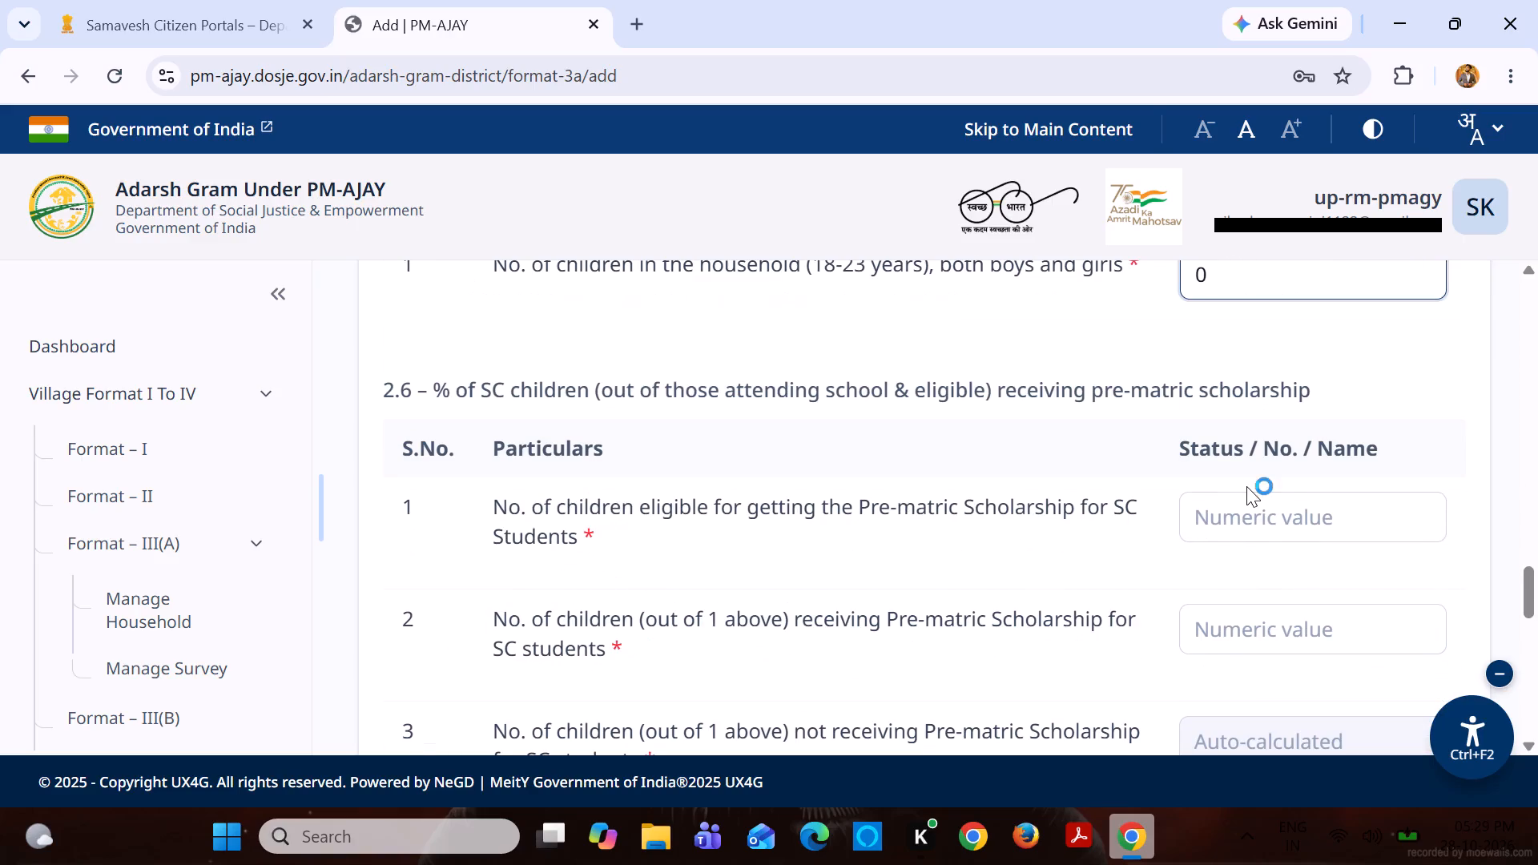
pyautogui.moveTo(1246, 486); pyautogui.dragTo(1243, 505)
pyautogui.click(1243, 505)
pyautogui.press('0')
pyautogui.scroll(-6, 1243, 505)
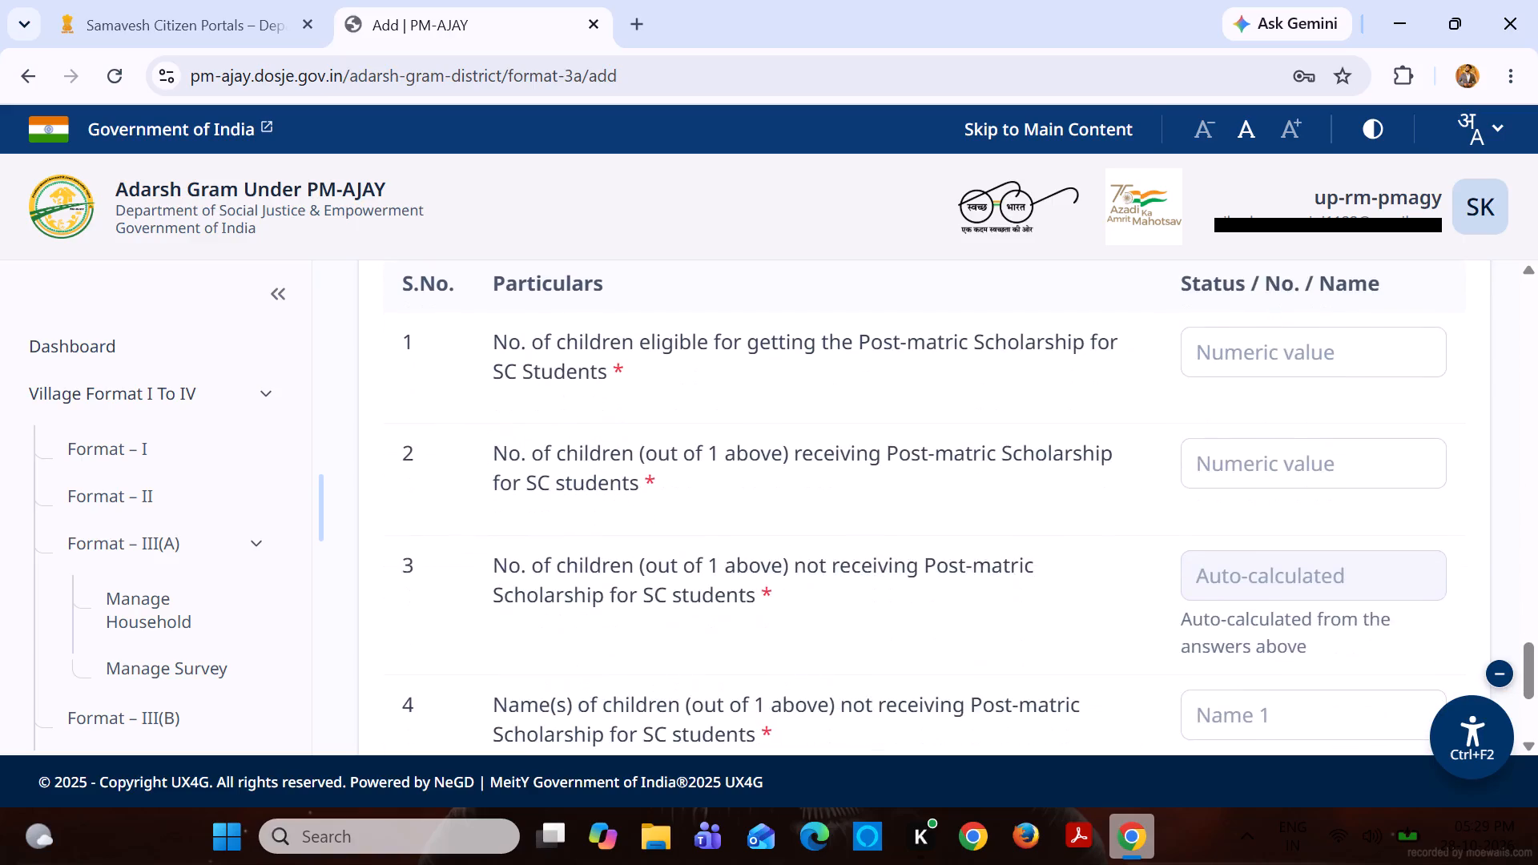
pyautogui.click(1243, 358)
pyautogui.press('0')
pyautogui.click(1395, 573)
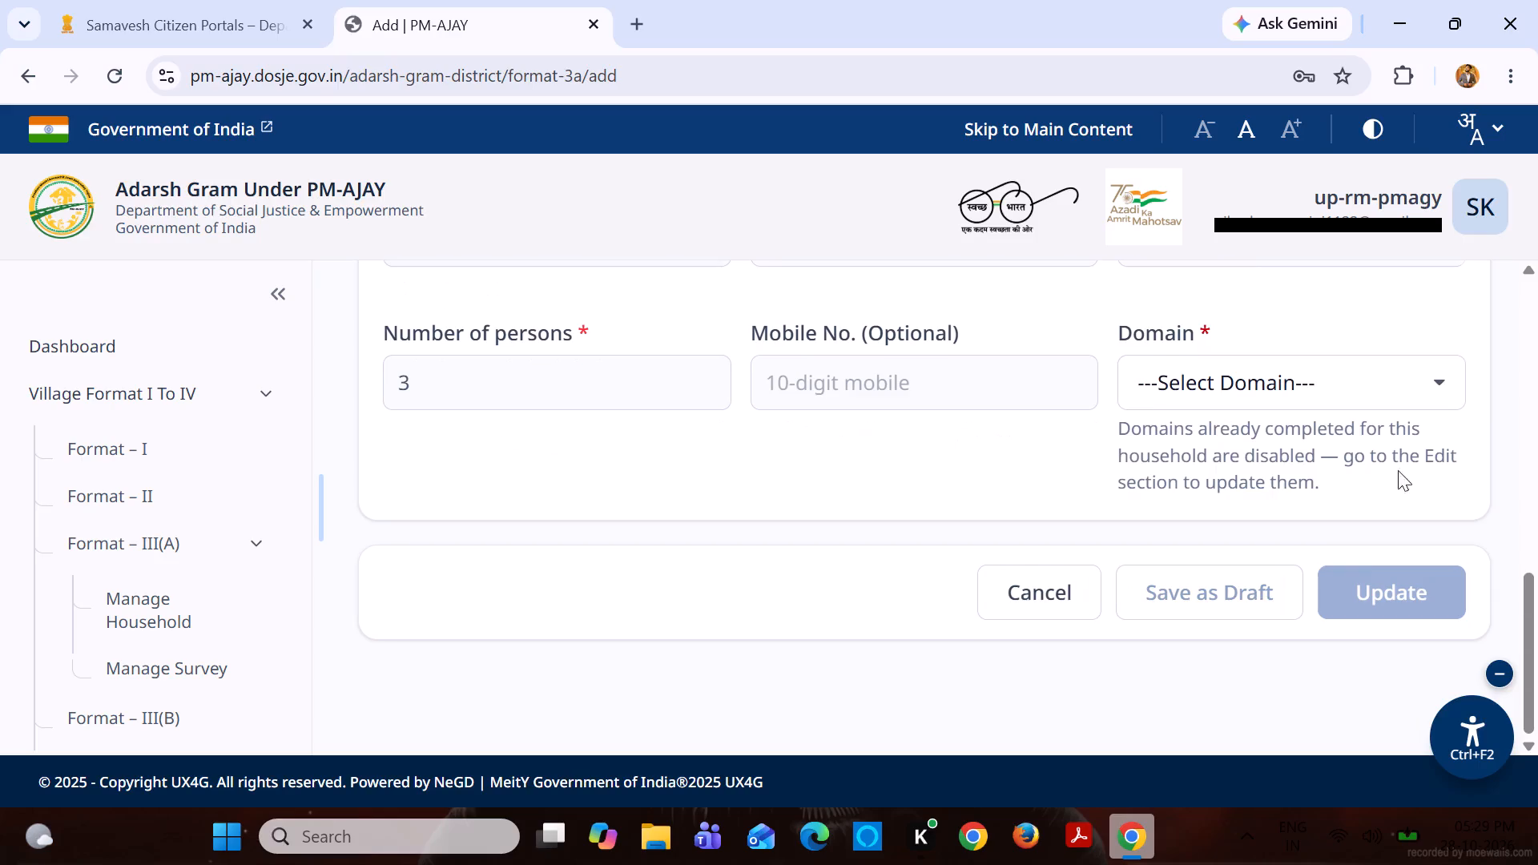
# Choose domain 3 – Health and Nutrition and answer Yes for coverage under a Health Protection Scheme (3.1).
pyautogui.click(1375, 413)
pyautogui.click(1367, 372)
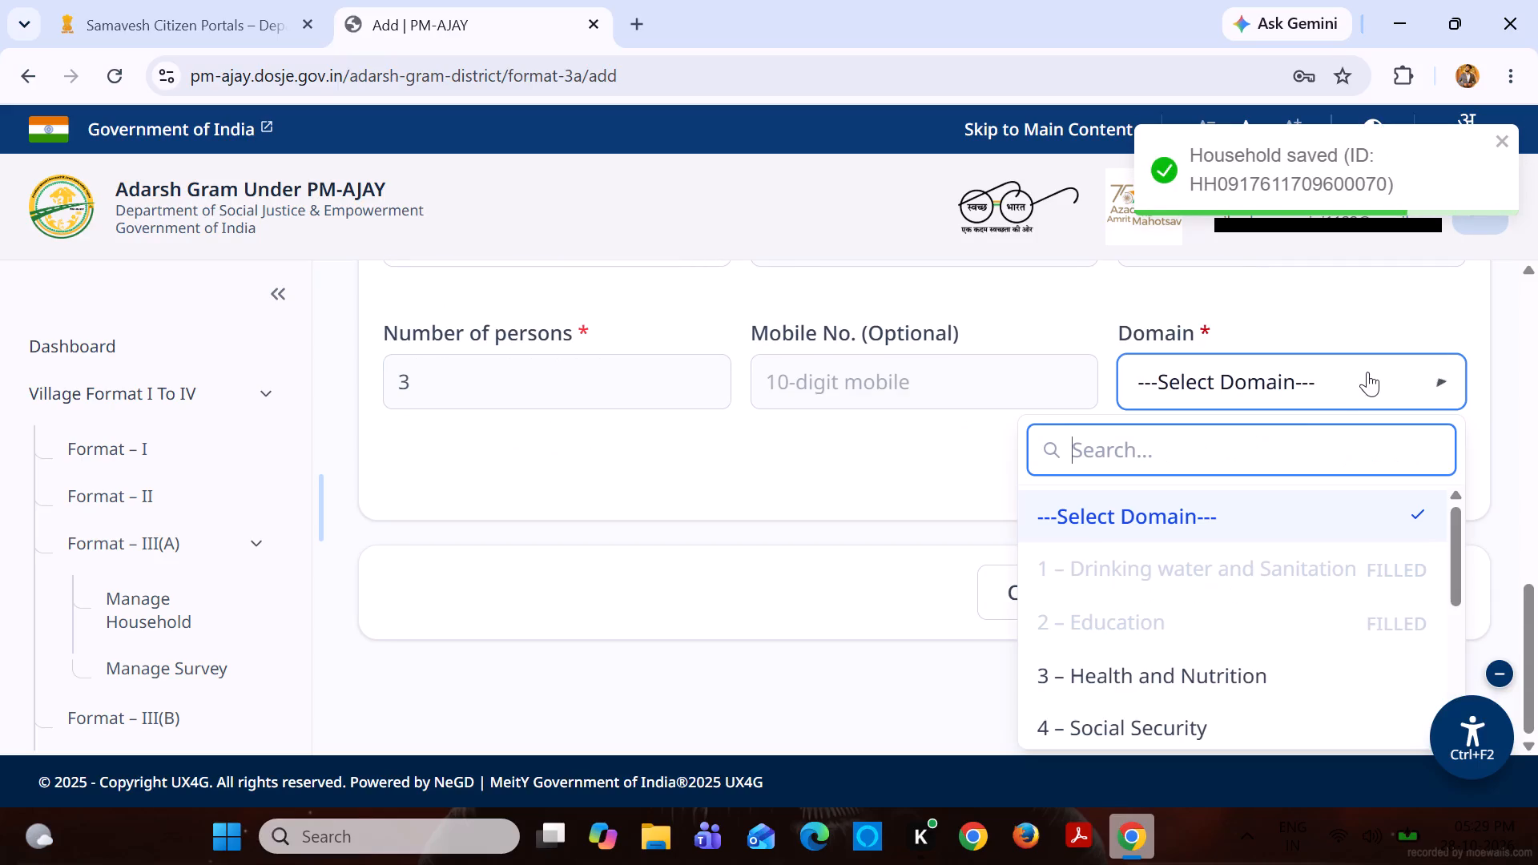
pyautogui.moveTo(1120, 678); pyautogui.dragTo(1261, 621)
pyautogui.scroll(-1, 1261, 621)
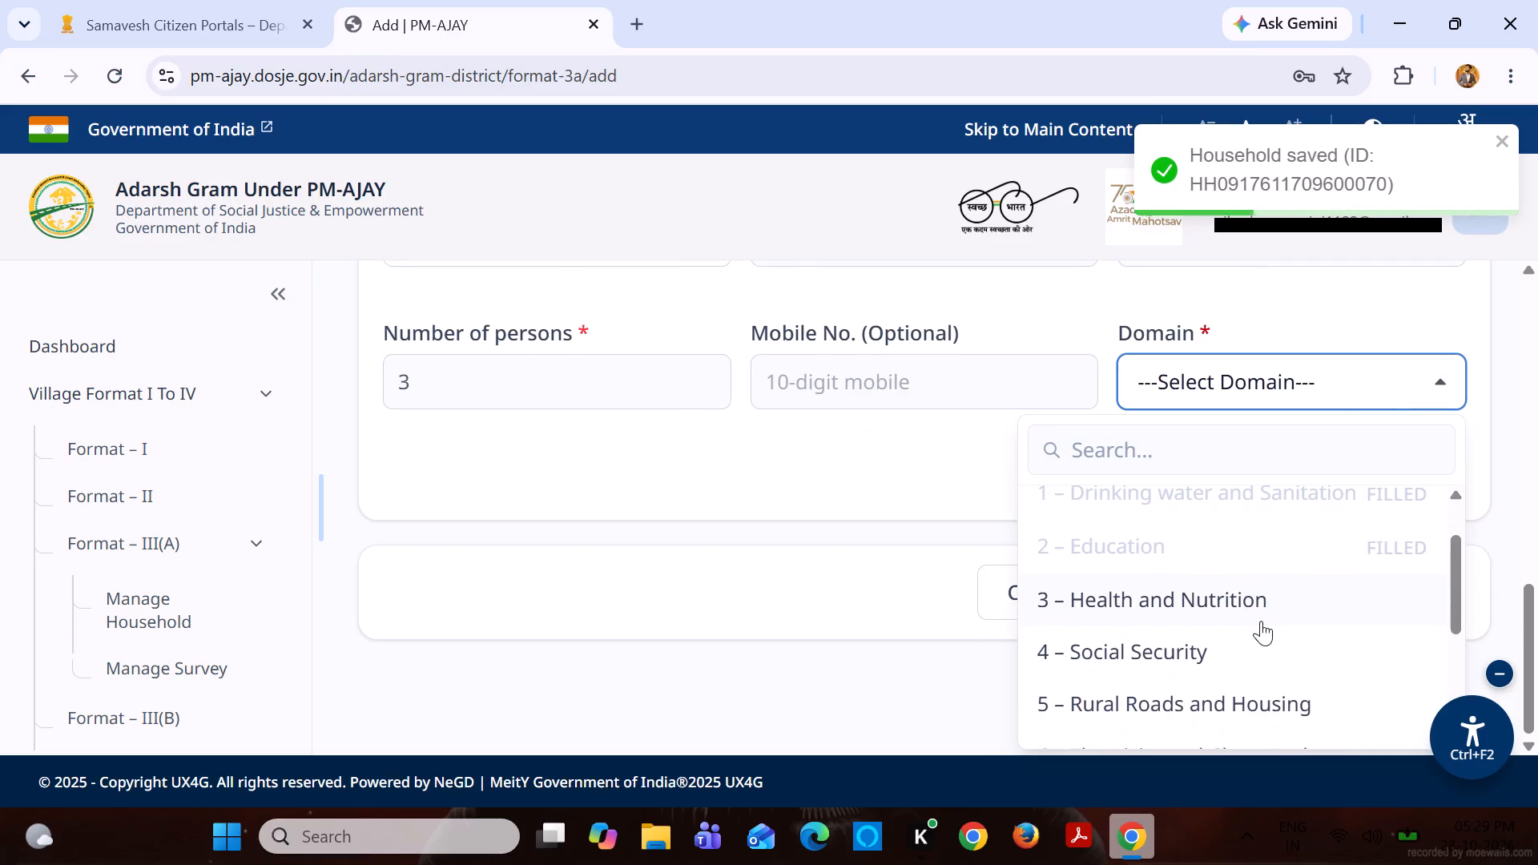
pyautogui.click(1229, 595)
pyautogui.scroll(-2, 1249, 549)
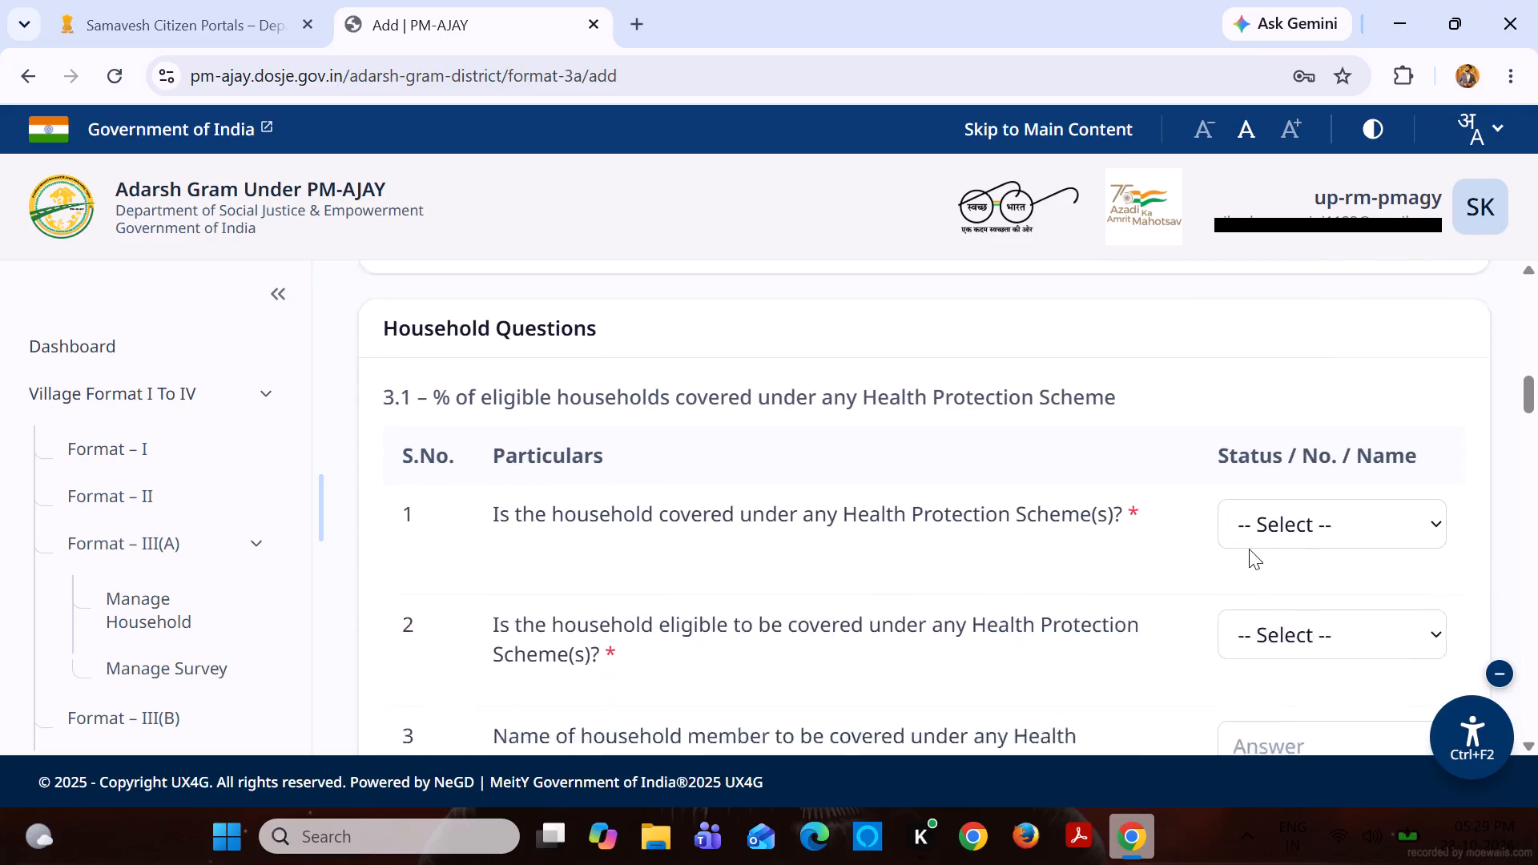
pyautogui.moveTo(1337, 495); pyautogui.dragTo(1272, 560)
pyautogui.click(1272, 560)
# Enter 0 pregnant women (3.3), 0 deliveries (3.4) and 0 children born during the last one year (3.5).
pyautogui.scroll(-3, 1272, 560)
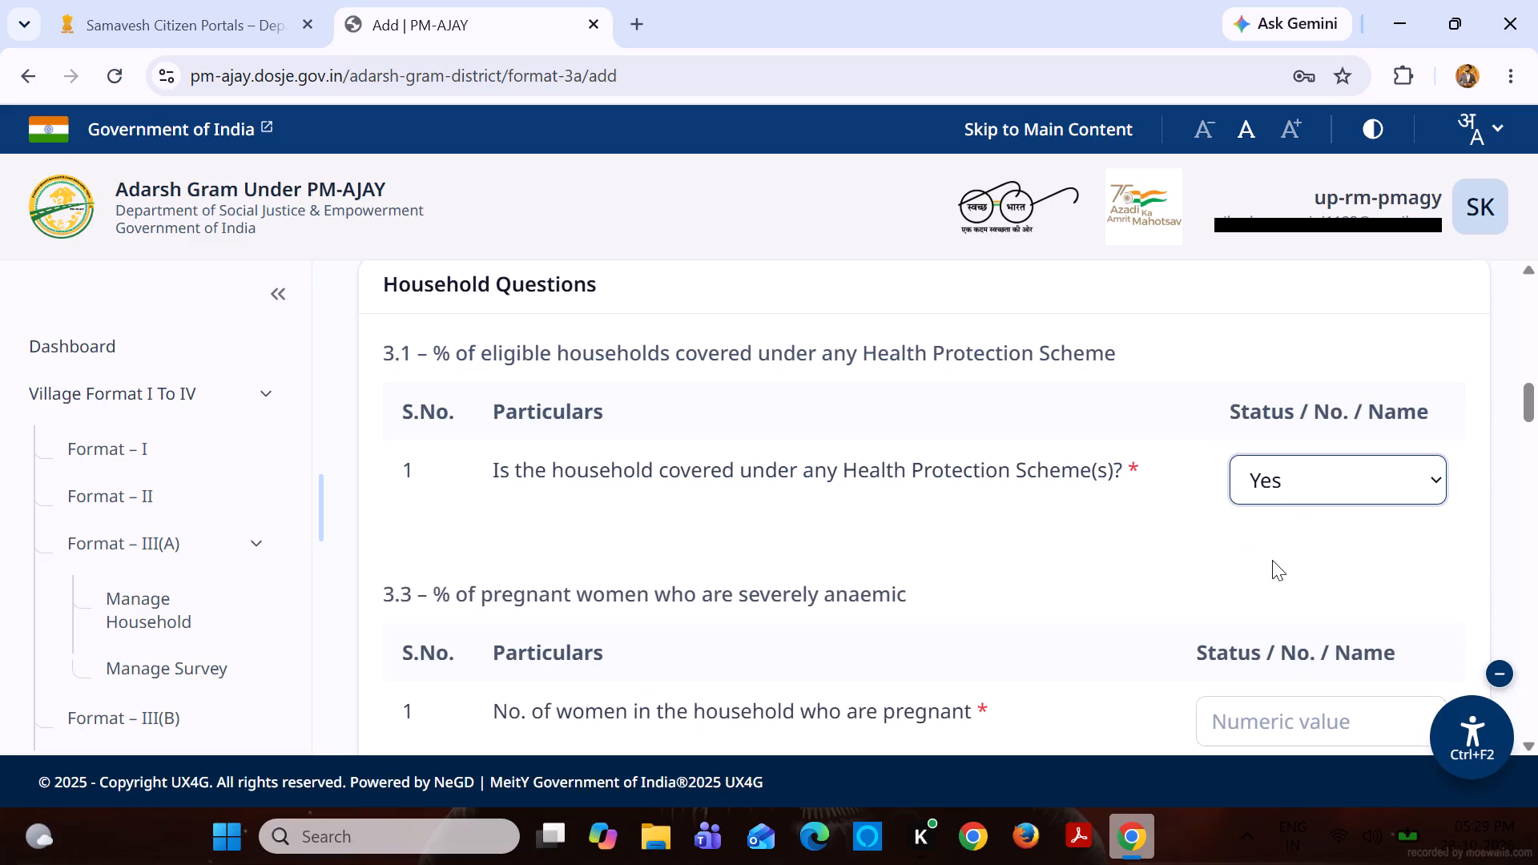
pyautogui.scroll(-3, 1314, 468)
pyautogui.click(1270, 404)
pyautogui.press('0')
pyautogui.scroll(-1, 1270, 404)
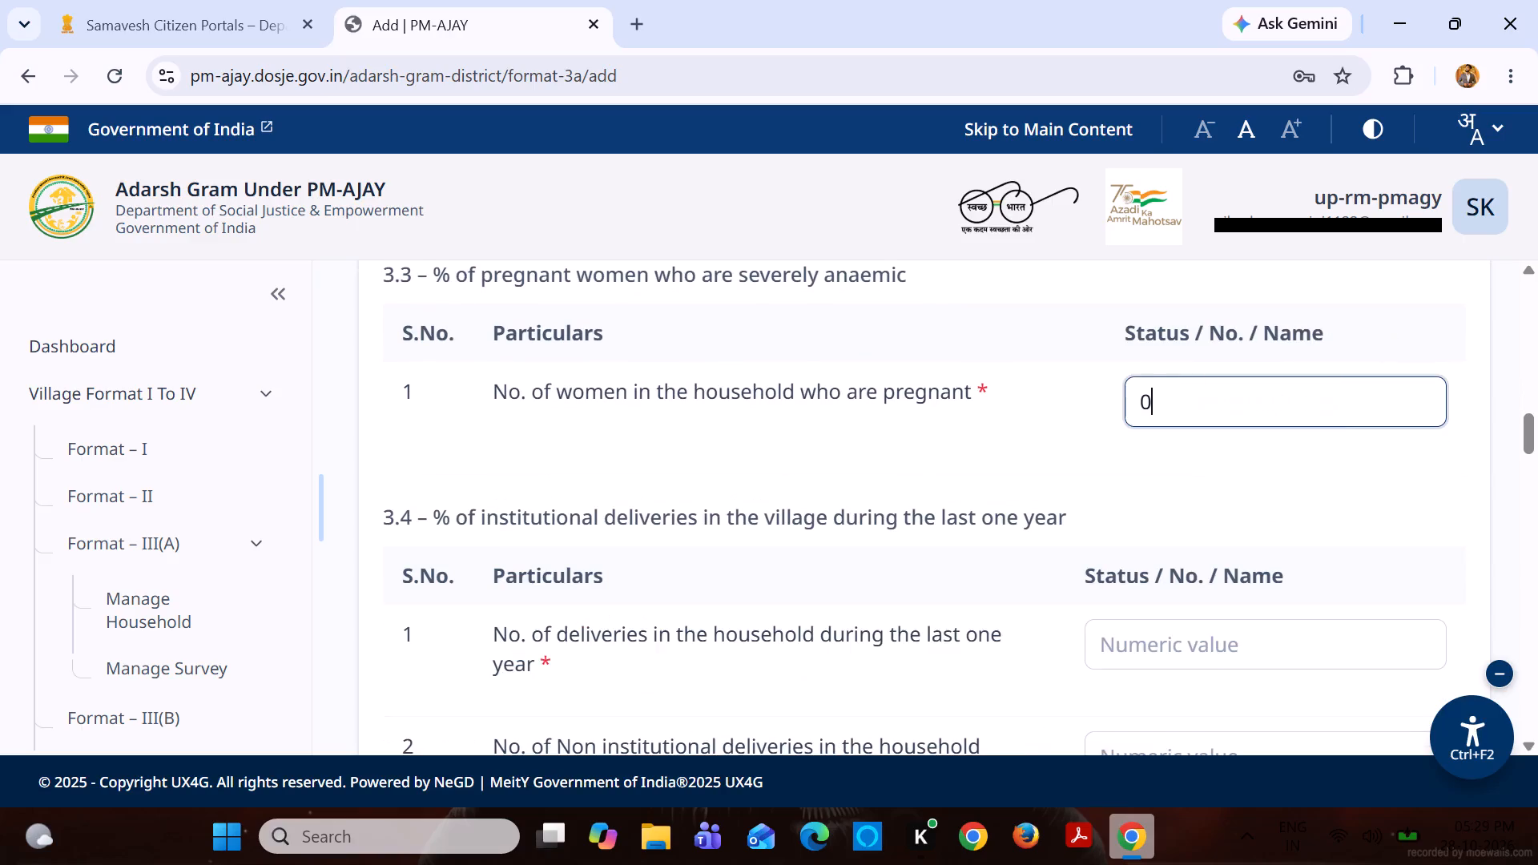
pyautogui.scroll(-3, 1270, 404)
pyautogui.click(1155, 416)
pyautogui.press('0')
pyautogui.scroll(-5, 1155, 416)
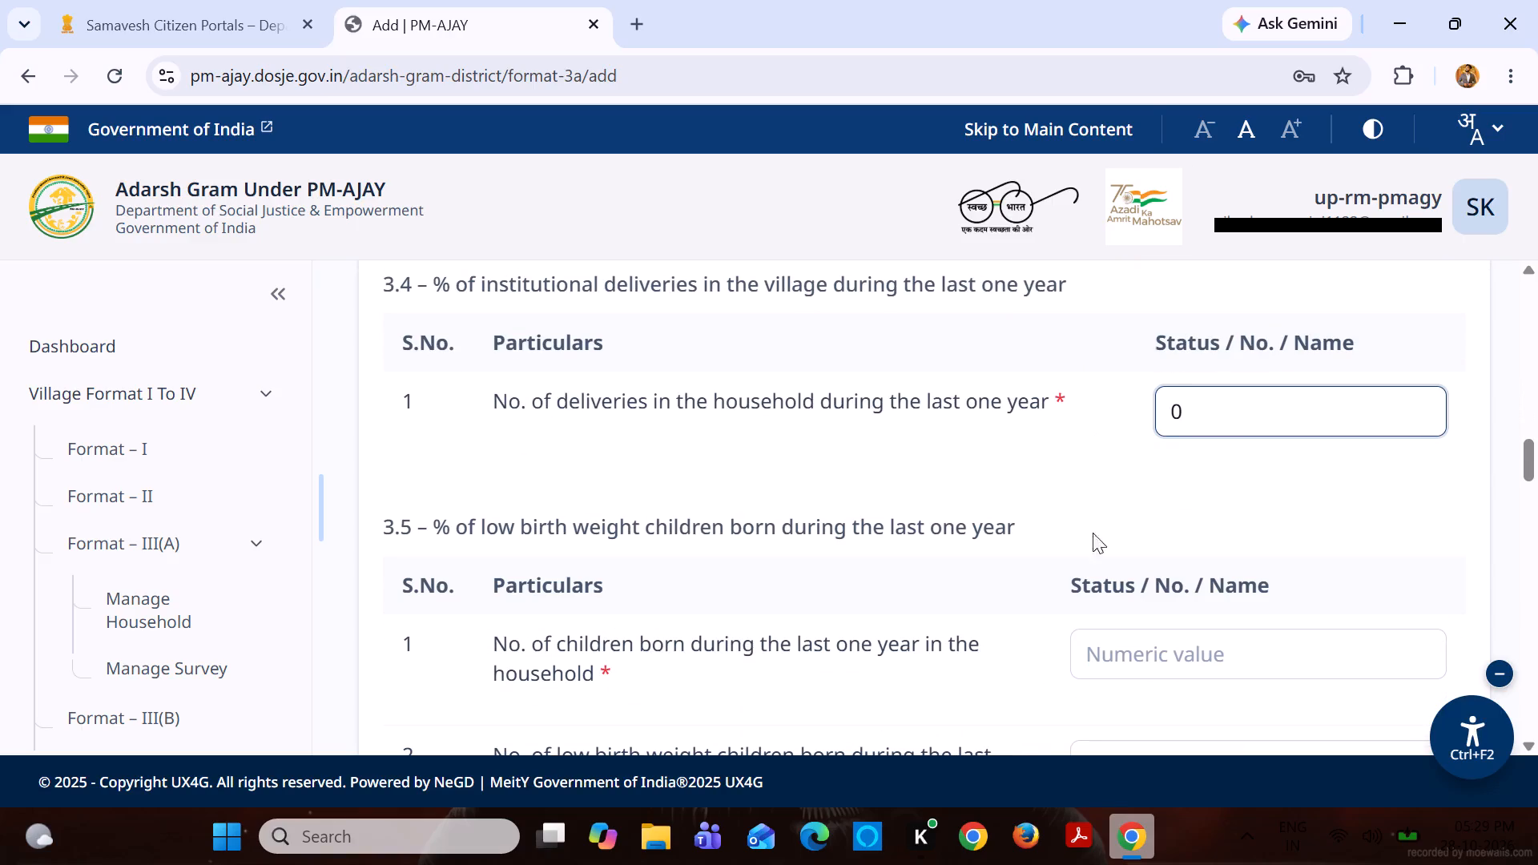
pyautogui.click(1090, 645)
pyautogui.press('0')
# Enter 0 children below one year, 0 children aged 0-5 years (3.7) and 0 women pregnant during the last year (3.8).
pyautogui.scroll(-6, 1090, 645)
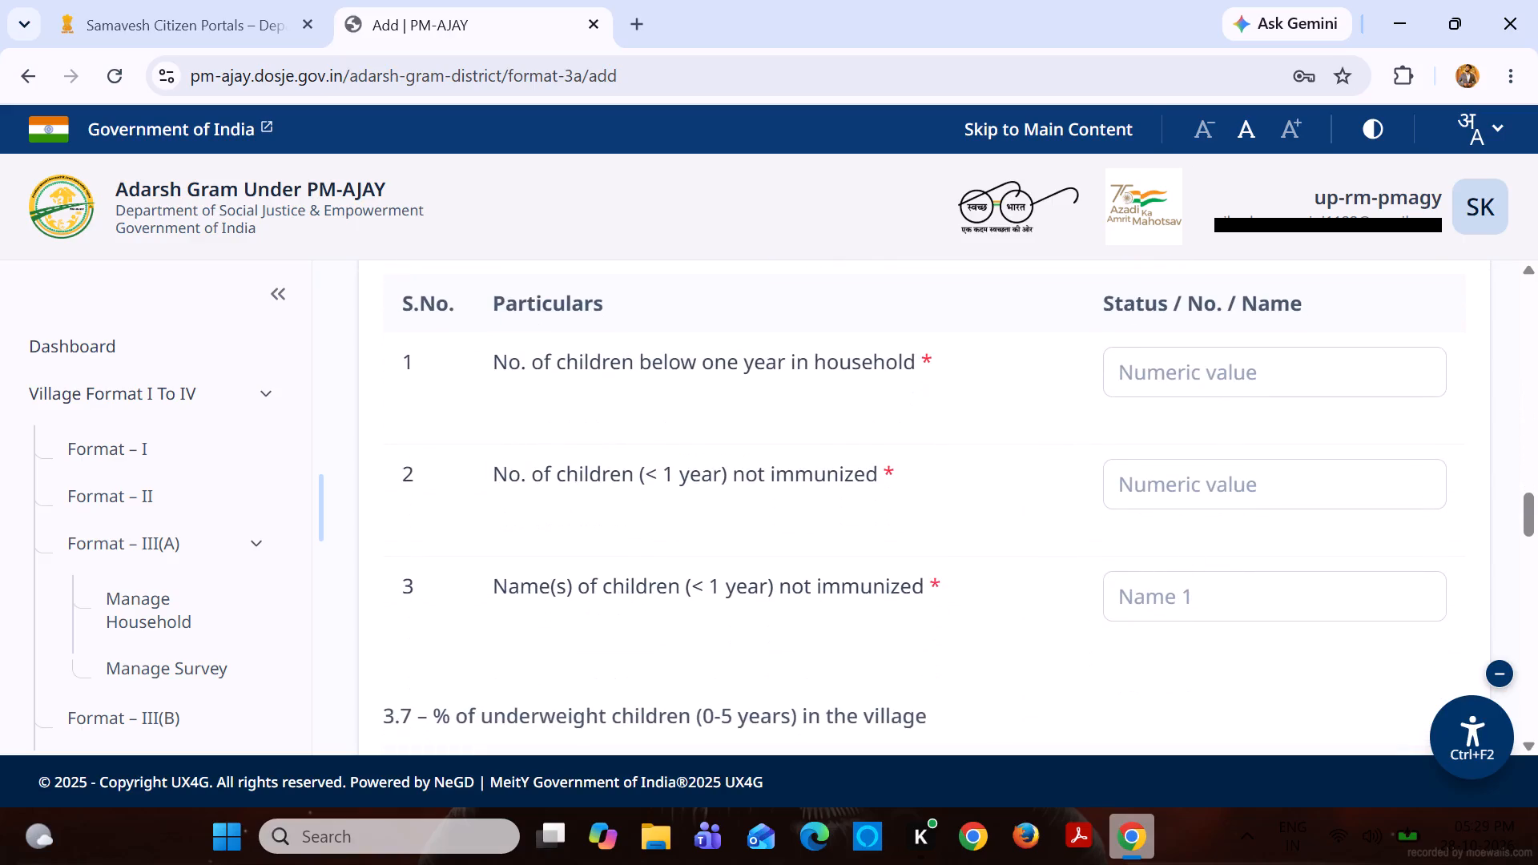
pyautogui.click(1137, 384)
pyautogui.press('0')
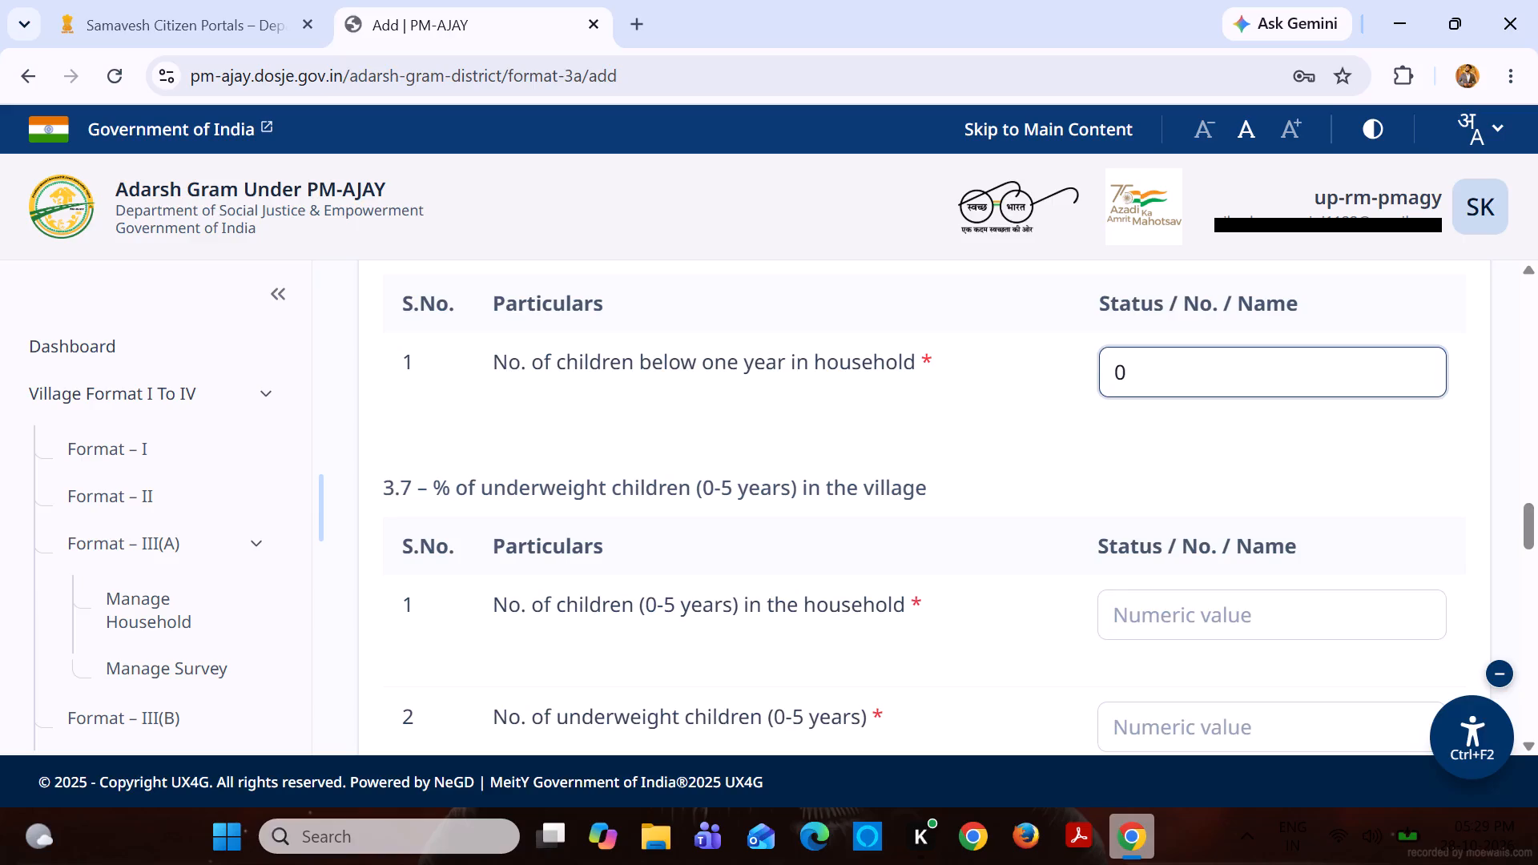
pyautogui.click(1141, 610)
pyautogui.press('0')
pyautogui.scroll(-4, 1144, 601)
pyautogui.click(1165, 585)
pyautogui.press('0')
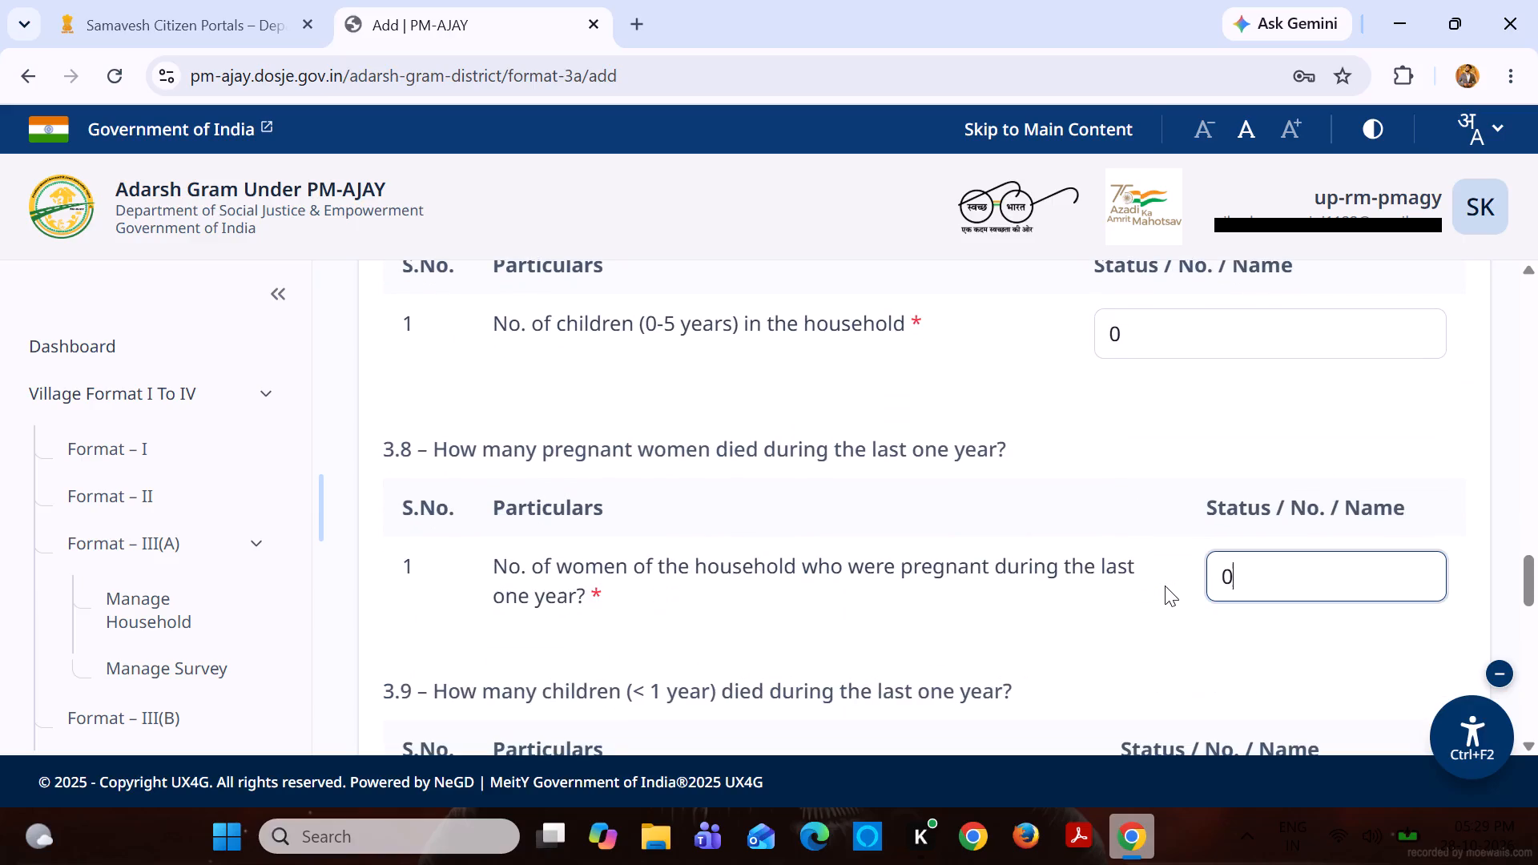
# Enter 0 children under 1 year (3.9) and 0 members suffering from communicable diseases (3.10), and submit domain 3.
pyautogui.scroll(-7, 1165, 585)
pyautogui.click(1180, 329)
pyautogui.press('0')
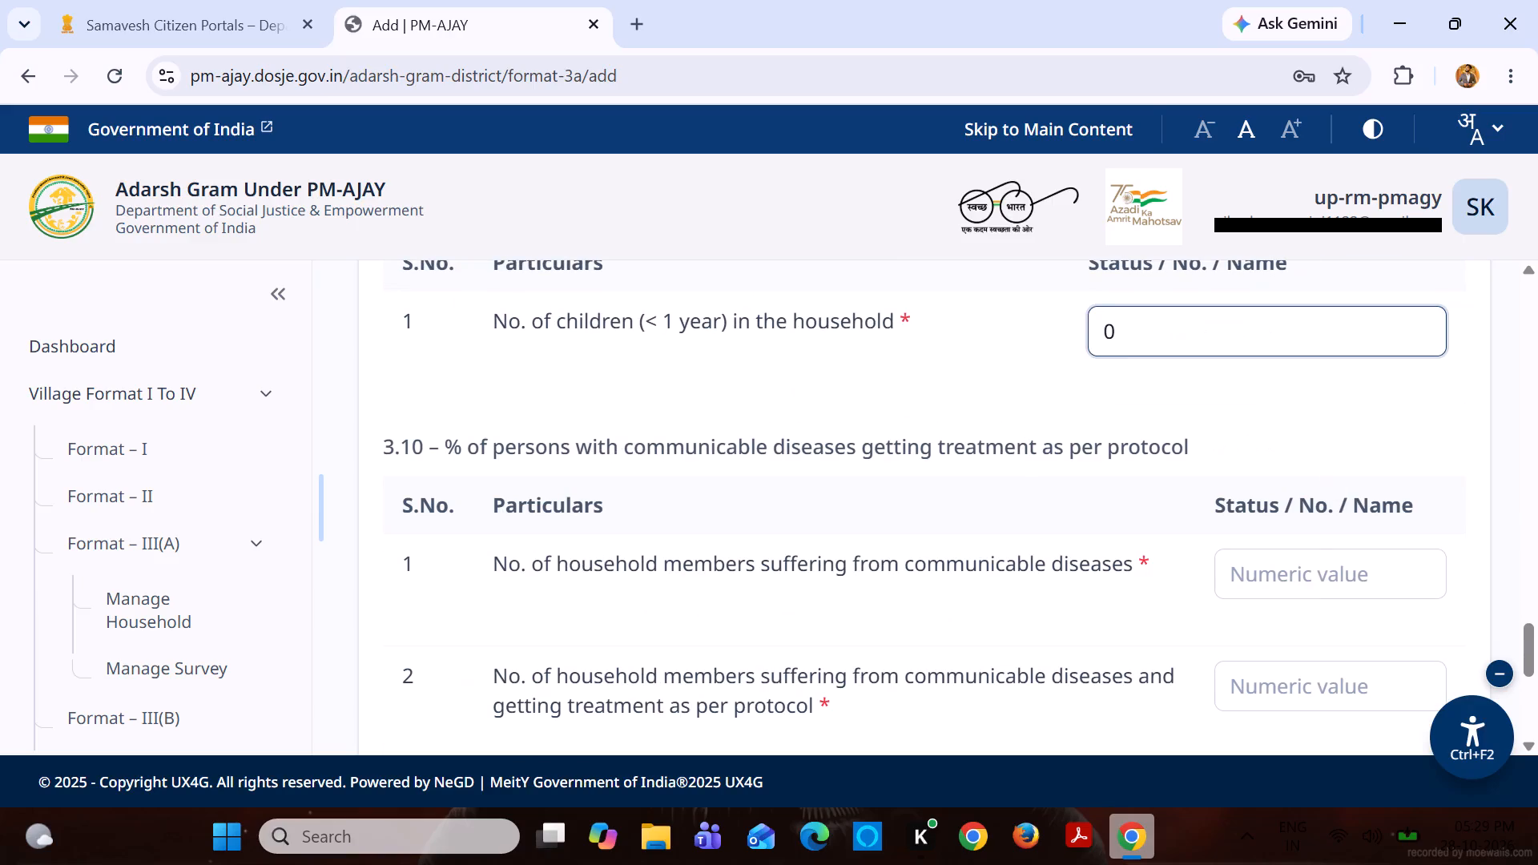
pyautogui.click(1290, 567)
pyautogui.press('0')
pyautogui.scroll(-6, 1290, 567)
pyautogui.moveTo(1387, 647); pyautogui.dragTo(1405, 609)
pyautogui.click(1405, 609)
# Choose domain 4 – Social Security, enter 0 persons eligible for Widow (4.1), Old Age (4.2) and Disability Pension (4.3), and submit it.
pyautogui.click(1357, 393)
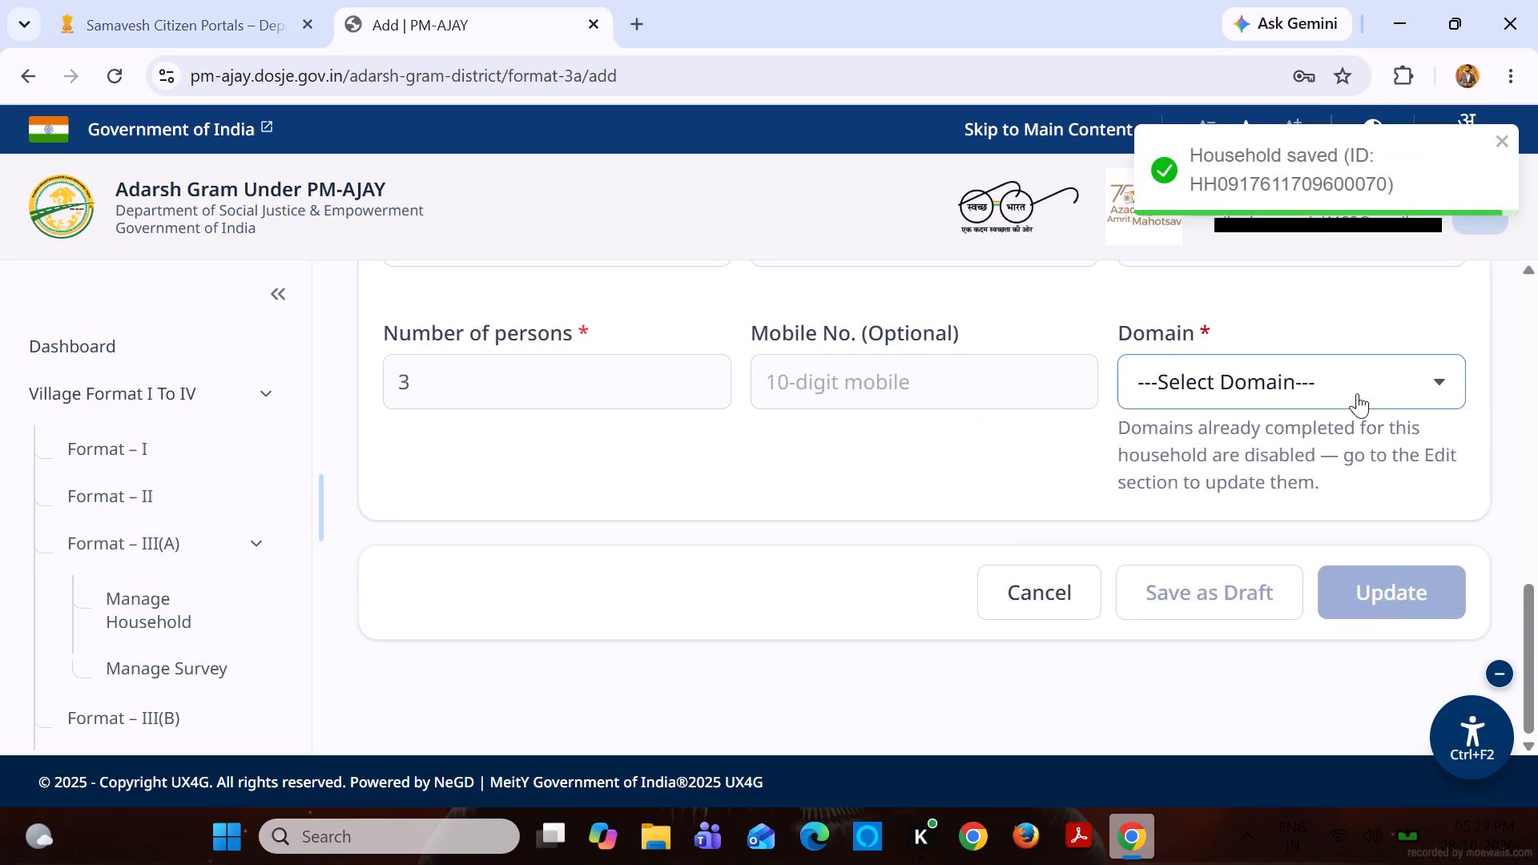
pyautogui.scroll(-1, 1254, 663)
pyautogui.click(1163, 542)
pyautogui.scroll(-4, 1163, 542)
pyautogui.click(1241, 368)
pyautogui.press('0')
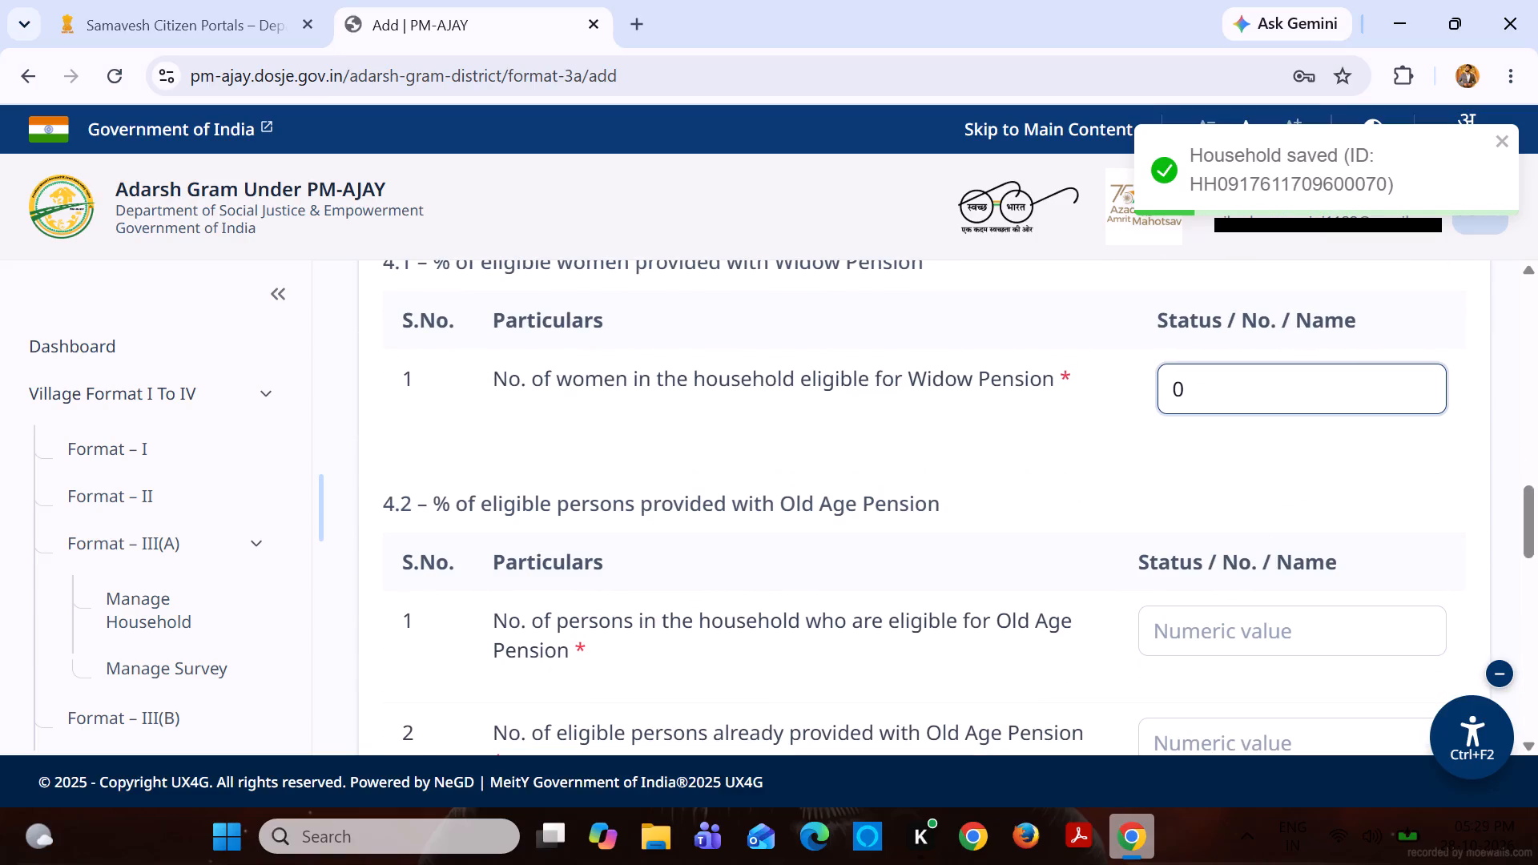
pyautogui.click(1221, 630)
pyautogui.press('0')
pyautogui.scroll(-5, 1221, 630)
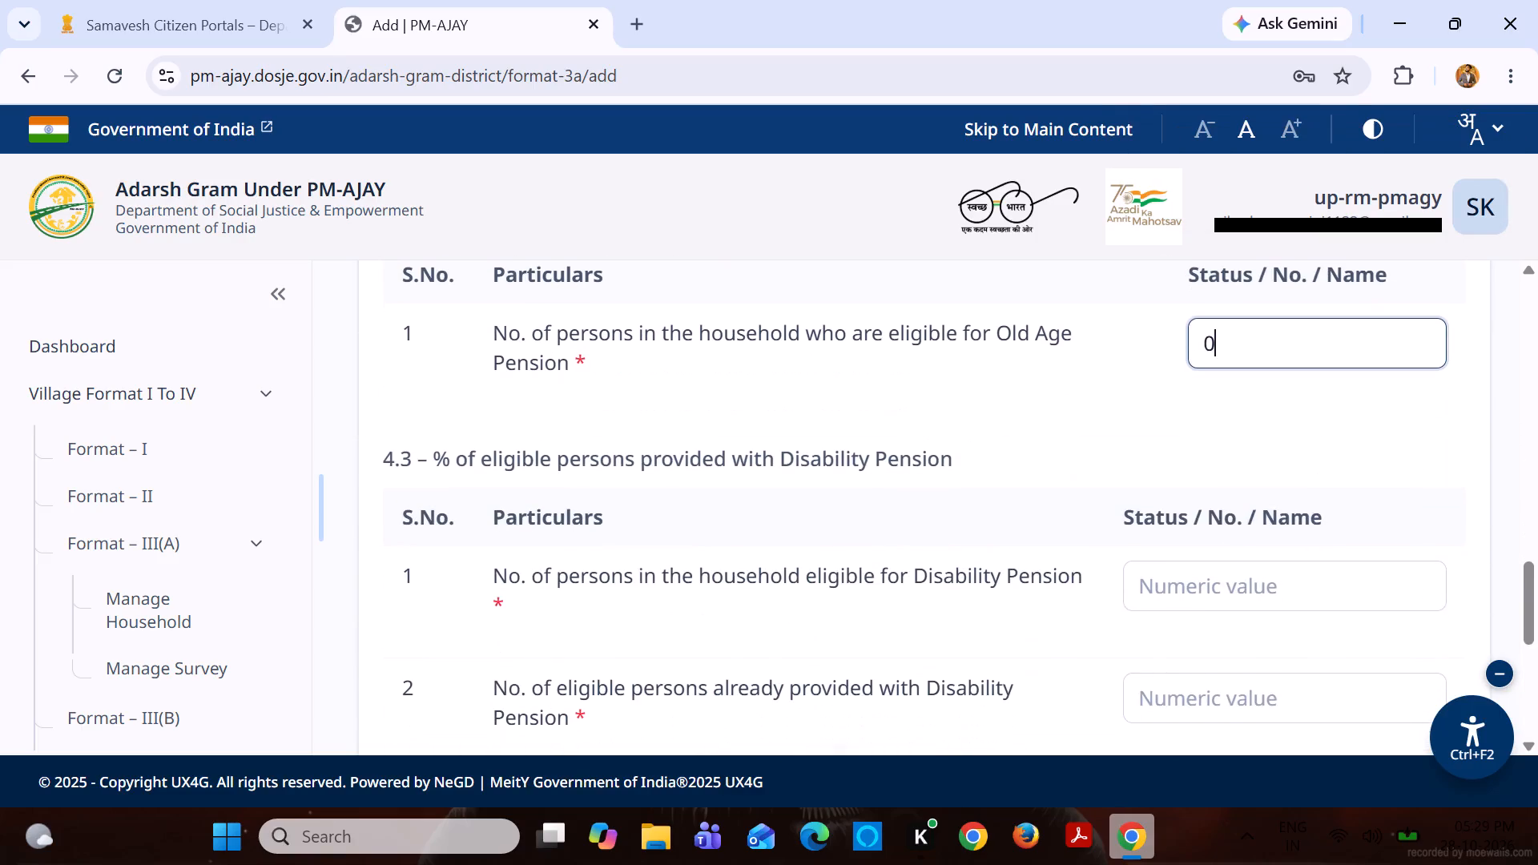
pyautogui.click(1203, 579)
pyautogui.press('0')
pyautogui.scroll(-3, 1203, 579)
pyautogui.click(1382, 589)
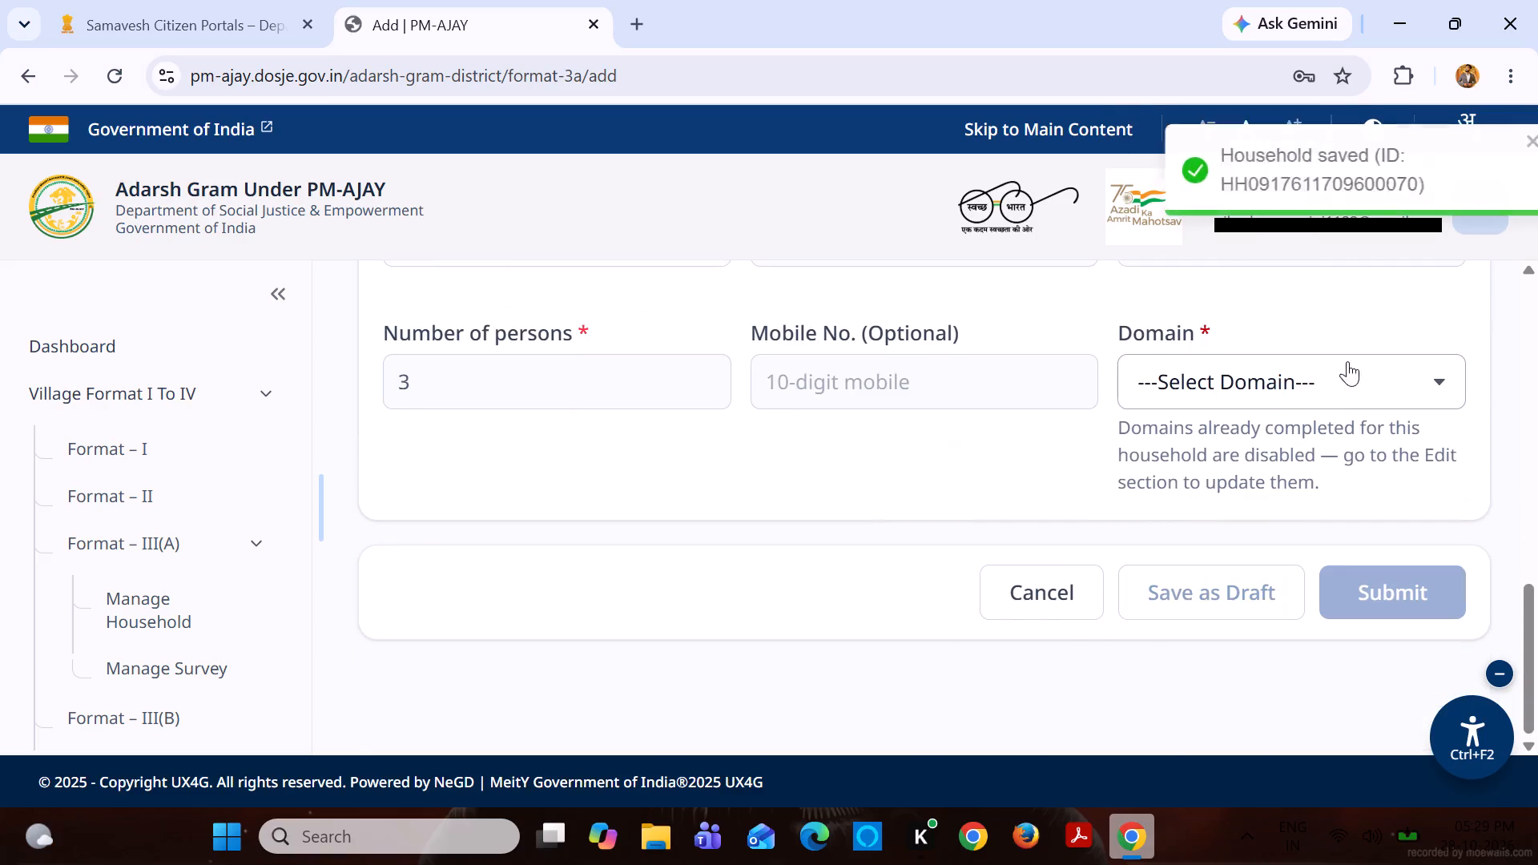
# Choose domain 5 – Rural Roads and Housing, answer No for living in a Kachcha/unsafe house (5.3), and submit the domain.
pyautogui.click(1344, 360)
pyautogui.scroll(-2, 1292, 495)
pyautogui.click(1198, 543)
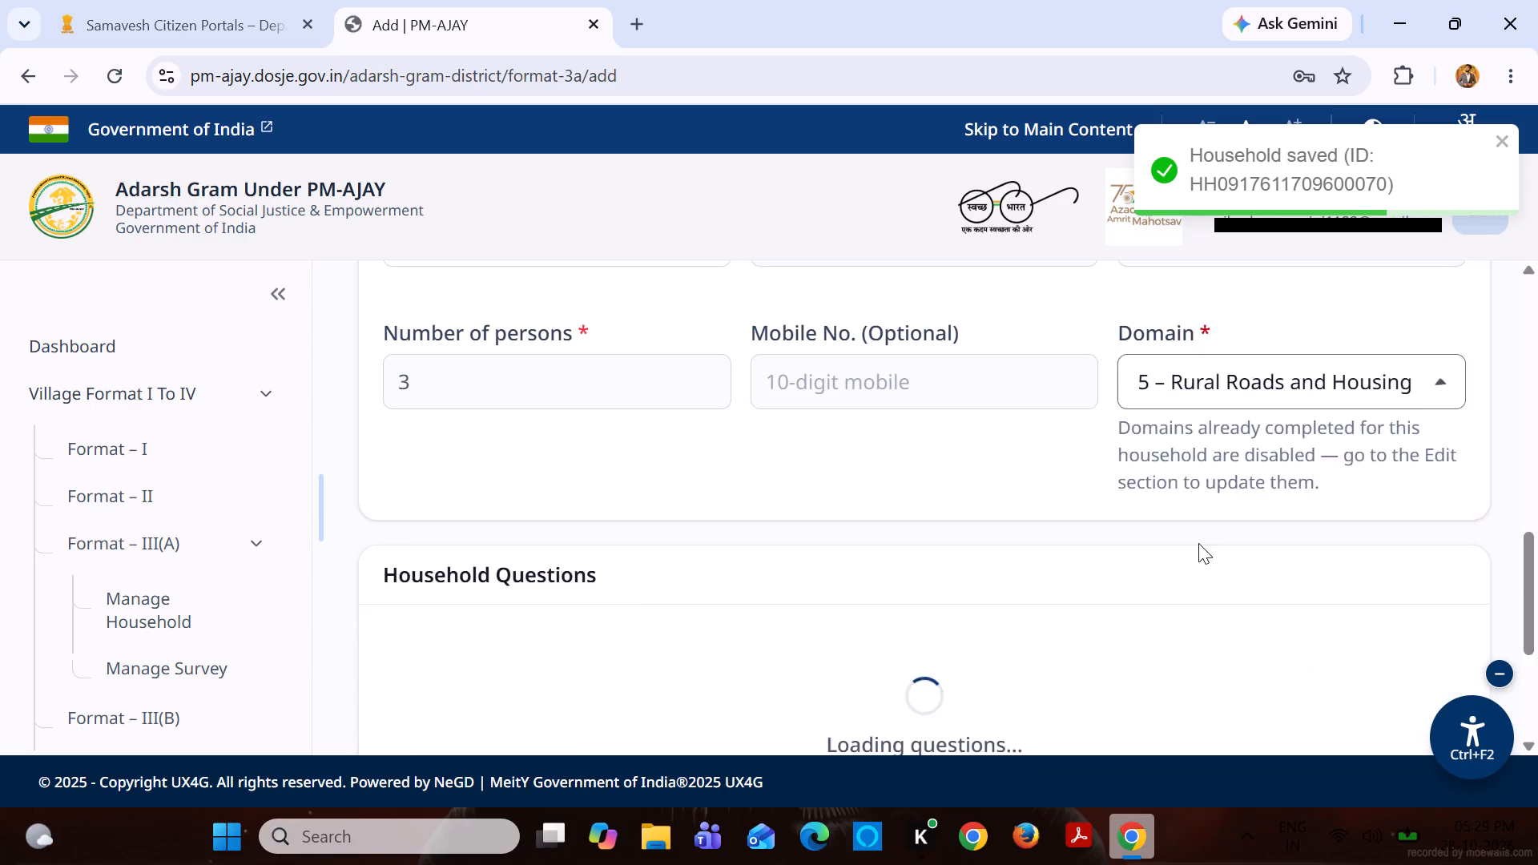
pyautogui.scroll(-4, 1198, 543)
pyautogui.moveTo(1395, 384); pyautogui.dragTo(1295, 517)
pyautogui.click(1295, 517)
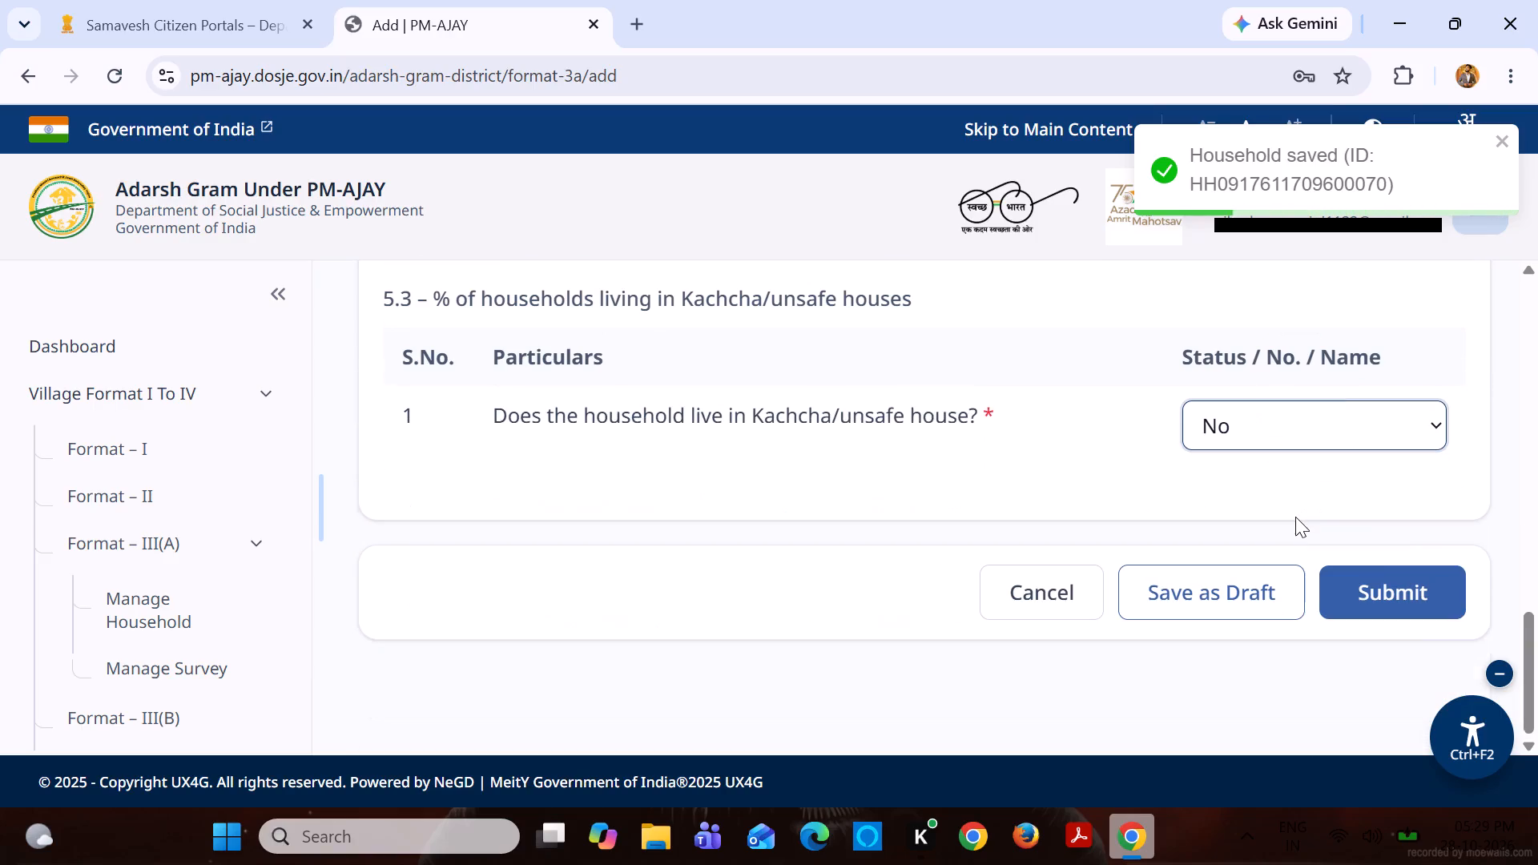
pyautogui.scroll(-3, 1295, 517)
pyautogui.click(1410, 610)
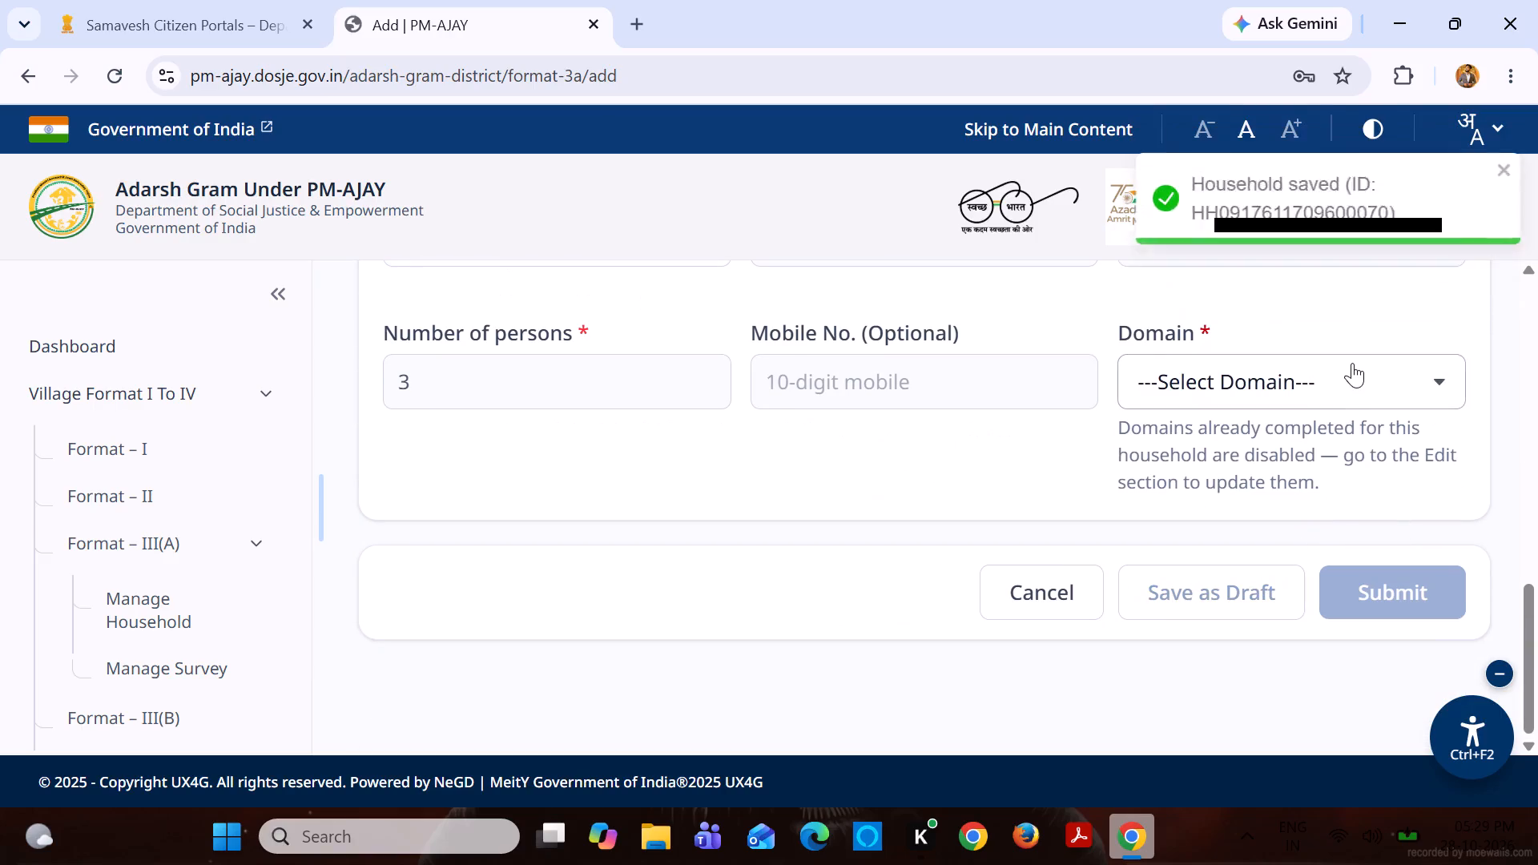
# Choose domain 6 – Electricity and Clean Fuel and answer Yes for electricity connection and for using at least one LED bulb.
pyautogui.click(1352, 363)
pyautogui.scroll(-2, 1303, 592)
pyautogui.click(1250, 540)
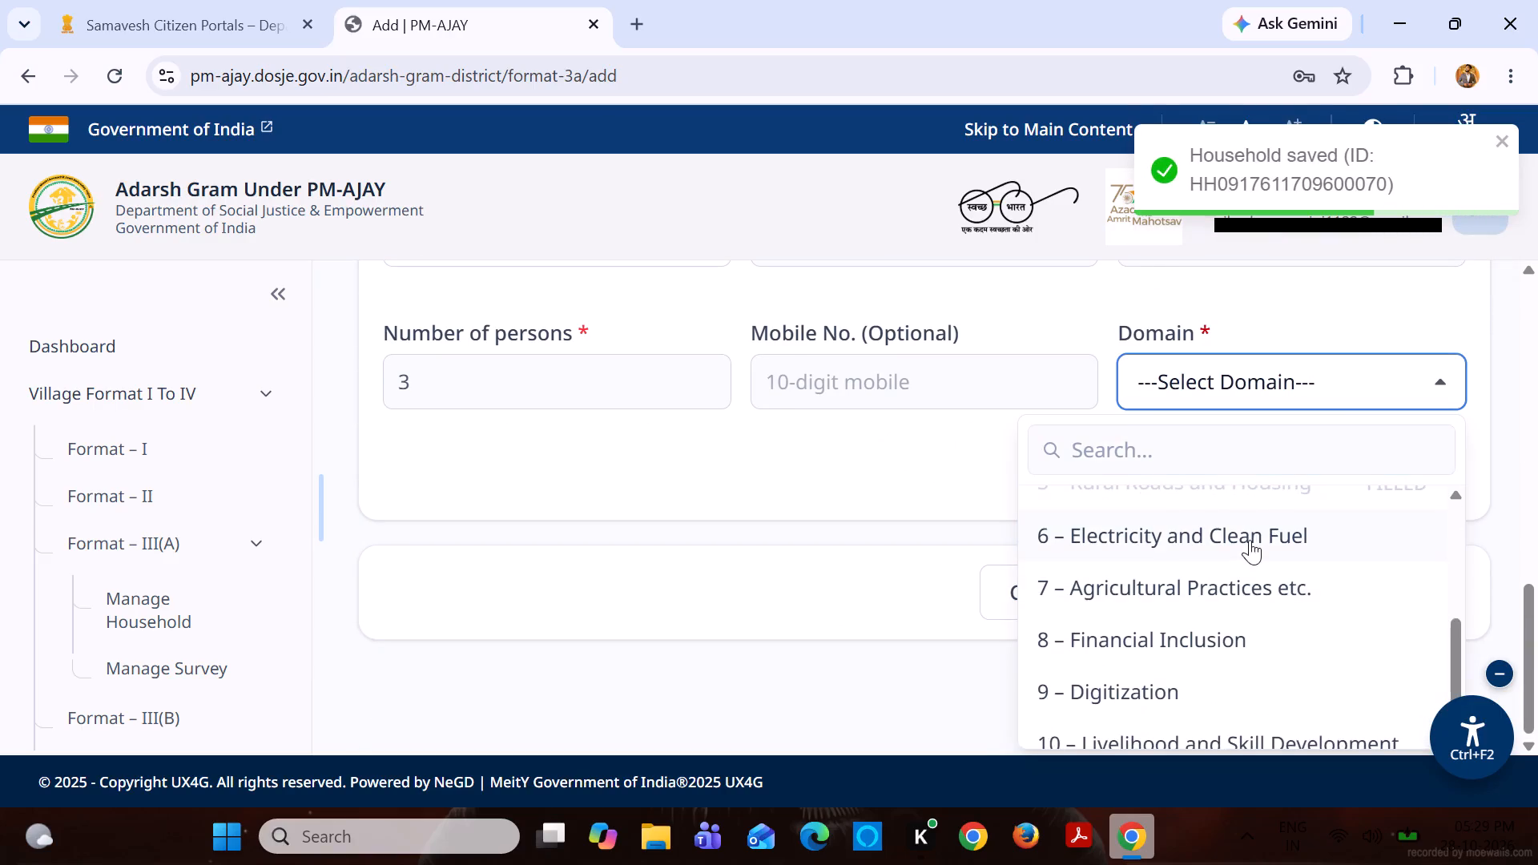
pyautogui.scroll(-4, 1250, 540)
pyautogui.moveTo(1366, 392); pyautogui.dragTo(1315, 475)
pyautogui.click(1315, 475)
pyautogui.scroll(-3, 1363, 565)
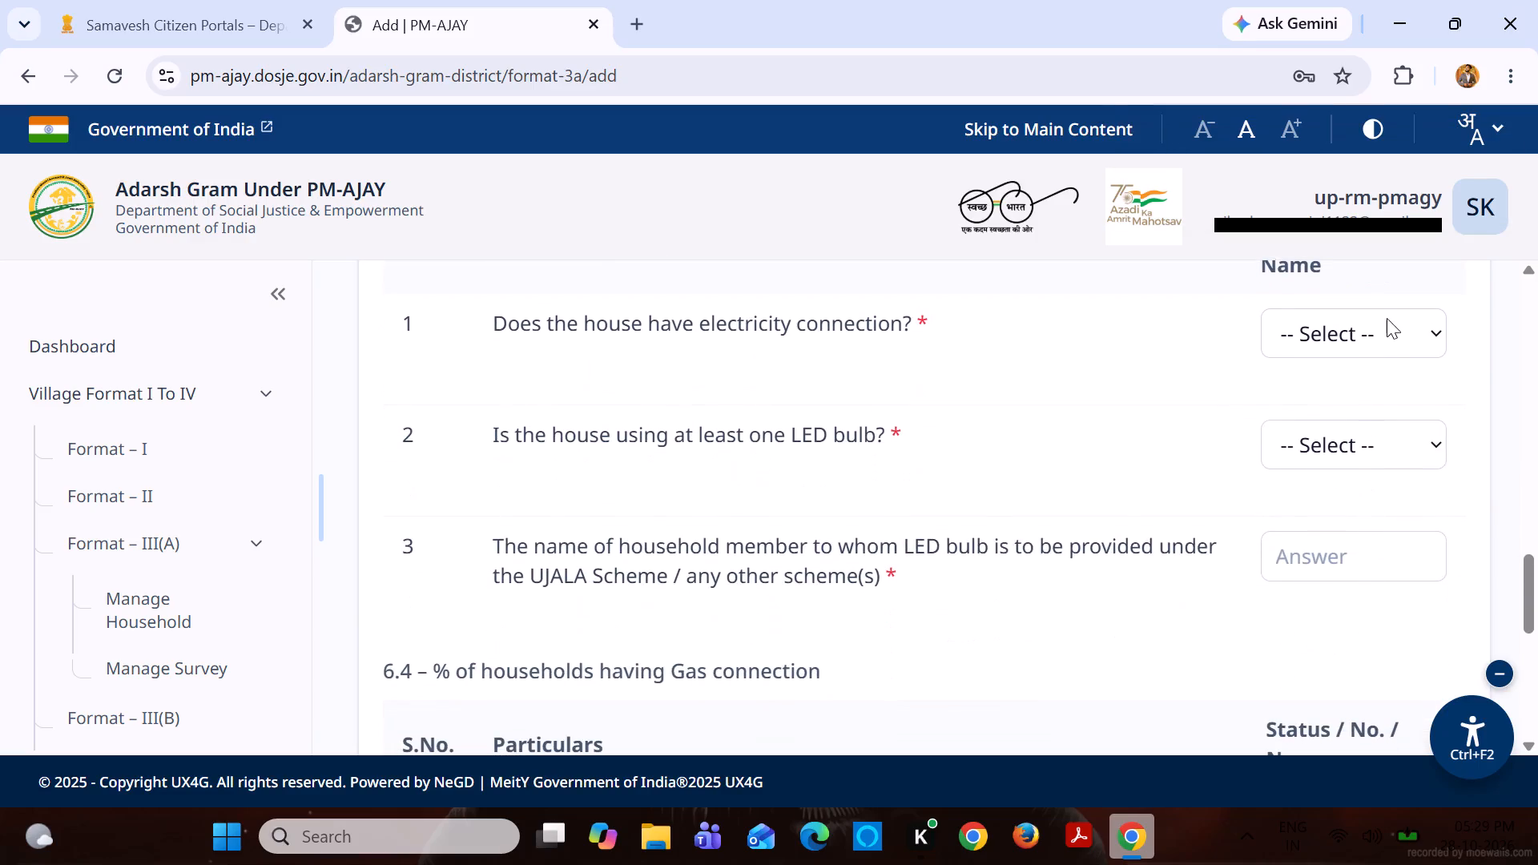
pyautogui.moveTo(1387, 318); pyautogui.dragTo(1334, 400)
pyautogui.click(1334, 400)
pyautogui.click(1364, 465)
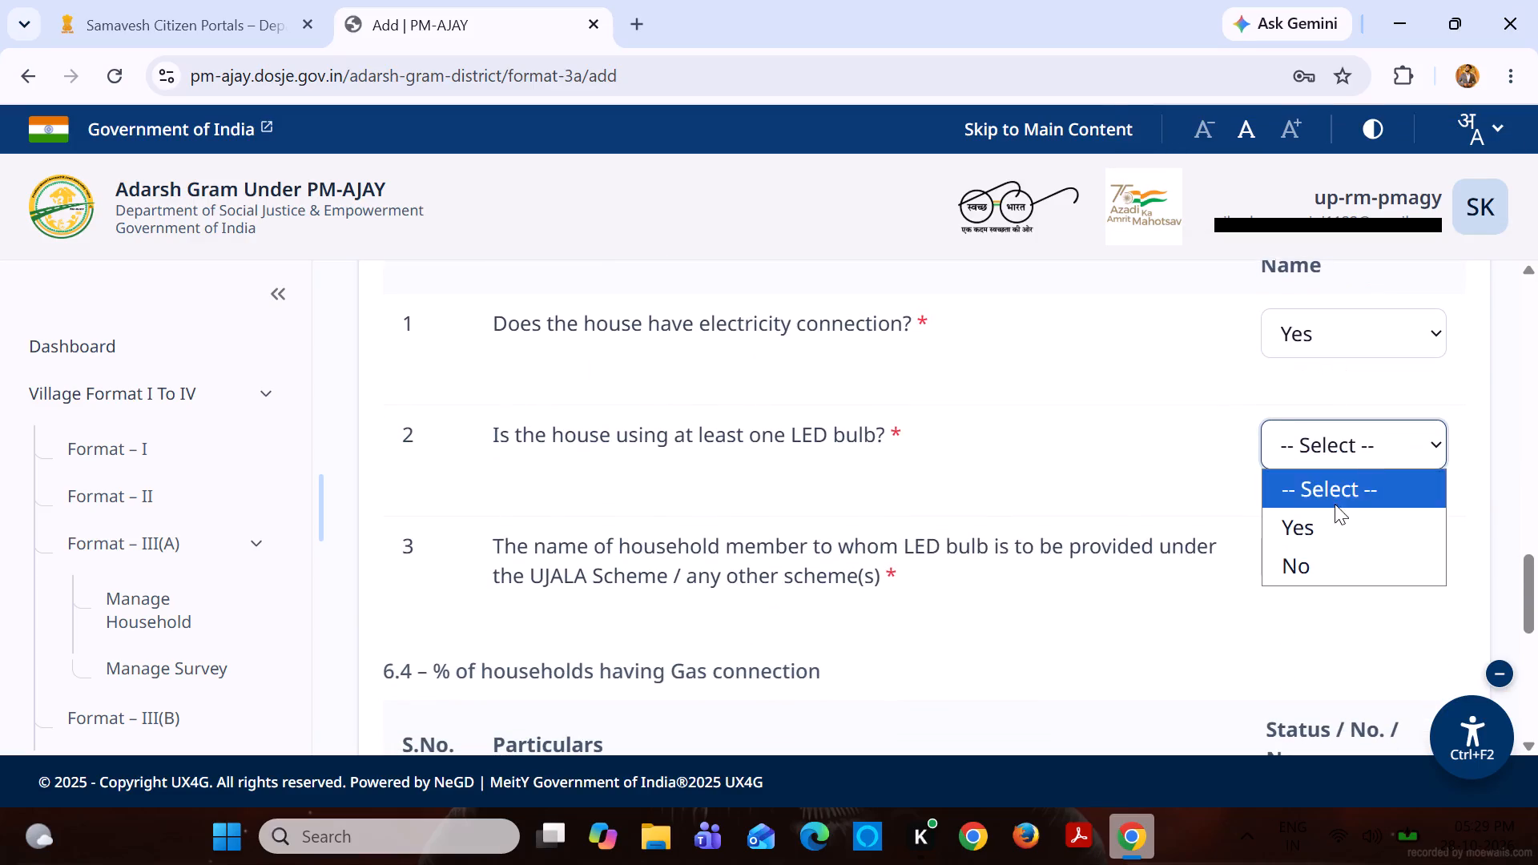
pyautogui.click(1327, 514)
# Answer Yes for the house using clean fuel (6.4) and submit domain 6.
pyautogui.scroll(-3, 1327, 514)
pyautogui.moveTo(1388, 418); pyautogui.dragTo(1301, 497)
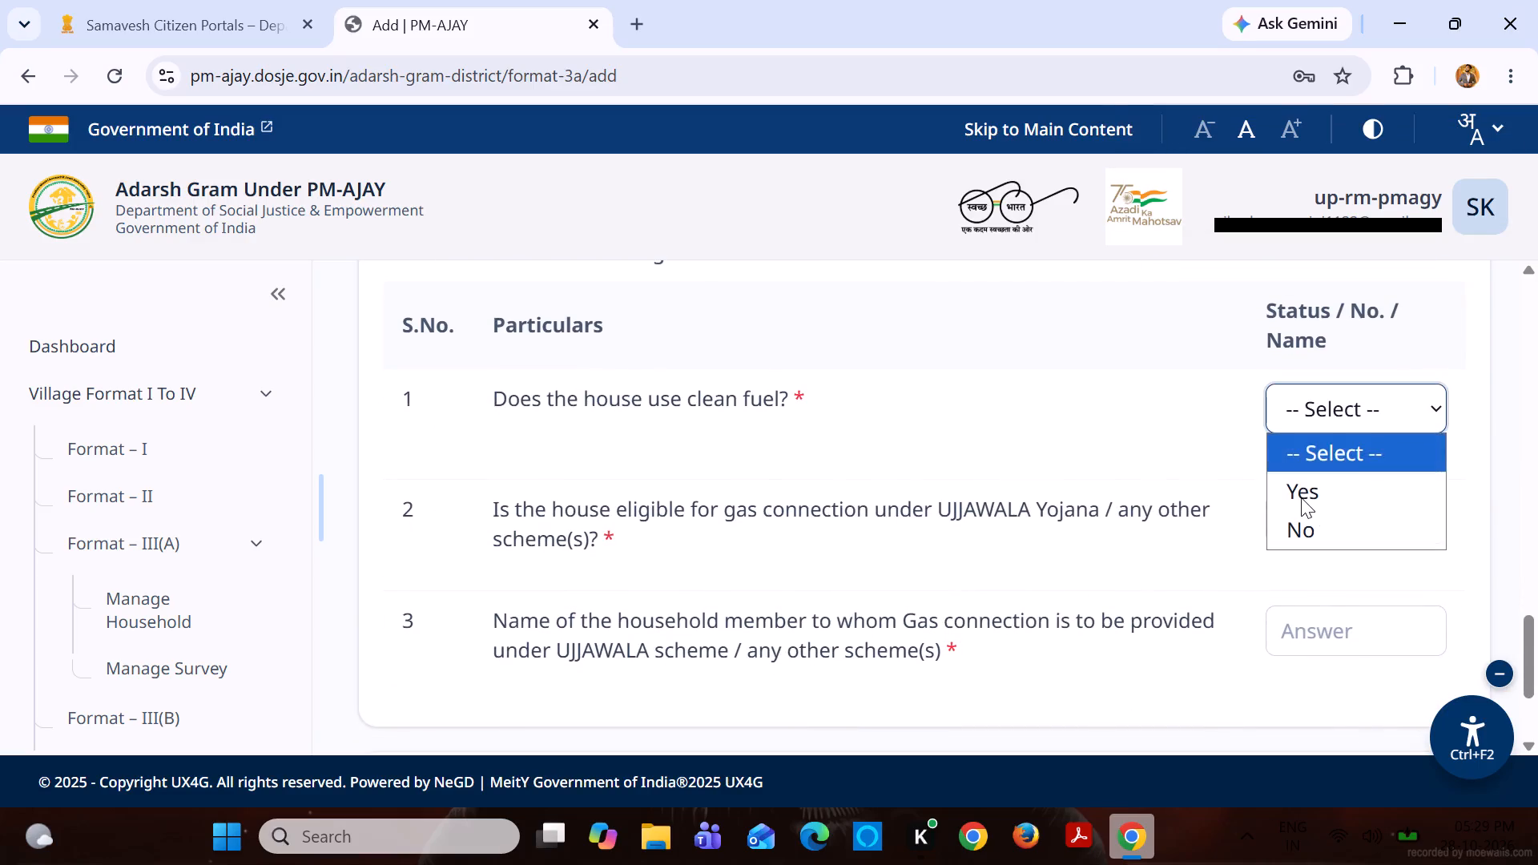
pyautogui.click(1301, 497)
pyautogui.scroll(-5, 1301, 497)
pyautogui.click(1388, 575)
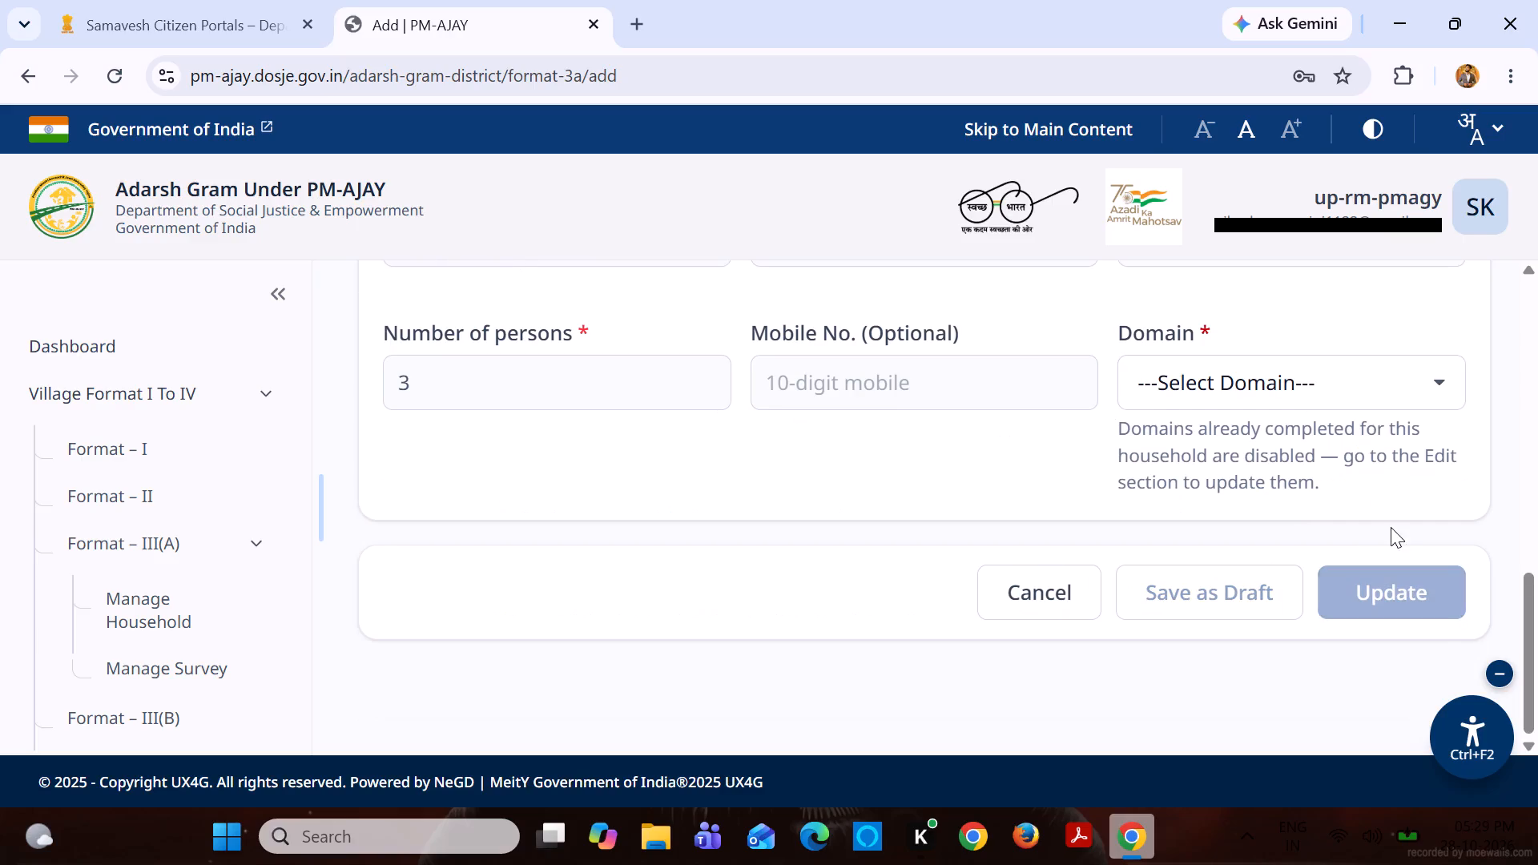
# Choose domain 7 – Agricultural Practices etc., answer No for the household being involved in farming (7.1), and submit it.
pyautogui.click(1371, 398)
pyautogui.scroll(-6, 1310, 546)
pyautogui.click(1246, 566)
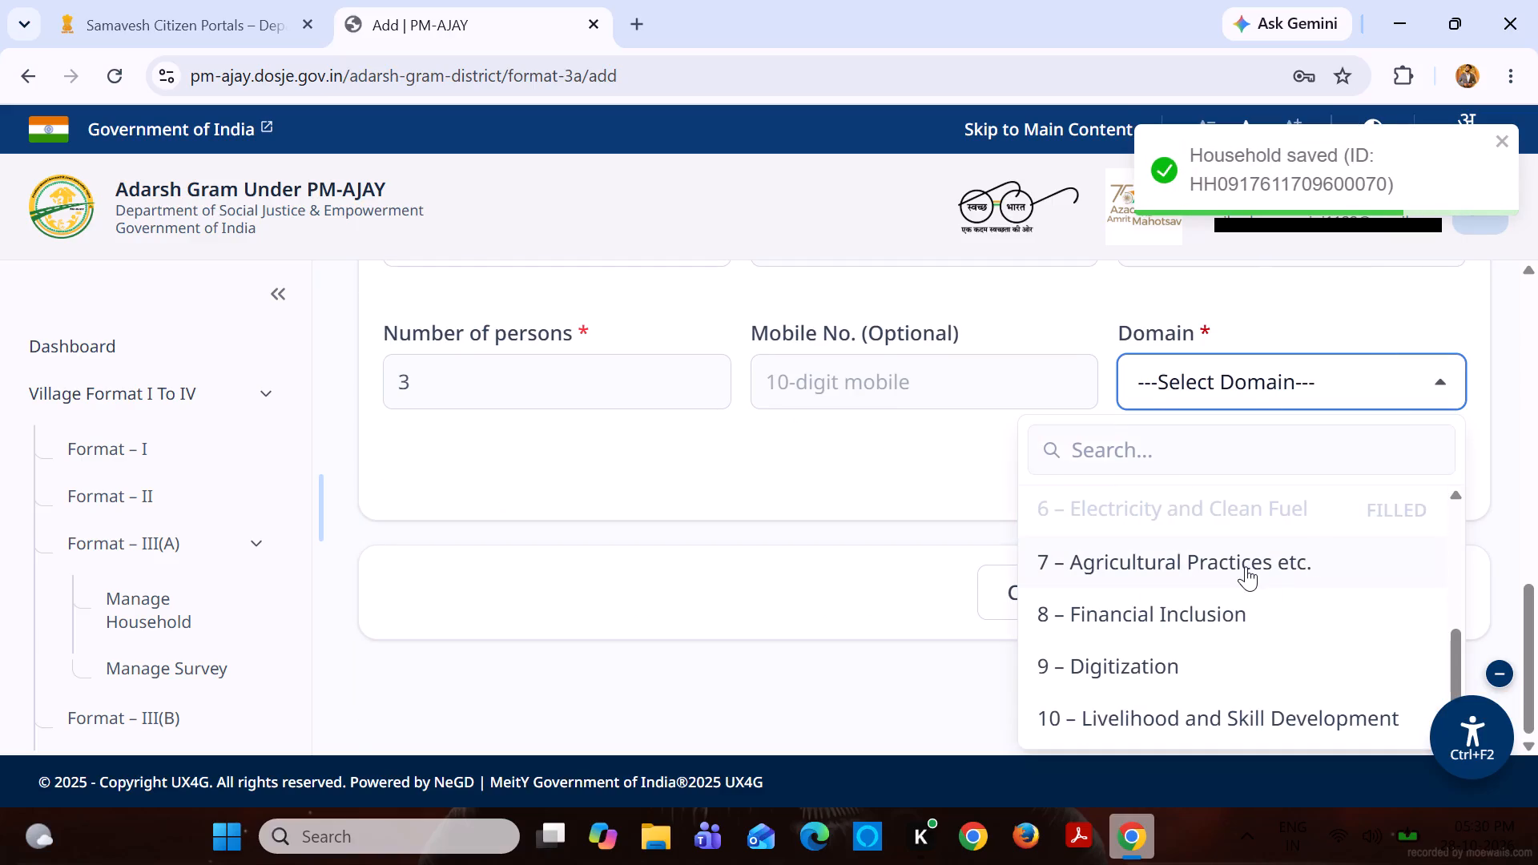
pyautogui.scroll(-4, 1246, 566)
pyautogui.moveTo(1342, 395); pyautogui.dragTo(1259, 489)
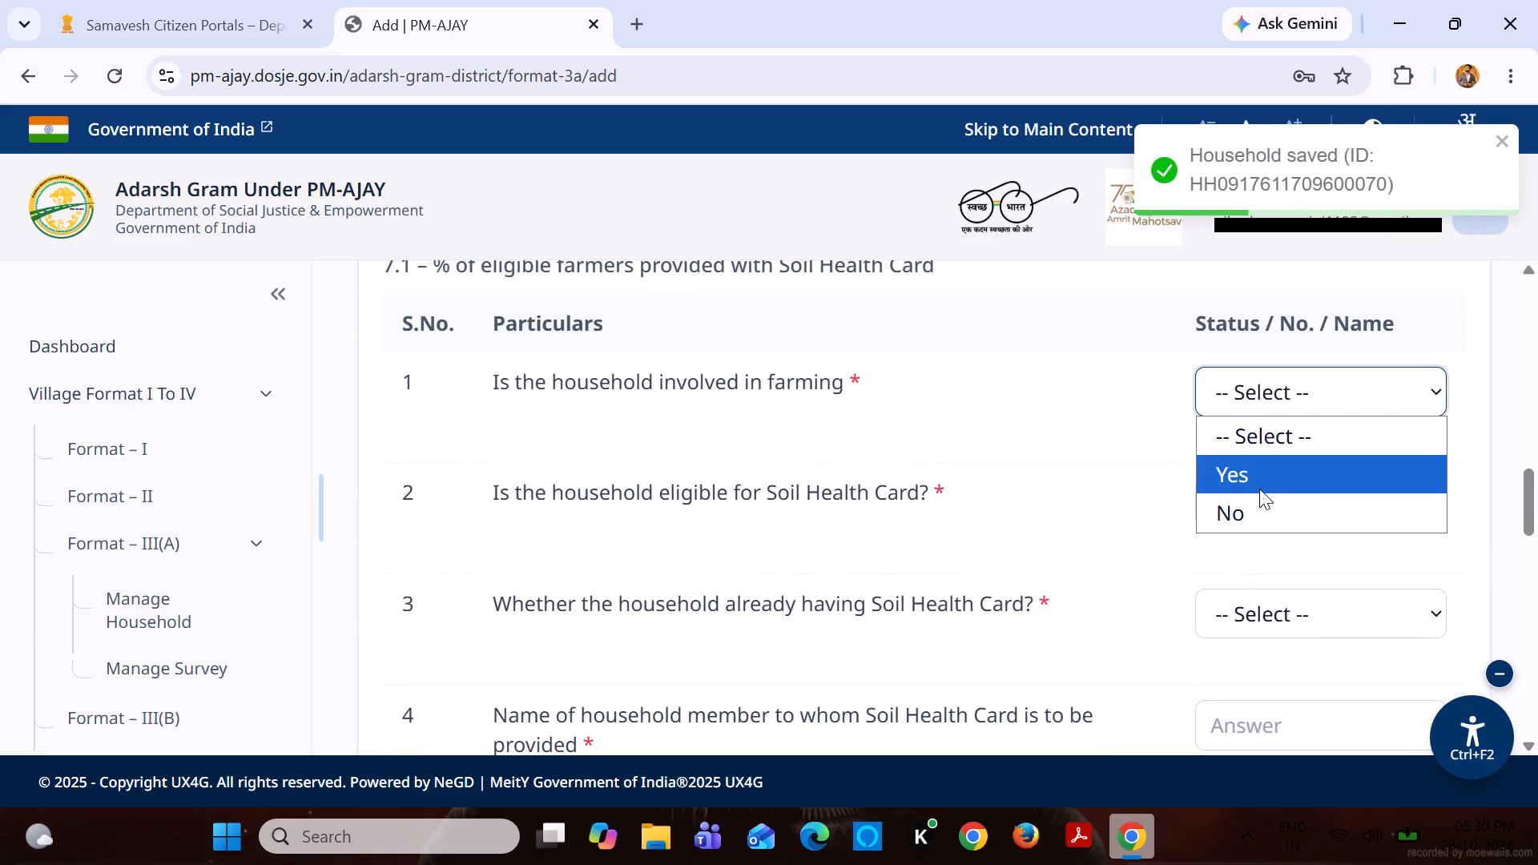
pyautogui.click(1259, 489)
pyautogui.moveTo(1343, 396); pyautogui.dragTo(1263, 507)
pyautogui.click(1263, 507)
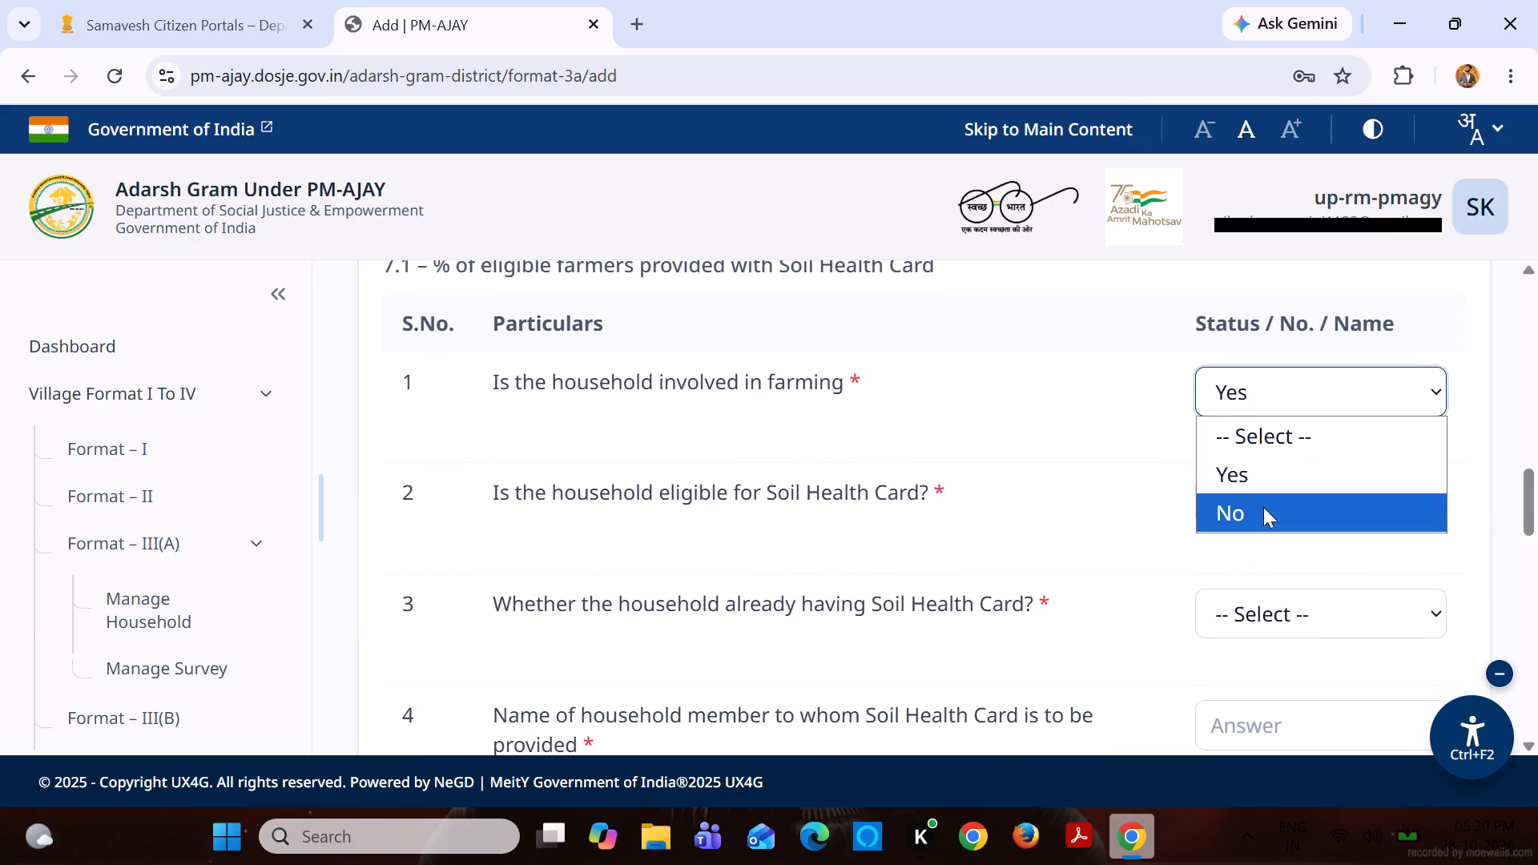
pyautogui.scroll(-10, 1263, 507)
pyautogui.click(1394, 593)
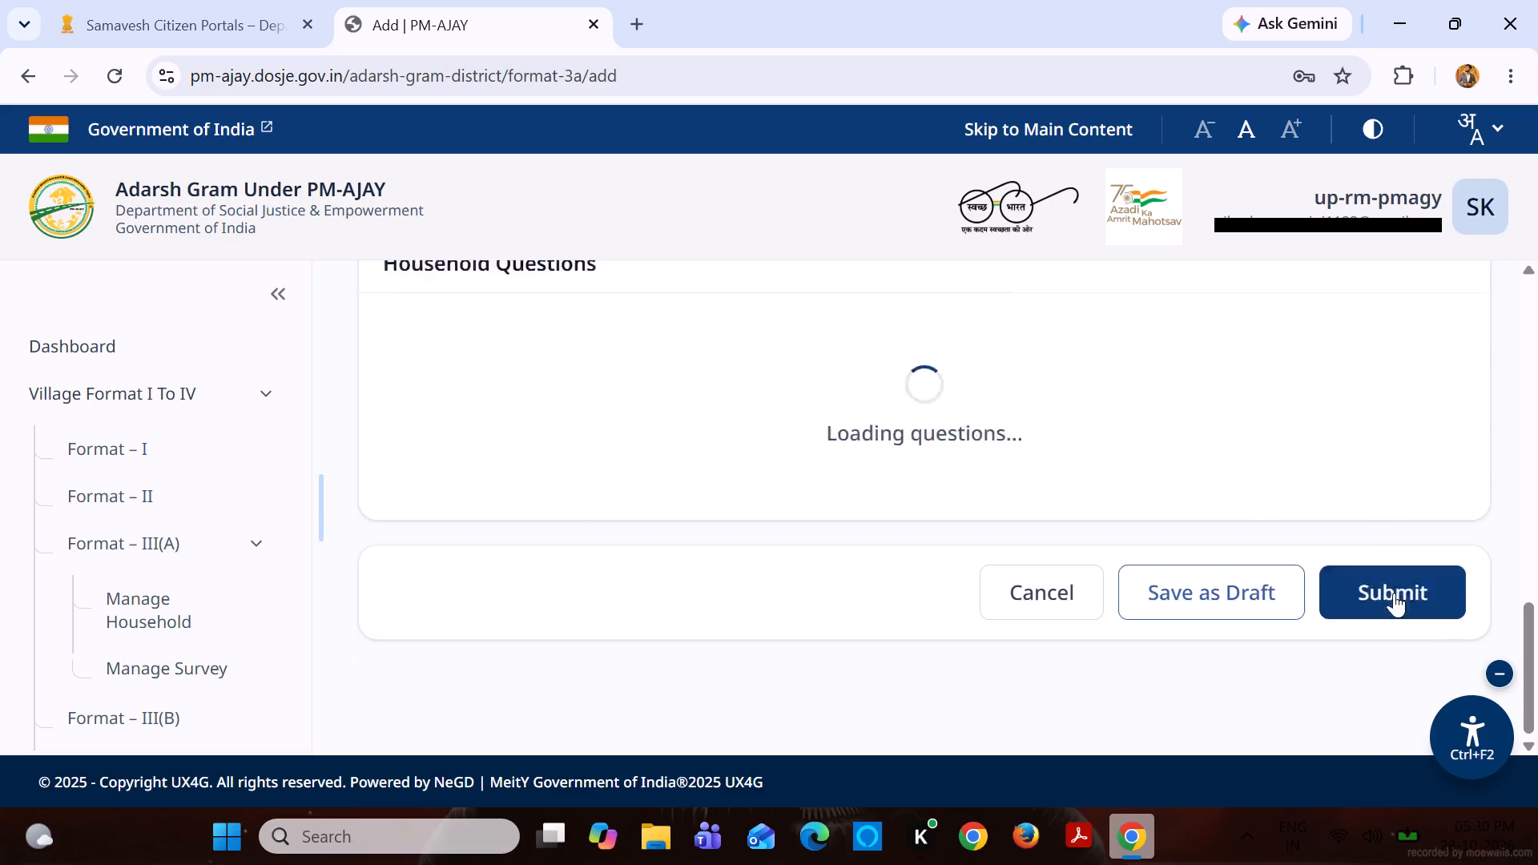
# Choose domain 8 – Financial Inclusion and enter 3 persons above 5 years and 3 already having Aadhaar (8.1).
pyautogui.click(1377, 388)
pyautogui.scroll(-8, 1318, 511)
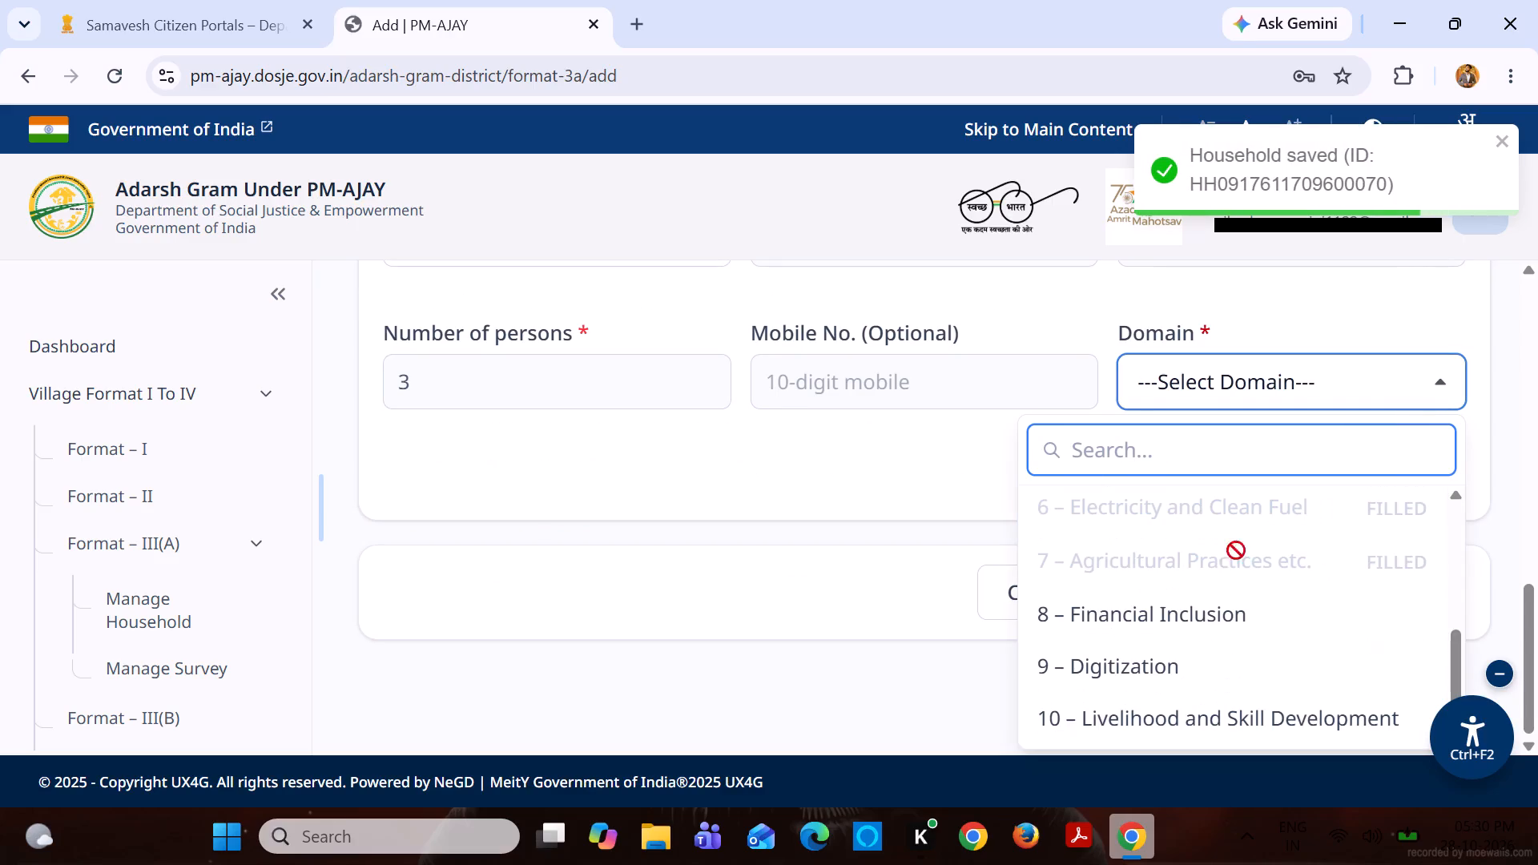
pyautogui.click(1173, 625)
pyautogui.scroll(-4, 1173, 625)
pyautogui.click(1202, 418)
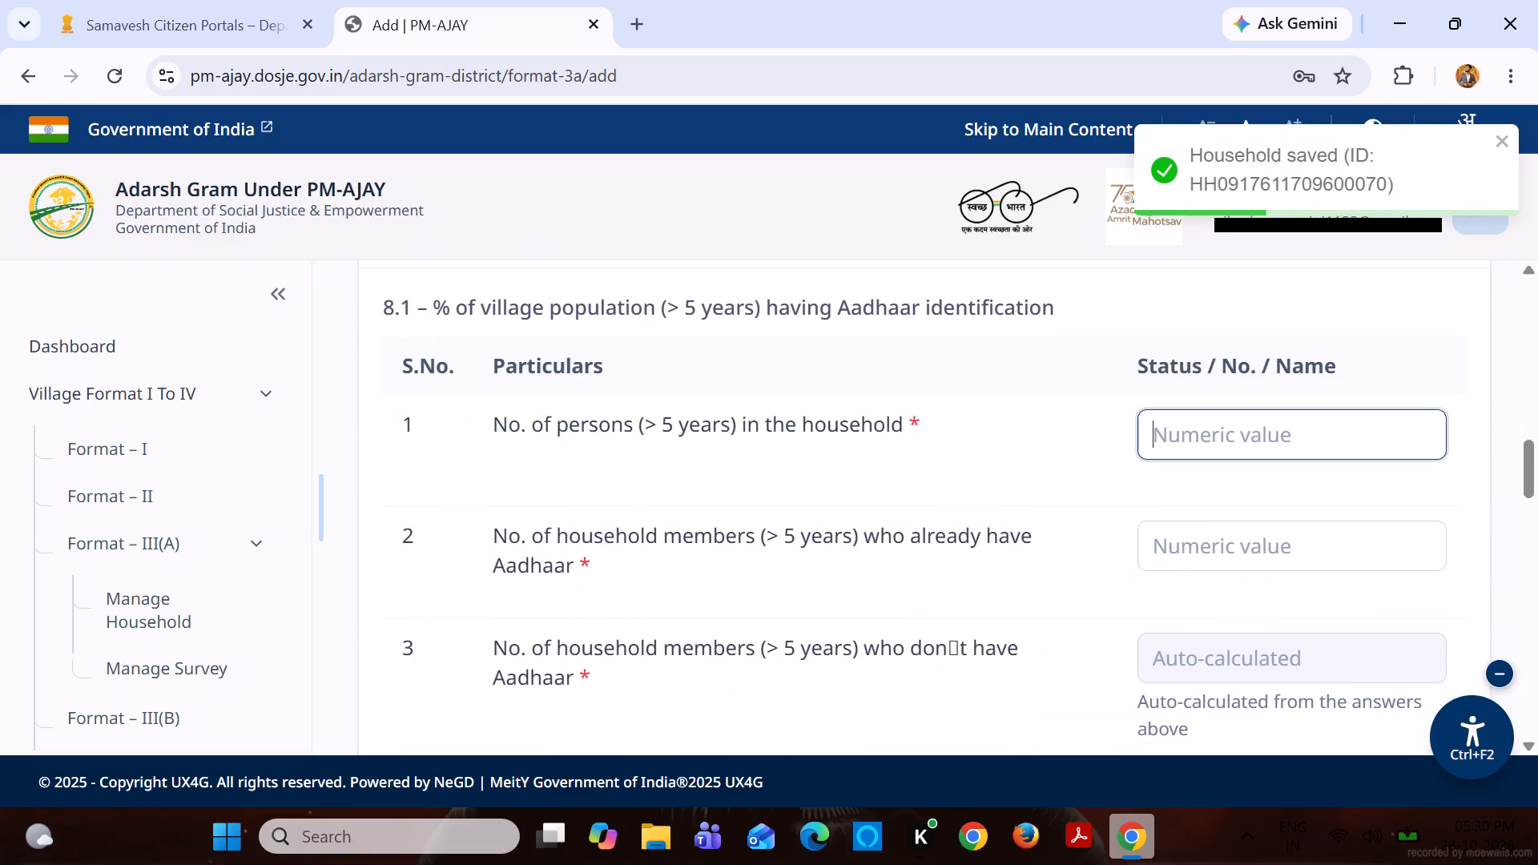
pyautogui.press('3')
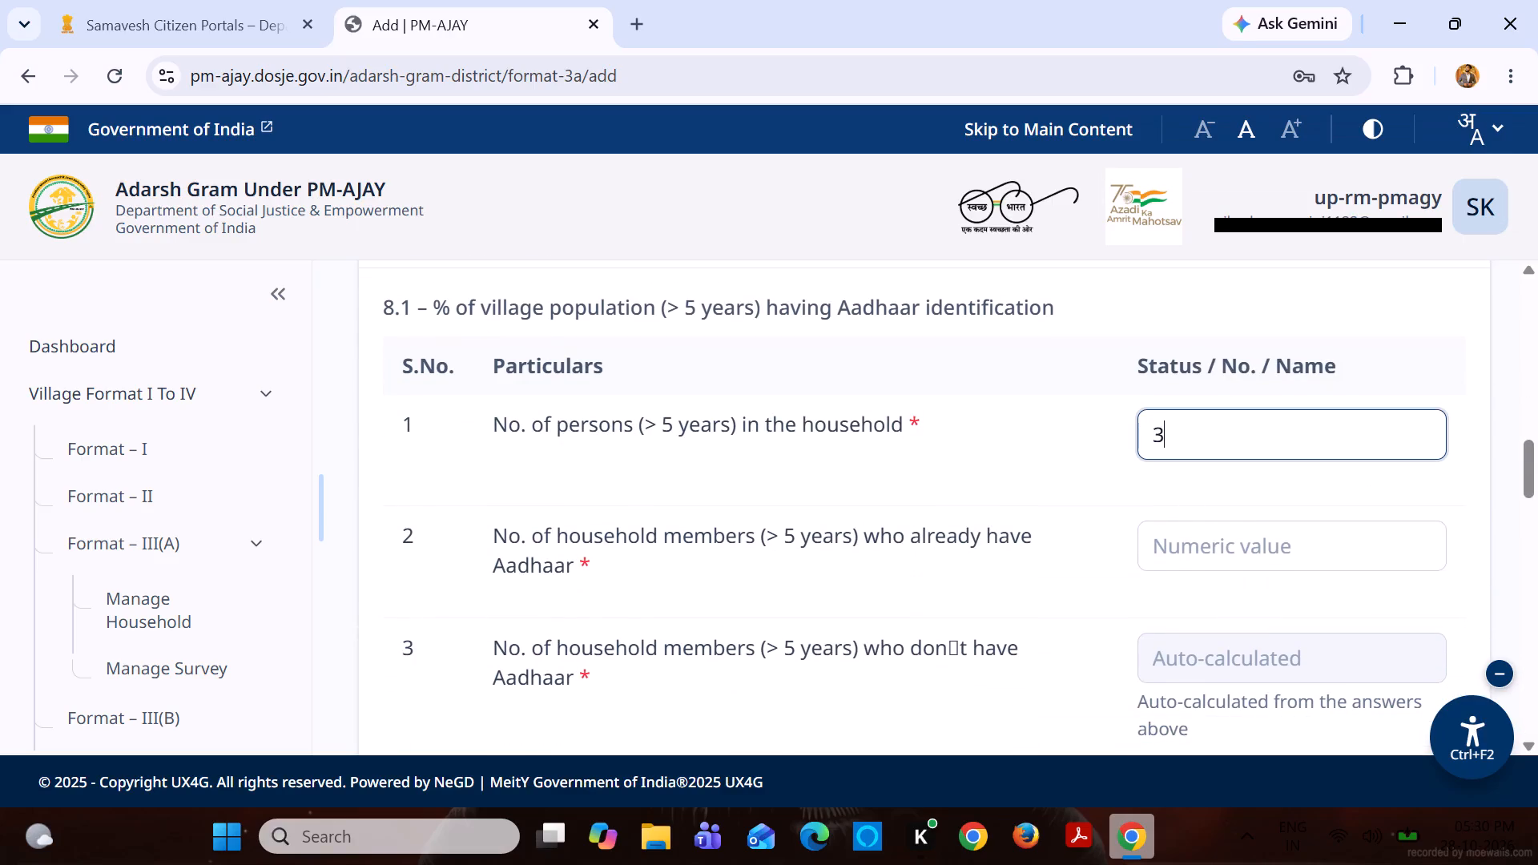
pyautogui.click(1179, 553)
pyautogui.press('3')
pyautogui.scroll(-6, 1179, 553)
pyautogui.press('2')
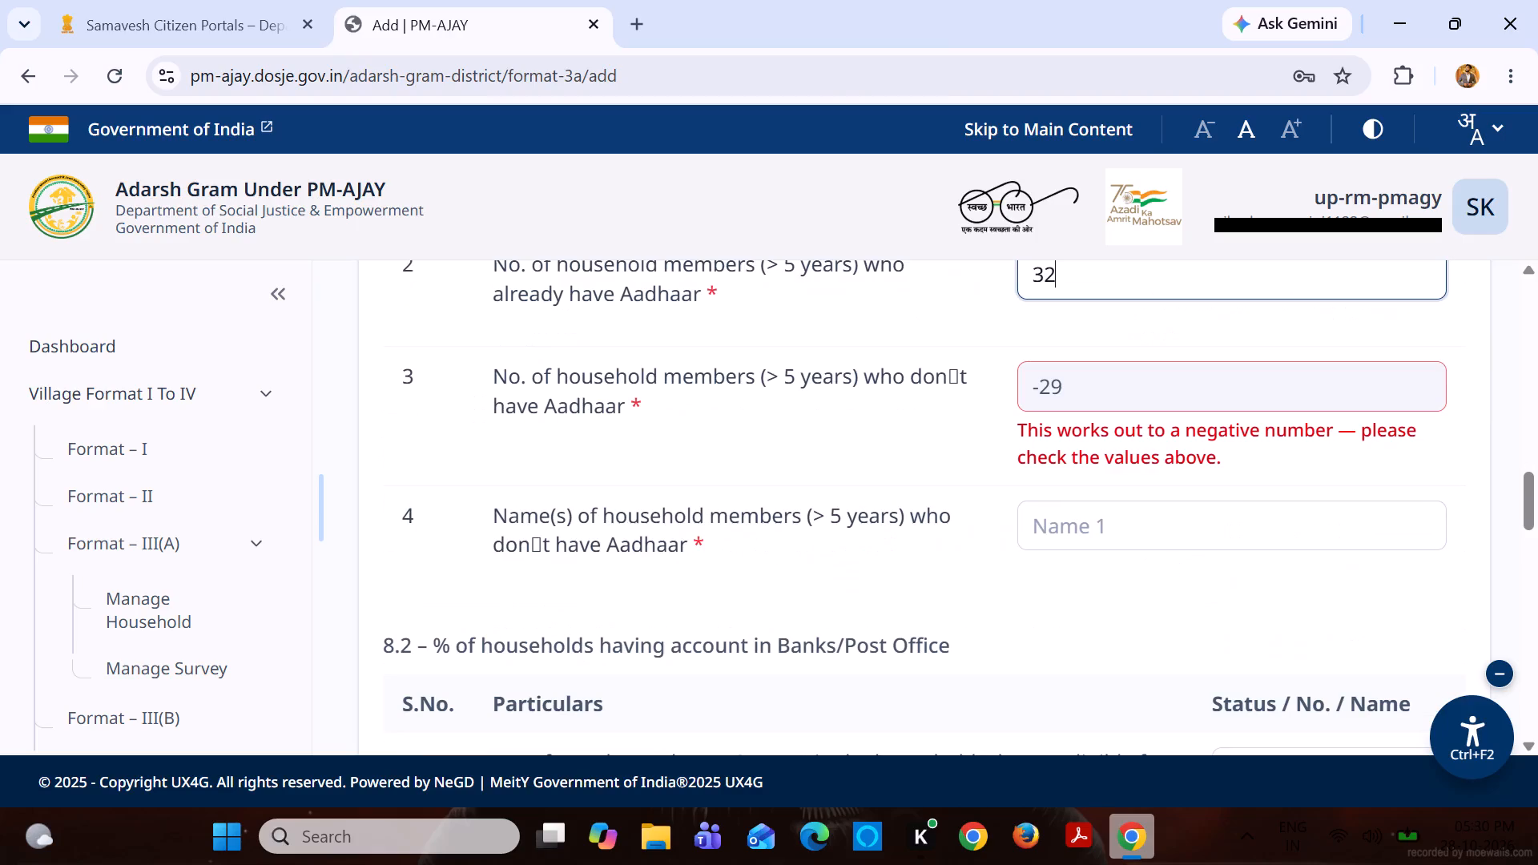
pyautogui.press('BackSpace')
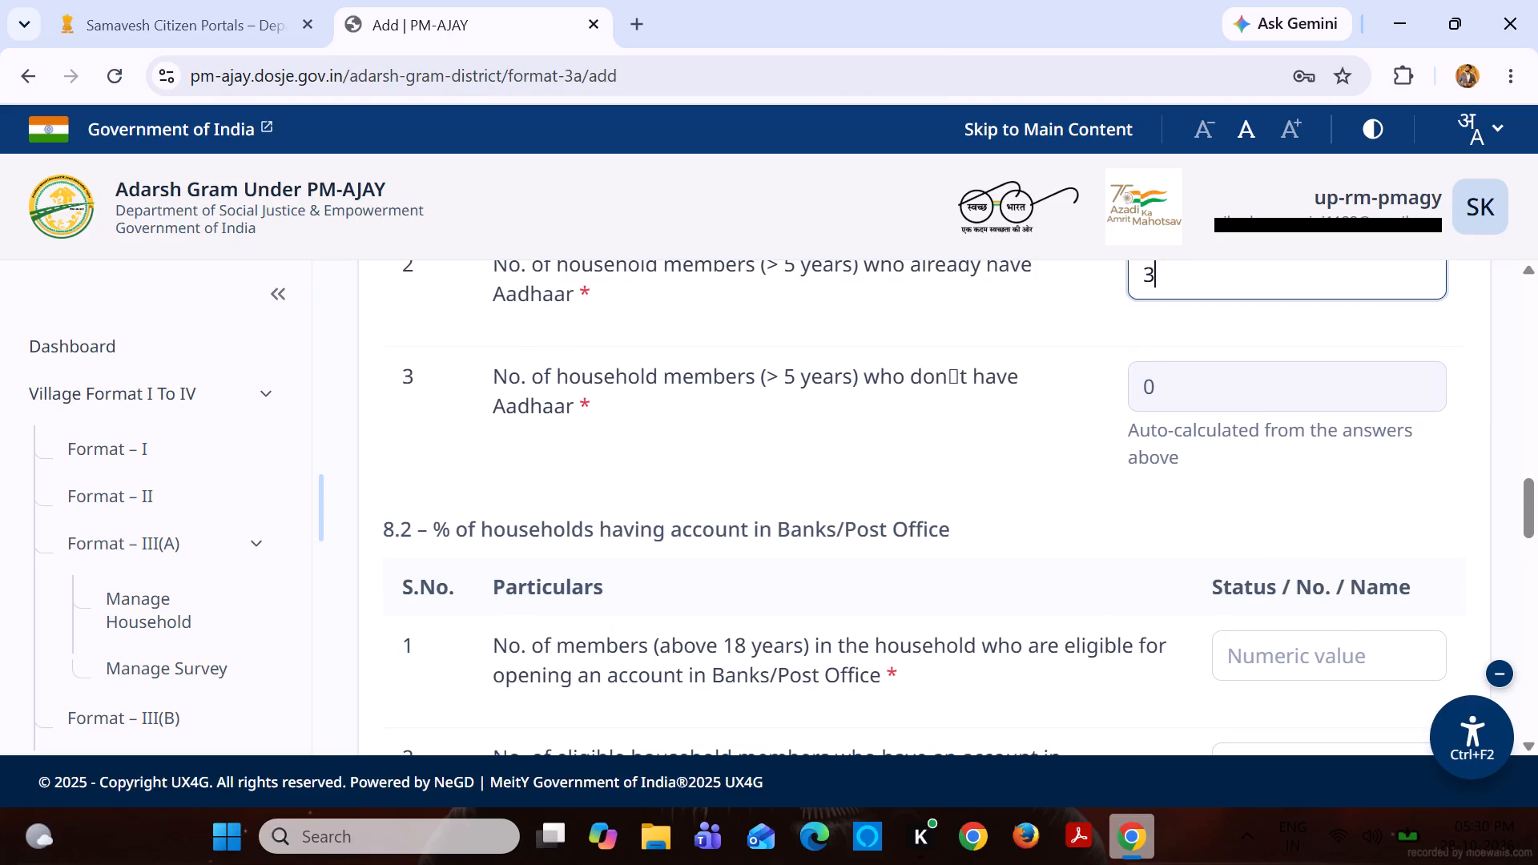
# Enter 2 members above 18 years eligible for a Banks/Post Office account and 2 who have one (8.2).
pyautogui.click(1301, 665)
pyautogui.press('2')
pyautogui.scroll(-5, 1301, 665)
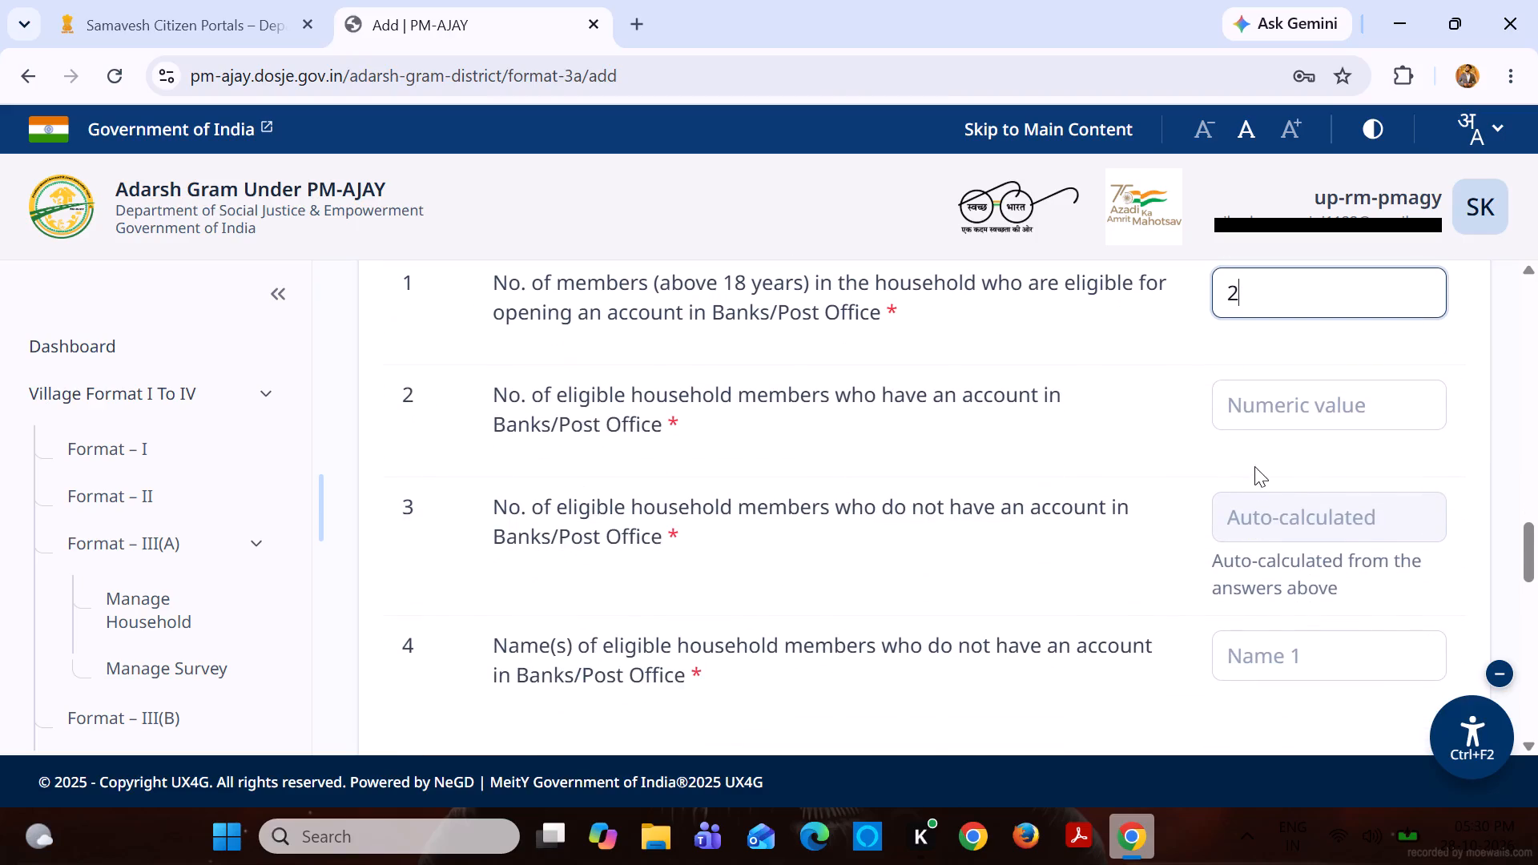
pyautogui.click(1271, 417)
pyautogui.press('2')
# Enter 0 persons eligible for PMSBY coverage (8.3) and 0 eligible for PMJJBY coverage (8.4), and submit domain 8.
pyautogui.scroll(-6, 1271, 417)
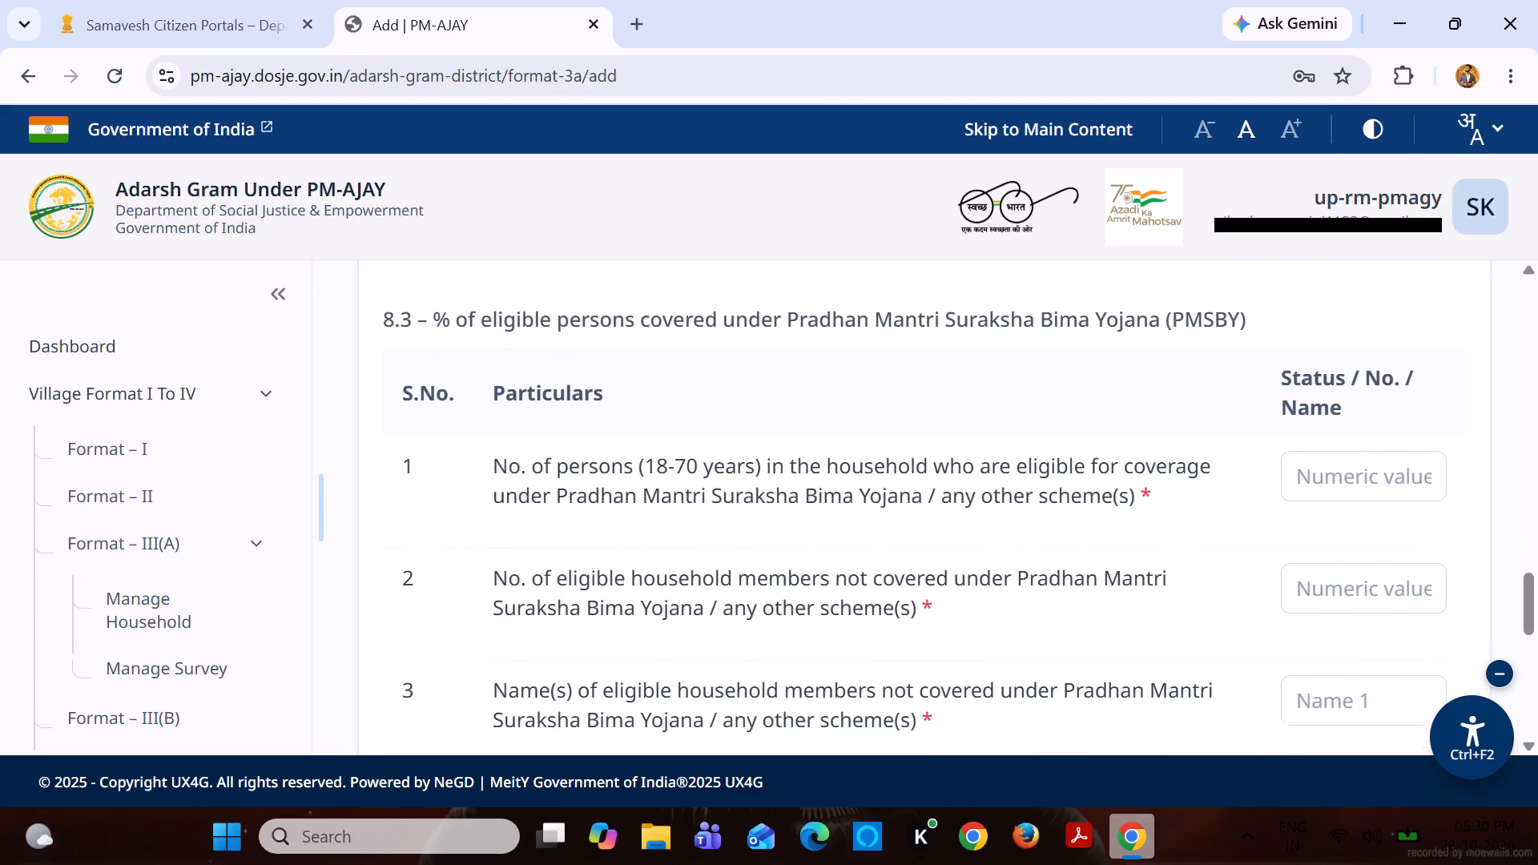
pyautogui.click(1358, 451)
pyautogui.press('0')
pyautogui.scroll(-4, 1358, 451)
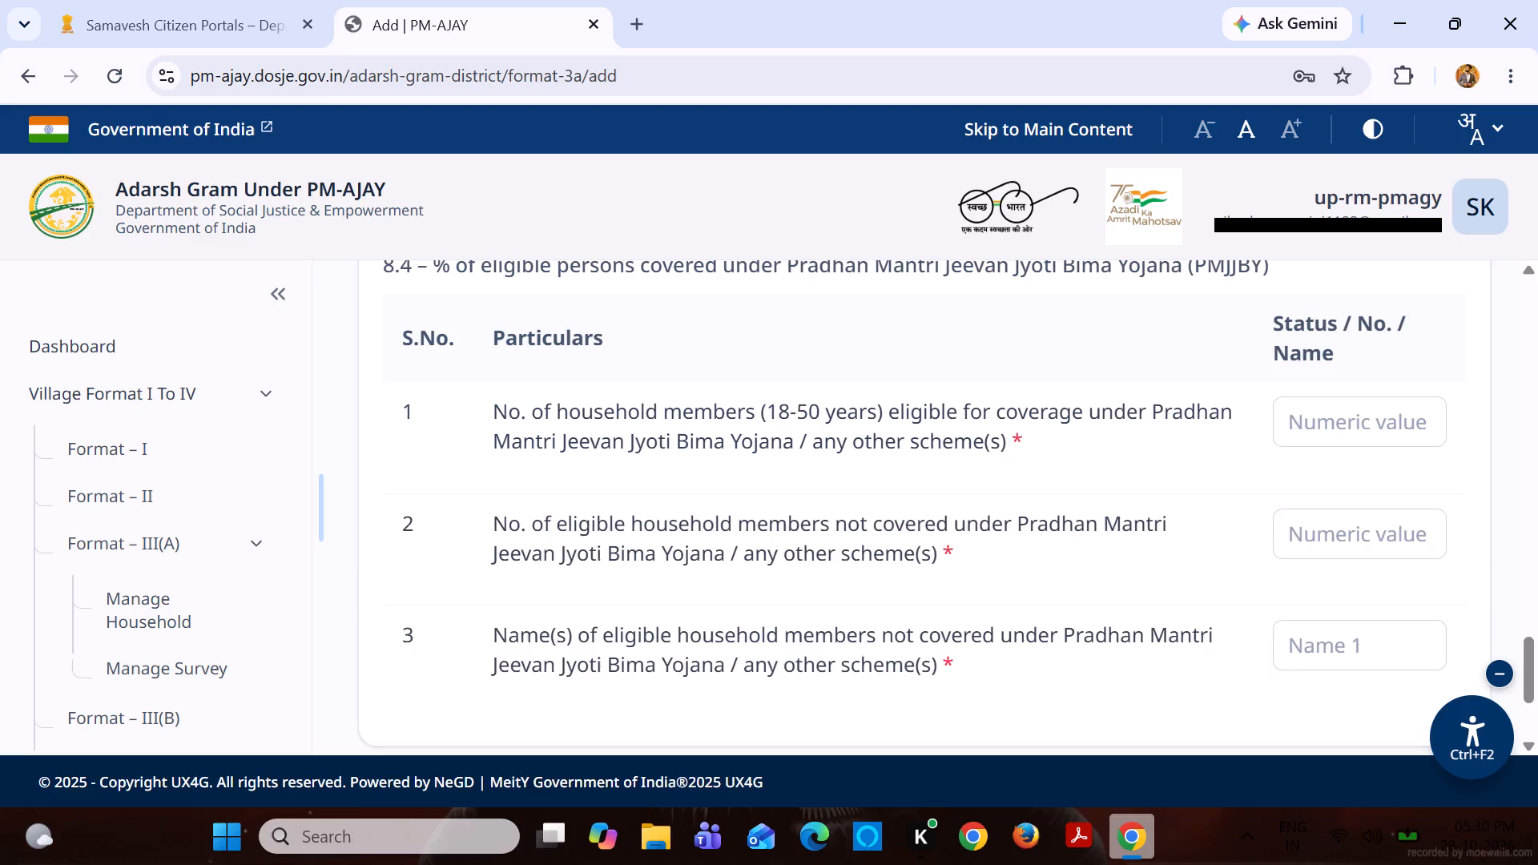
pyautogui.click(1304, 406)
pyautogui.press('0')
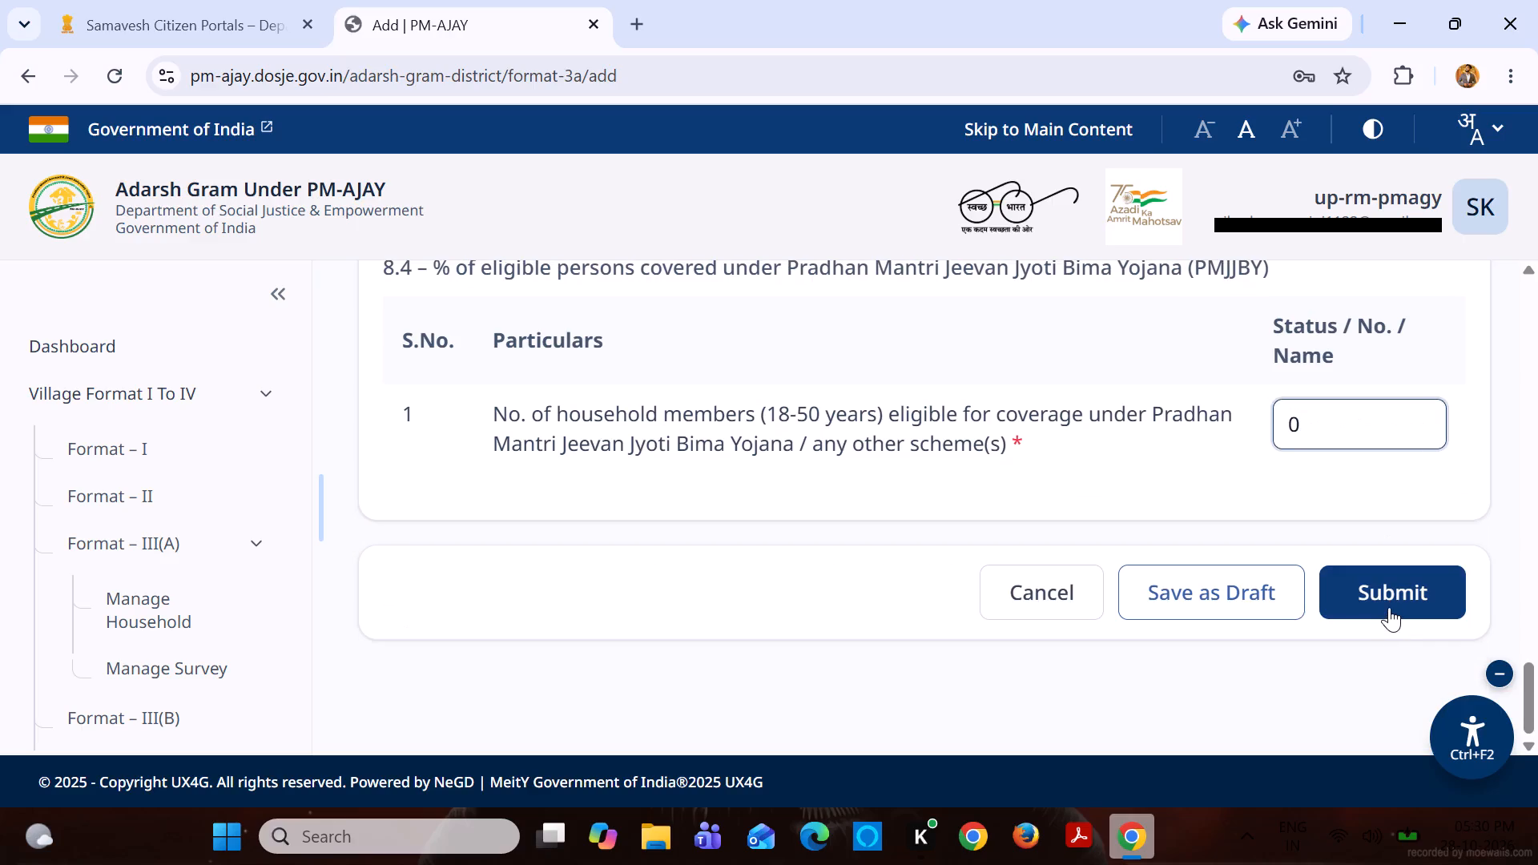
pyautogui.click(1389, 607)
# Choose domain 9 – Digitization, enter 0 members eligible for PMGDISHA training (9.3), and submit it.
pyautogui.click(1406, 372)
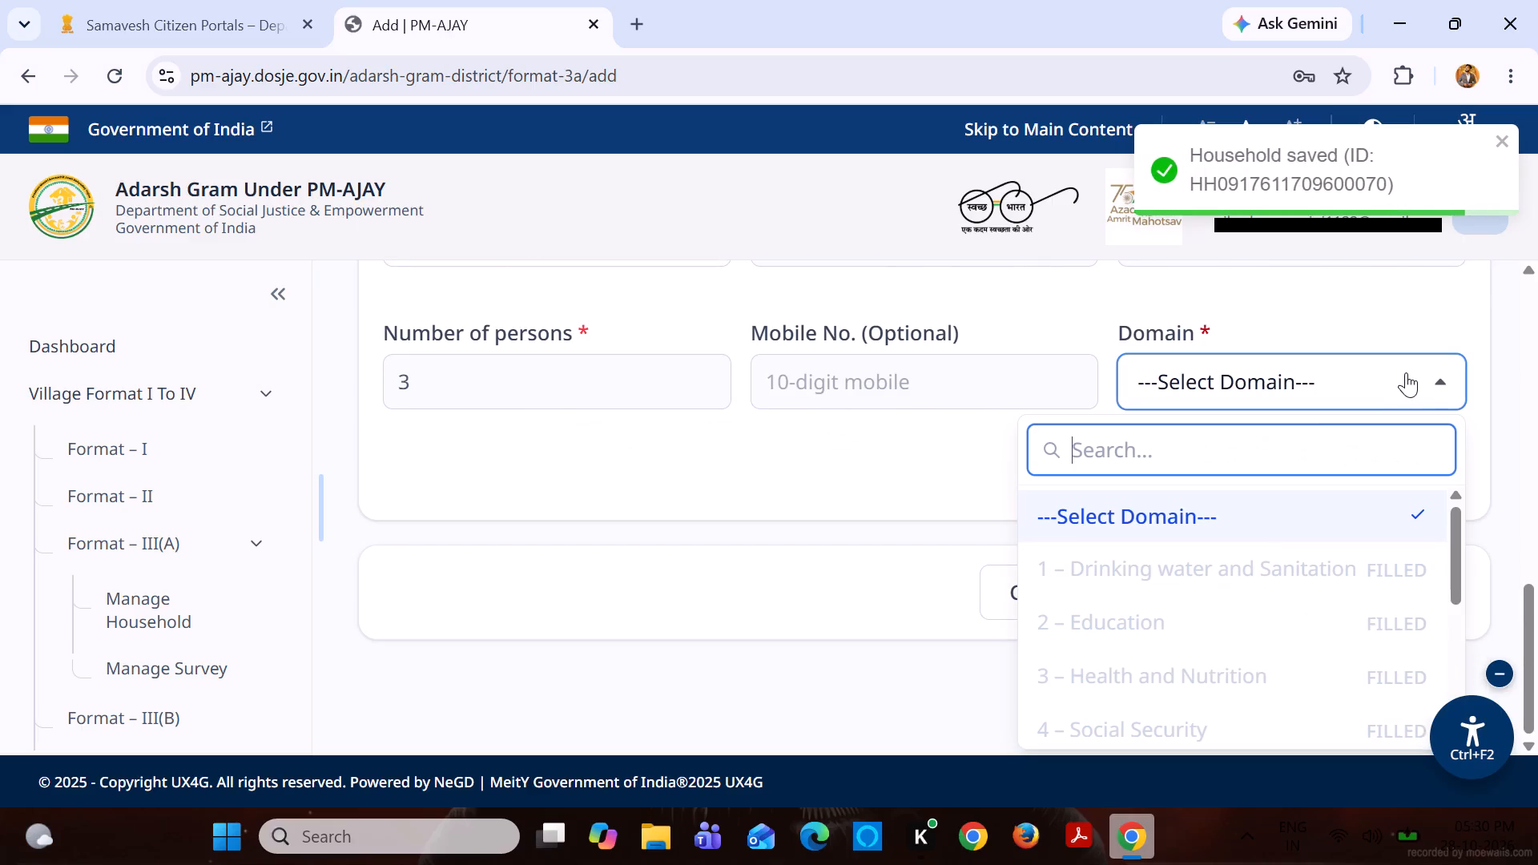
pyautogui.scroll(-6, 1273, 595)
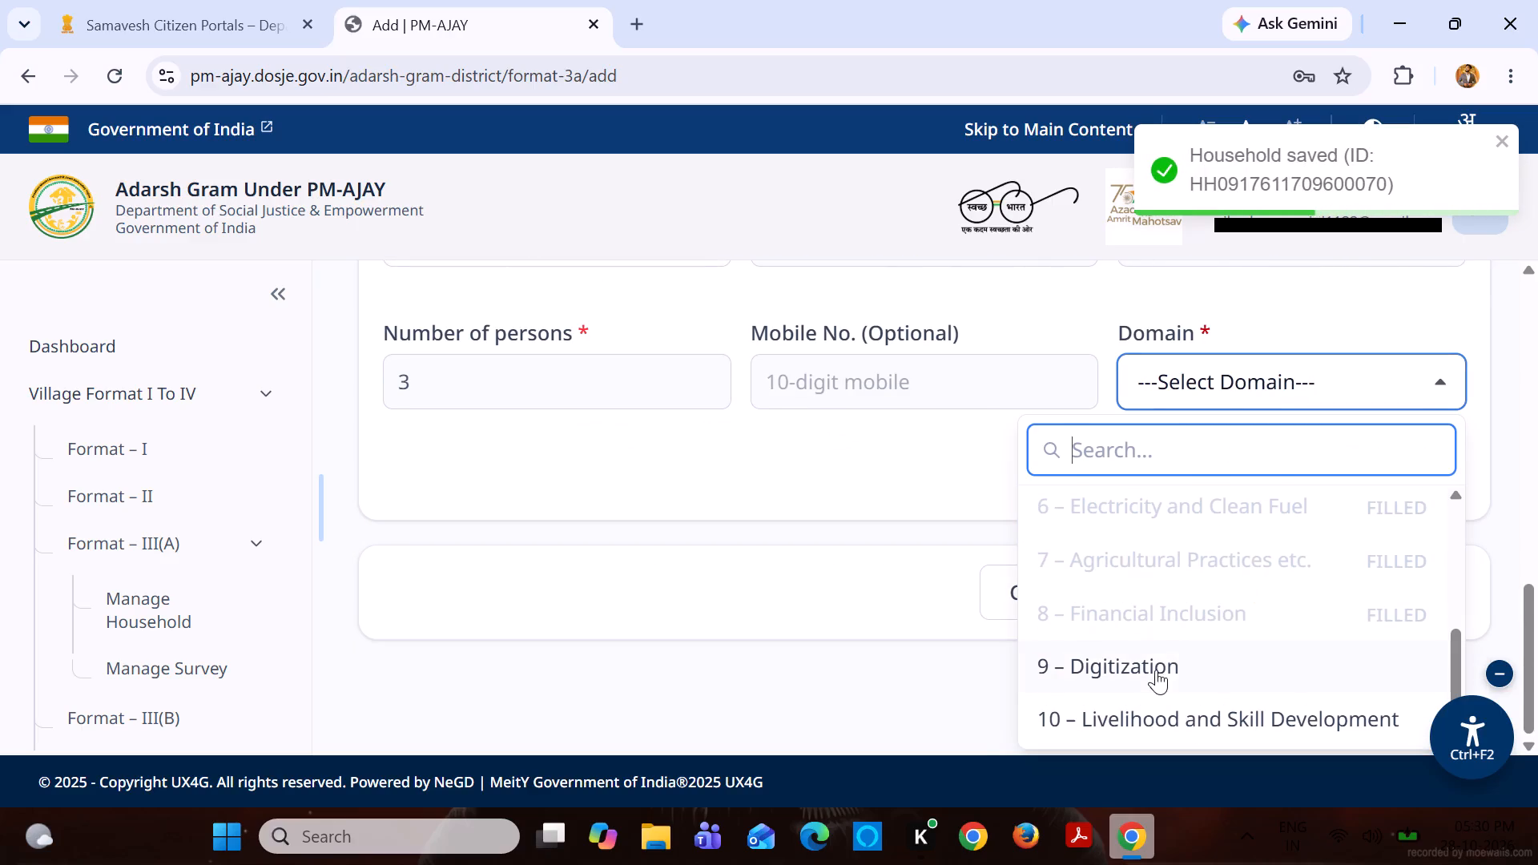
pyautogui.click(1156, 670)
pyautogui.scroll(-3, 1156, 670)
pyautogui.click(1298, 488)
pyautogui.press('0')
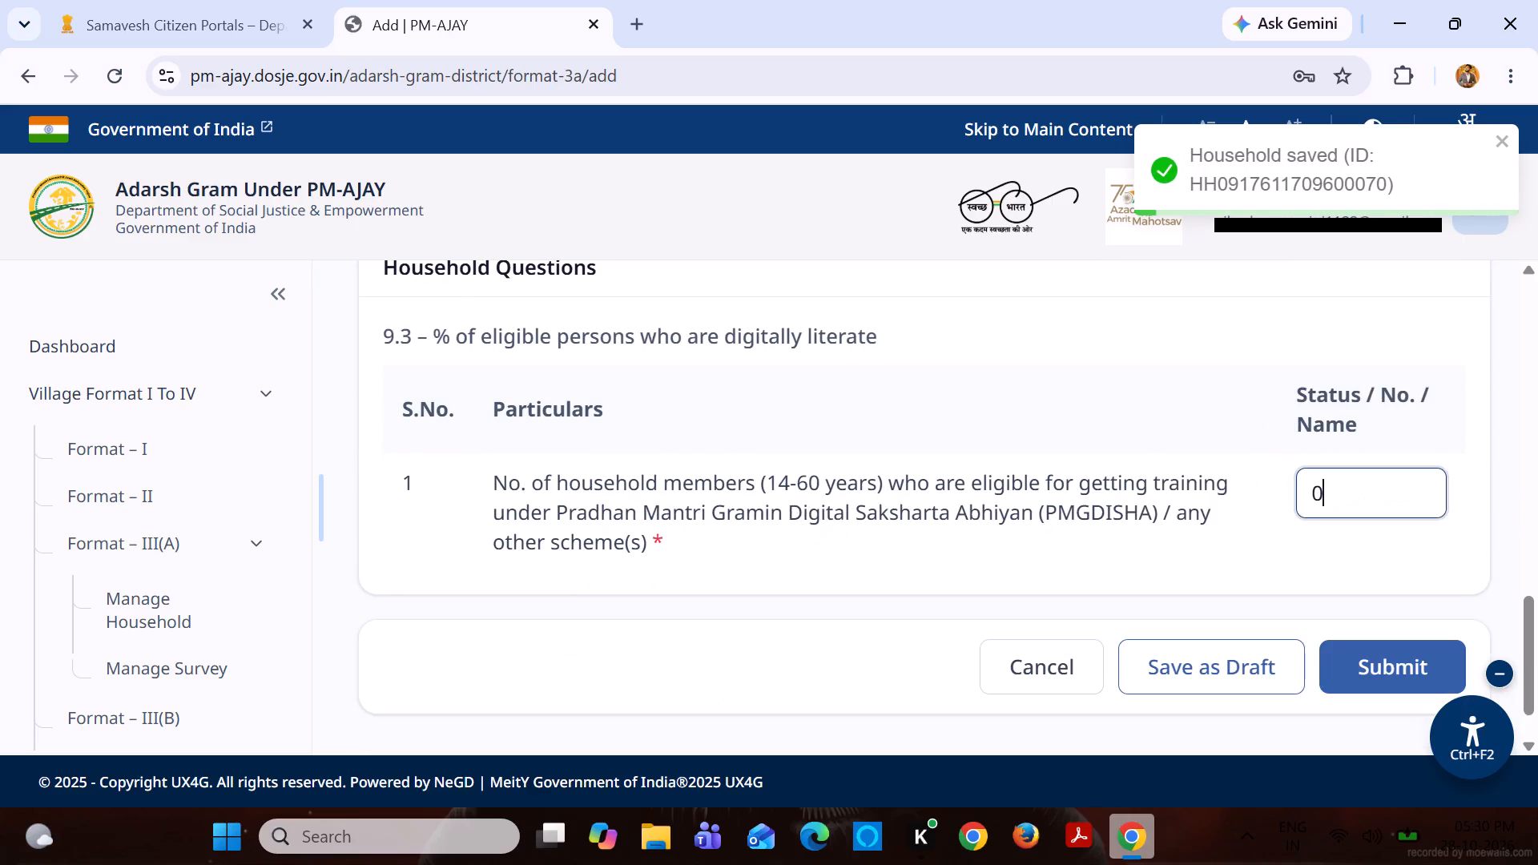
pyautogui.click(1382, 666)
# Choose domain 10 – Livelihood and Skill Development and enter 0 youth eligible for skill training (10.1) and for bank linked loans (10.2).
pyautogui.click(1385, 384)
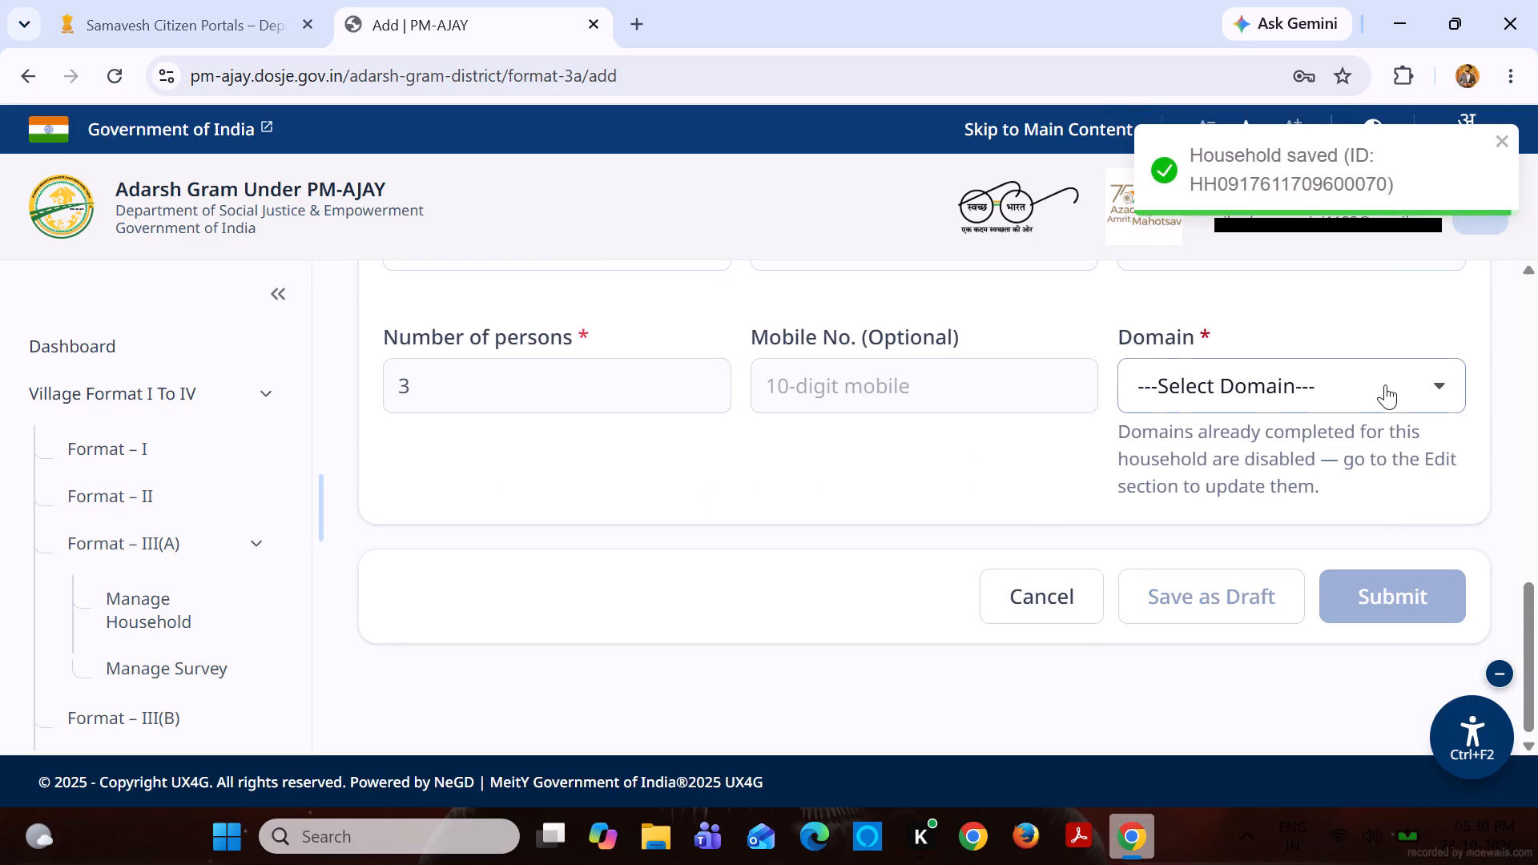
pyautogui.scroll(-6, 1303, 533)
pyautogui.click(1174, 701)
pyautogui.scroll(-3, 1174, 701)
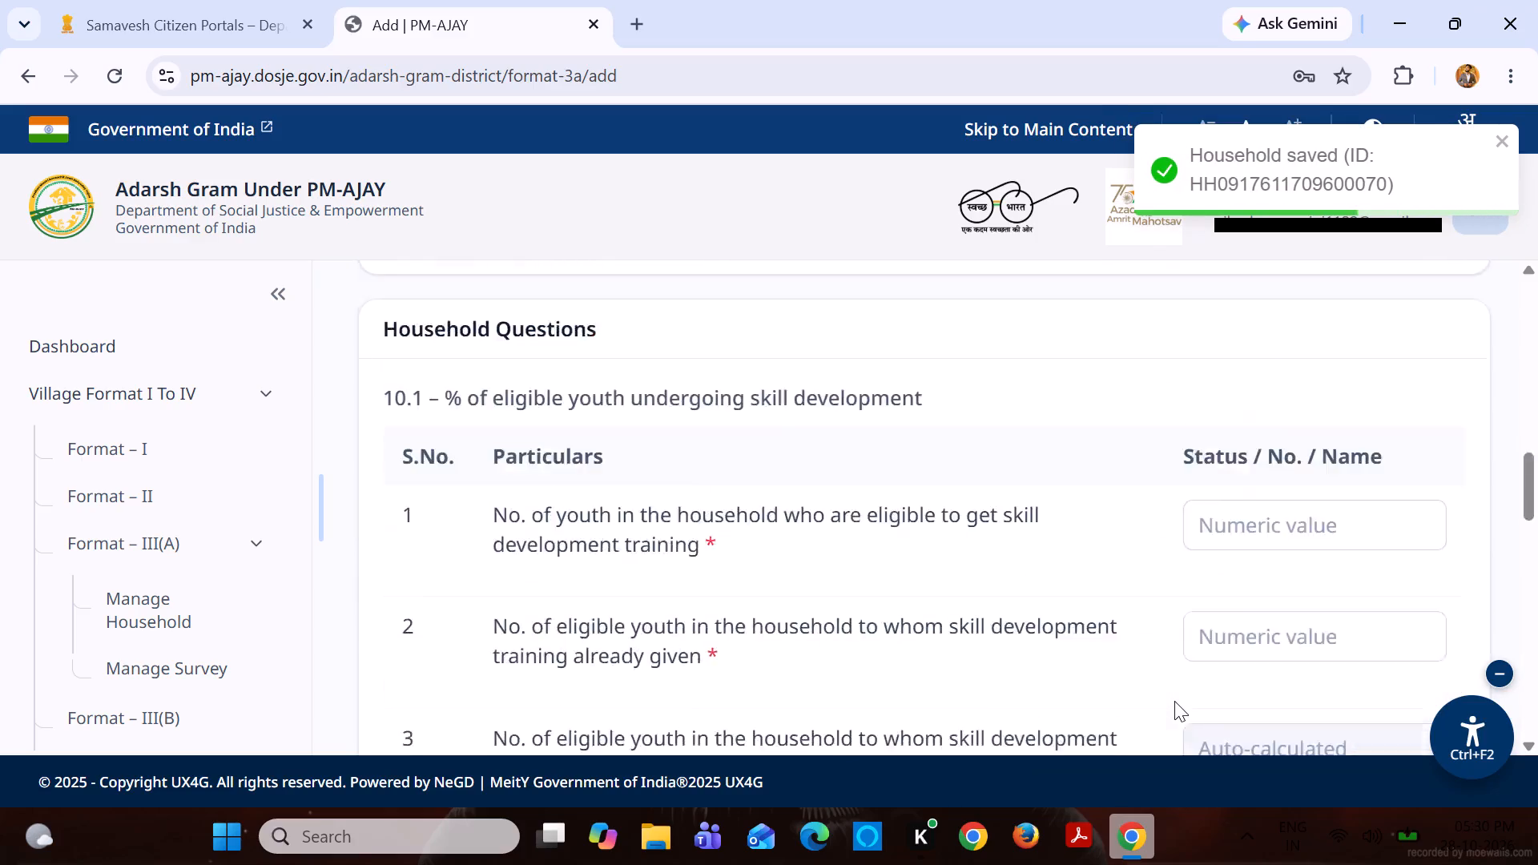
pyautogui.scroll(-2, 1174, 701)
pyautogui.scroll(1, 1268, 389)
pyautogui.click(1261, 318)
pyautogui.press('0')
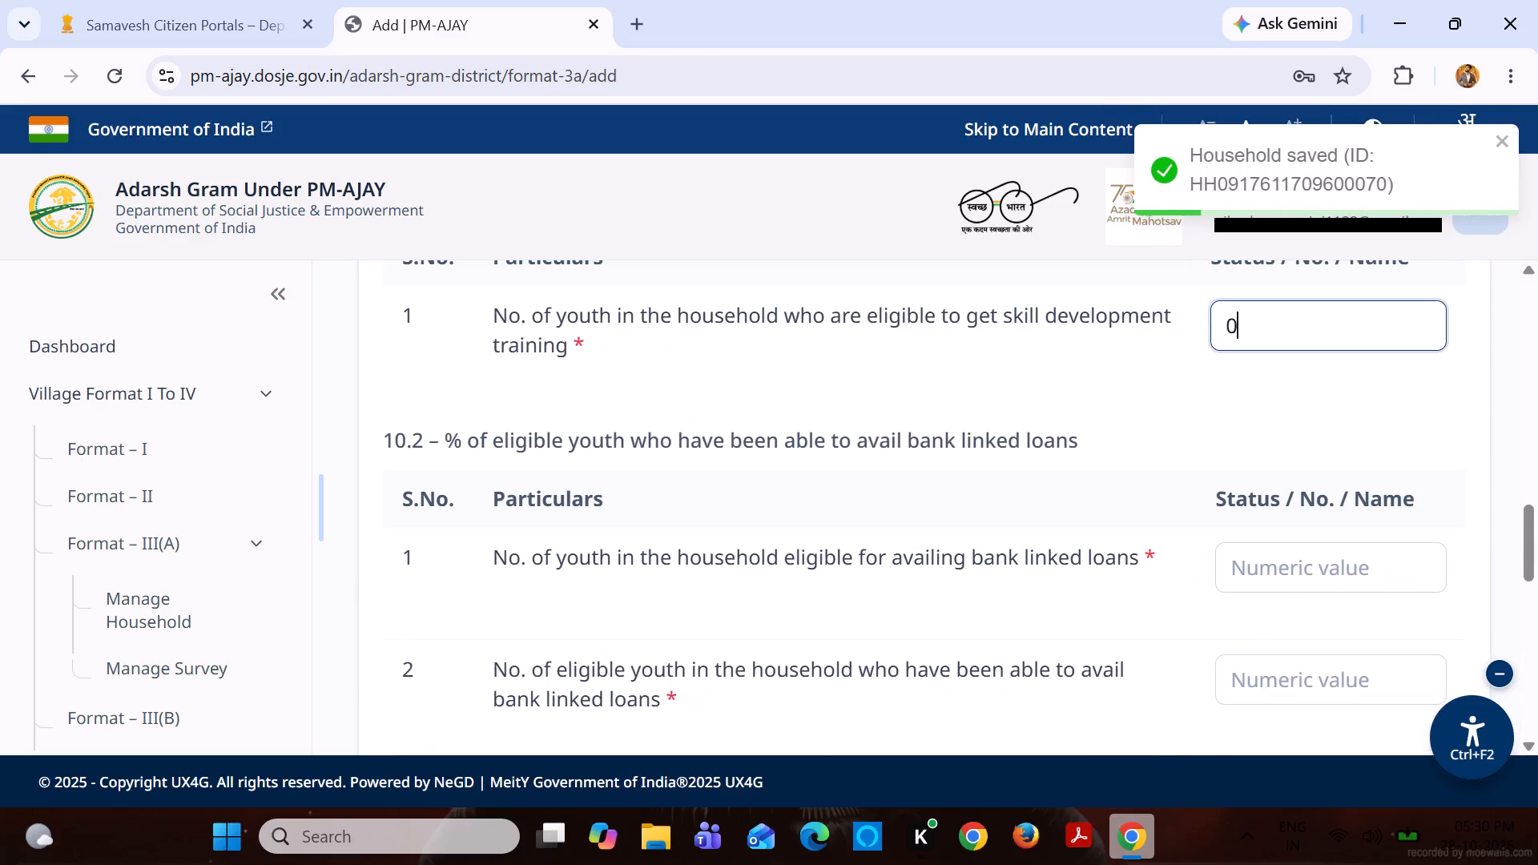
pyautogui.click(1243, 553)
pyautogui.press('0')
# Answer Yes for a household member belonging to a self-help group (10.3), submit domain 10, and check the domain list.
pyautogui.scroll(-5, 1243, 553)
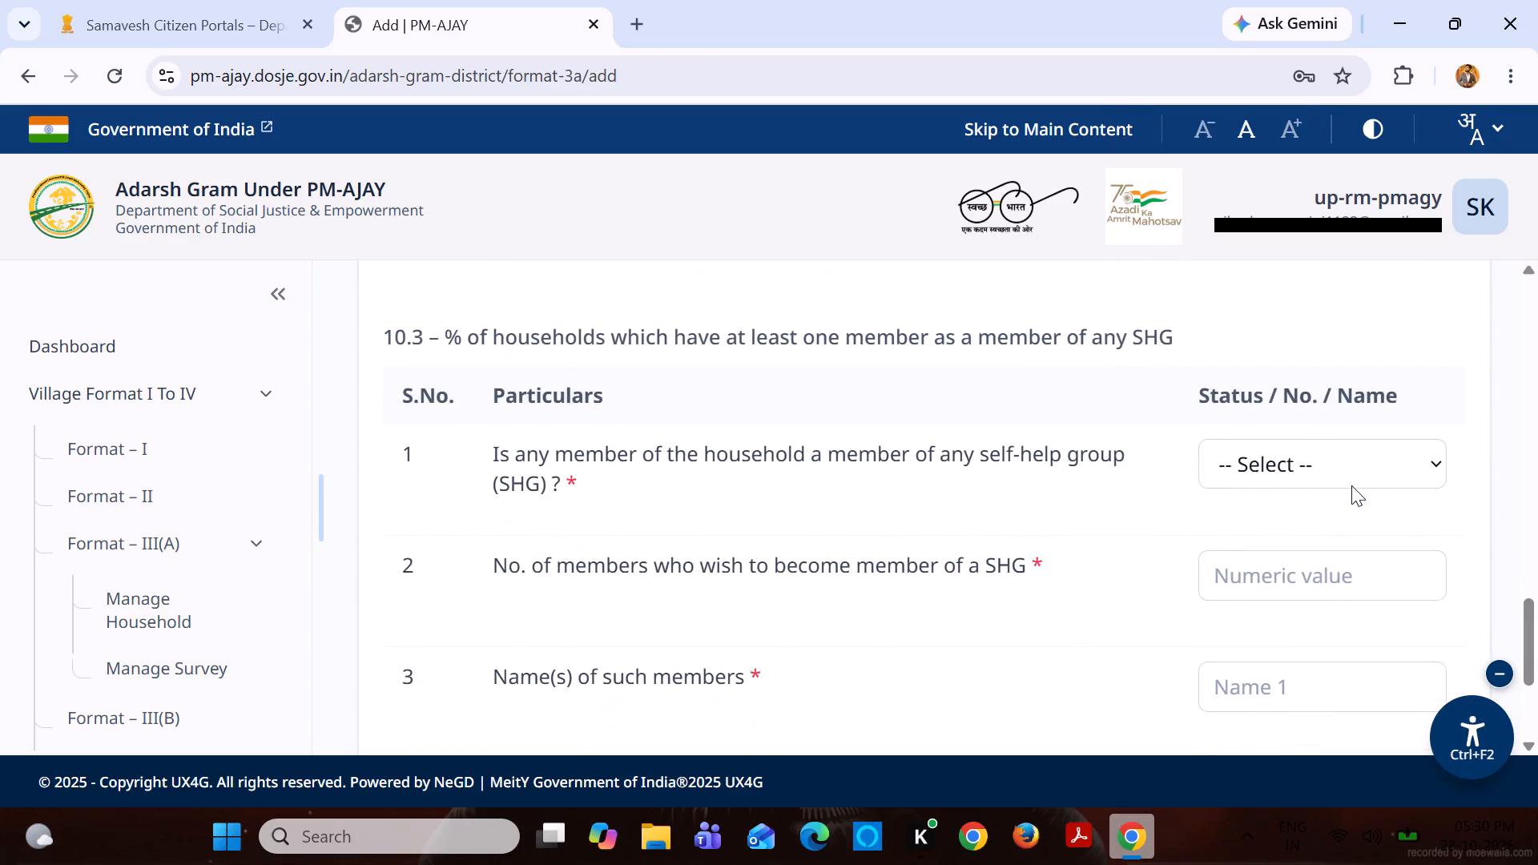
pyautogui.moveTo(1358, 481); pyautogui.dragTo(1277, 558)
pyautogui.click(1277, 558)
pyautogui.click(1363, 648)
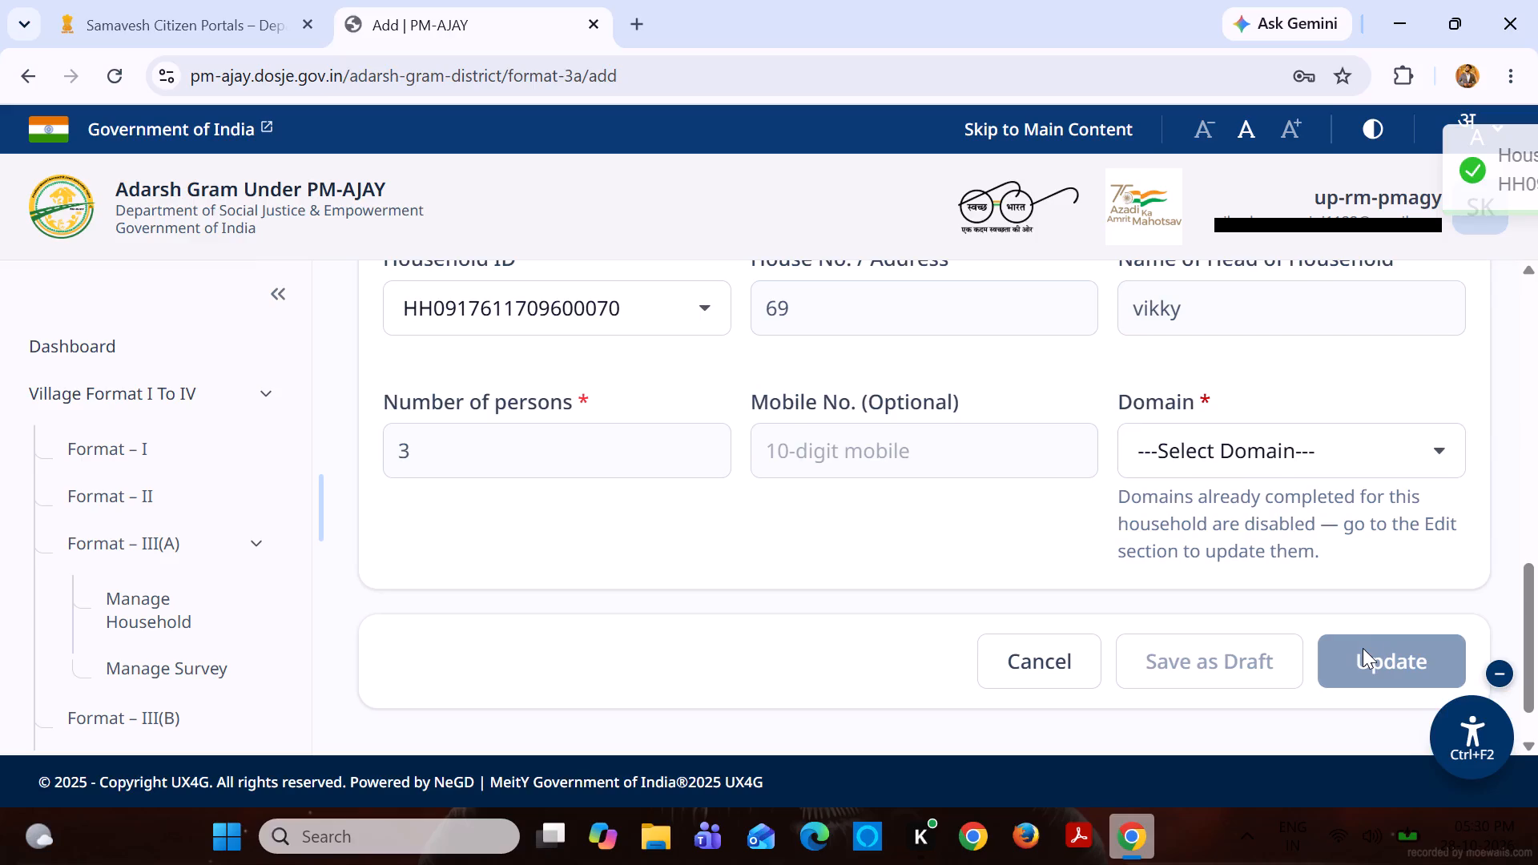
pyautogui.click(1415, 468)
pyautogui.scroll(-8, 1338, 408)
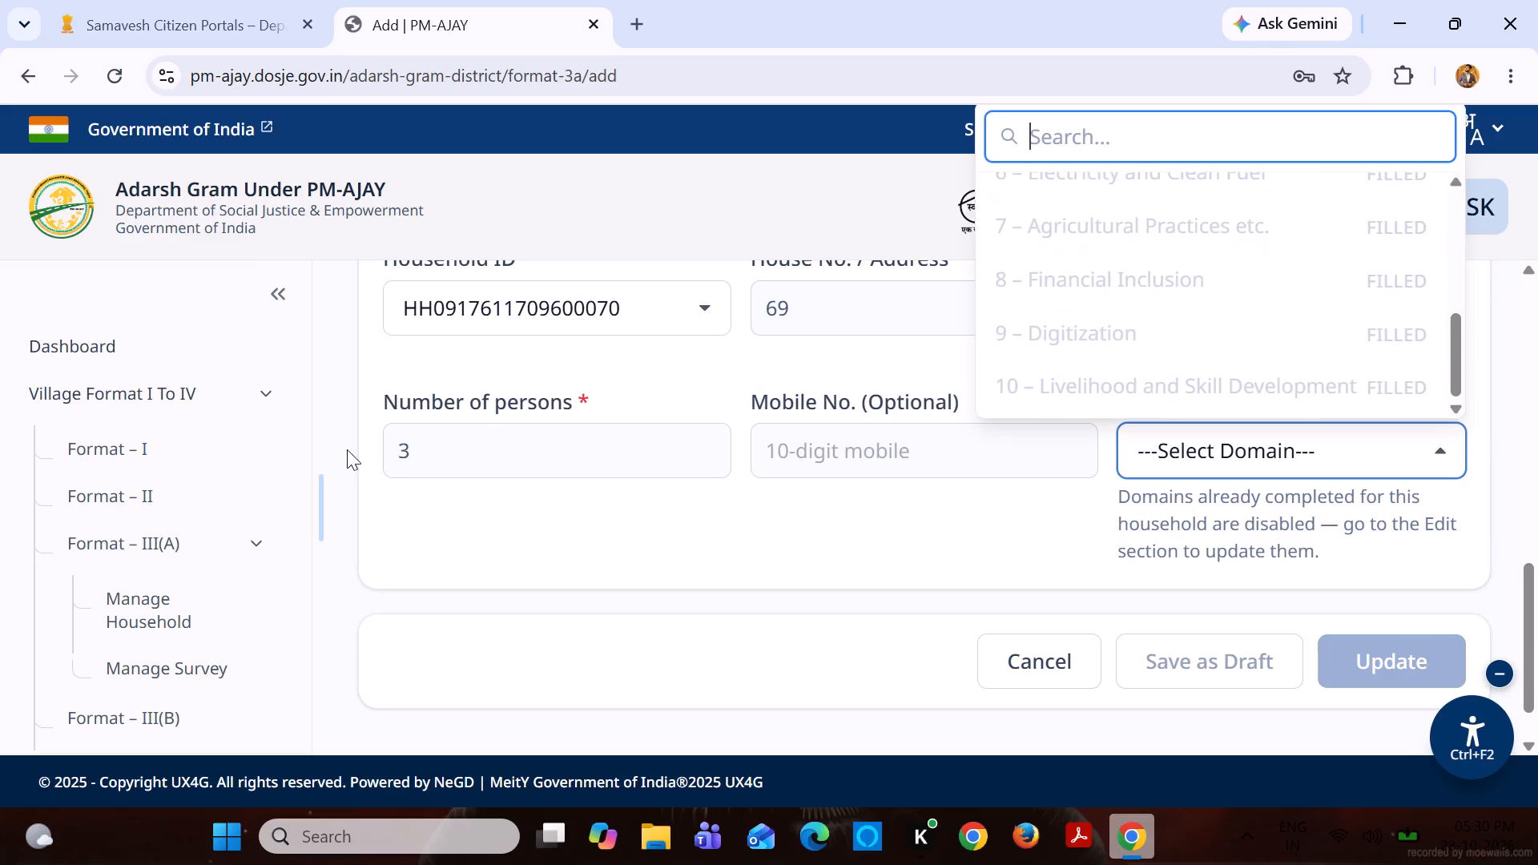
# Start adding a new household under Manage Household, with block Shahabad - 1488 and Gram Panchayat Narkheri - 84799.
pyautogui.click(174, 585)
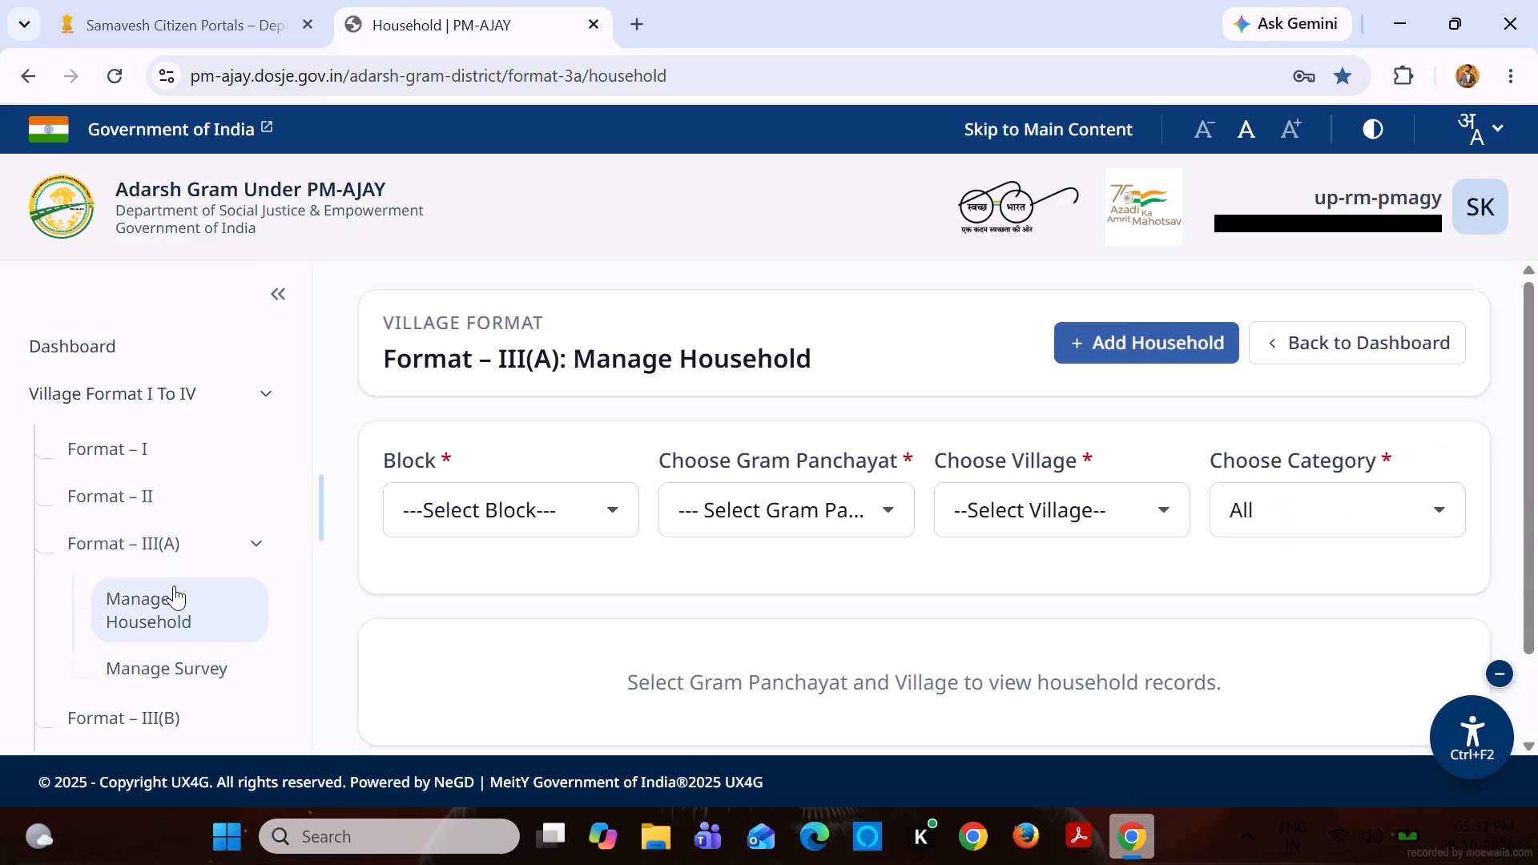
pyautogui.click(1127, 349)
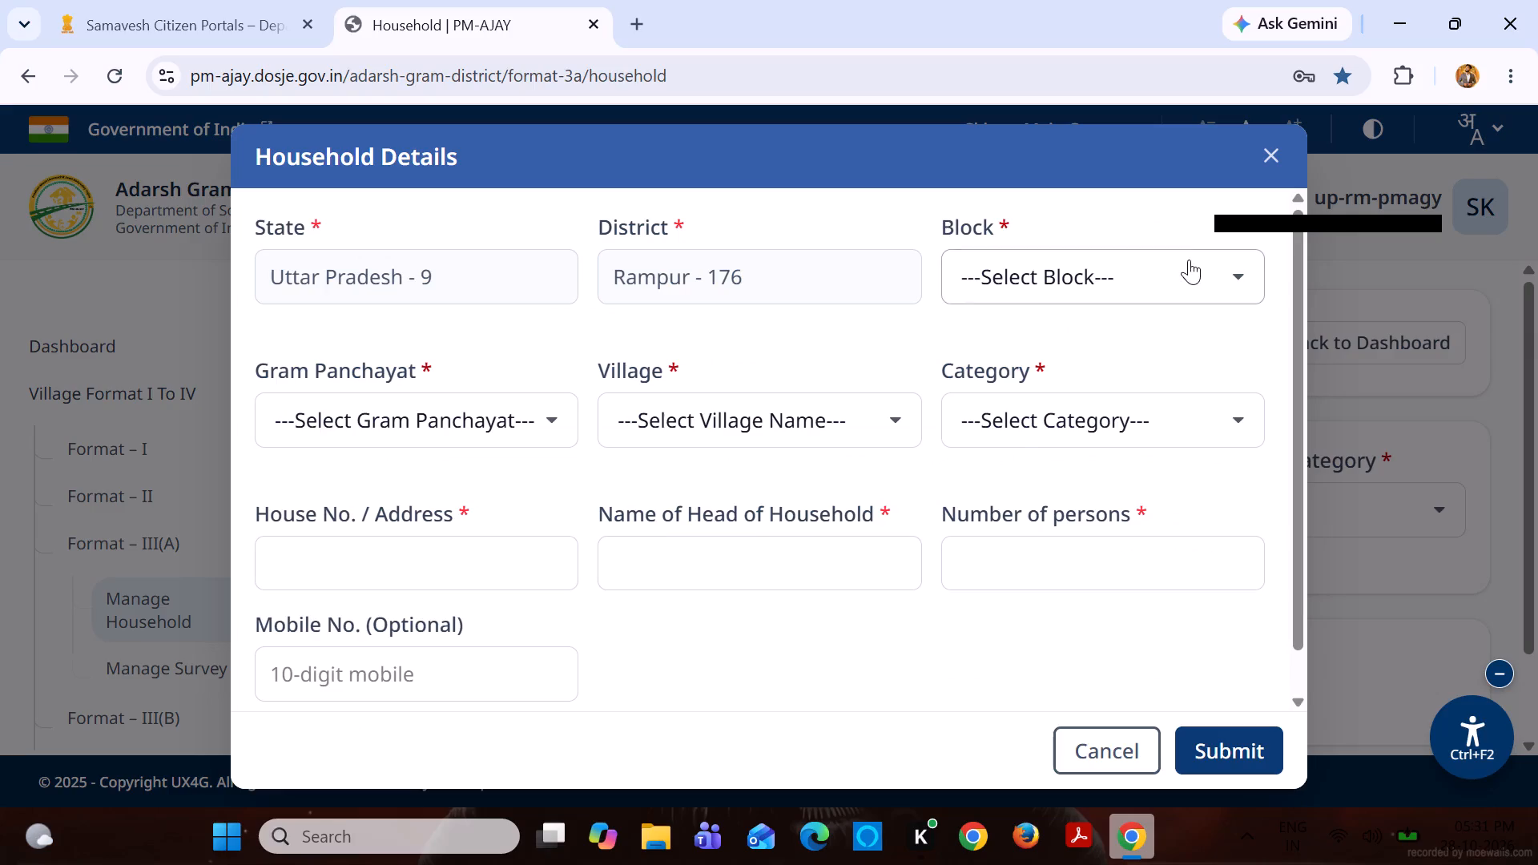
pyautogui.click(1189, 259)
pyautogui.click(1035, 653)
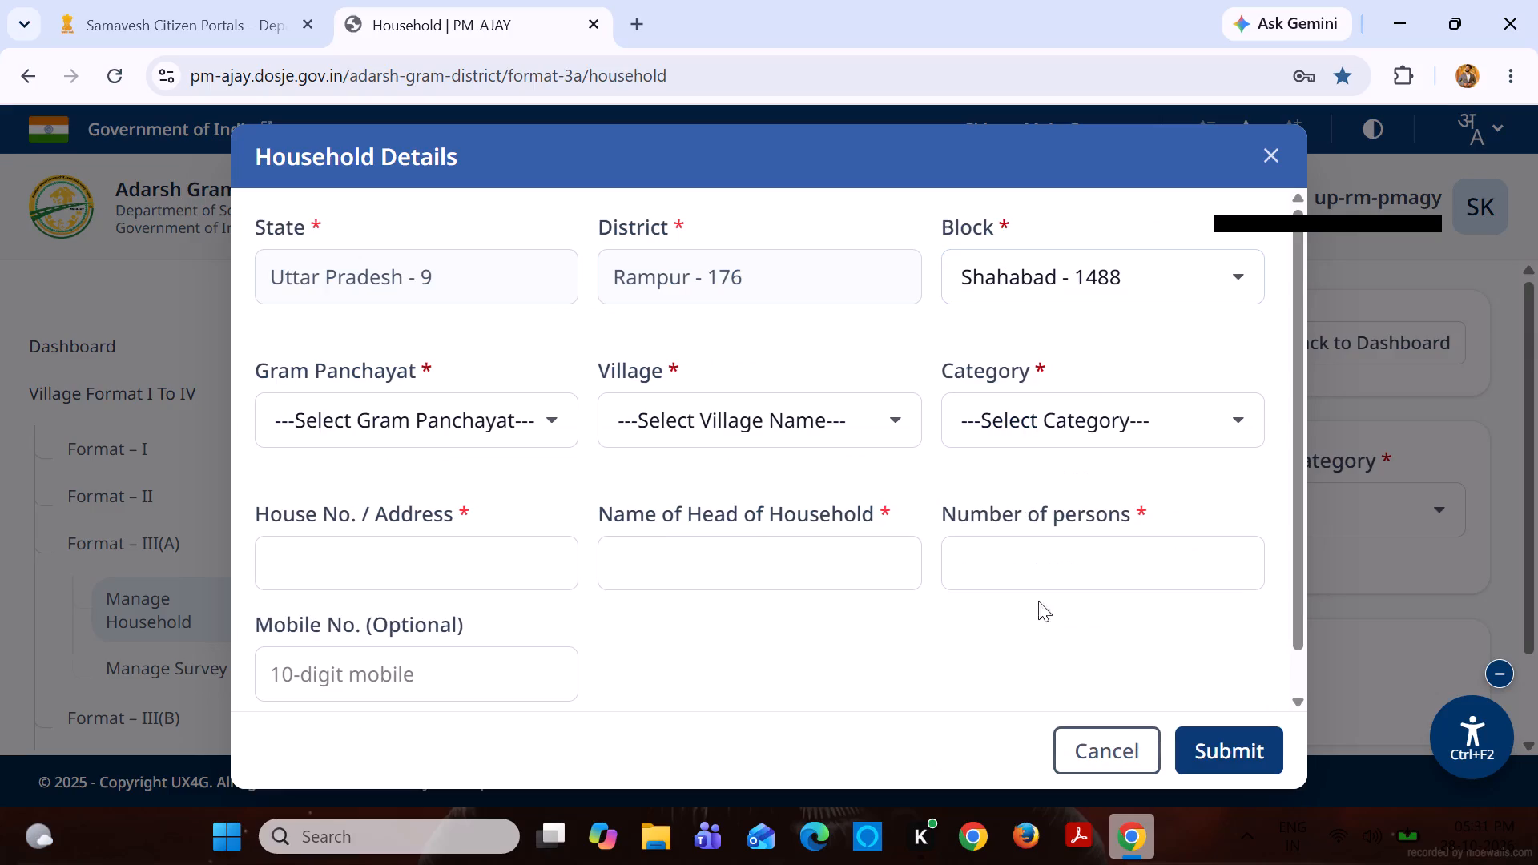
pyautogui.click(518, 423)
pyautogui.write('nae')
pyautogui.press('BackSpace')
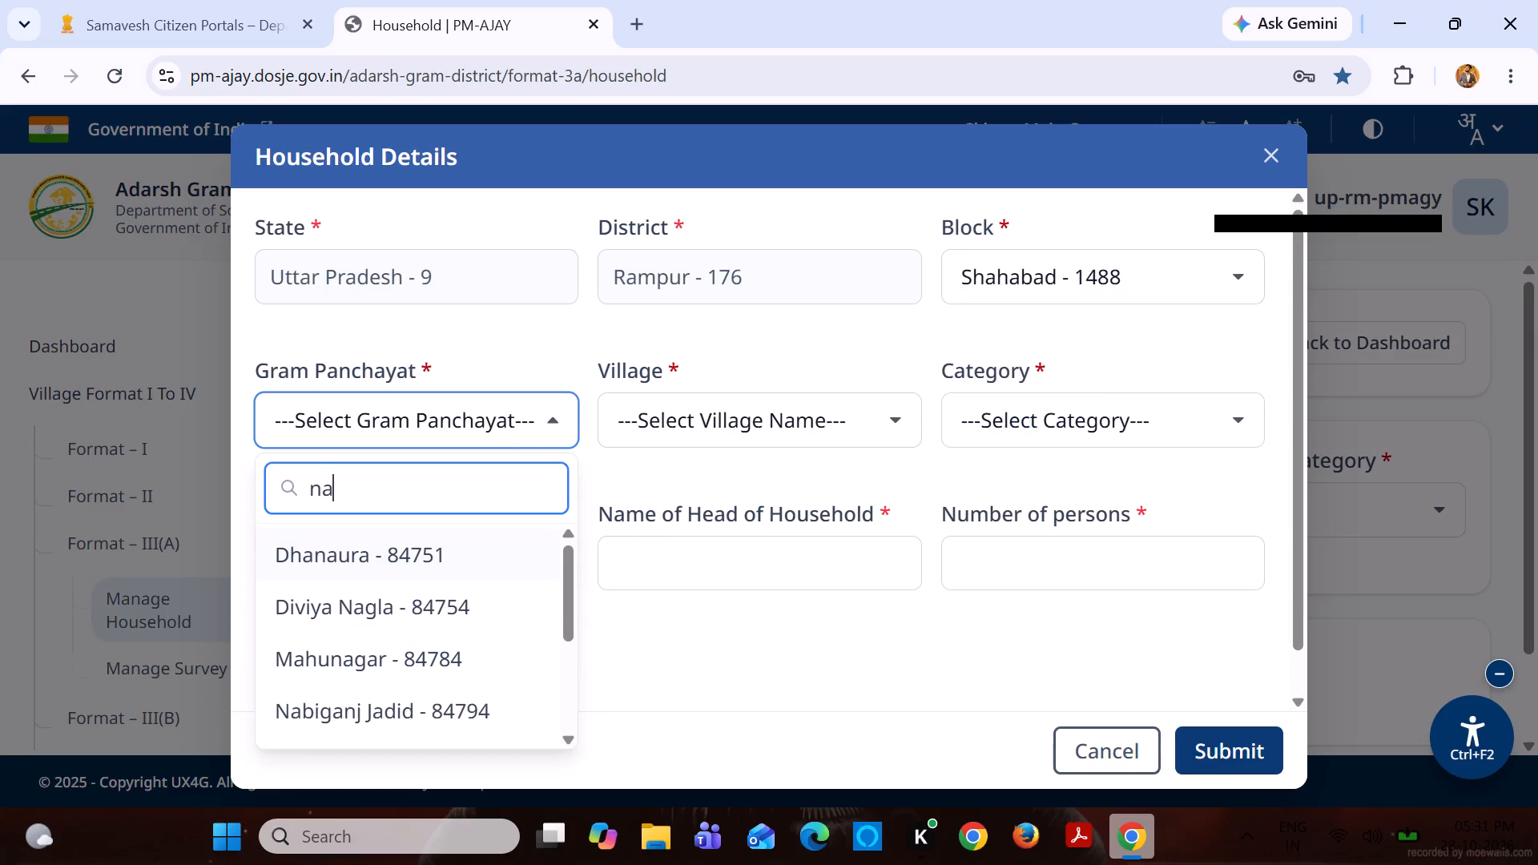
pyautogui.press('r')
pyautogui.doubleClick(397, 543)
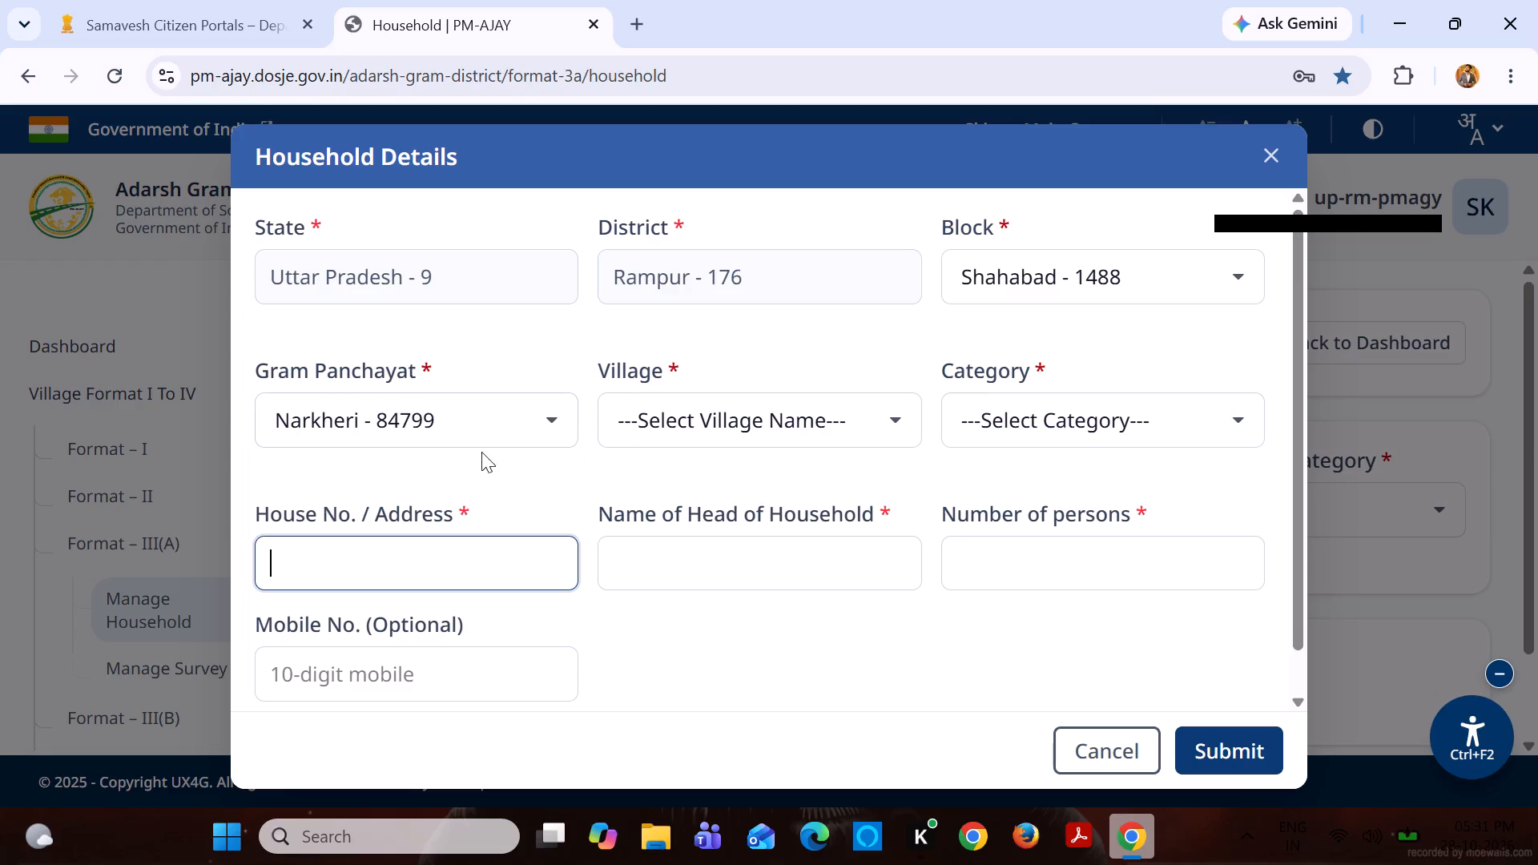
# Set the new household's village to Narkhera - 117096 and its category to SC.
pyautogui.click(723, 398)
pyautogui.click(666, 559)
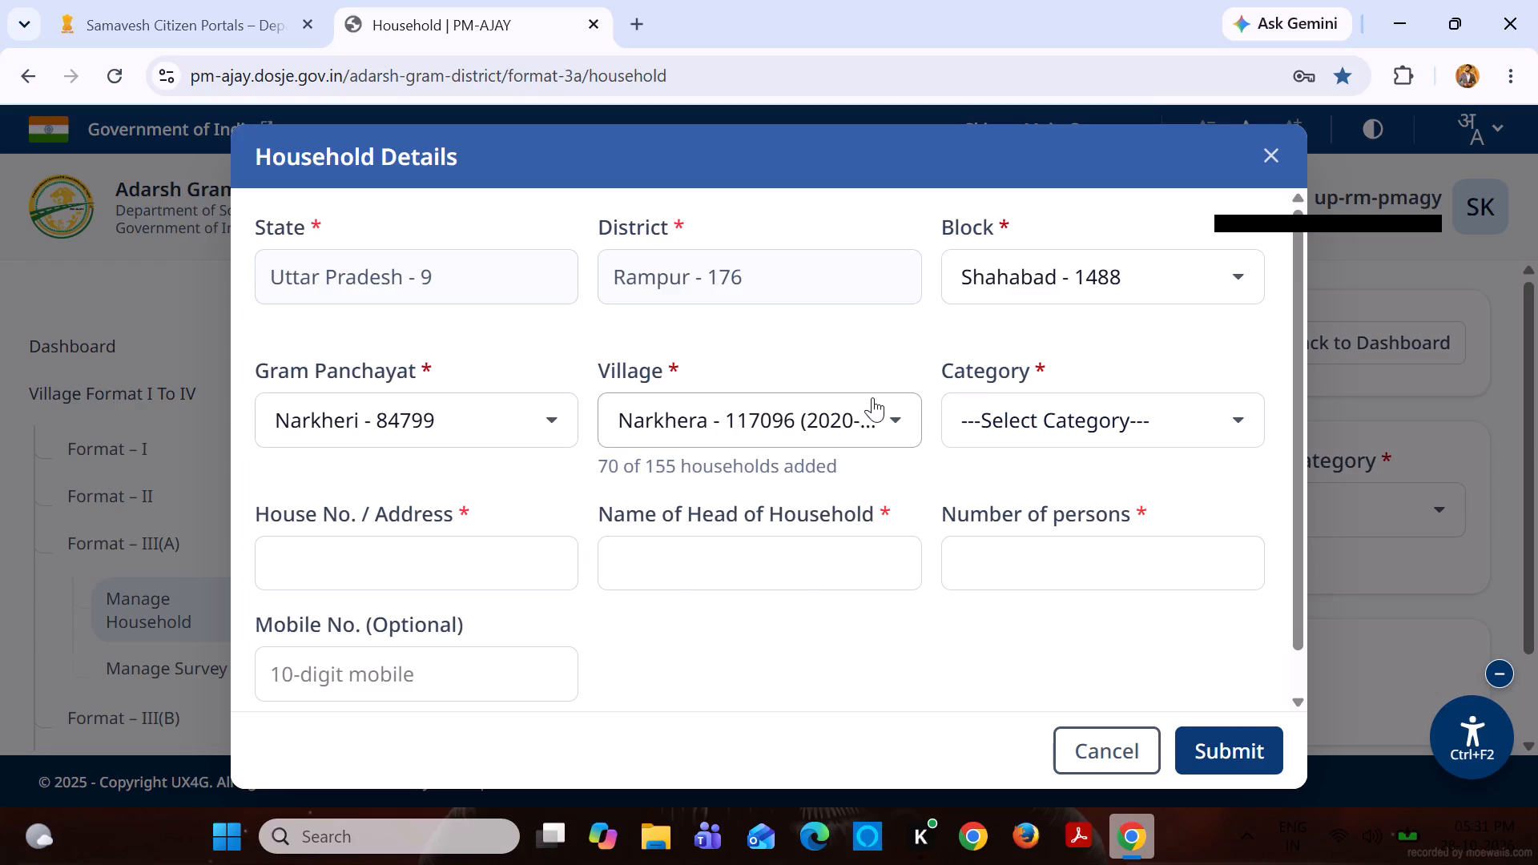
pyautogui.click(1043, 409)
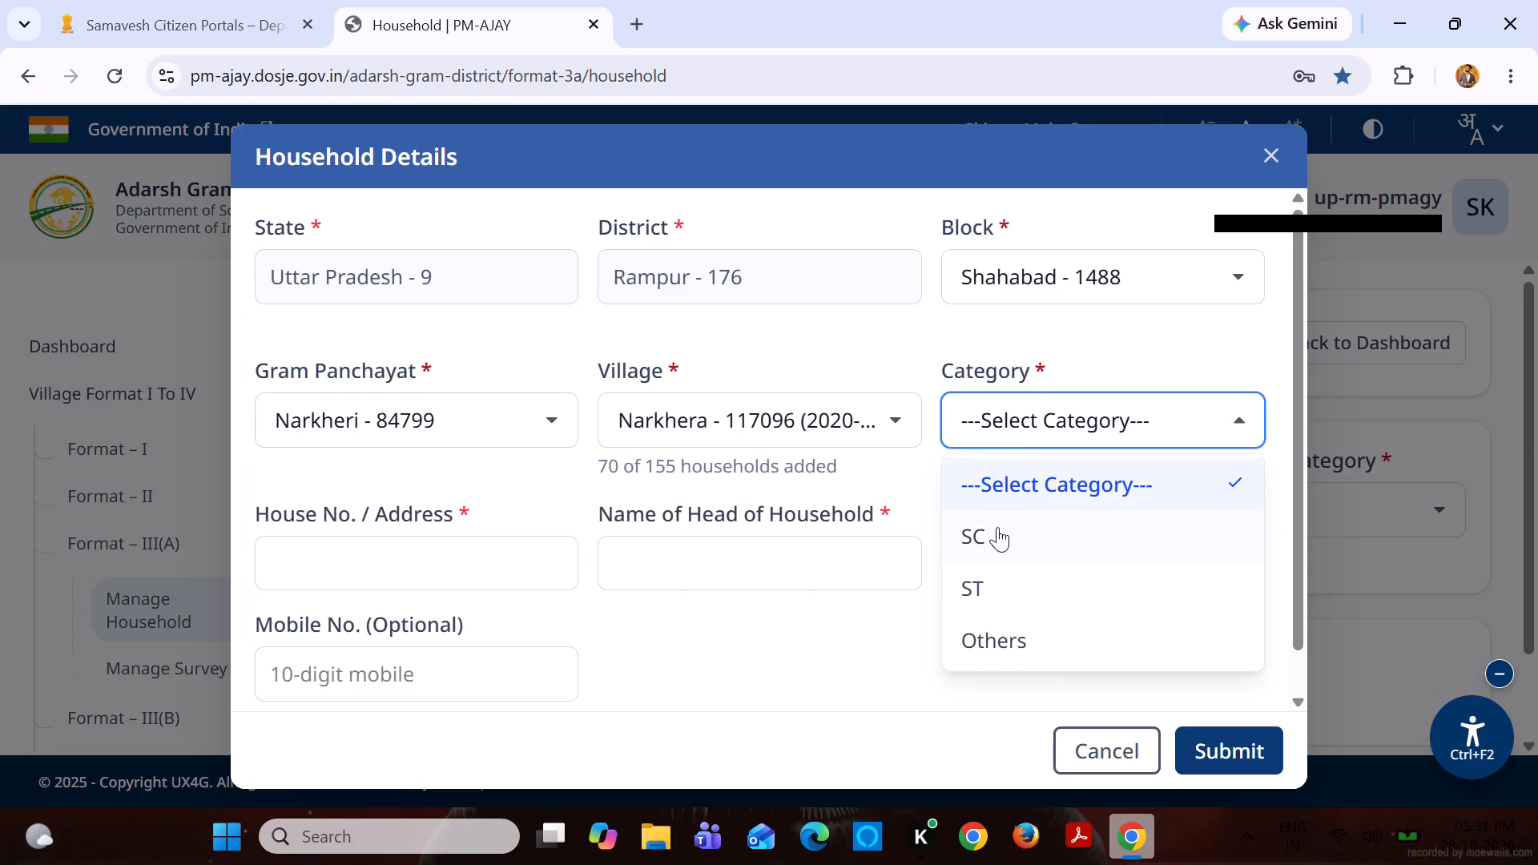
pyautogui.click(997, 527)
# Enter house number 70, the name of the head of household and 7 persons, and submit the household details.
pyautogui.click(418, 576)
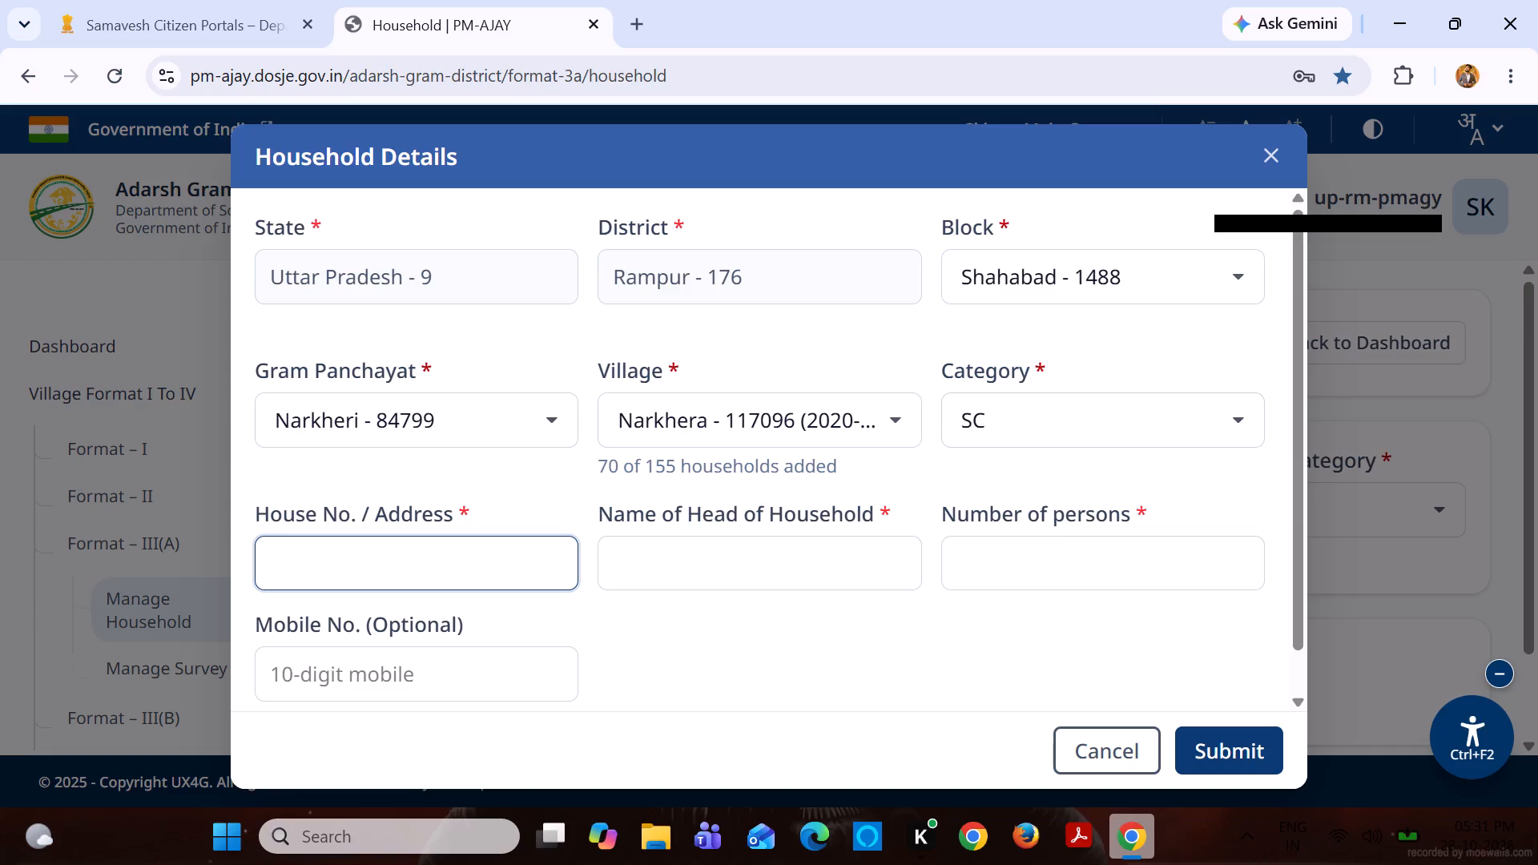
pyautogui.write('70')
pyautogui.click(721, 575)
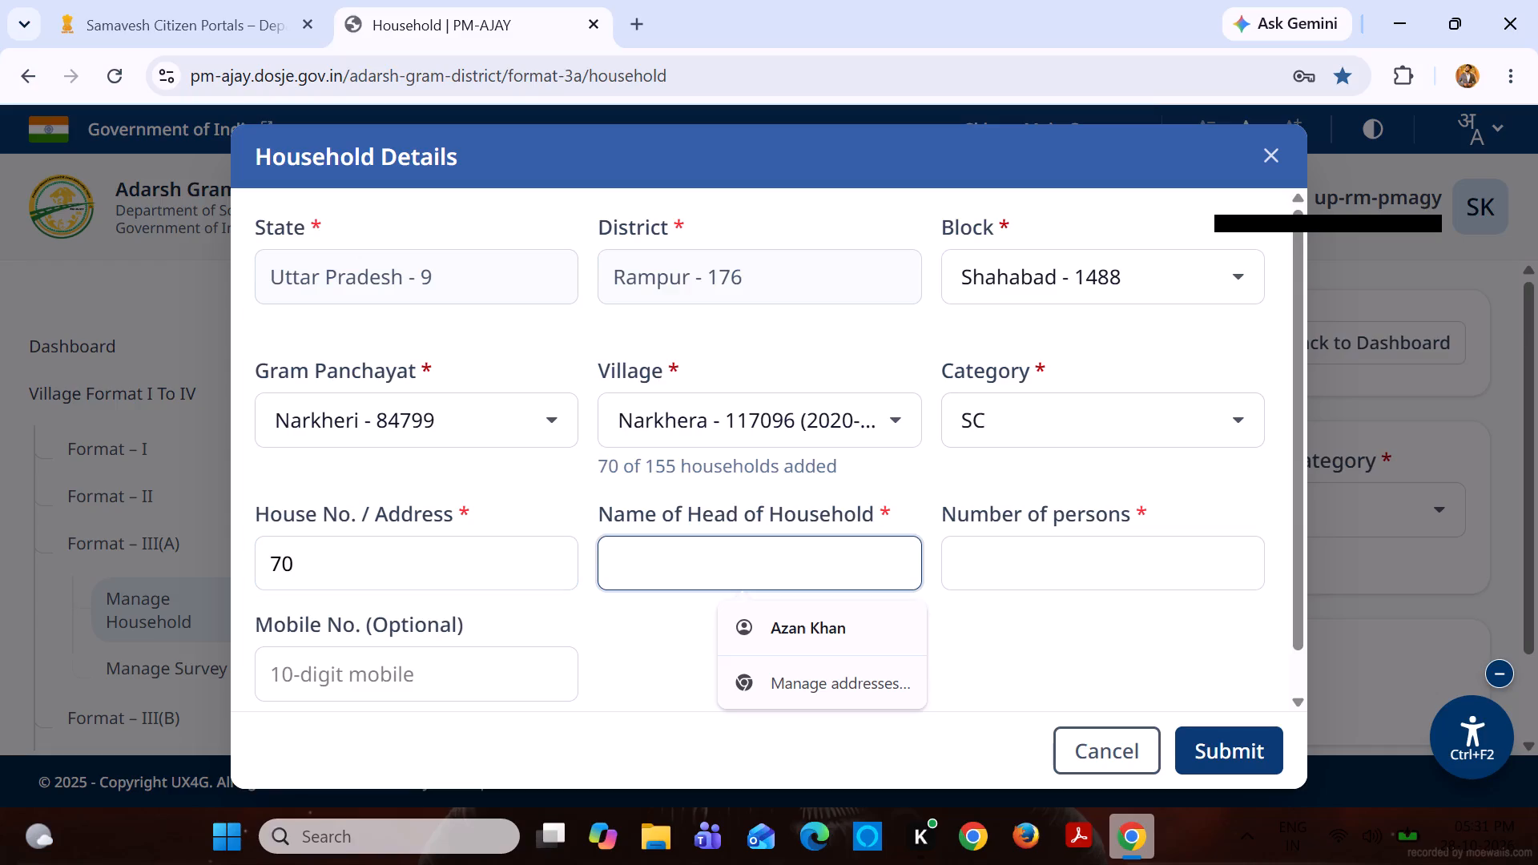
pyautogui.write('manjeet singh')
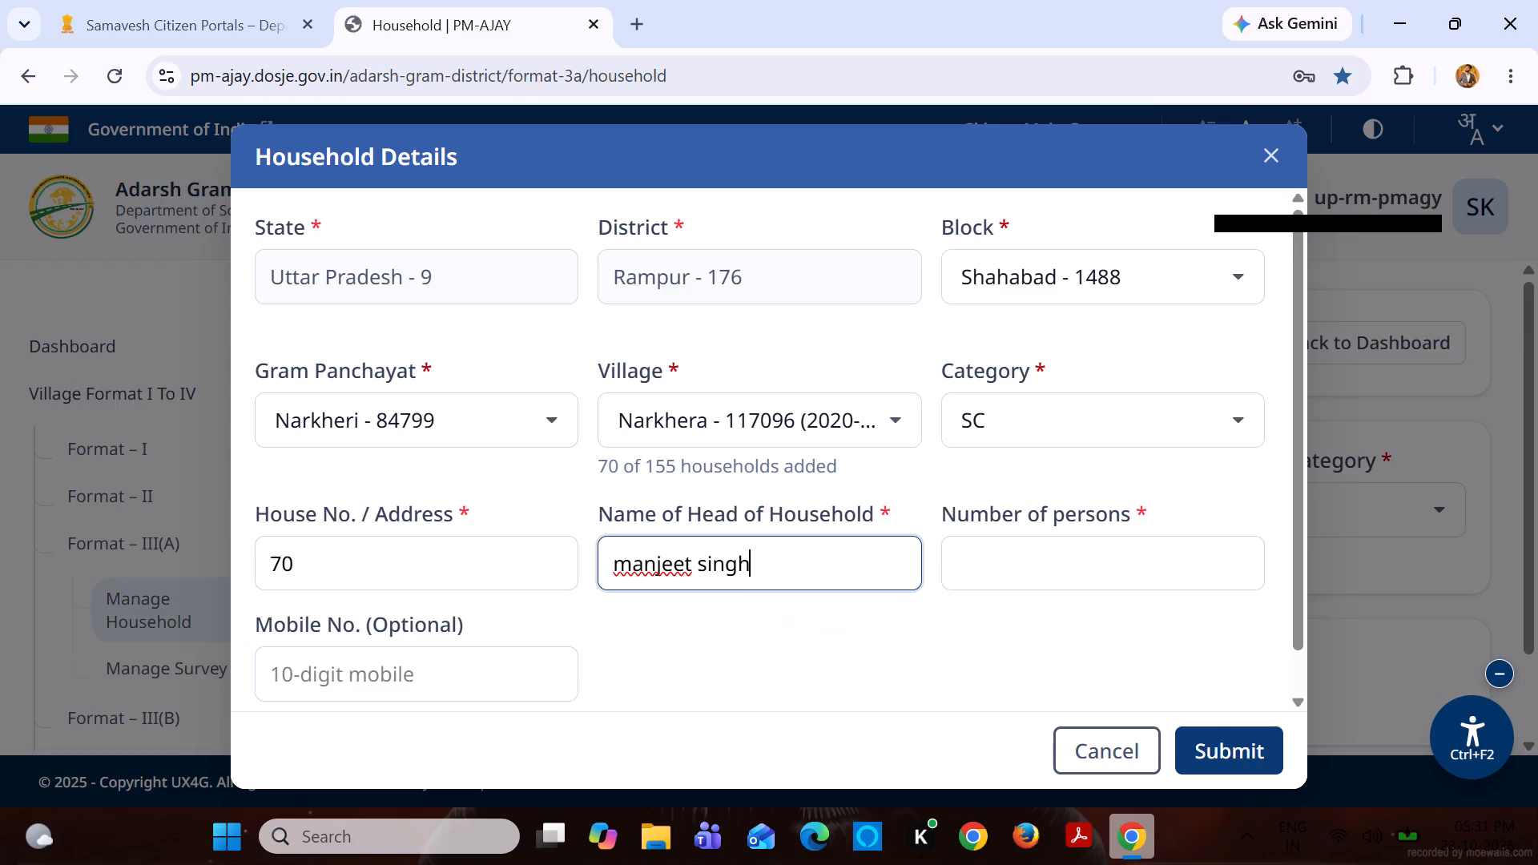
pyautogui.click(972, 577)
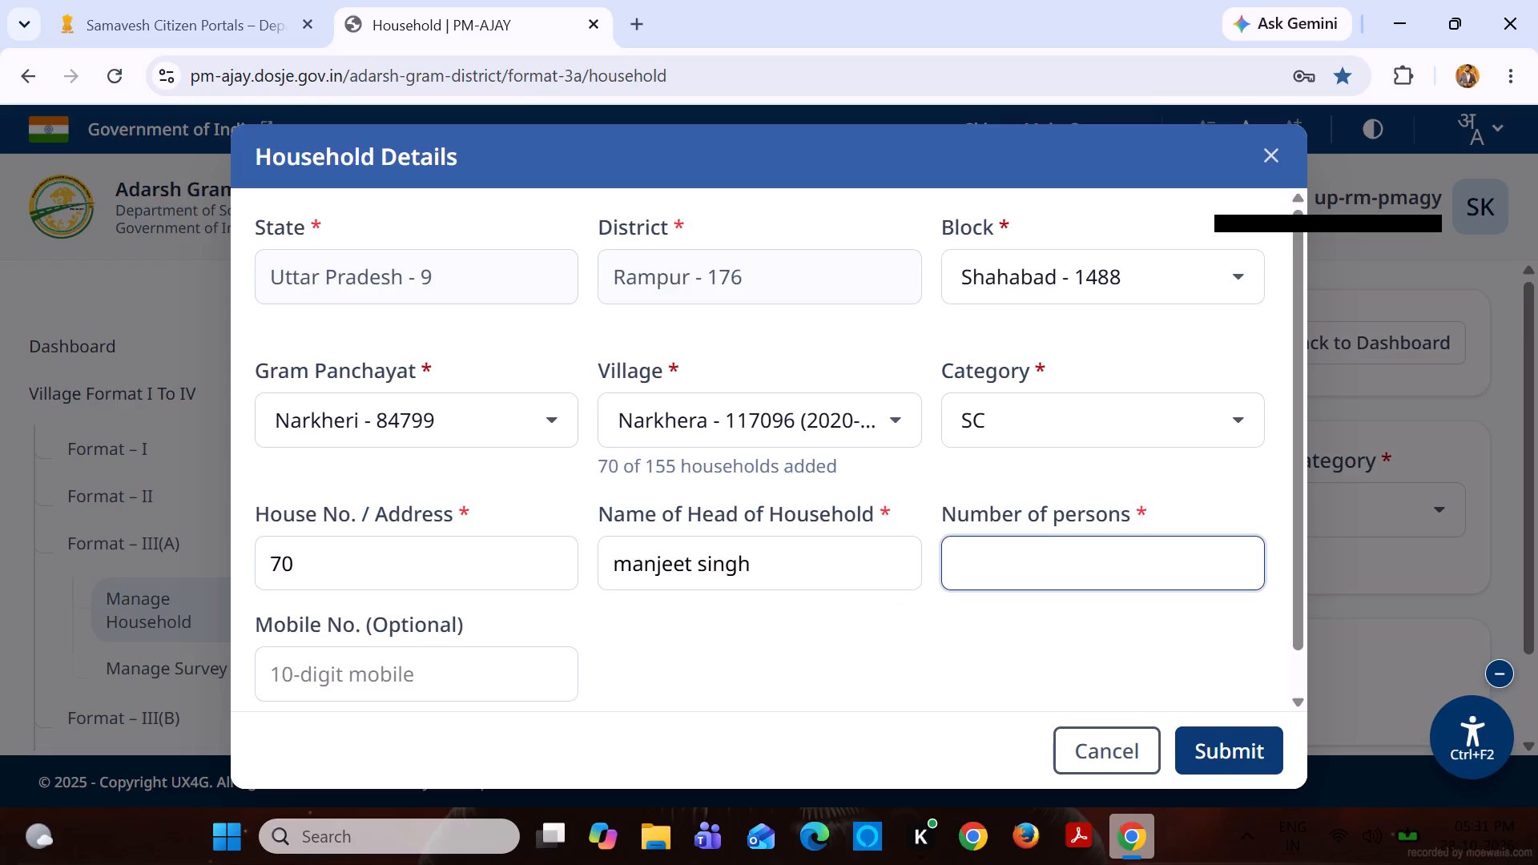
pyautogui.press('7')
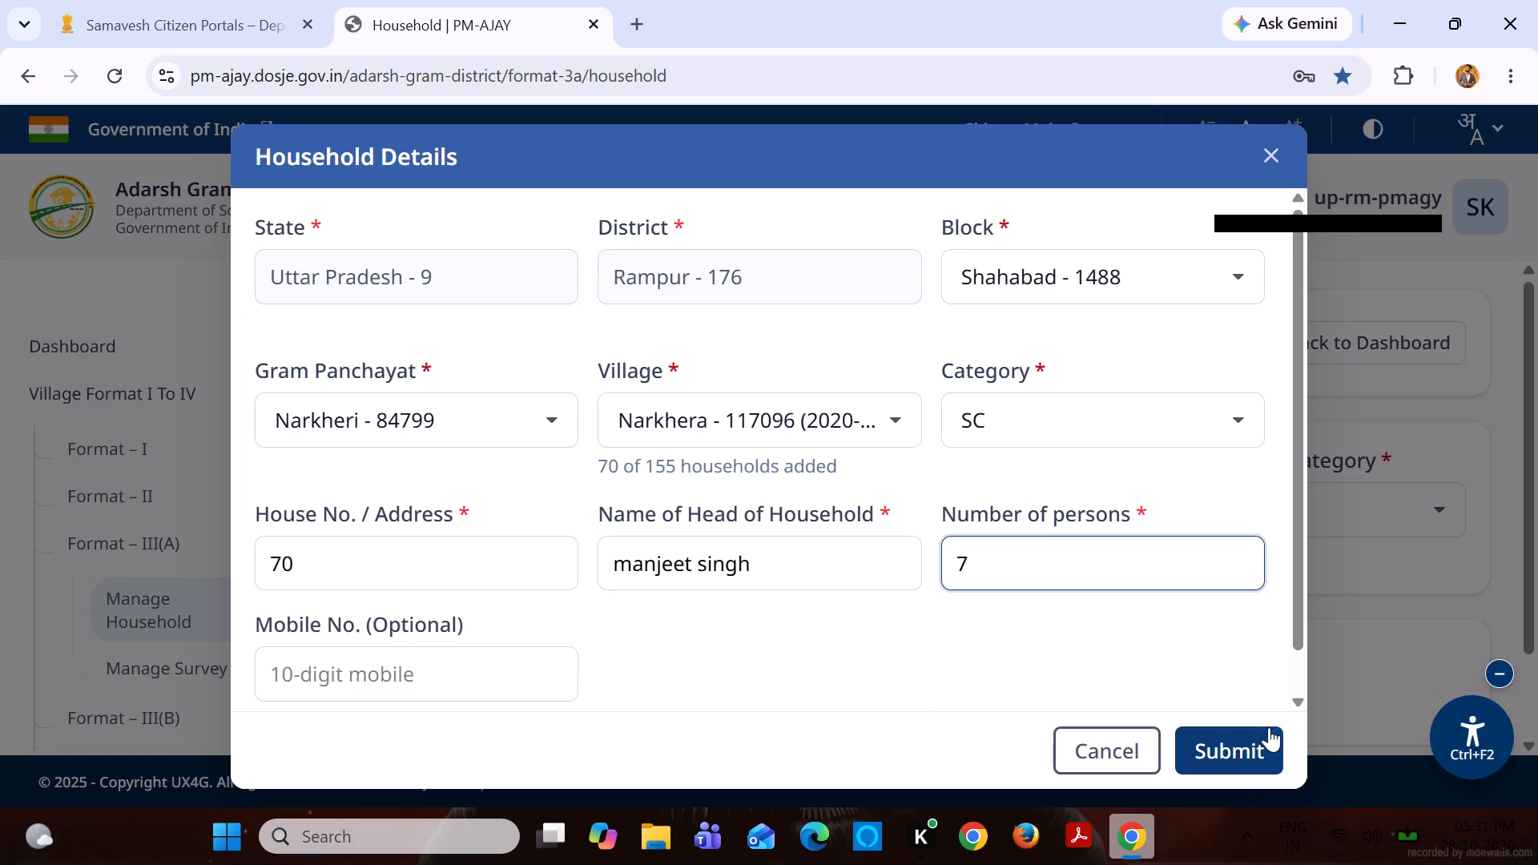
pyautogui.click(1262, 731)
# Choose domain 1 – Drinking water and Sanitation, answer Yes for having an individual latrine (1.3) and No for open defecation (1.5), and submit it.
pyautogui.scroll(-11, 1267, 609)
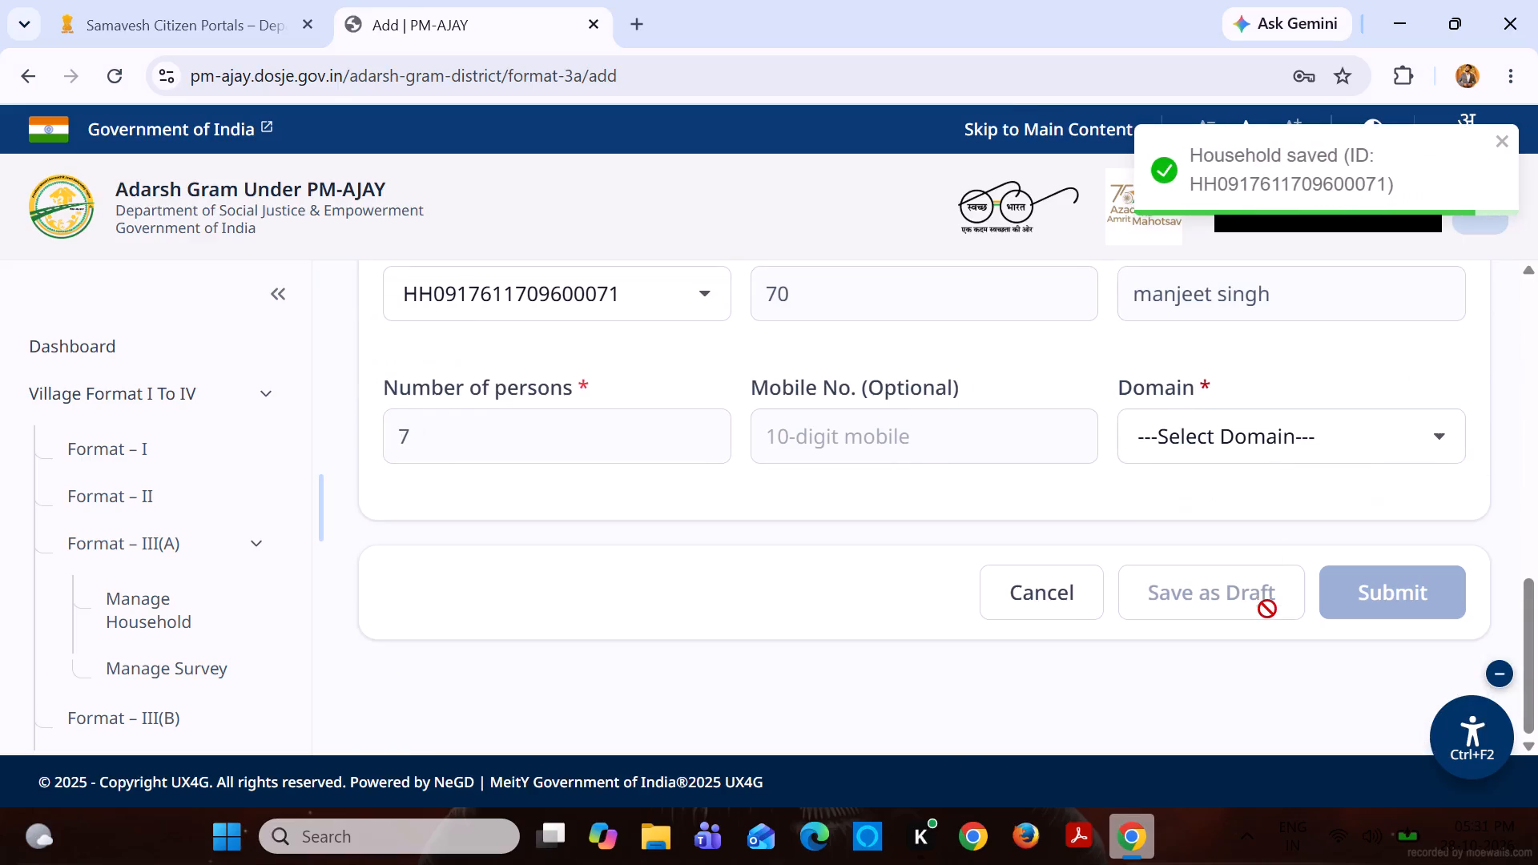
pyautogui.click(1375, 447)
pyautogui.click(1258, 233)
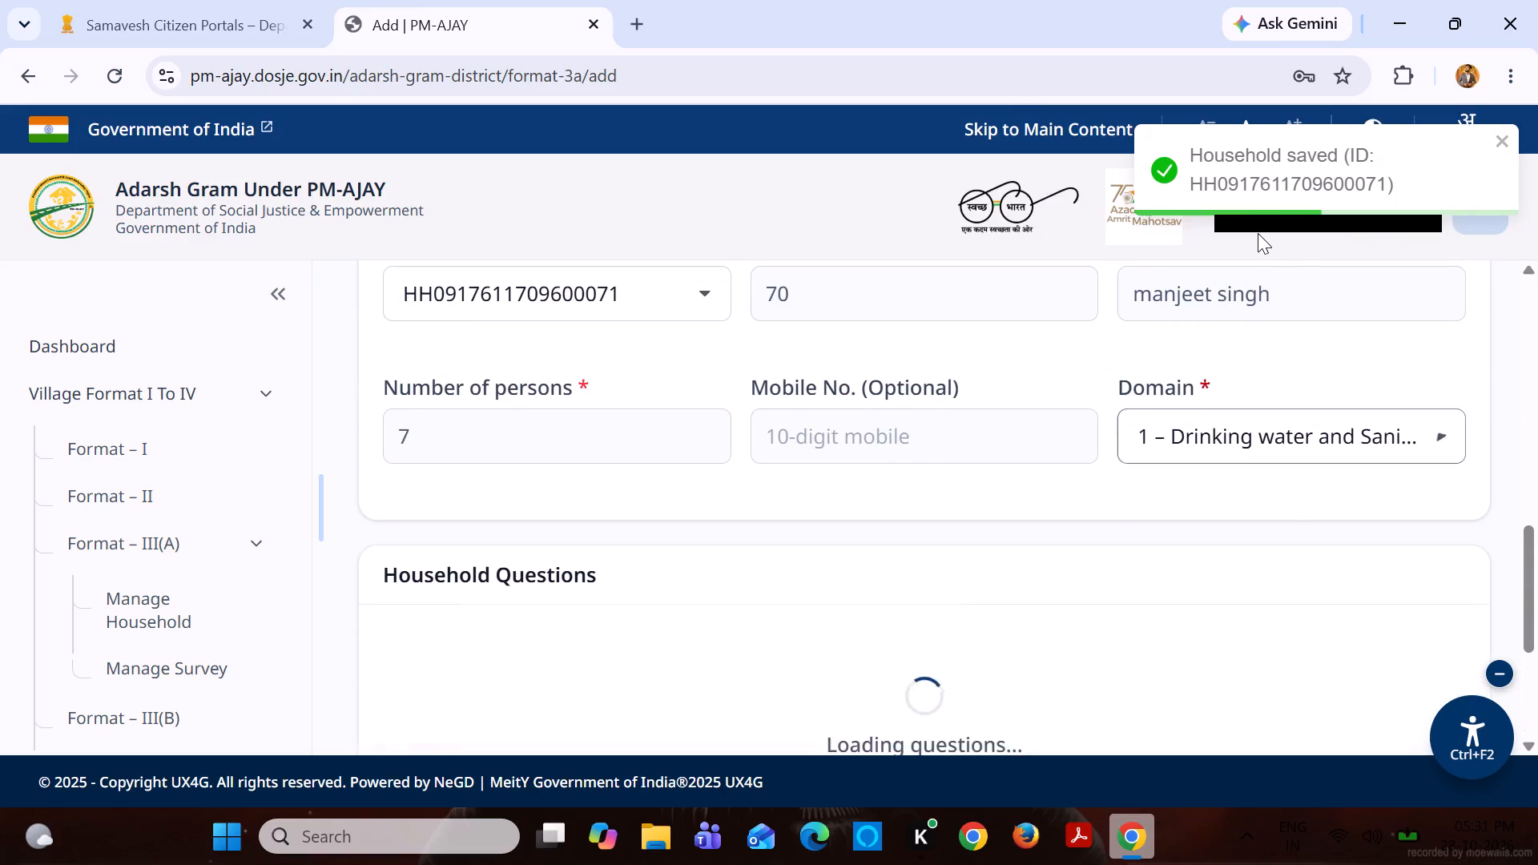
pyautogui.scroll(-4, 1284, 473)
pyautogui.click(1399, 434)
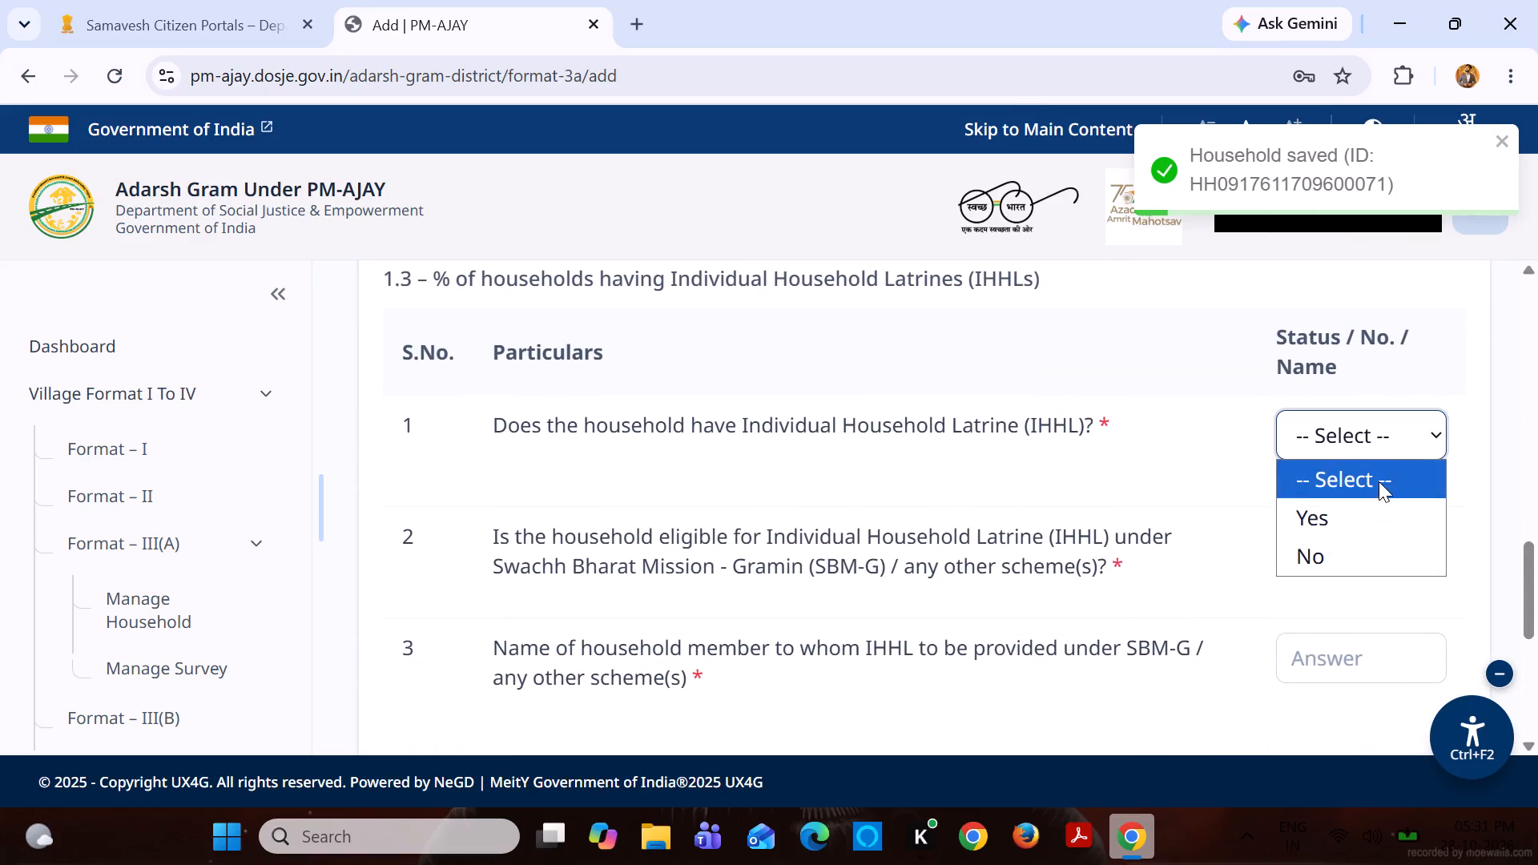
pyautogui.click(1364, 518)
pyautogui.scroll(-2, 1364, 518)
pyautogui.click(1381, 437)
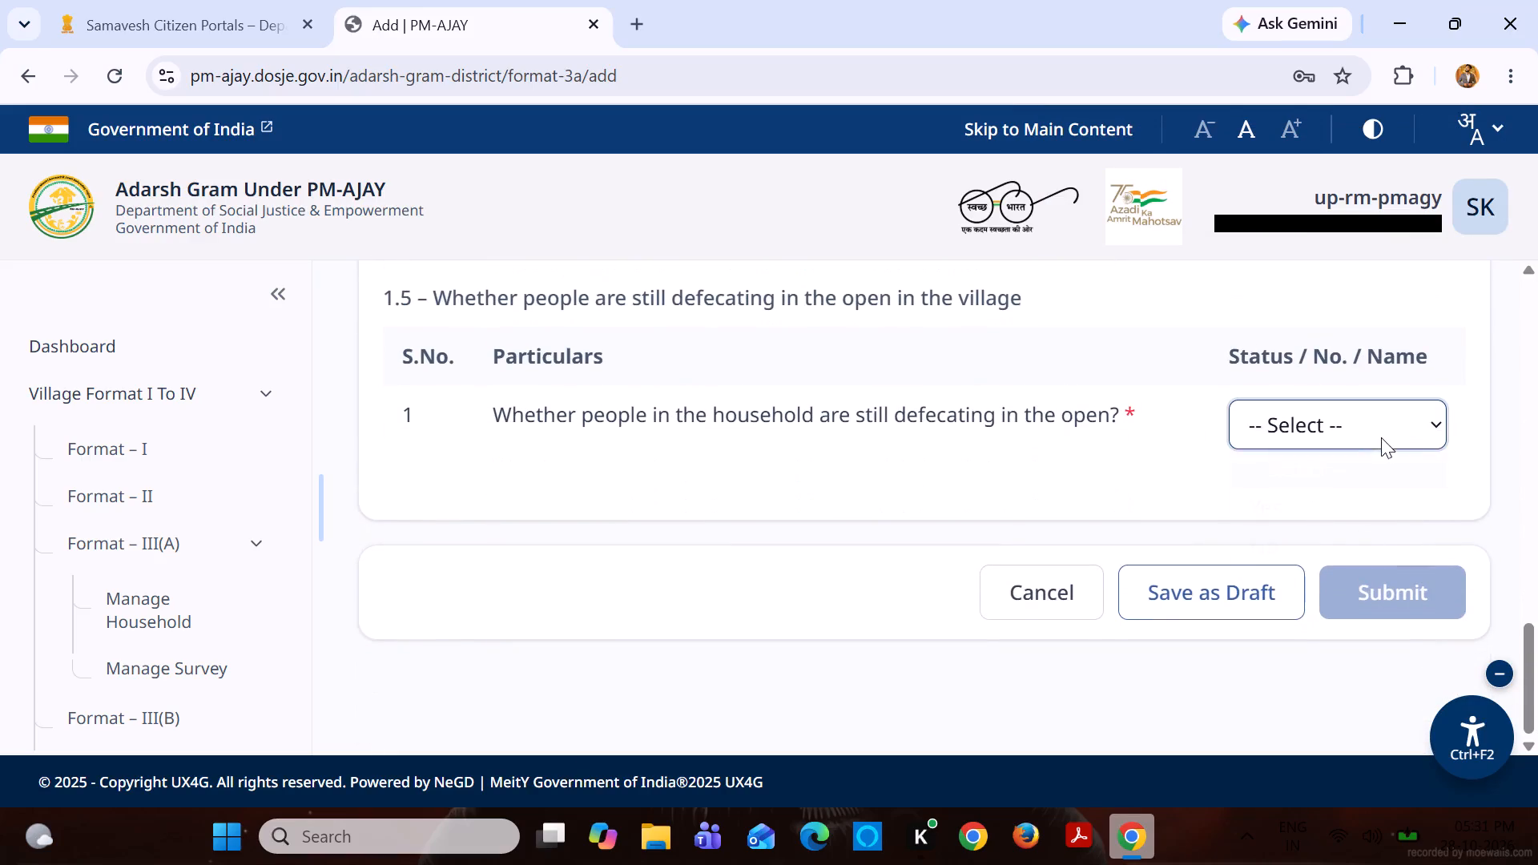
pyautogui.click(1282, 553)
pyautogui.click(1375, 601)
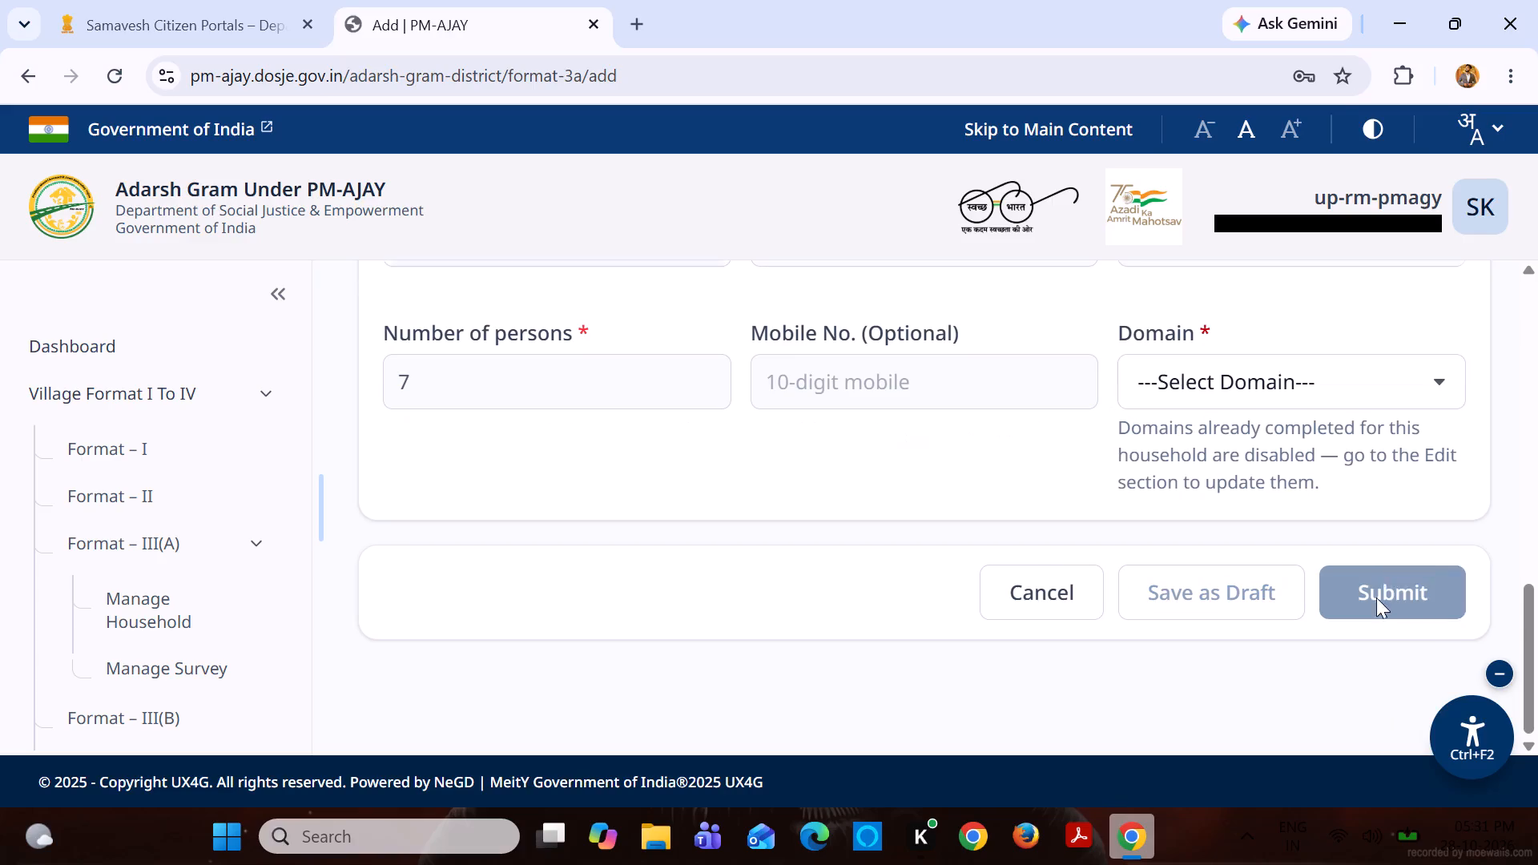
# Choose domain 2 – Education and enter 2 children aged 6-10 years, with 2 attending primary school (2.1).
pyautogui.click(1357, 396)
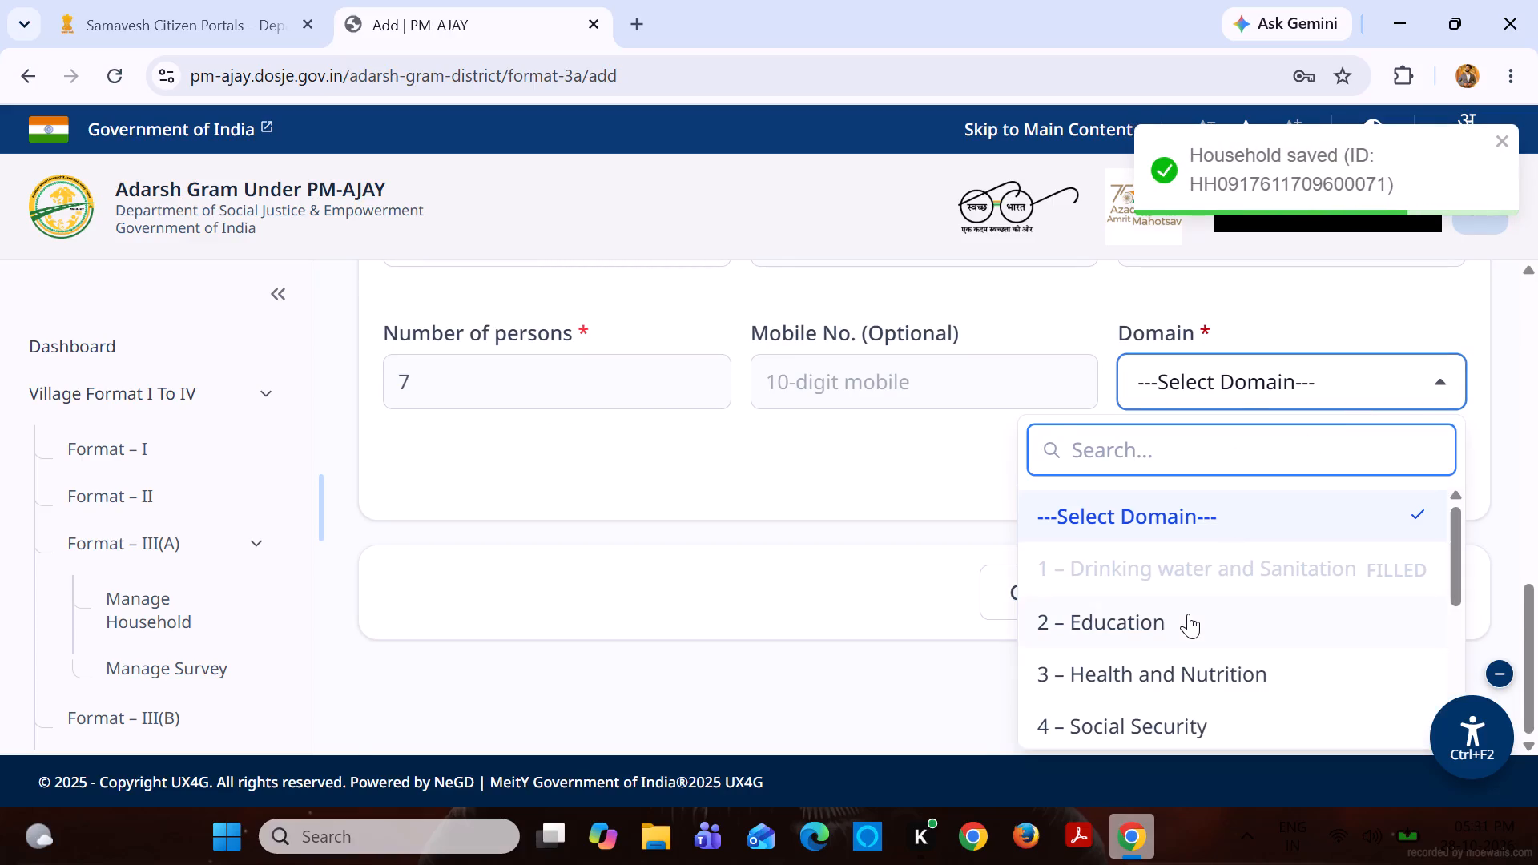
pyautogui.click(1188, 614)
pyautogui.scroll(-4, 1188, 614)
pyautogui.click(1289, 435)
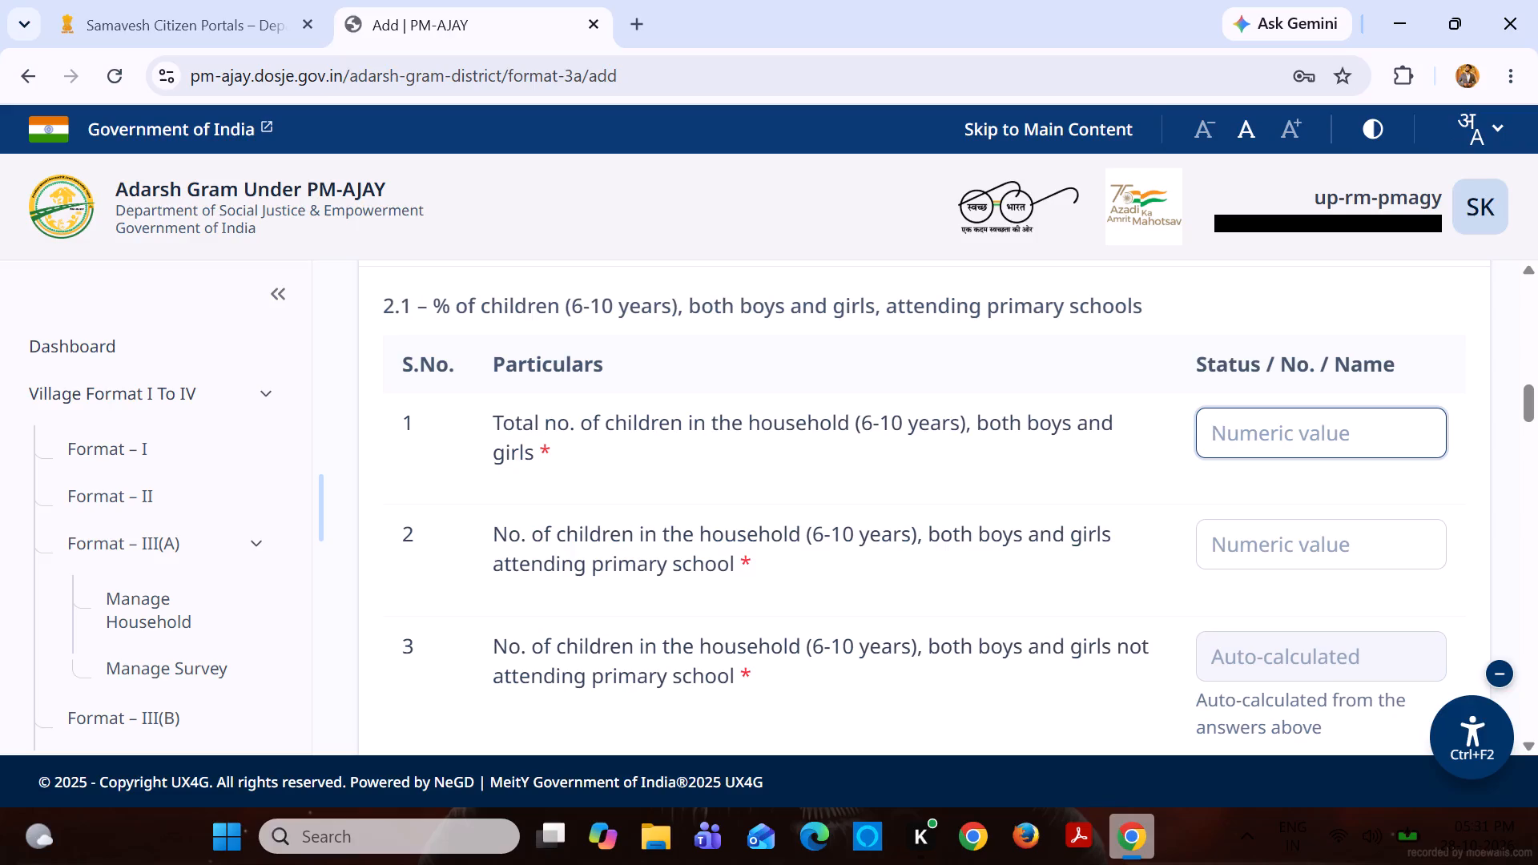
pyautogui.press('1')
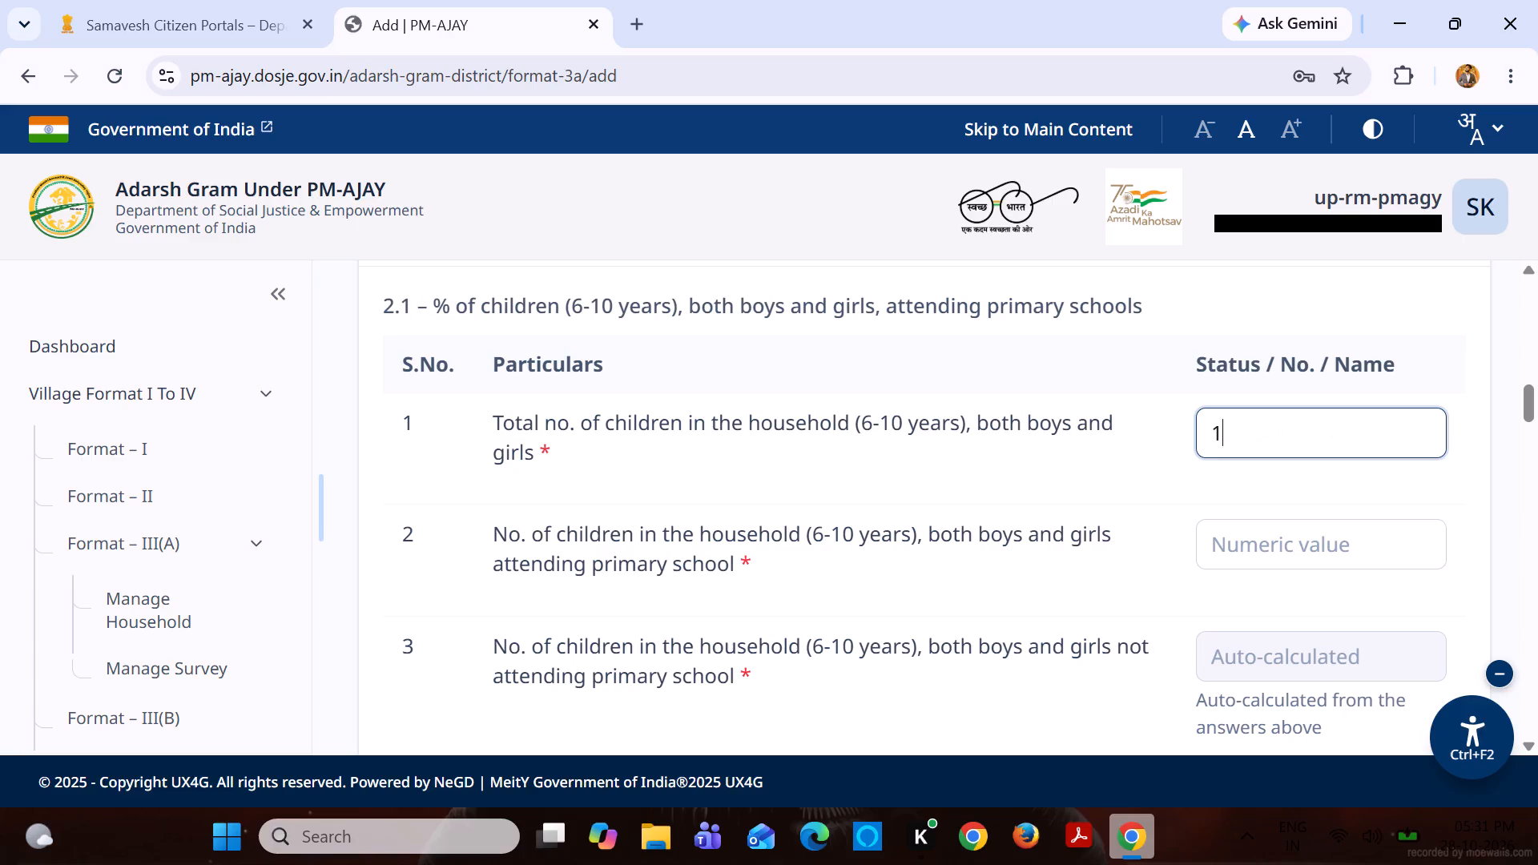
pyautogui.press('BackSpace')
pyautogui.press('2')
pyautogui.click(1267, 519)
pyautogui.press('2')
# Enter 1 child aged 11-13 years in the household, with 1 attending middle school (2.2).
pyautogui.scroll(-5, 1267, 519)
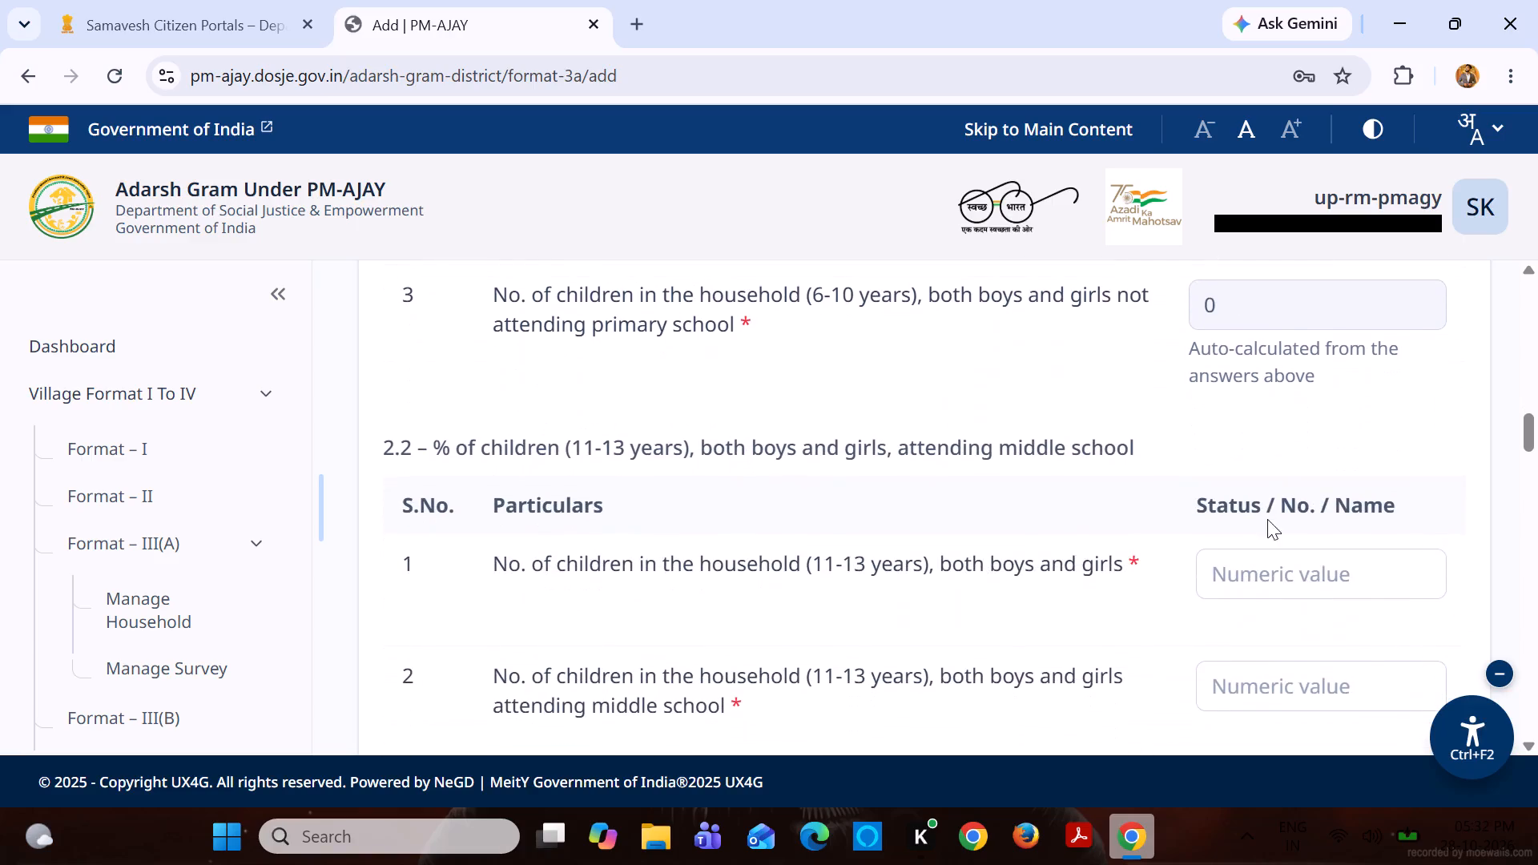
pyautogui.click(1256, 566)
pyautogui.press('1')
pyautogui.scroll(-4, 1256, 566)
pyautogui.click(1313, 417)
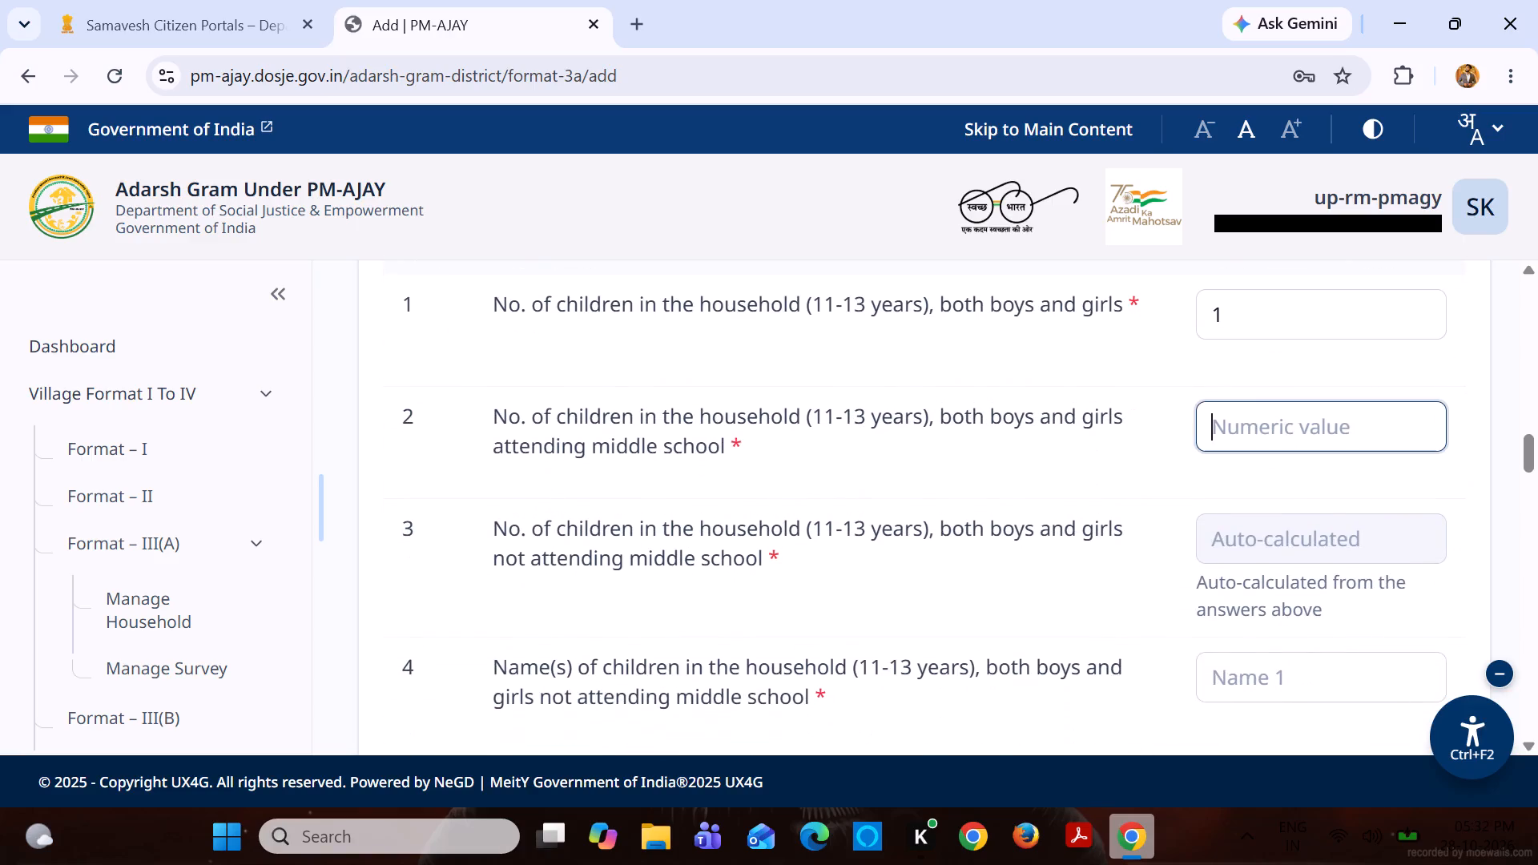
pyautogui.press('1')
# Enter 1 child aged 14-15 years in the household, with 1 attending secondary school (2.3).
pyautogui.scroll(-5, 1313, 417)
pyautogui.moveTo(1321, 408); pyautogui.dragTo(1312, 445)
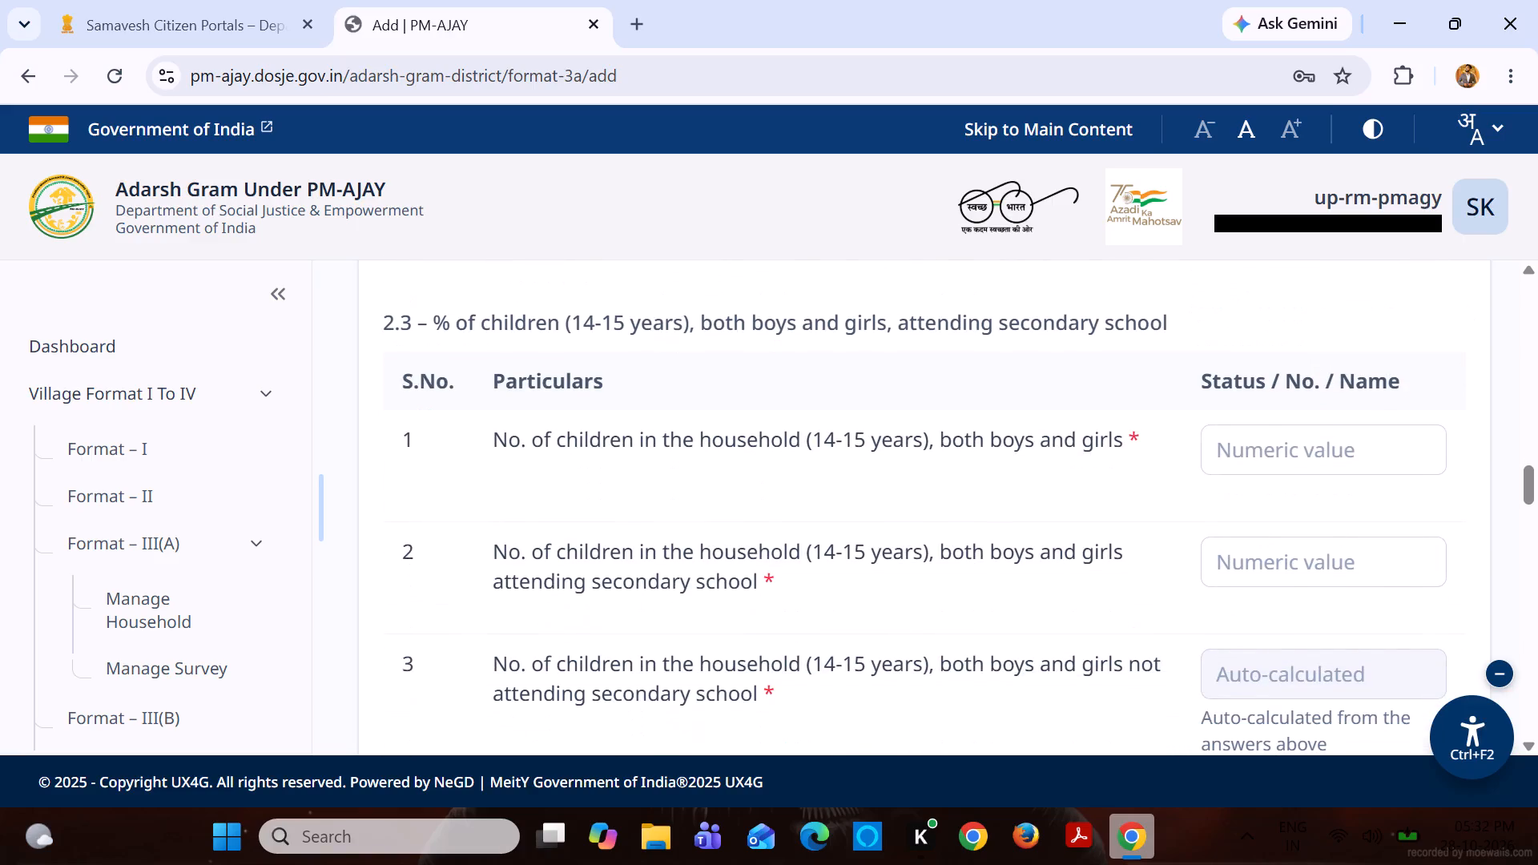
pyautogui.click(1312, 445)
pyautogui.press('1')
pyautogui.click(1268, 545)
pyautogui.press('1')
# Enter 1 child aged 16-17 years in the household, with 1 attending higher secondary school (2.4).
pyautogui.scroll(-2, 1268, 545)
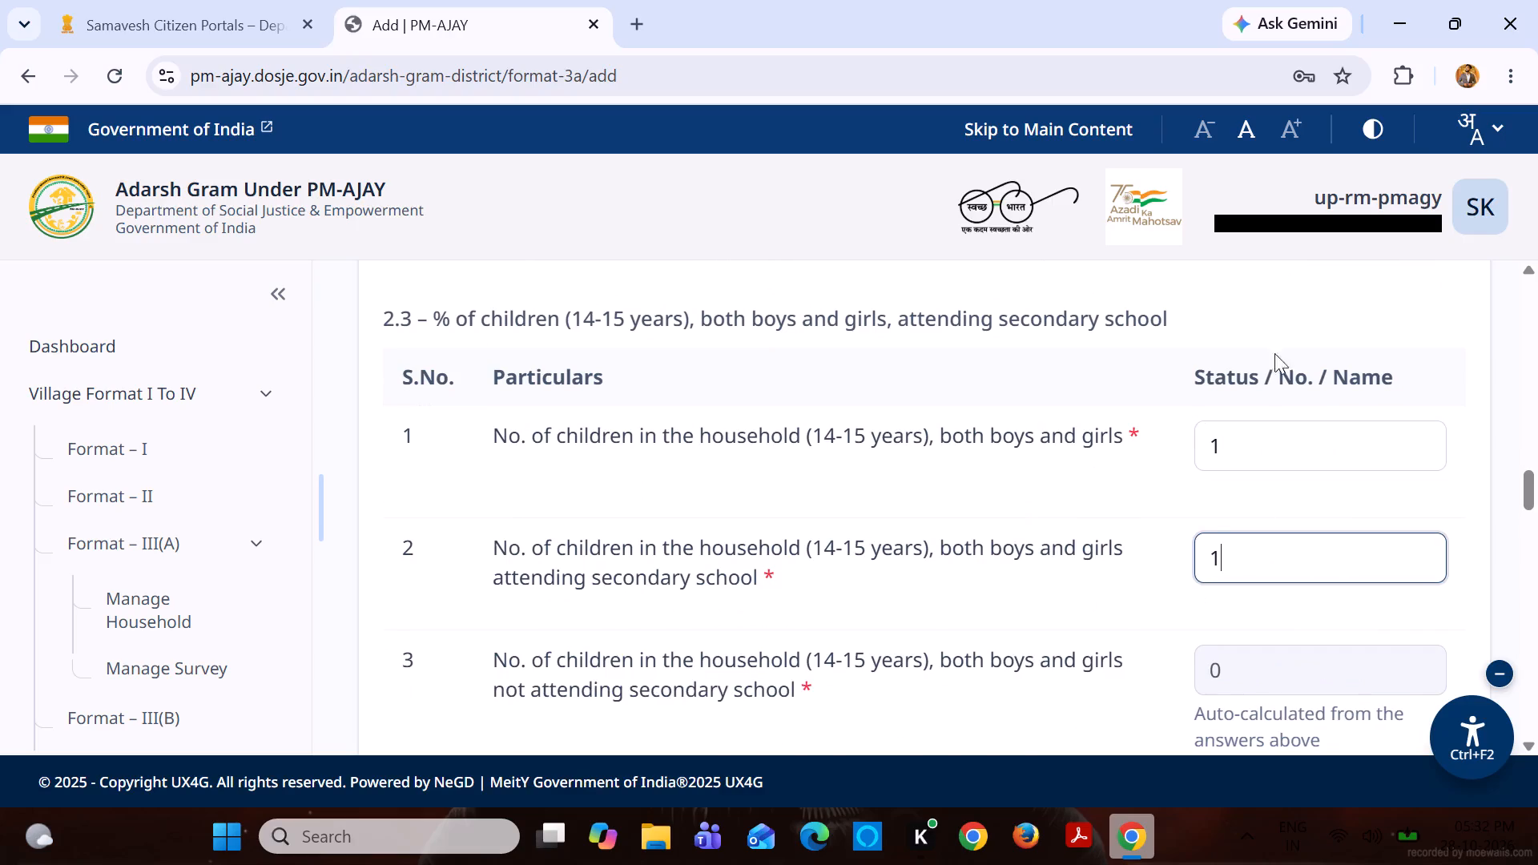
pyautogui.scroll(-3, 1274, 353)
pyautogui.click(1272, 682)
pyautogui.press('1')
pyautogui.scroll(-5, 1272, 682)
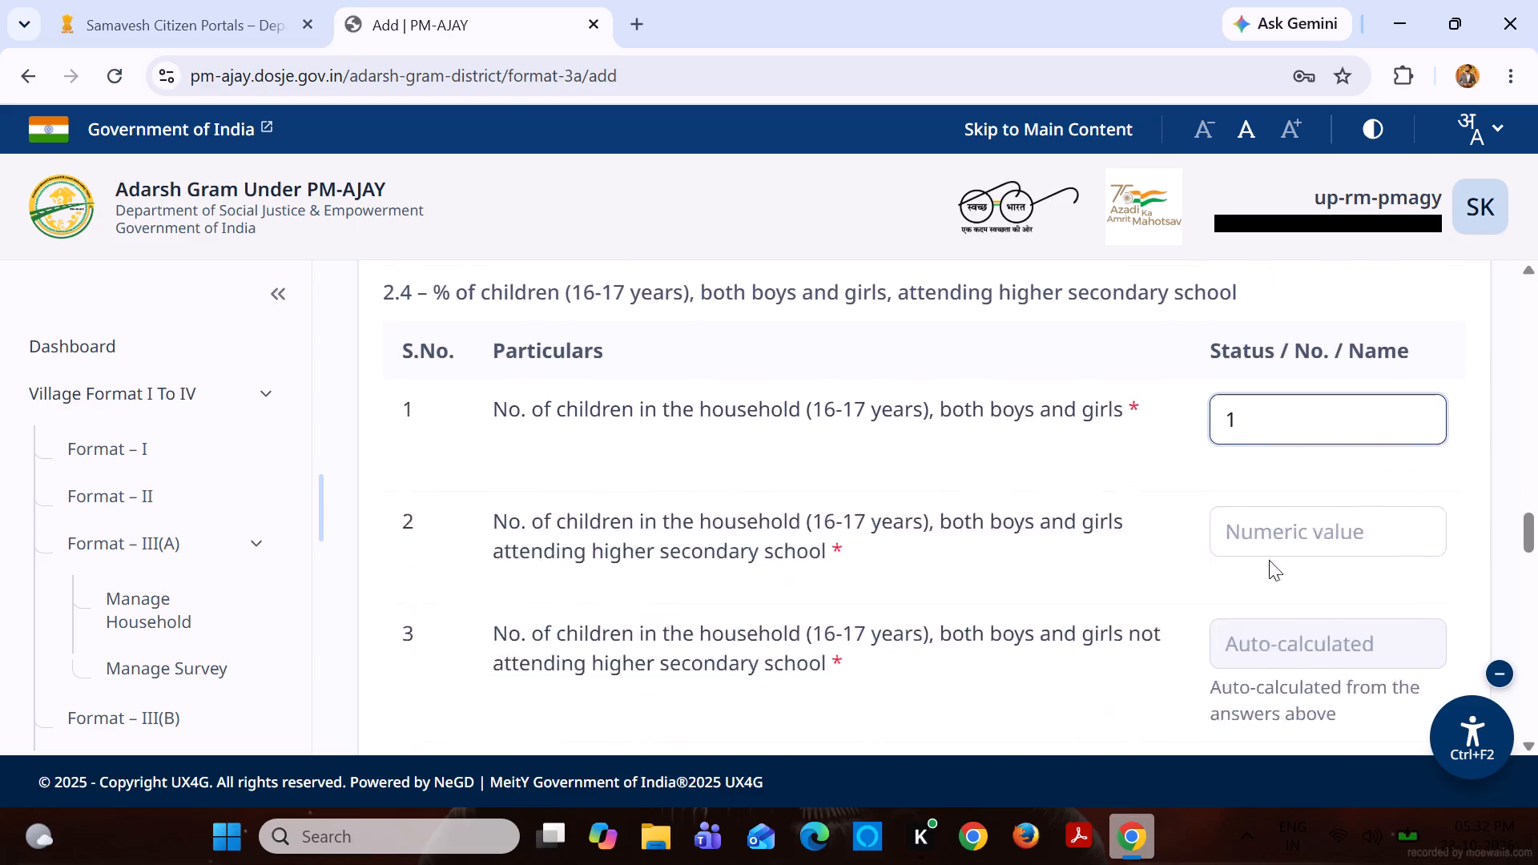
pyautogui.click(1271, 423)
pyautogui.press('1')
# Enter 0 children aged 18-23 years in the household (2.5).
pyautogui.scroll(-5, 1271, 423)
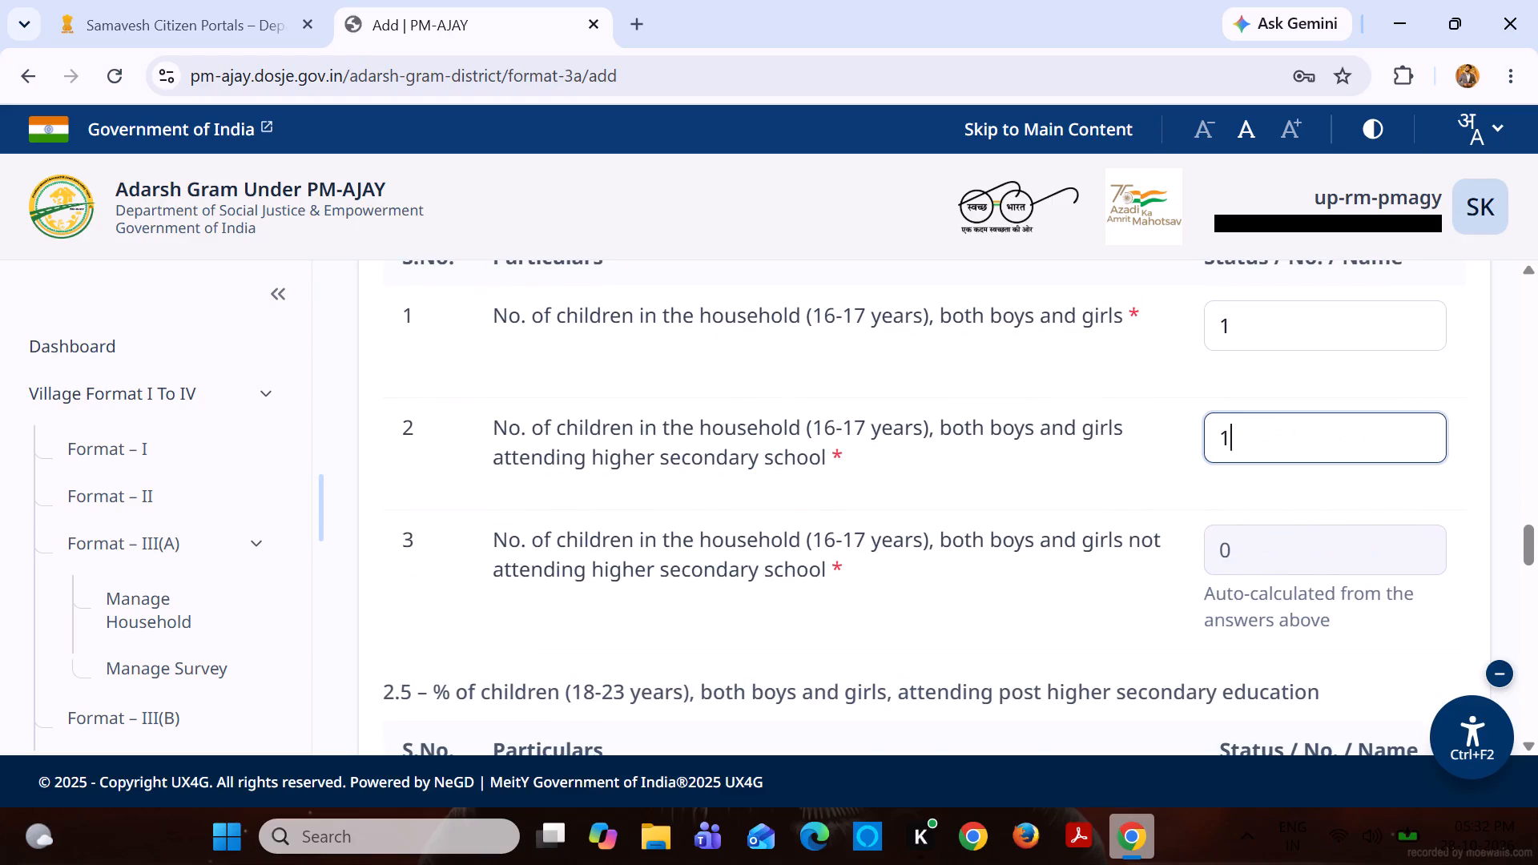
pyautogui.scroll(-4, 1224, 582)
pyautogui.click(1307, 521)
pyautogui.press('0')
pyautogui.scroll(-5, 1307, 521)
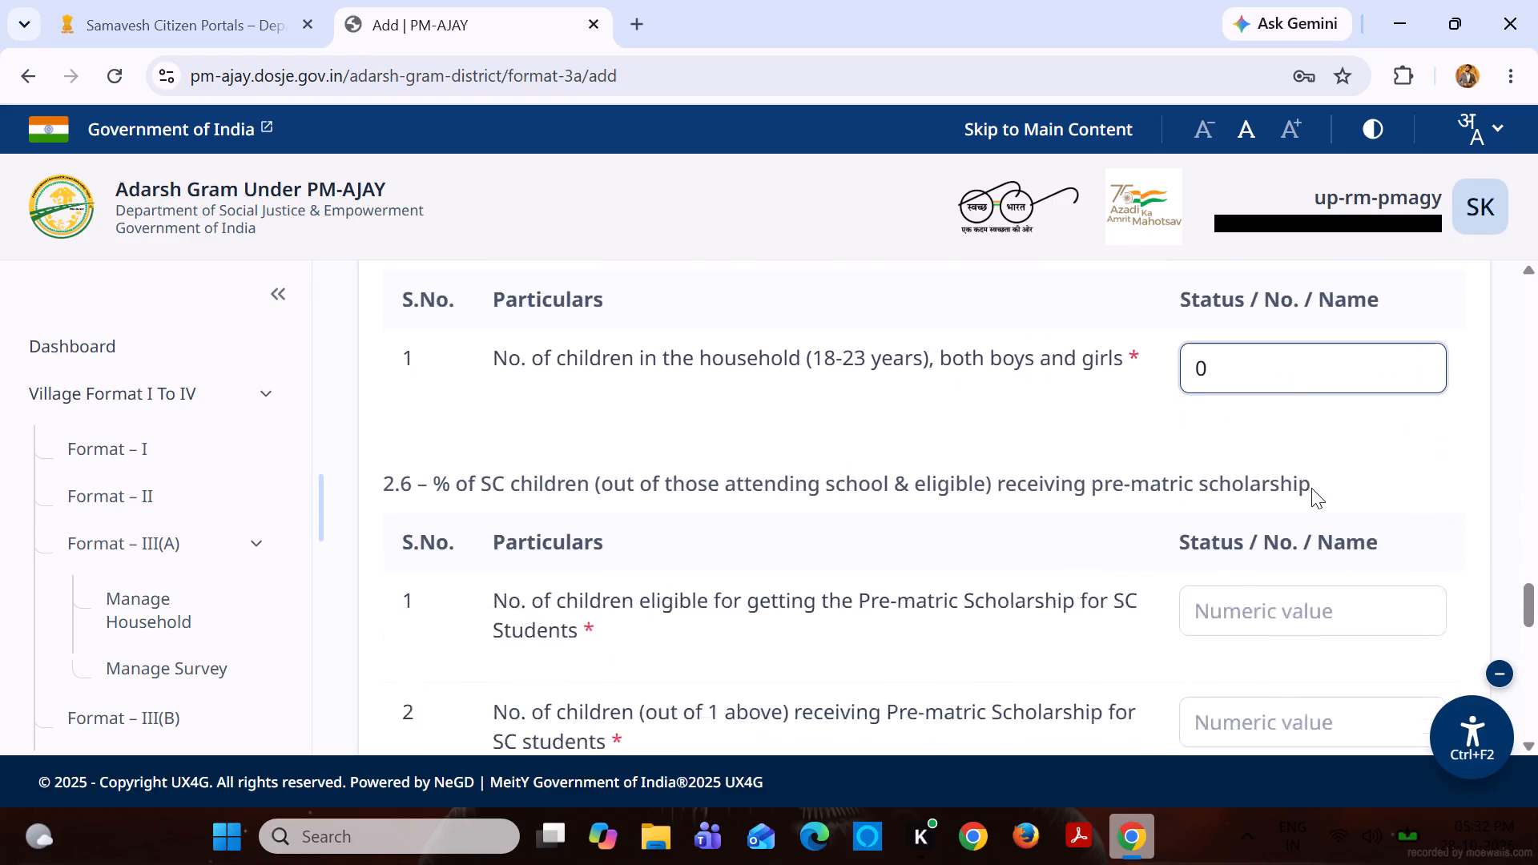
pyautogui.scroll(-2, 1311, 488)
pyautogui.scroll(1, 1280, 360)
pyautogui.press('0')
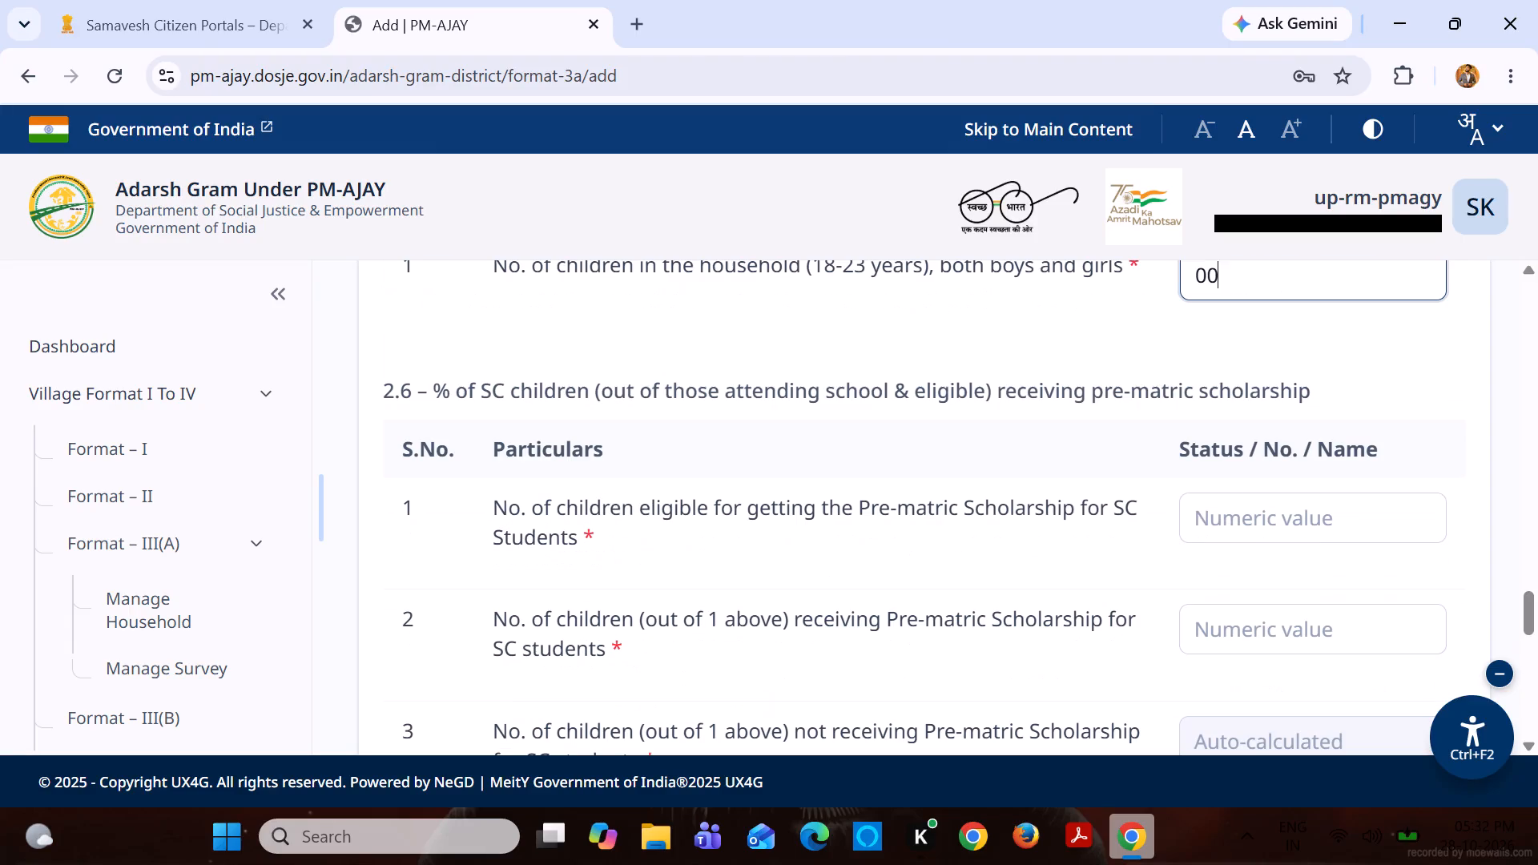
pyautogui.press('BackSpace')
# Enter 0 children eligible for the Pre-matric (2.6) and Post-matric (2.7) scholarships, and submit domain 2.
pyautogui.click(1218, 519)
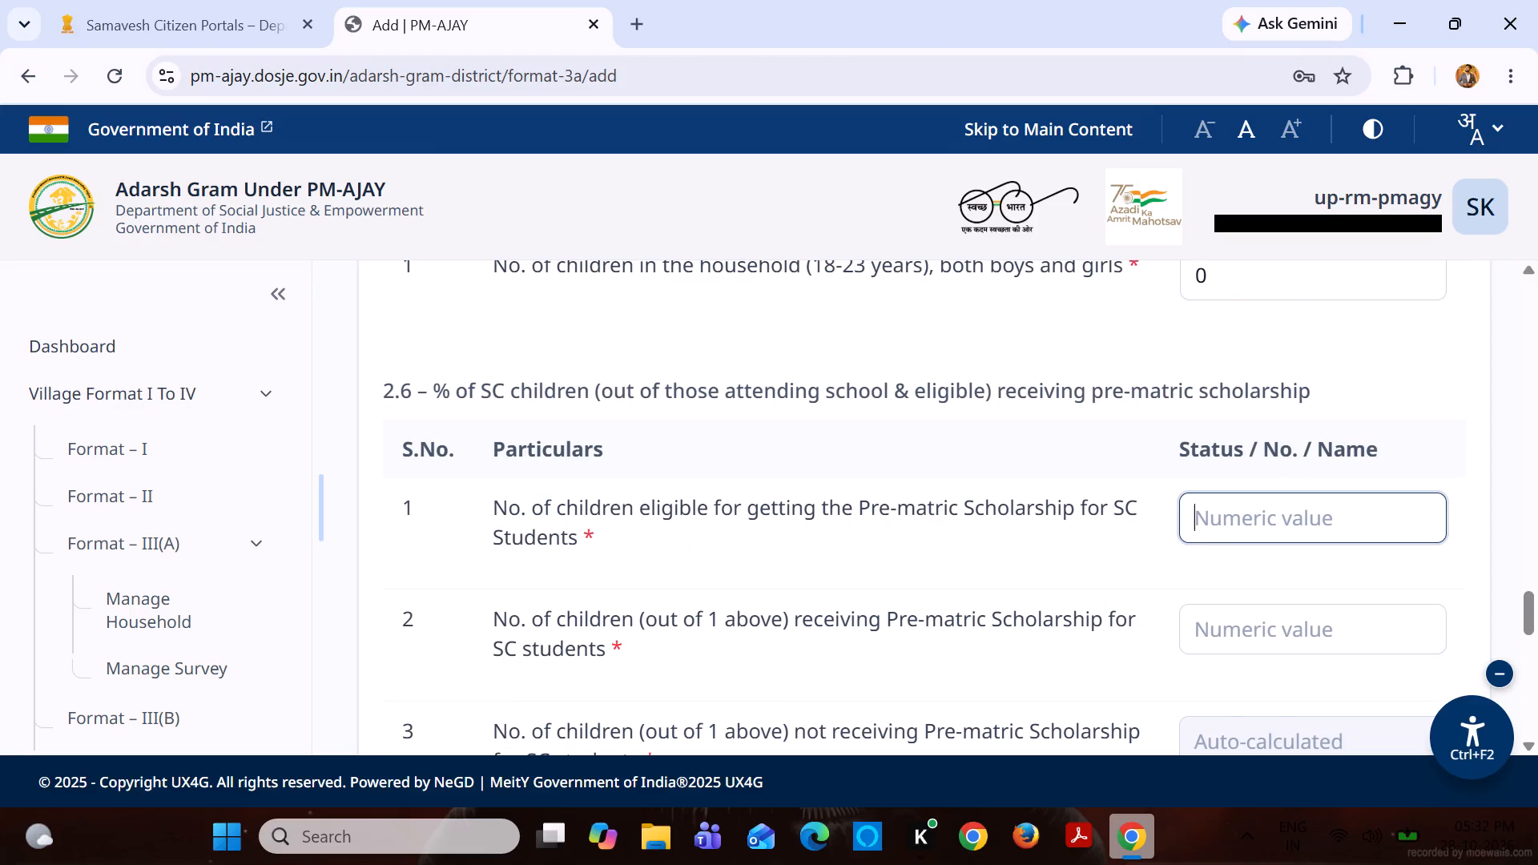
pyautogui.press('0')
pyautogui.scroll(-3, 1218, 519)
pyautogui.click(1247, 487)
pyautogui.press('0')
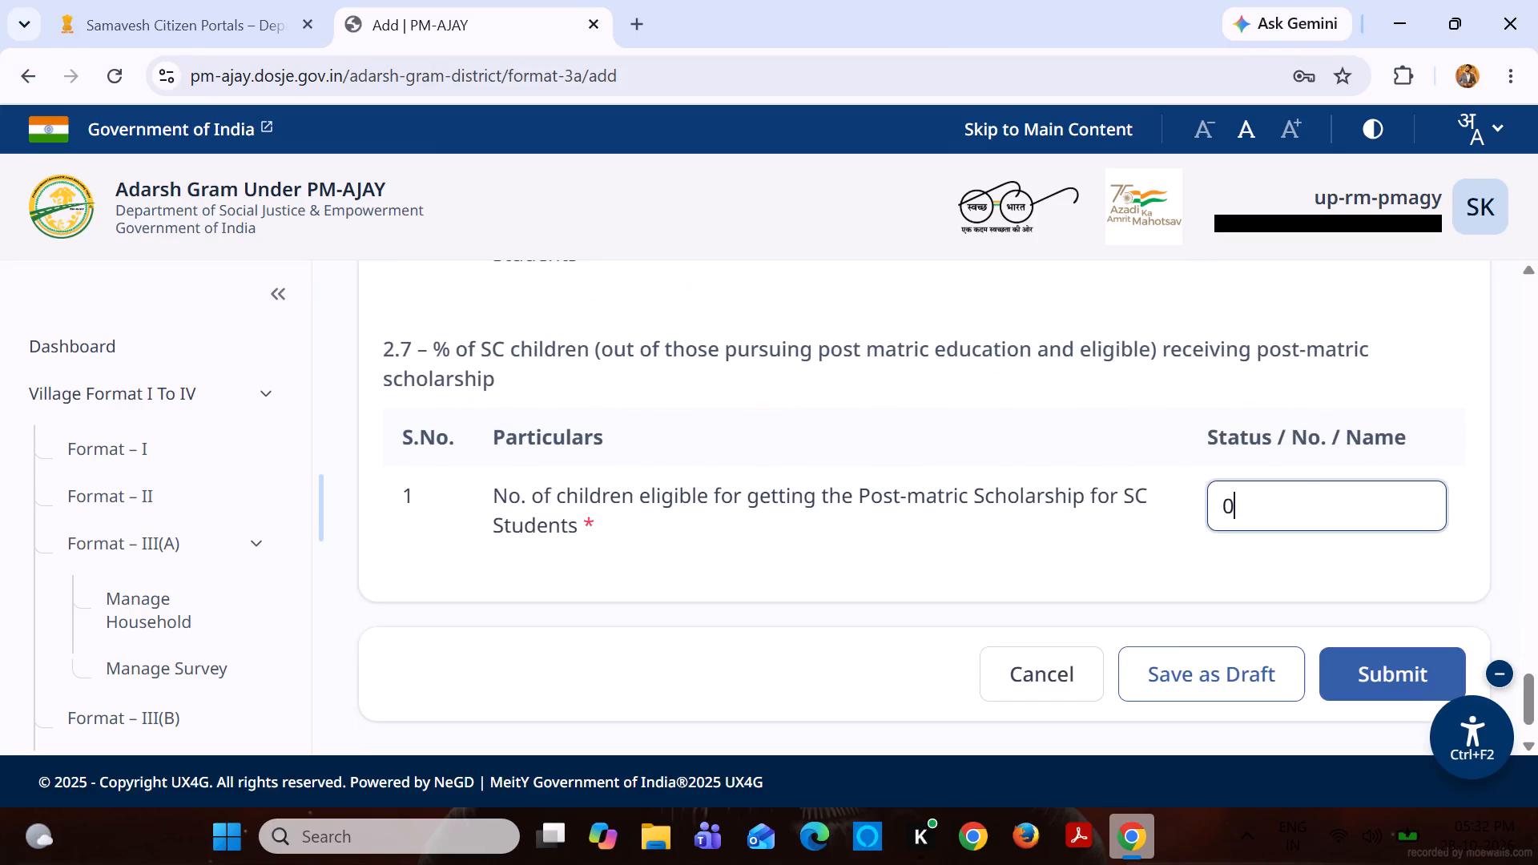
pyautogui.scroll(-1, 1247, 487)
pyautogui.click(1417, 612)
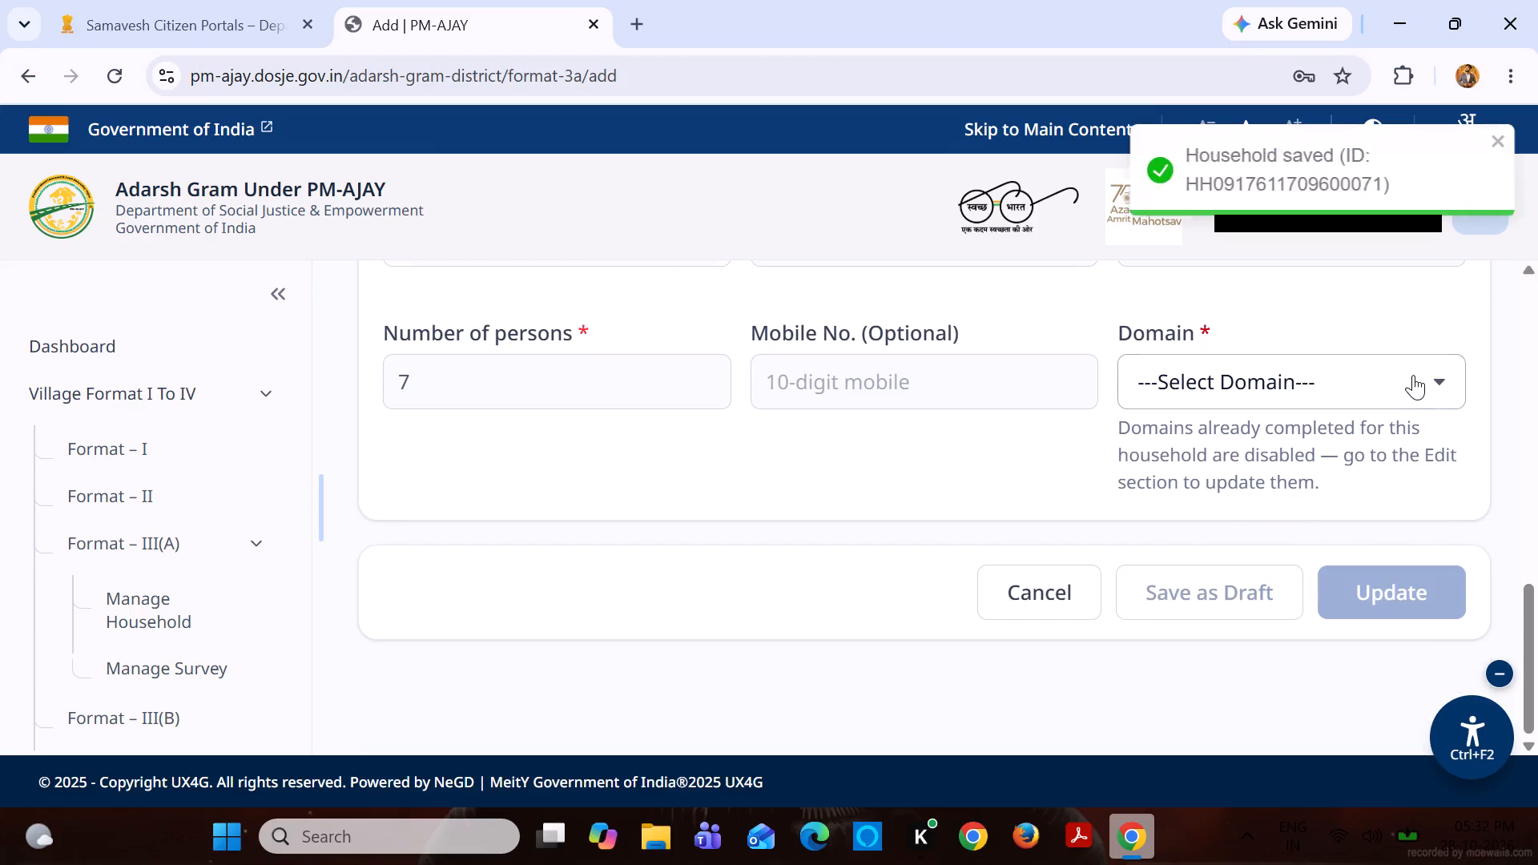
# Choose domain 3 – Health and Nutrition, answer Yes for Health Protection Scheme coverage (3.1), and enter 0 pregnant women.
pyautogui.click(1413, 375)
pyautogui.click(1181, 671)
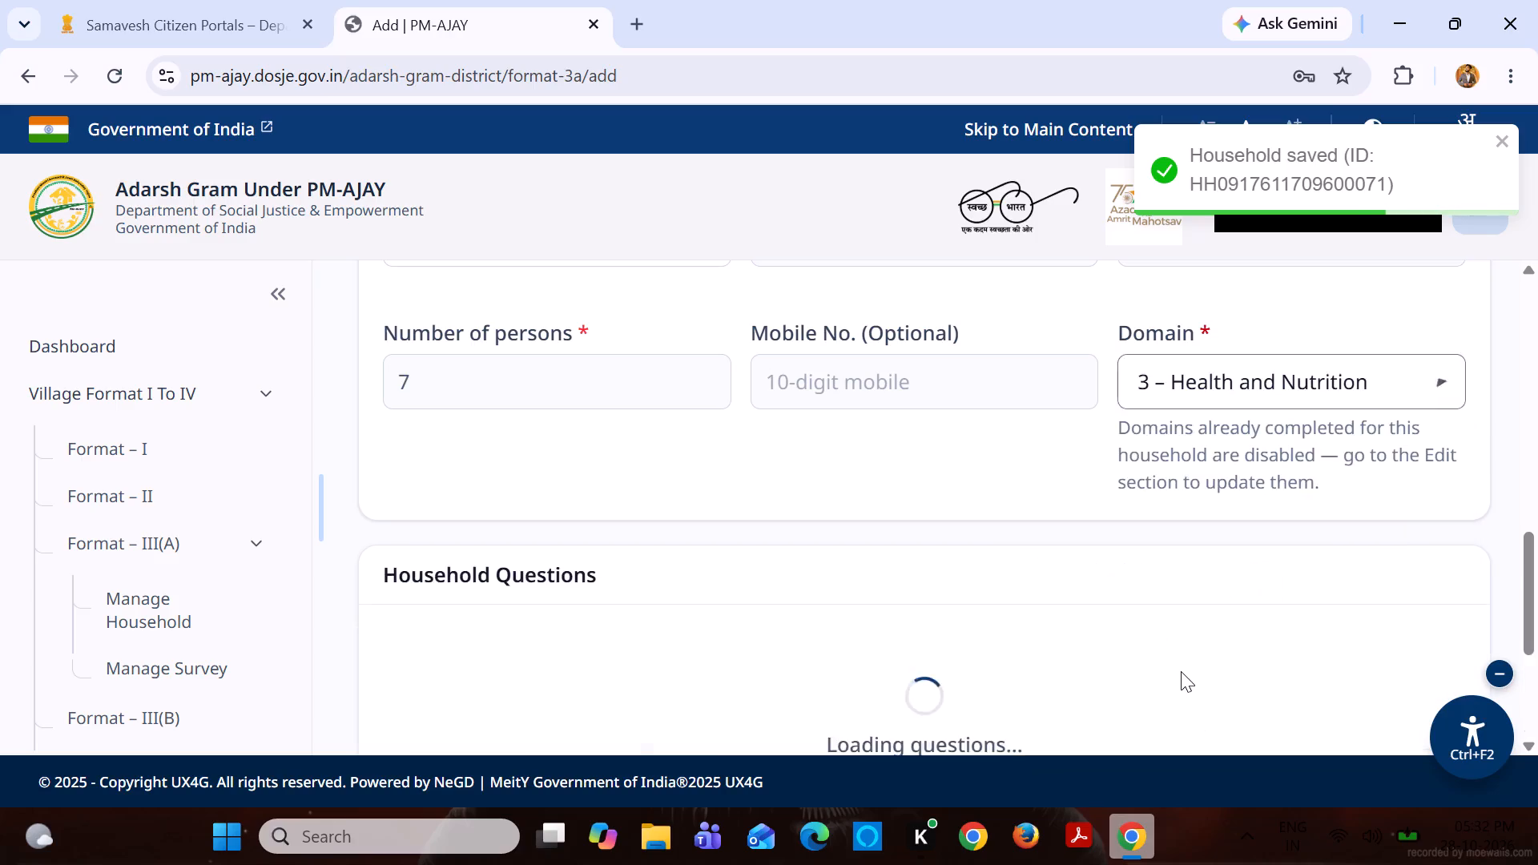
pyautogui.scroll(-3, 1181, 671)
pyautogui.click(1315, 448)
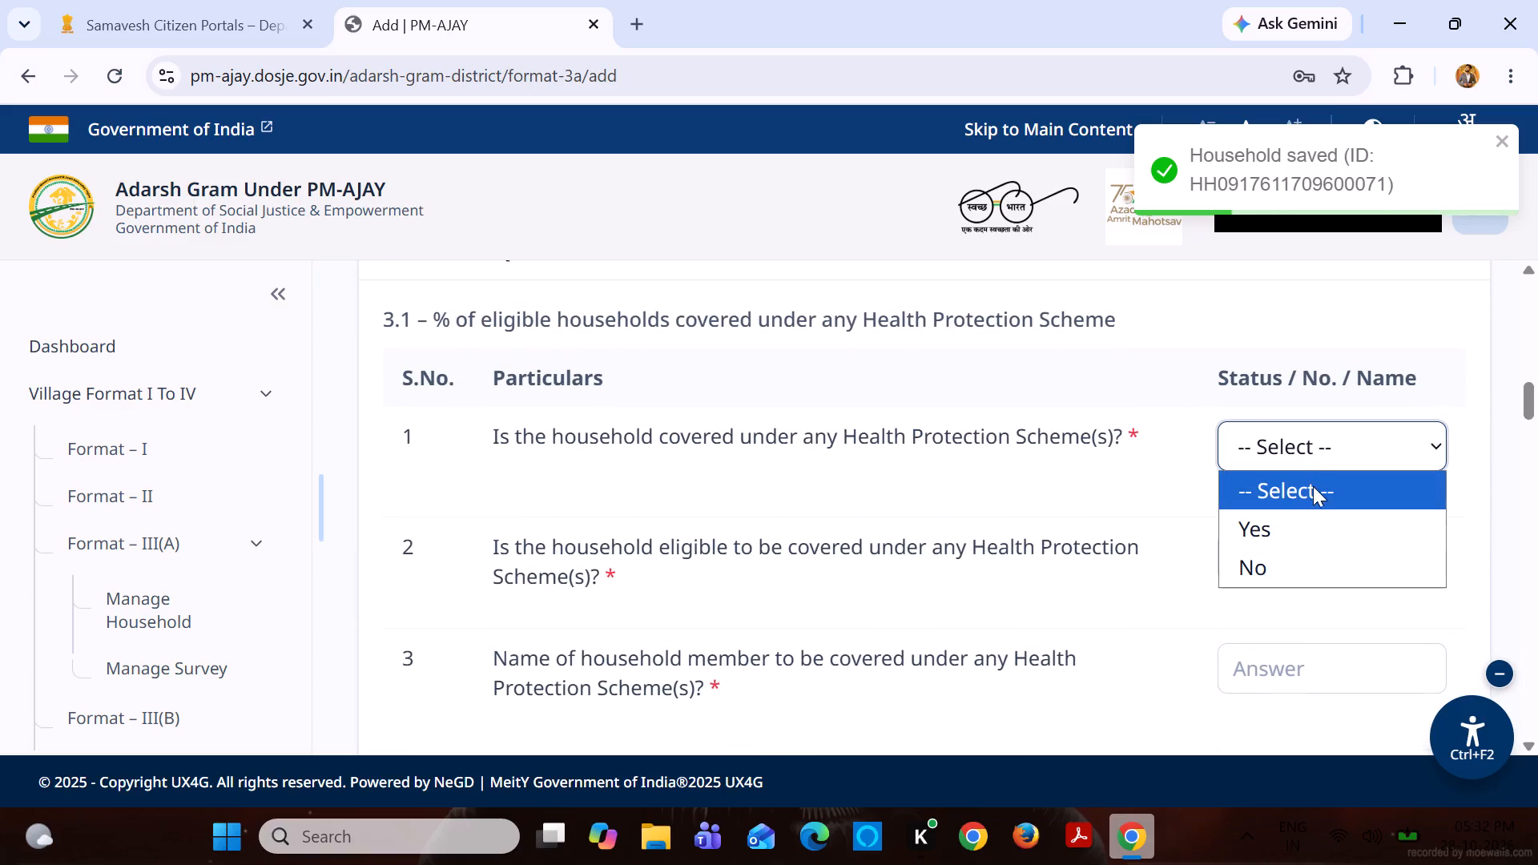
pyautogui.click(1285, 524)
pyautogui.scroll(-3, 1285, 524)
pyautogui.scroll(-4, 1359, 459)
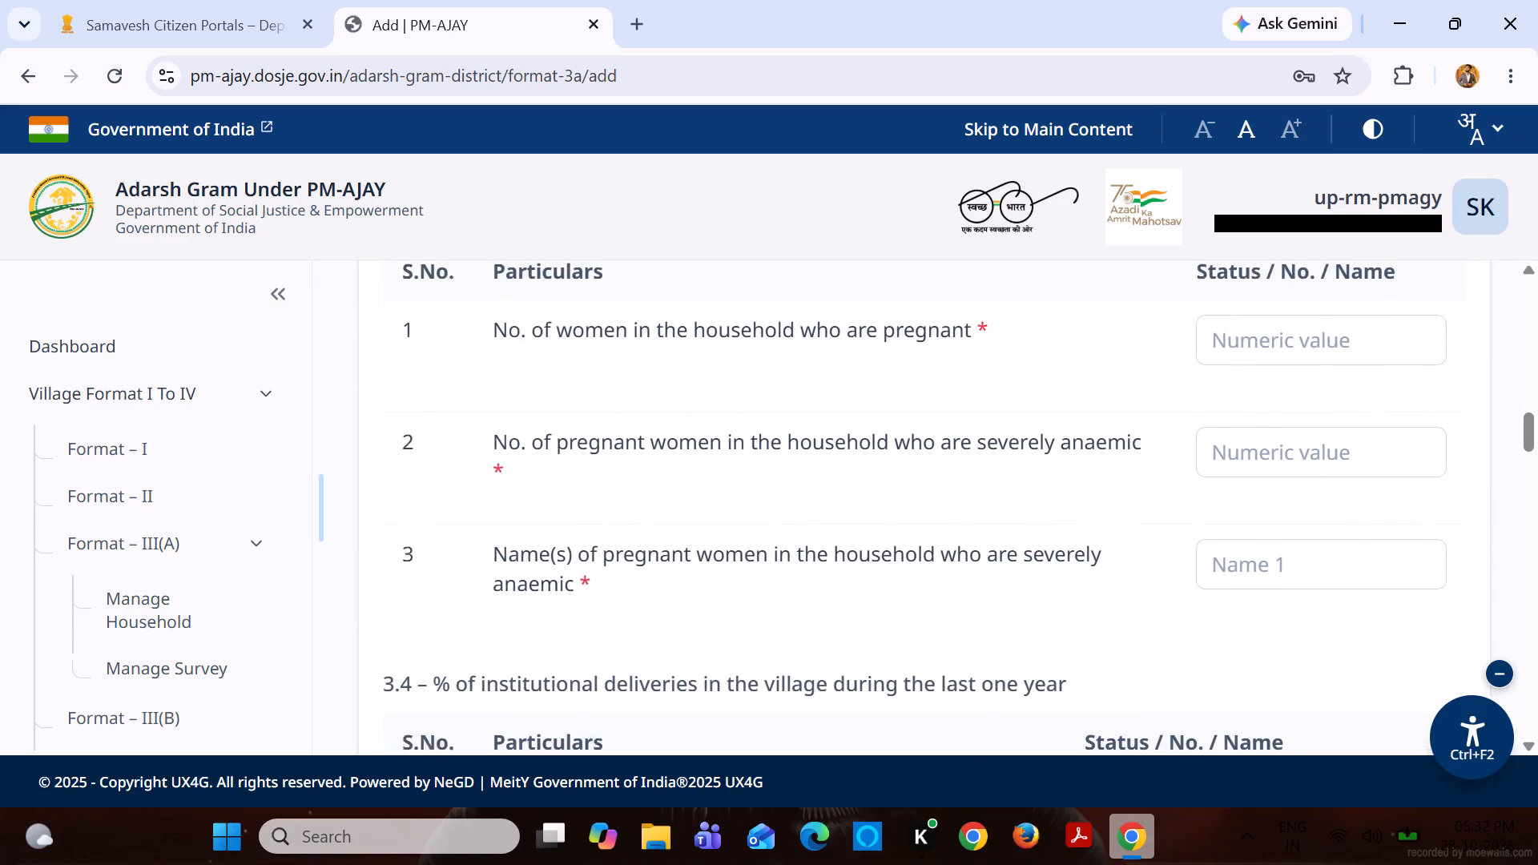
pyautogui.click(1276, 323)
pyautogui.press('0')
# Enter 0 deliveries (3.4) and 0 children born (3.5) in the household during the last year.
pyautogui.scroll(-1, 1276, 323)
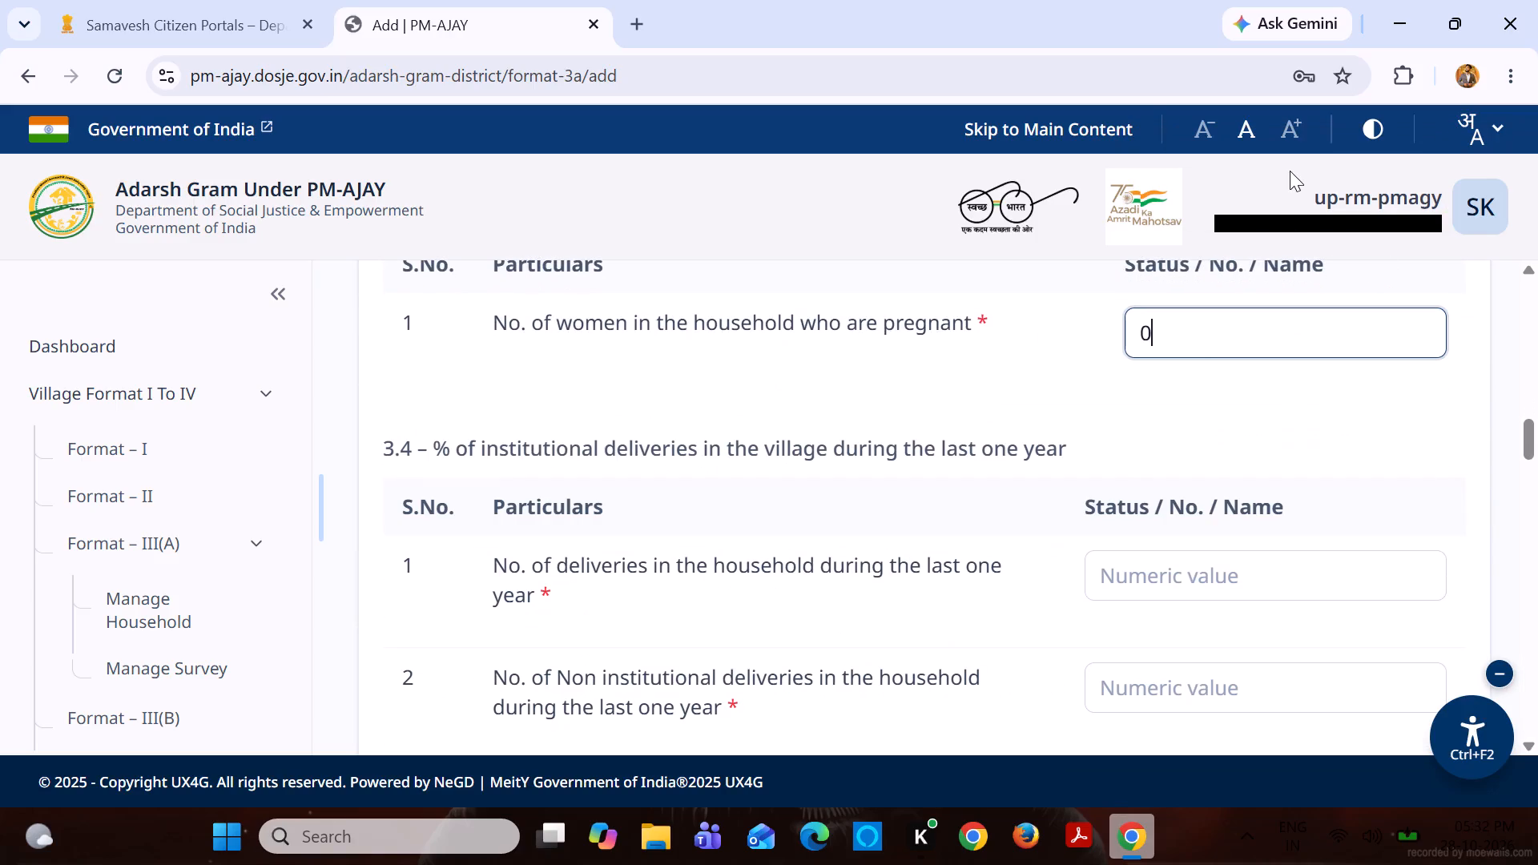
pyautogui.scroll(-1, 1290, 171)
pyautogui.click(1184, 577)
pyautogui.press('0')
pyautogui.scroll(-4, 1184, 577)
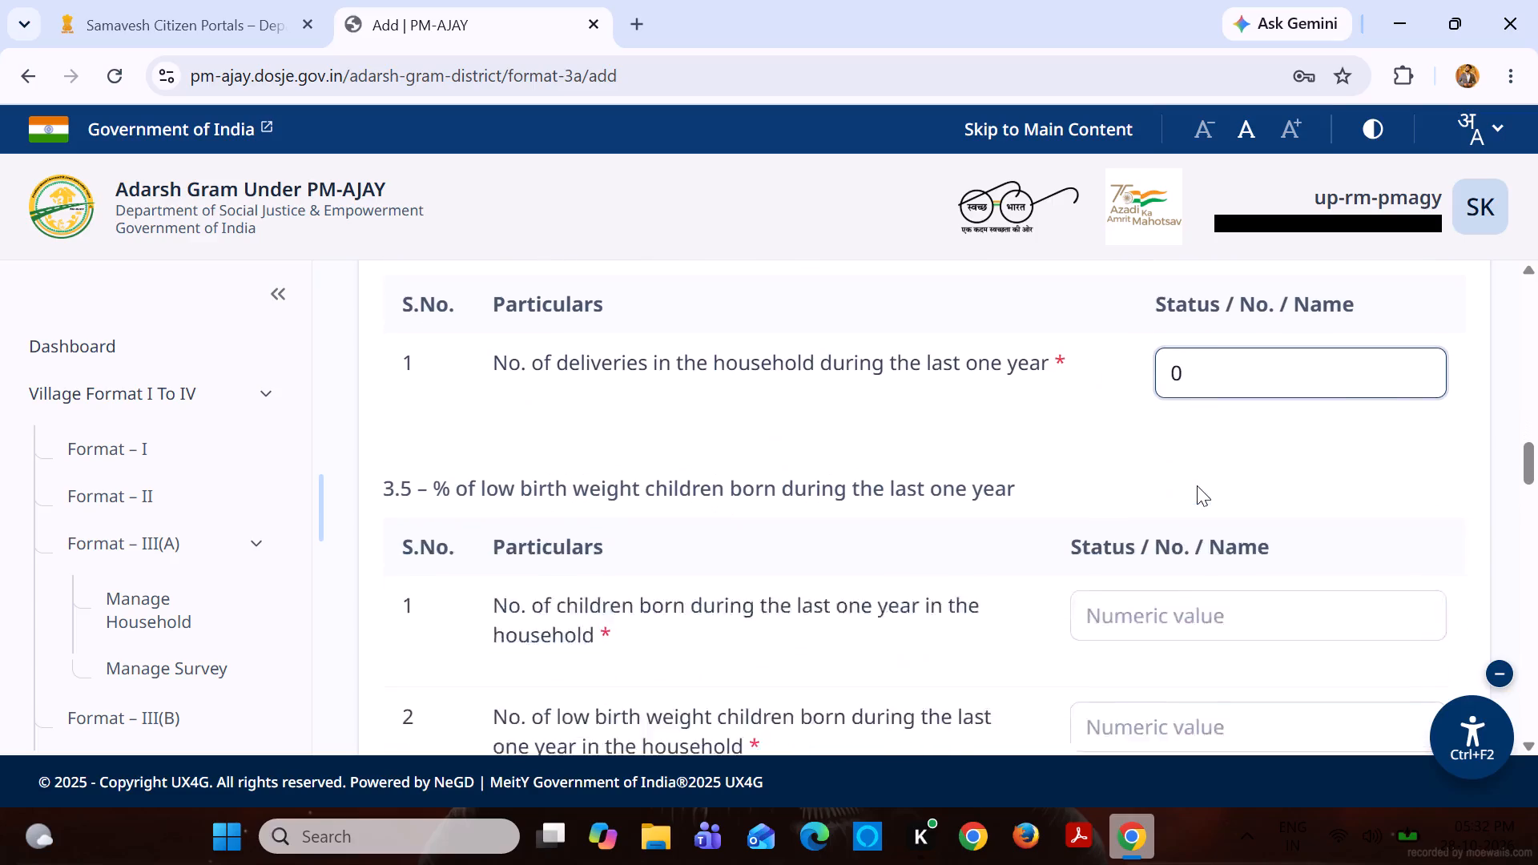
pyautogui.scroll(-2, 1197, 485)
pyautogui.click(1080, 495)
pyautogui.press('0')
# Enter 0 children below one year (3.6) and 0 children aged 0-5 years (3.7) in the household.
pyautogui.scroll(-6, 1080, 495)
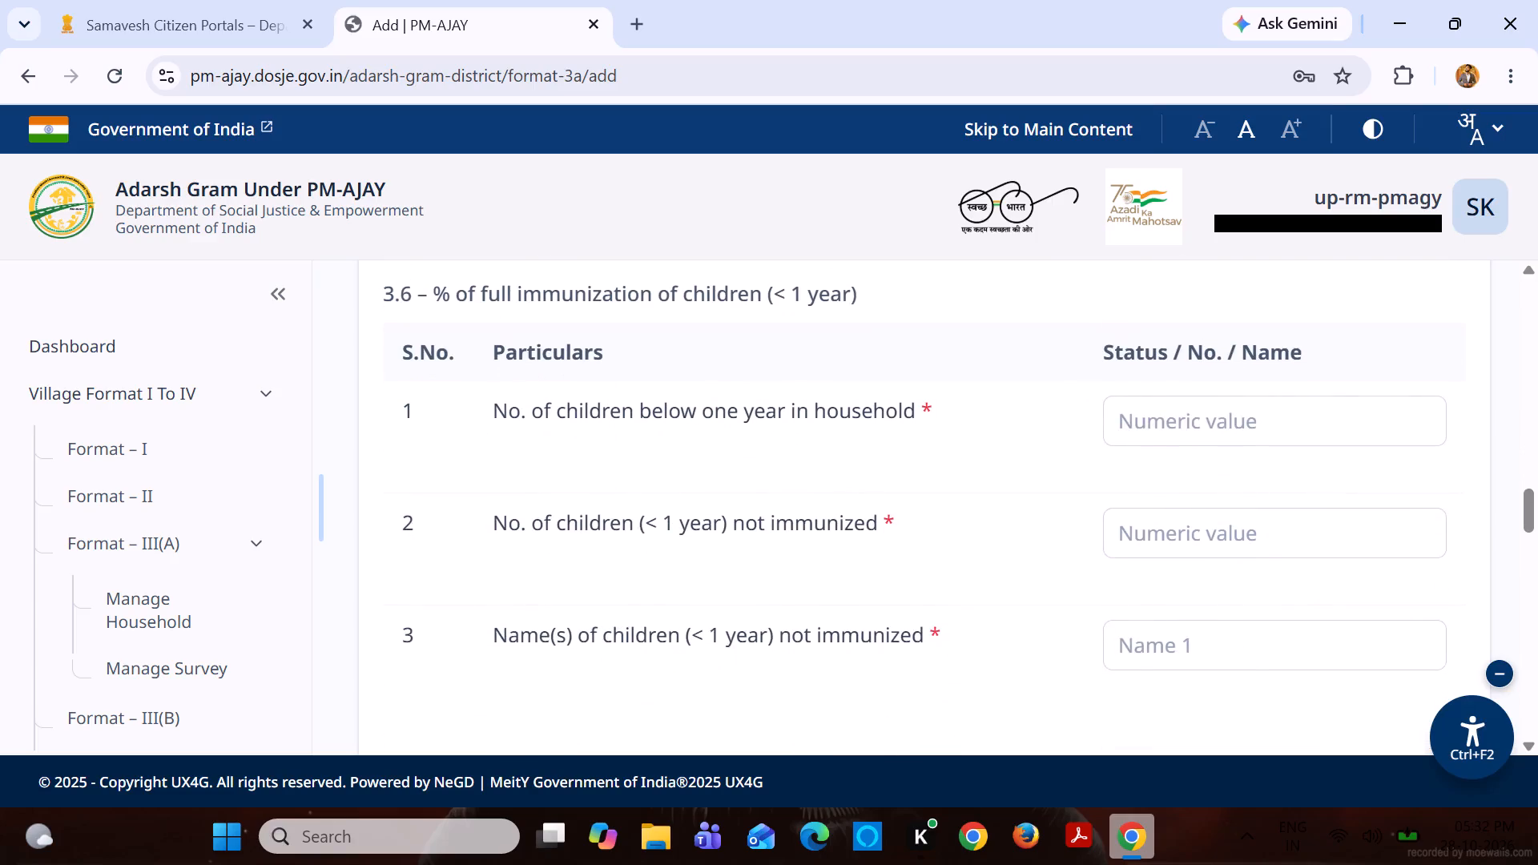
pyautogui.click(1178, 423)
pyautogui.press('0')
pyautogui.scroll(-2, 1178, 423)
pyautogui.click(1190, 489)
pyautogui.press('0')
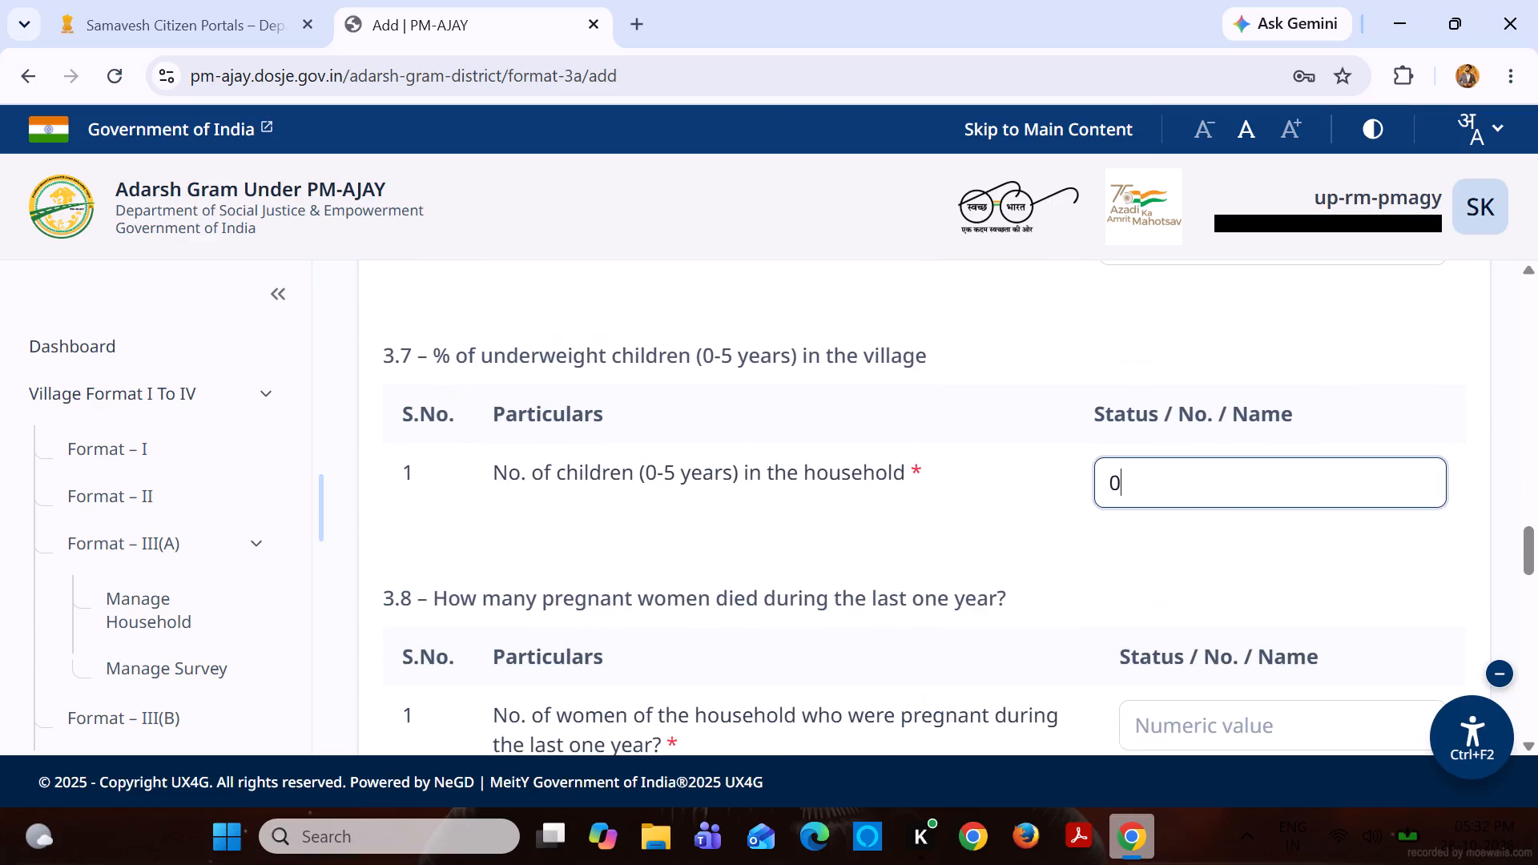
# Enter 0 women of the household who were pregnant during the last year (3.8).
pyautogui.scroll(-3, 1190, 489)
pyautogui.click(1169, 535)
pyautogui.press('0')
pyautogui.scroll(-2, 1169, 535)
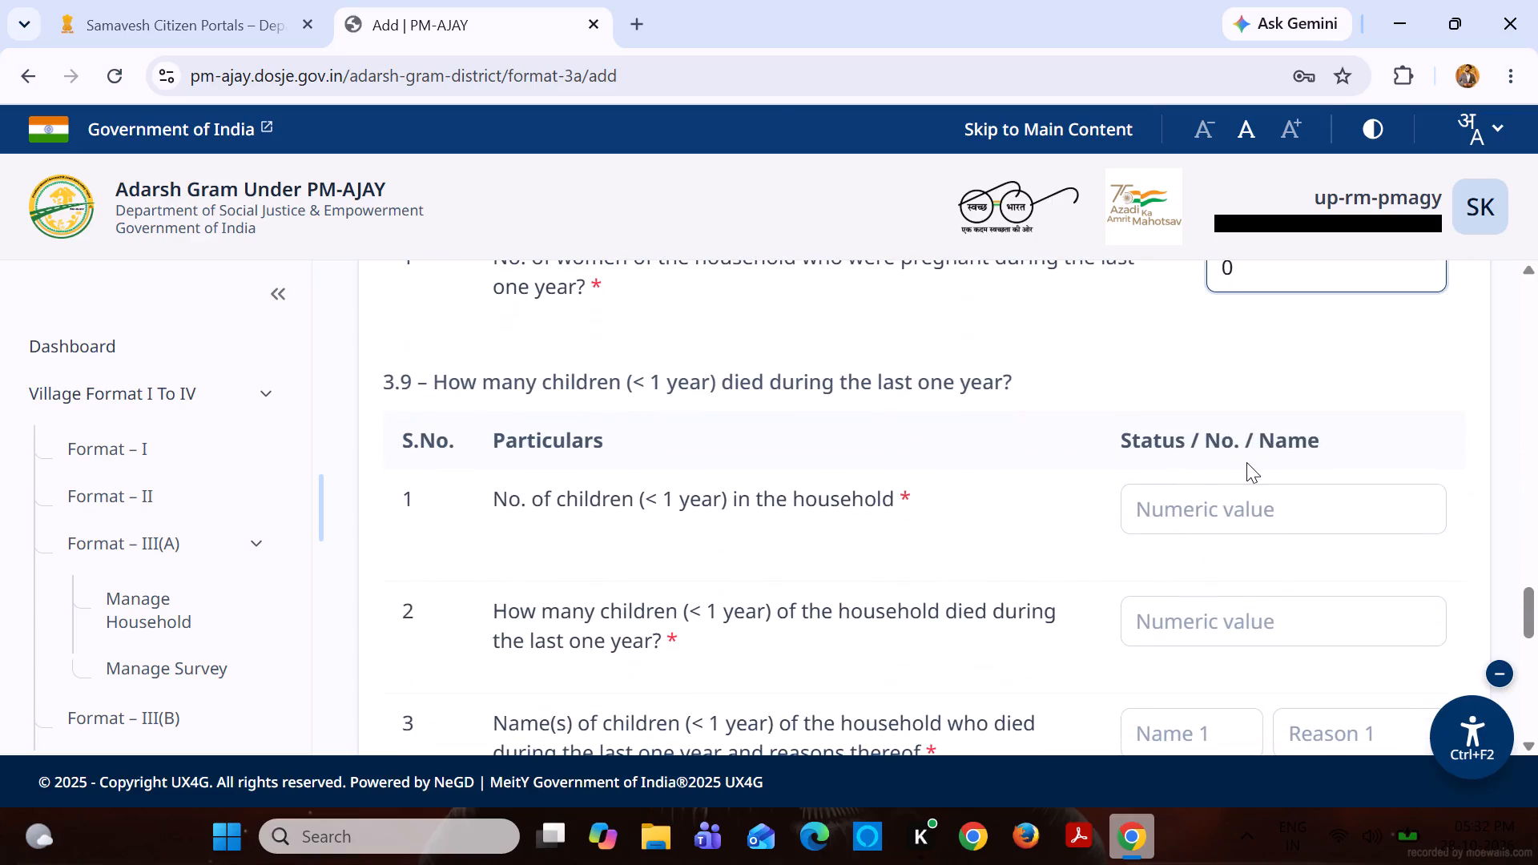
# Enter 0 children below one year (3.9) and 0 members suffering from communicable diseases (3.10), and submit domain 3.
pyautogui.click(1221, 499)
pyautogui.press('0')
pyautogui.scroll(-4, 1221, 499)
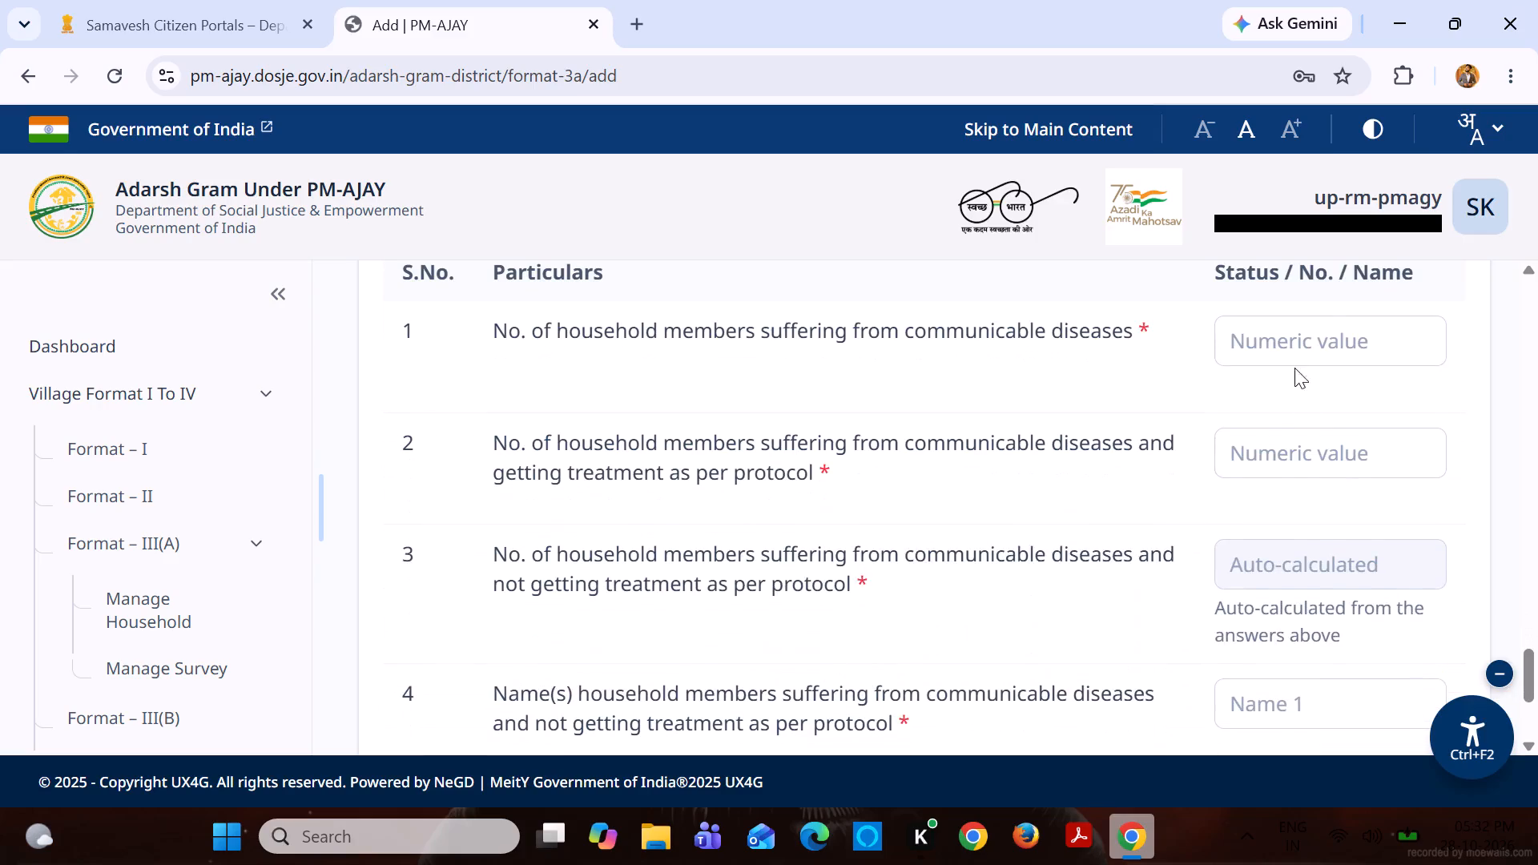
pyautogui.click(1283, 346)
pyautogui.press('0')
pyautogui.click(1383, 601)
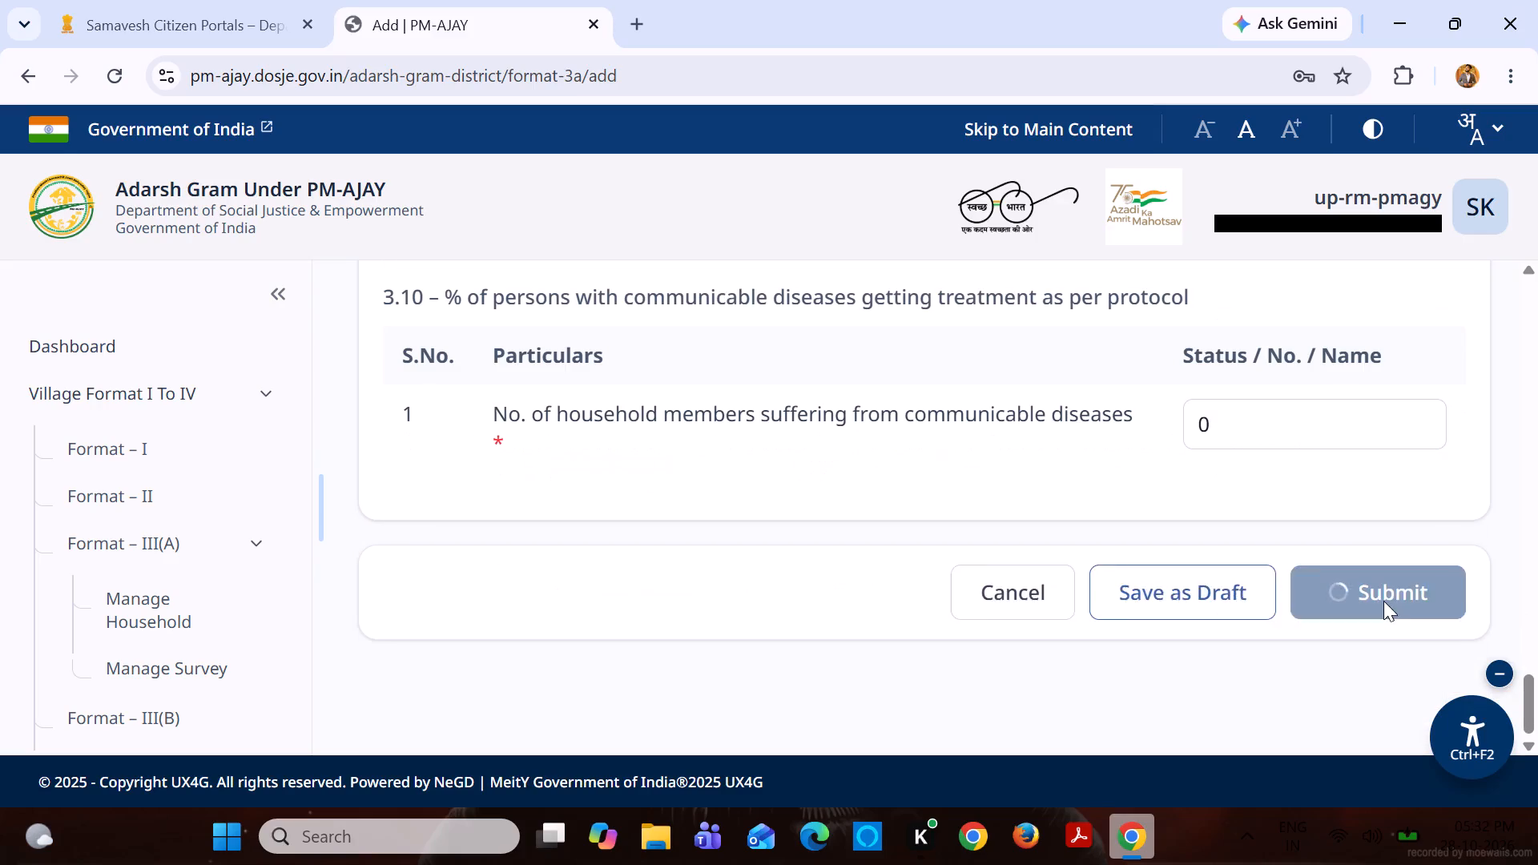
# Choose domain 4 – Social Security and enter 0 household members eligible for Widow Pension (4.1) and for Old Age Pension (4.2).
pyautogui.click(1386, 376)
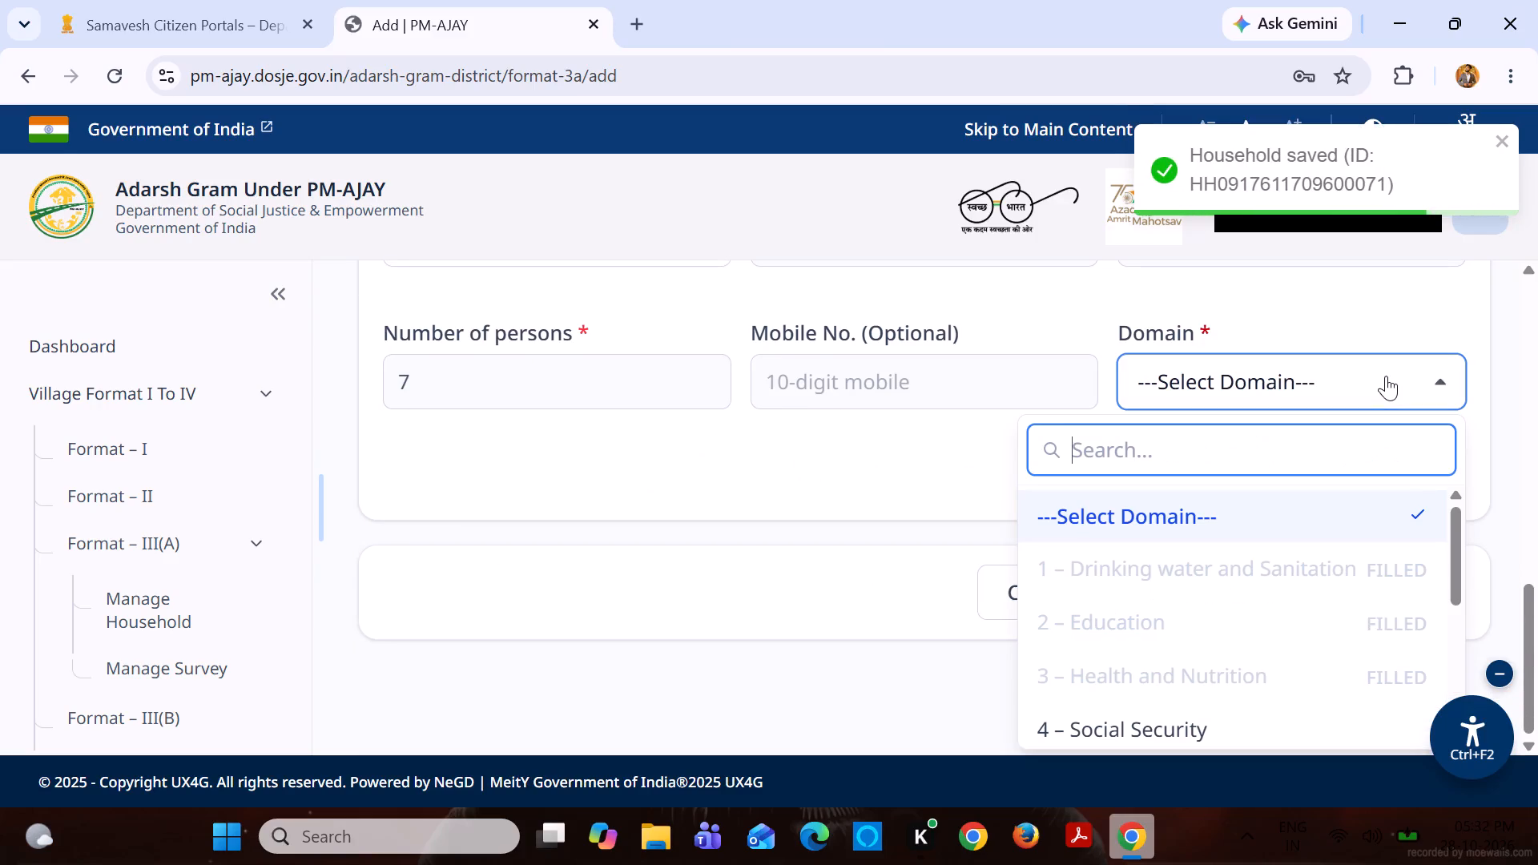
pyautogui.scroll(-1, 1263, 610)
pyautogui.click(1230, 610)
pyautogui.scroll(-1, 1230, 610)
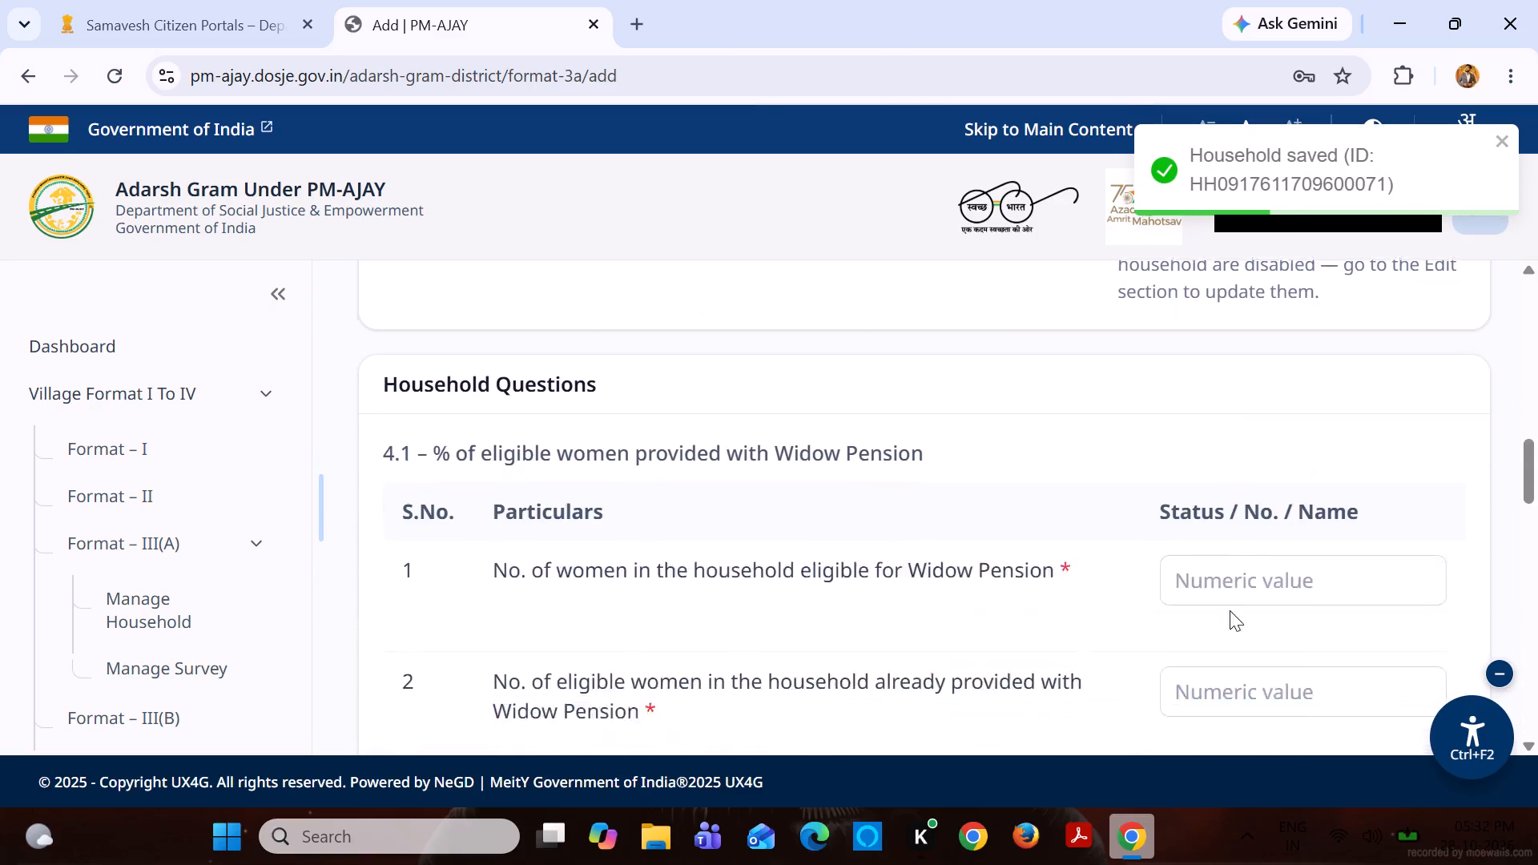
pyautogui.scroll(-2, 1230, 610)
pyautogui.click(1301, 444)
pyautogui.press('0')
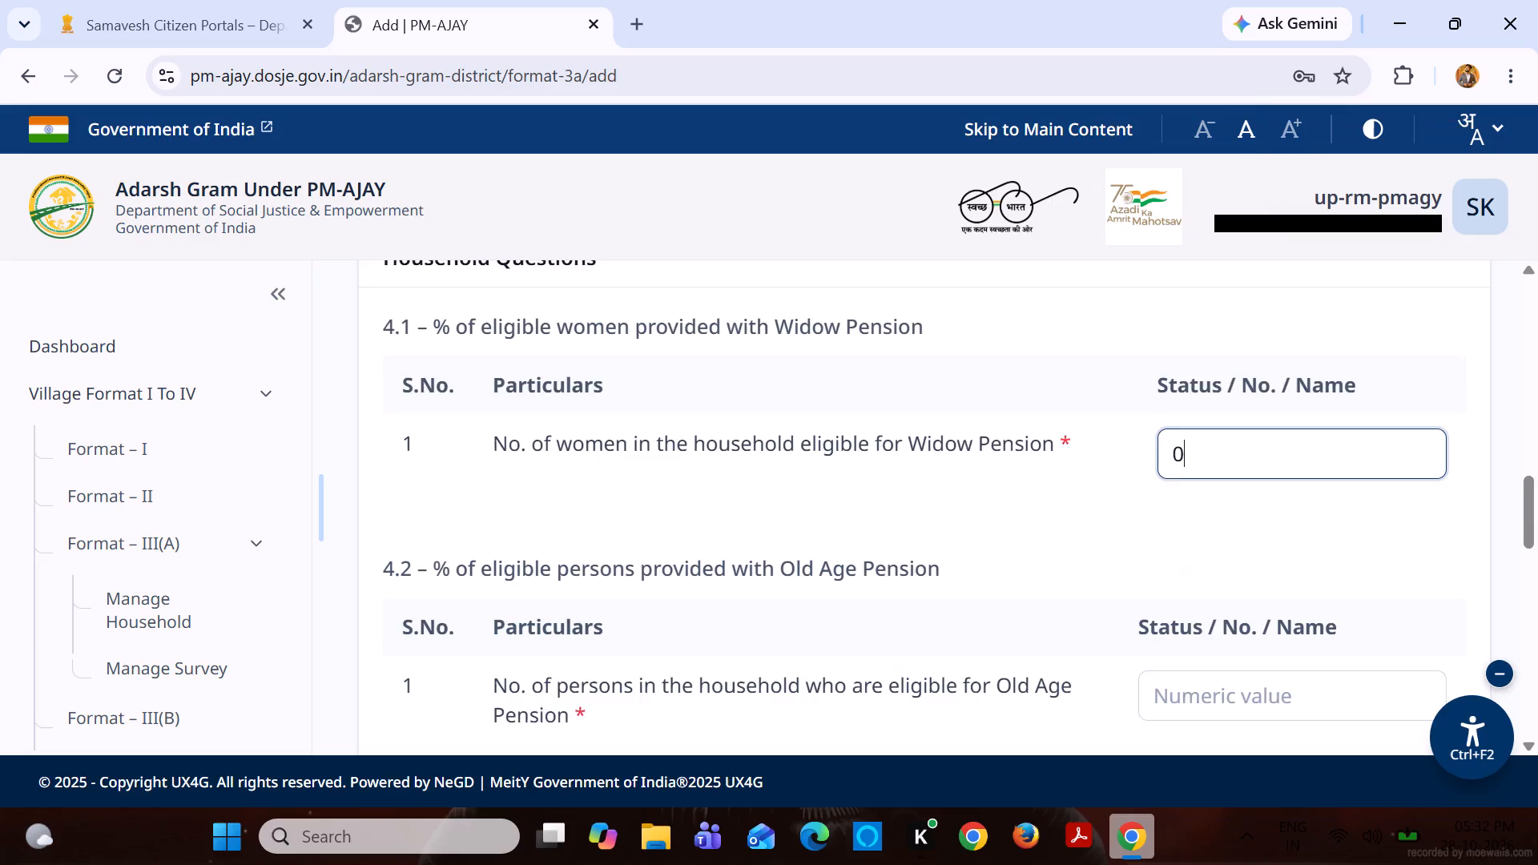
pyautogui.scroll(-4, 1301, 444)
pyautogui.click(1235, 451)
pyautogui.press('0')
pyautogui.scroll(-4, 1235, 451)
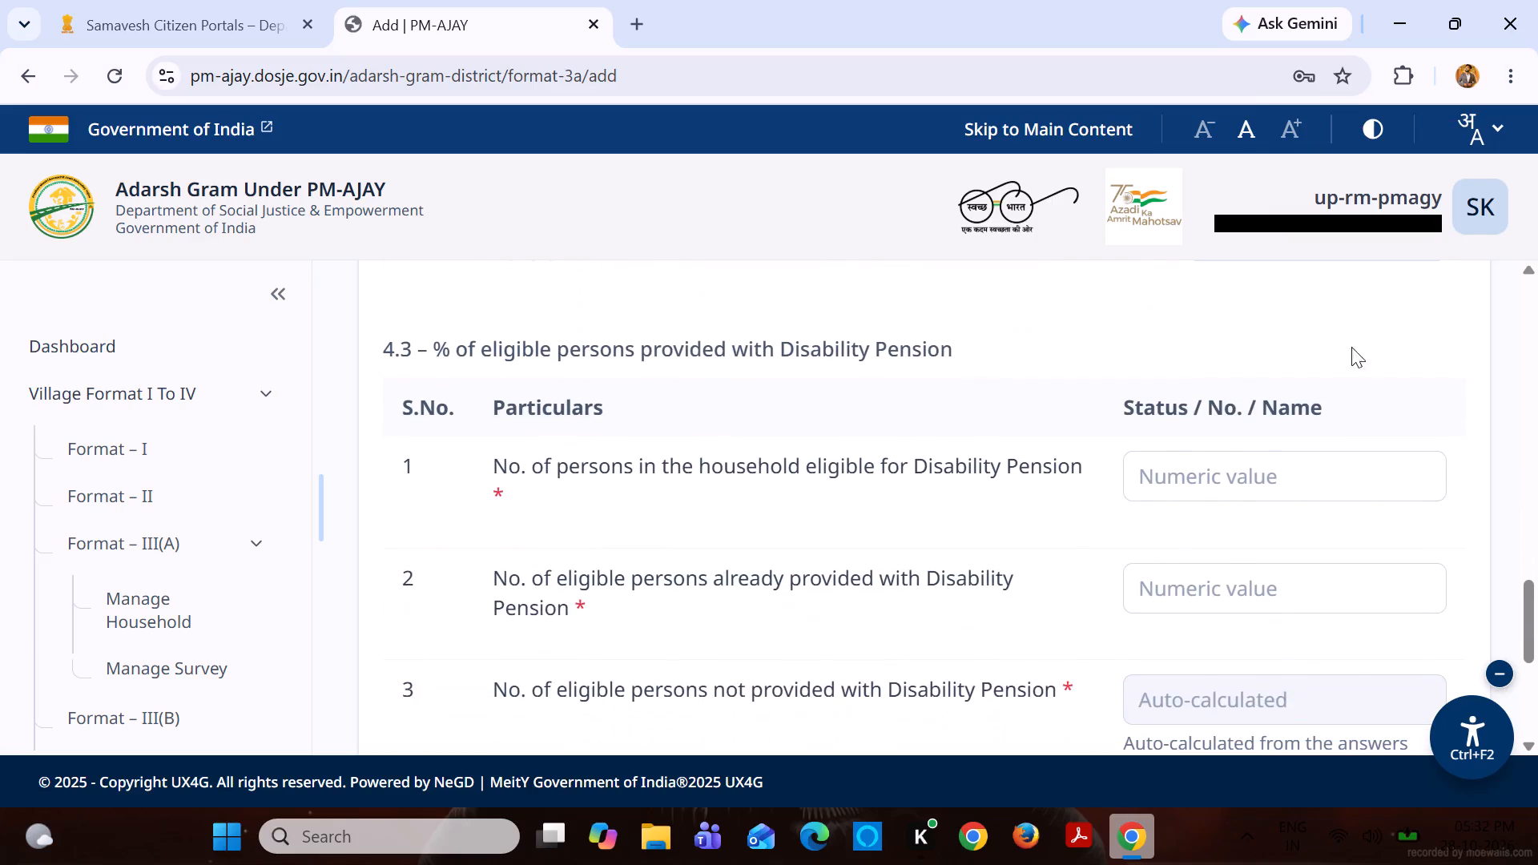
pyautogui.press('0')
pyautogui.press('BackSpace')
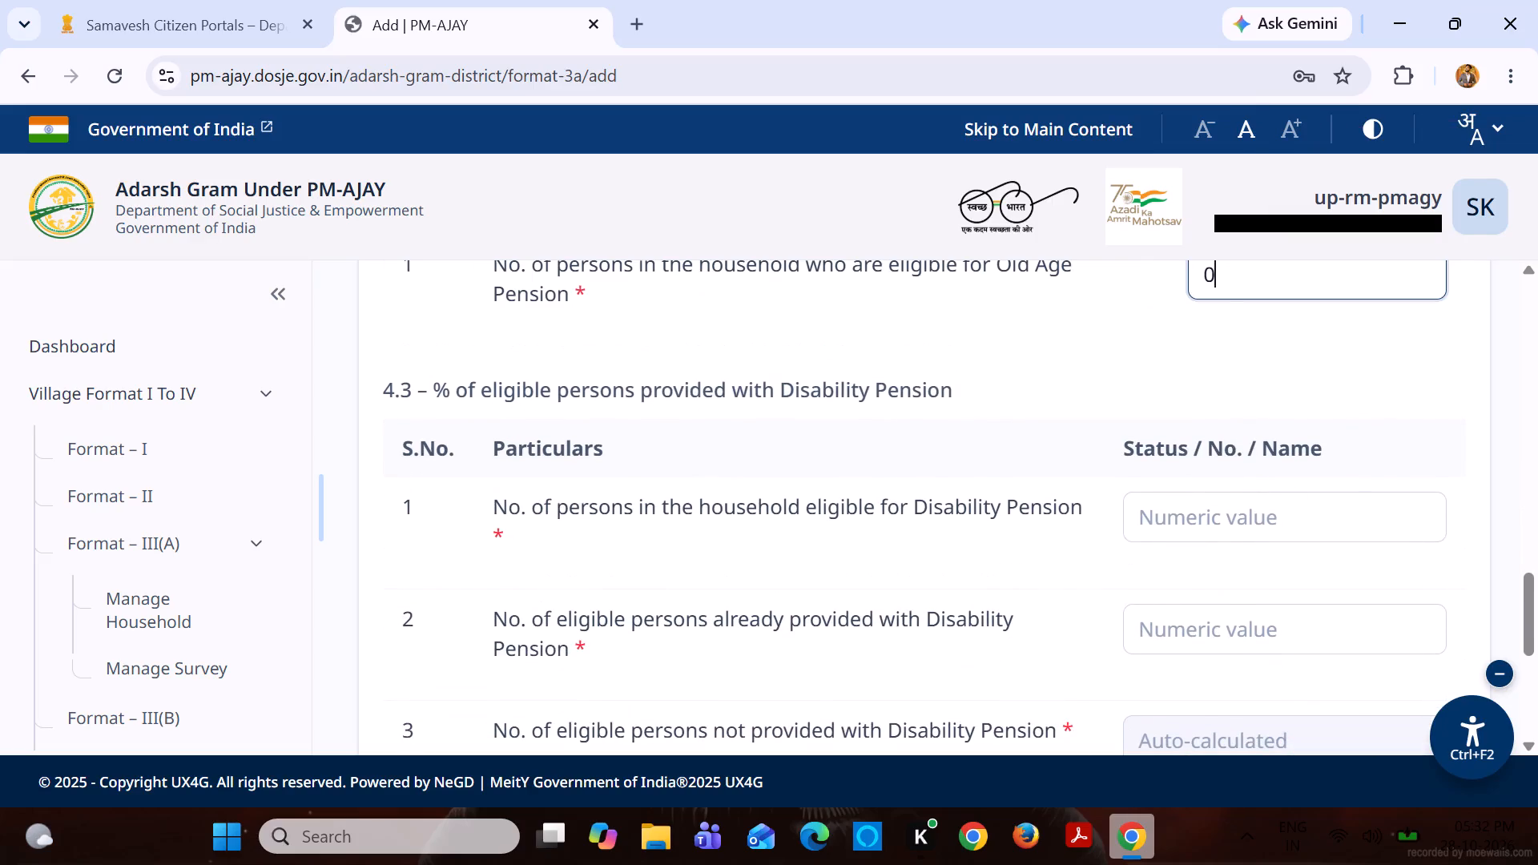
# Enter 0 persons eligible for Disability Pension (4.3) and submit domain 4.
pyautogui.click(1217, 521)
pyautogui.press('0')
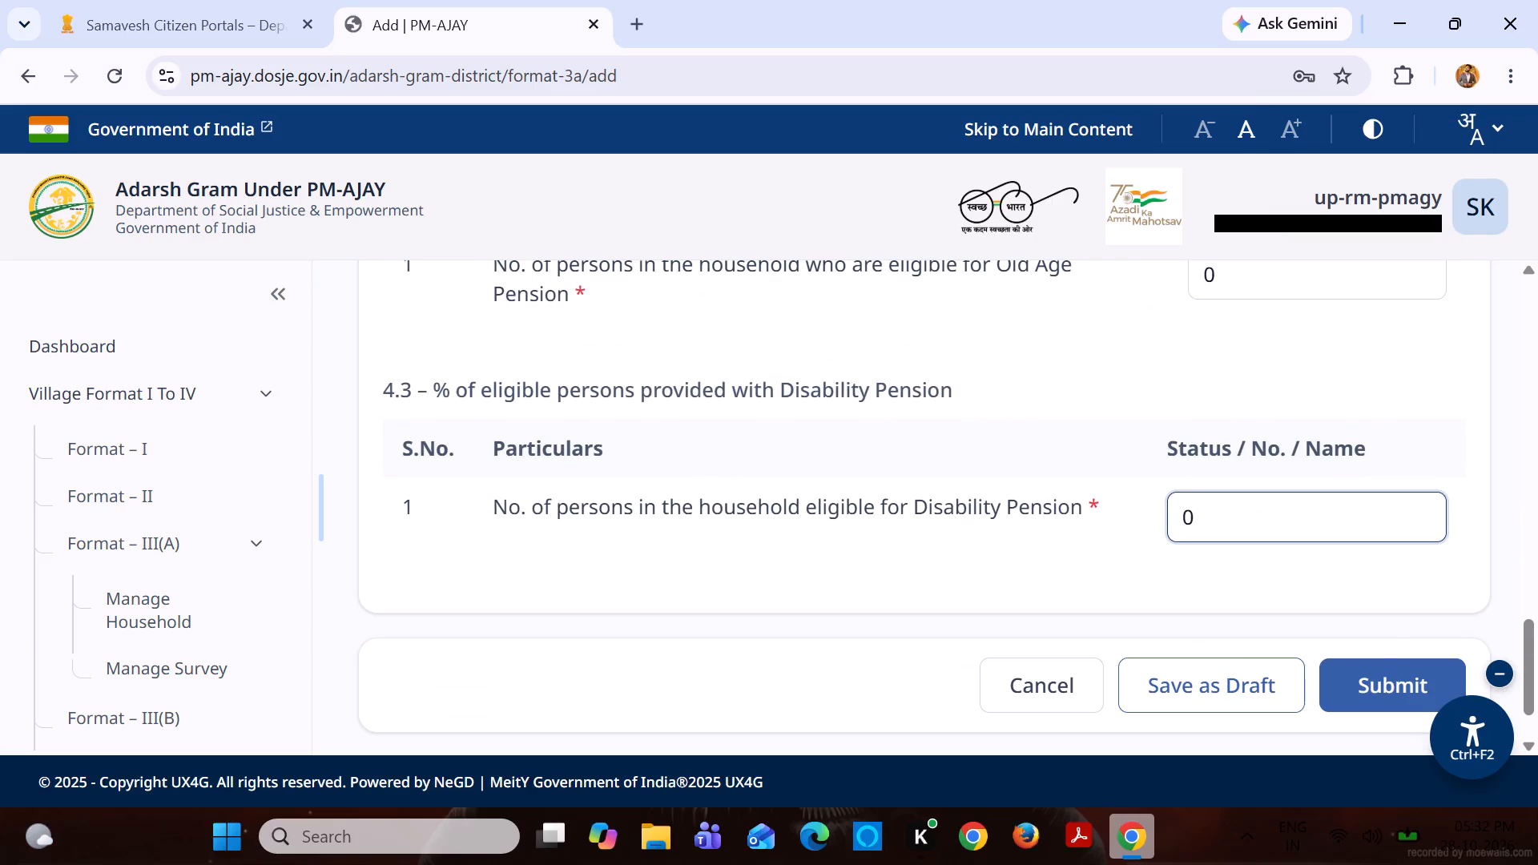
pyautogui.click(1368, 680)
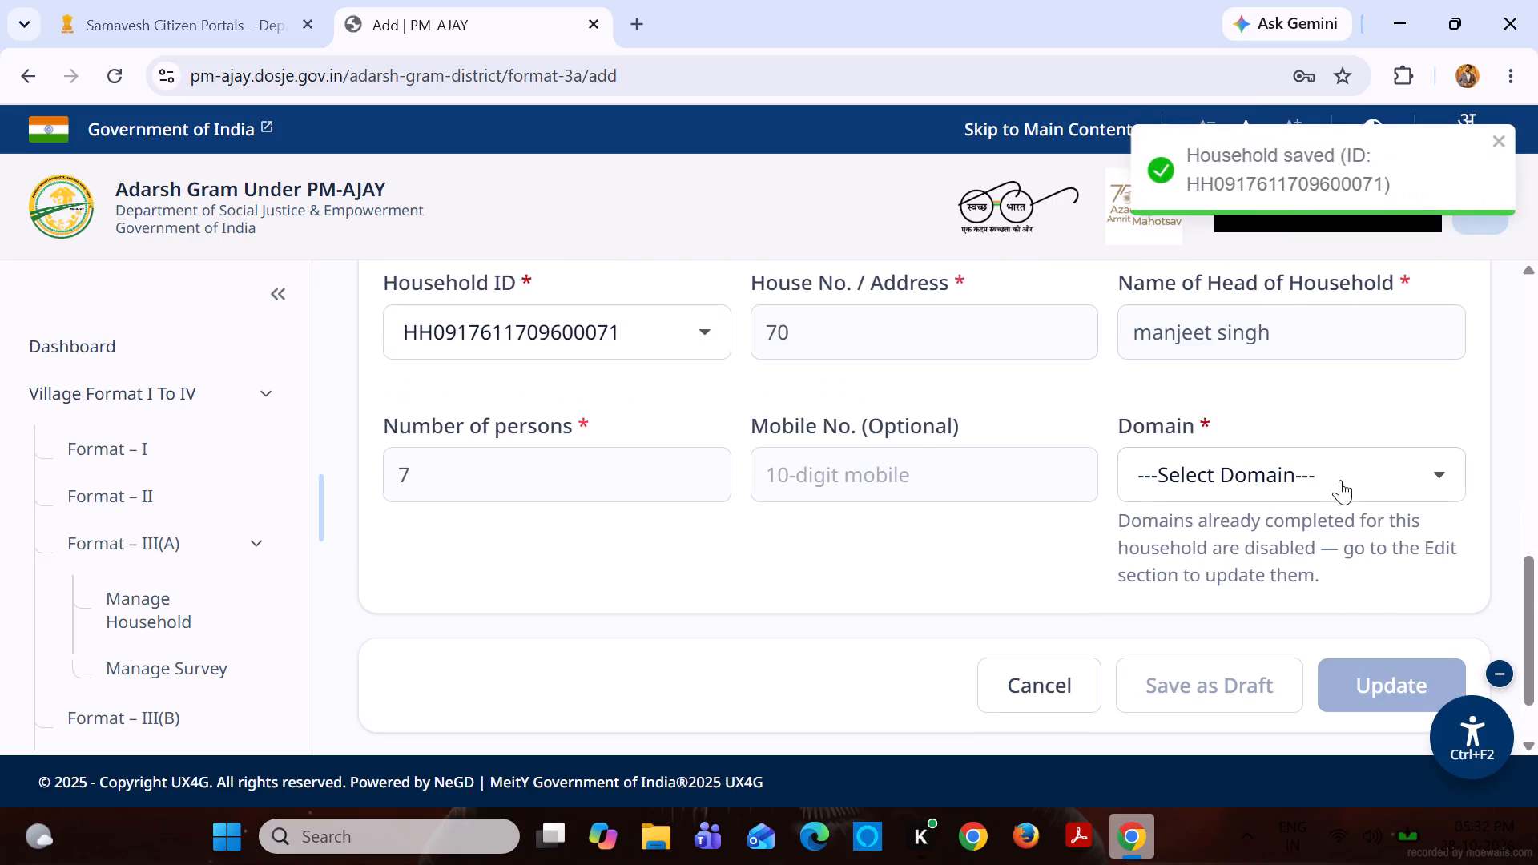
# Choose domain 5 – Rural Roads and Housing, answer No for living in a Kachcha/unsafe house (5.3), and submit it.
pyautogui.click(1342, 469)
pyautogui.scroll(-1, 1231, 292)
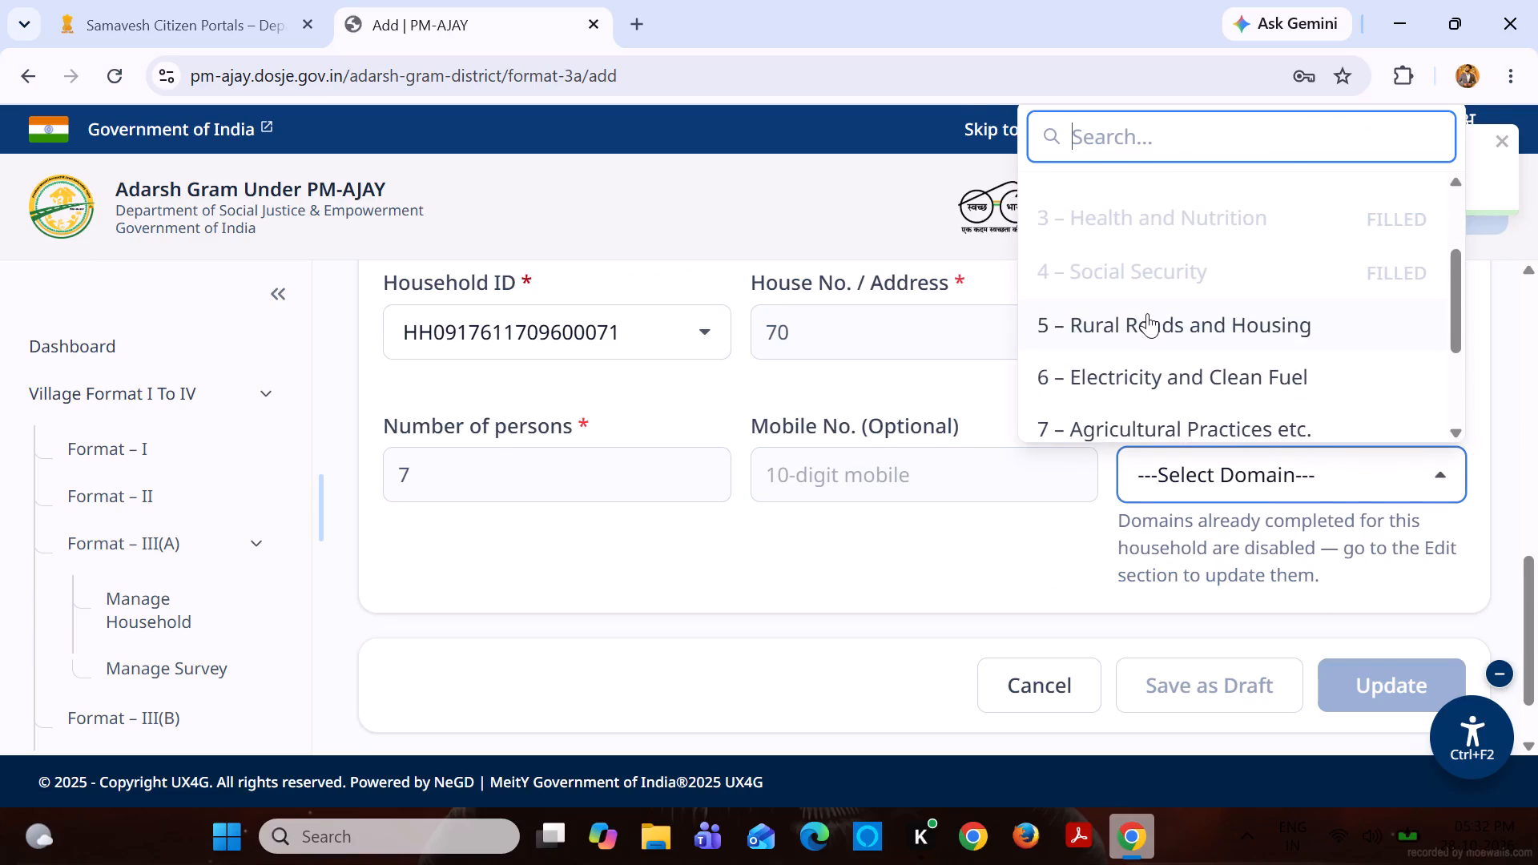
pyautogui.click(1147, 313)
pyautogui.scroll(-5, 1147, 313)
pyautogui.click(1399, 293)
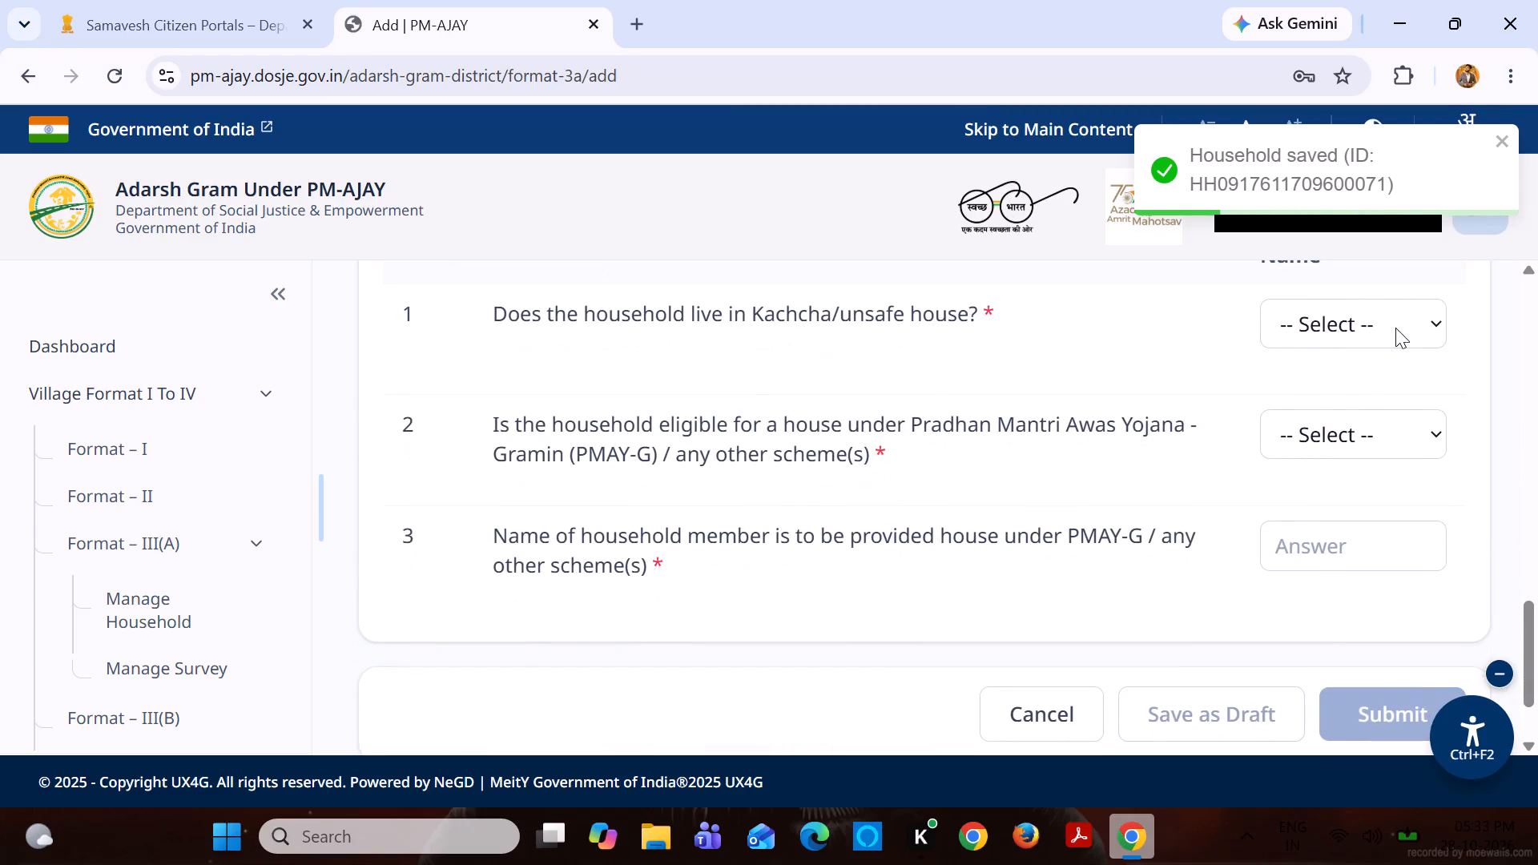
pyautogui.click(1395, 328)
pyautogui.click(1308, 449)
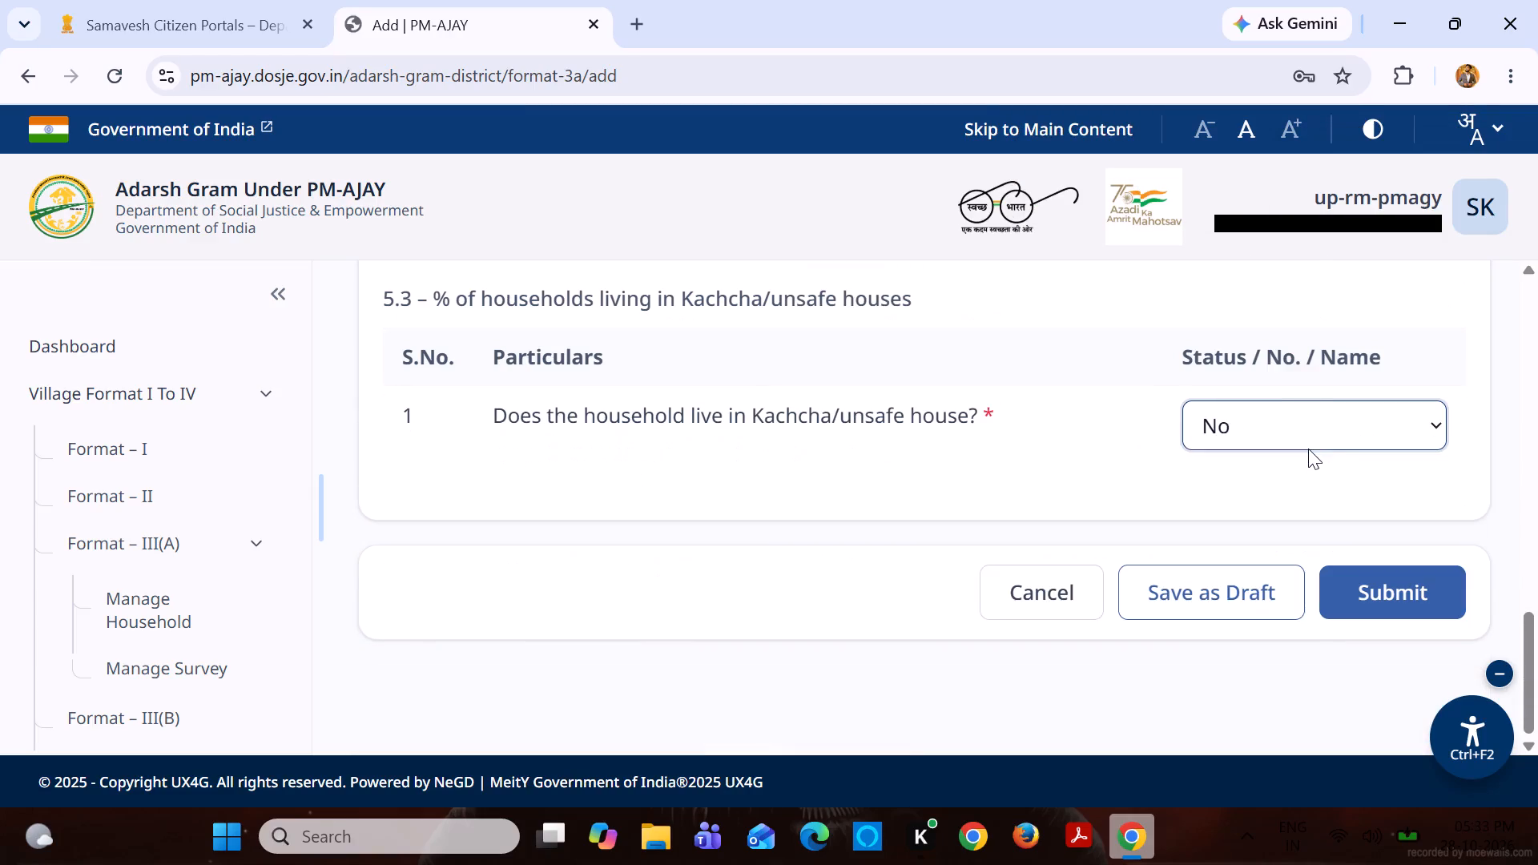
pyautogui.rightClick(1308, 449)
pyautogui.click(1409, 580)
pyautogui.click(1409, 580)
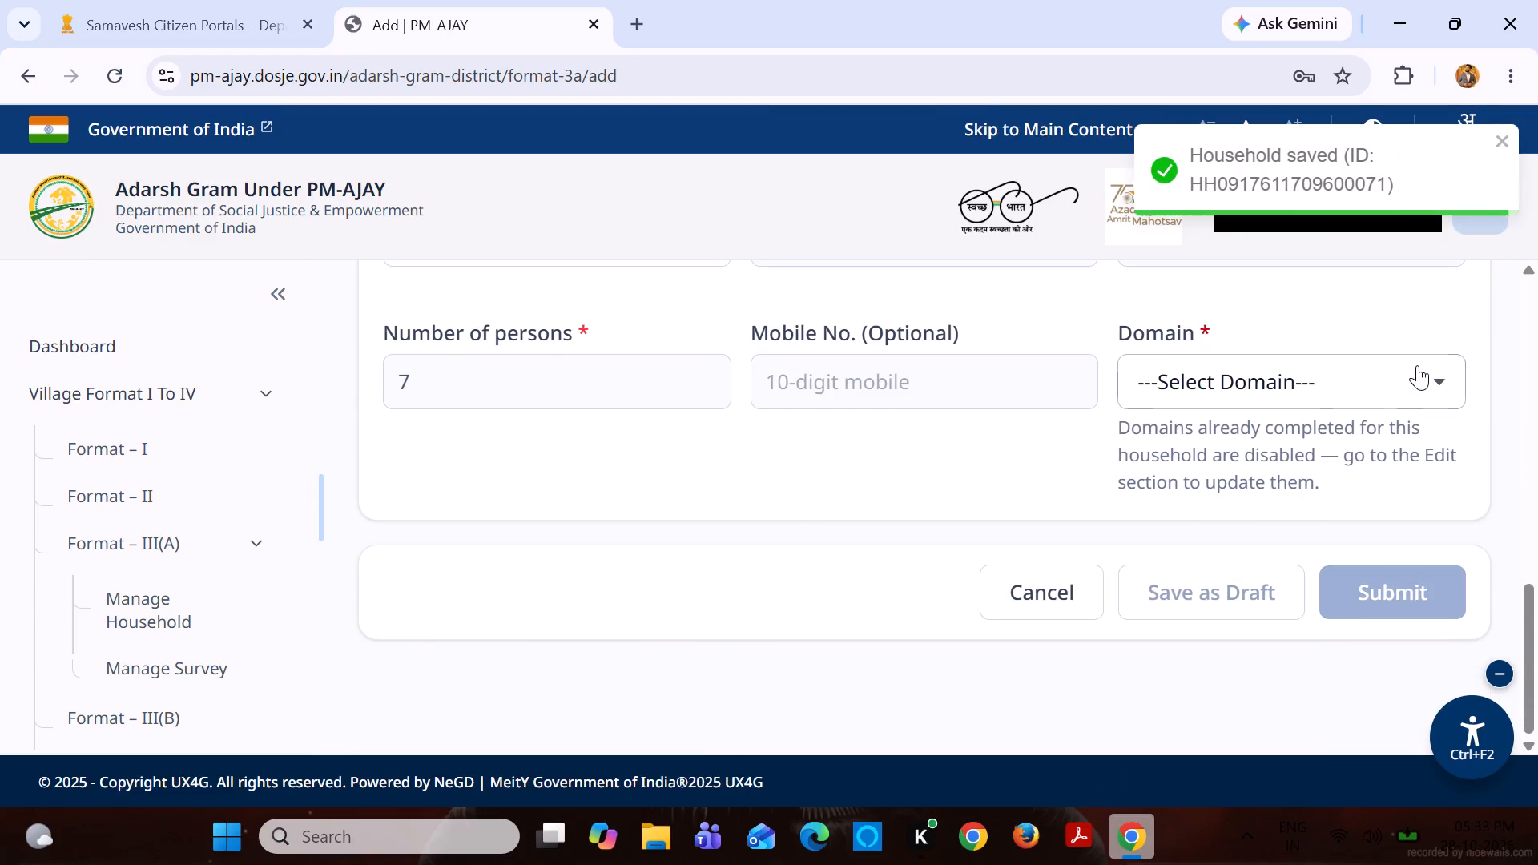
# Choose domain 6 – Electricity and Clean Fuel and answer Yes for the house having an electricity connection (6.2).
pyautogui.click(1417, 365)
pyautogui.scroll(-5, 1309, 549)
pyautogui.scroll(1, 1242, 535)
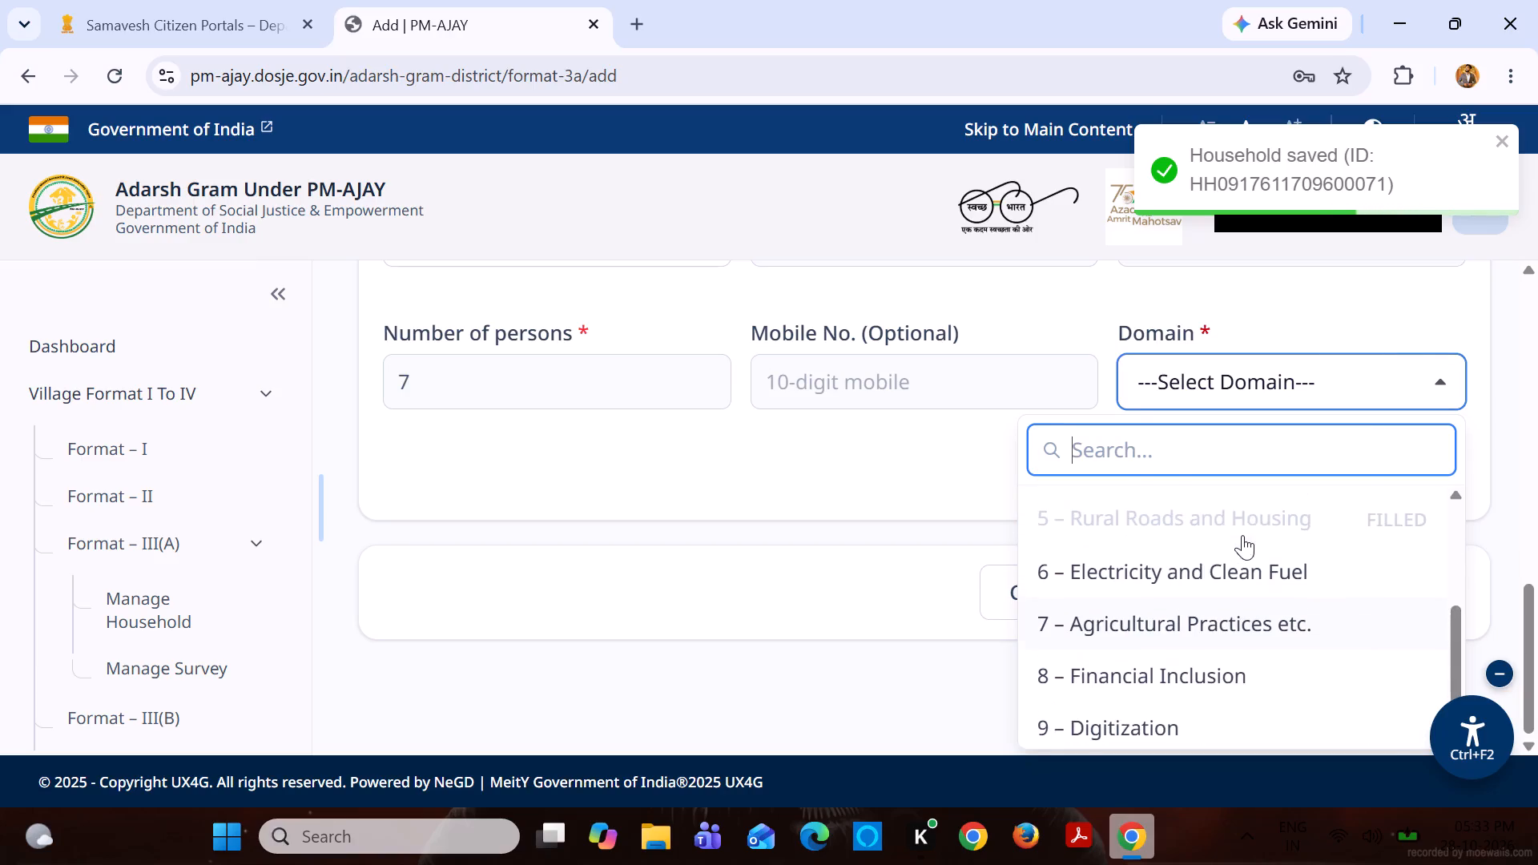
pyautogui.click(1183, 569)
pyautogui.scroll(-3, 1183, 569)
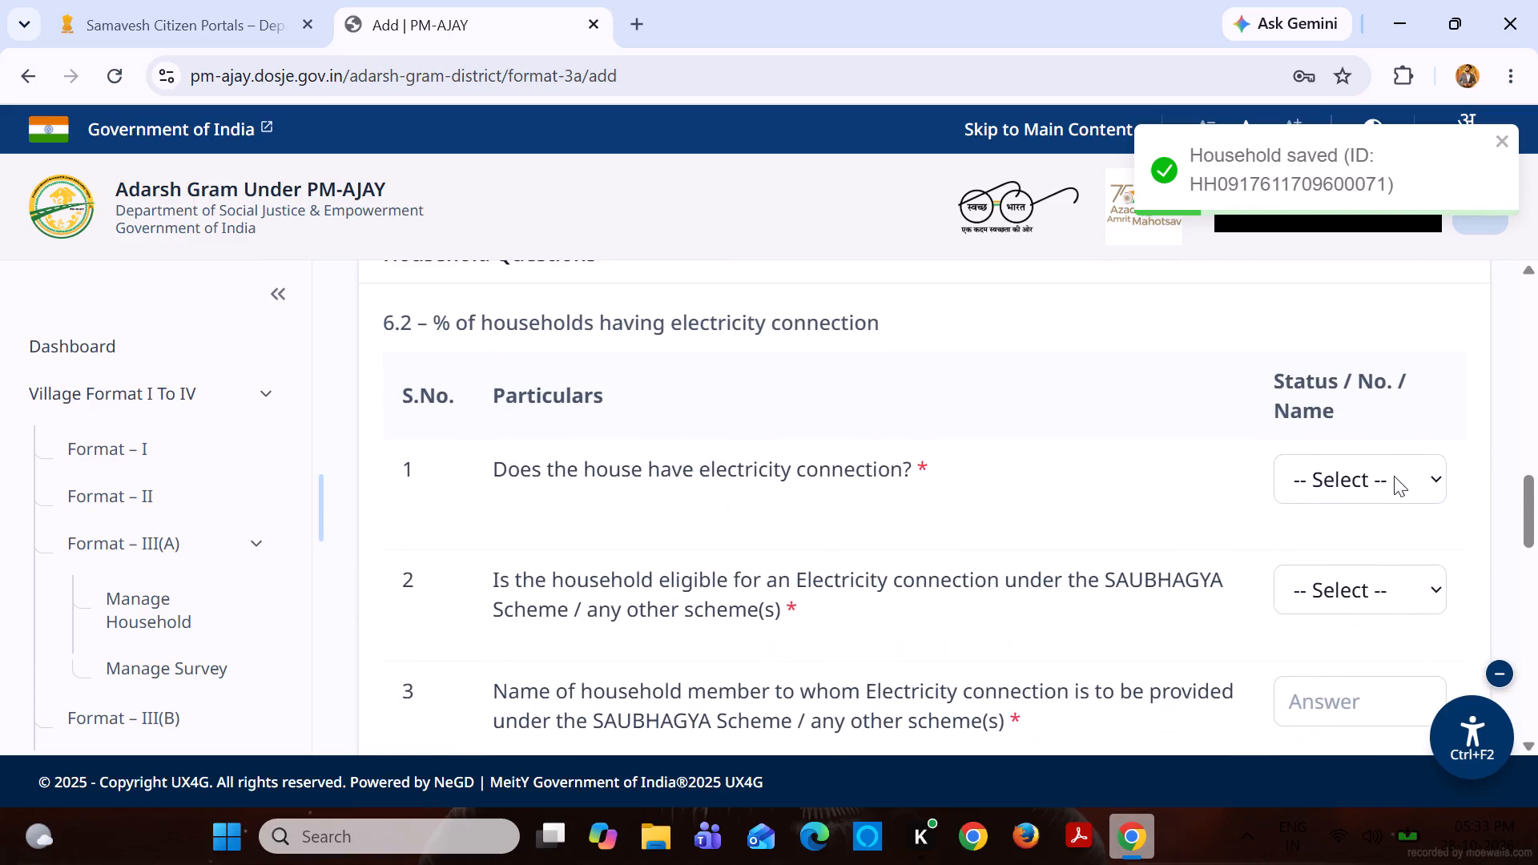
pyautogui.moveTo(1389, 485); pyautogui.dragTo(1327, 557)
pyautogui.click(1327, 557)
# In 6.3, answer Yes for the electricity connection and Yes for using at least one LED bulb.
pyautogui.scroll(-2, 1327, 557)
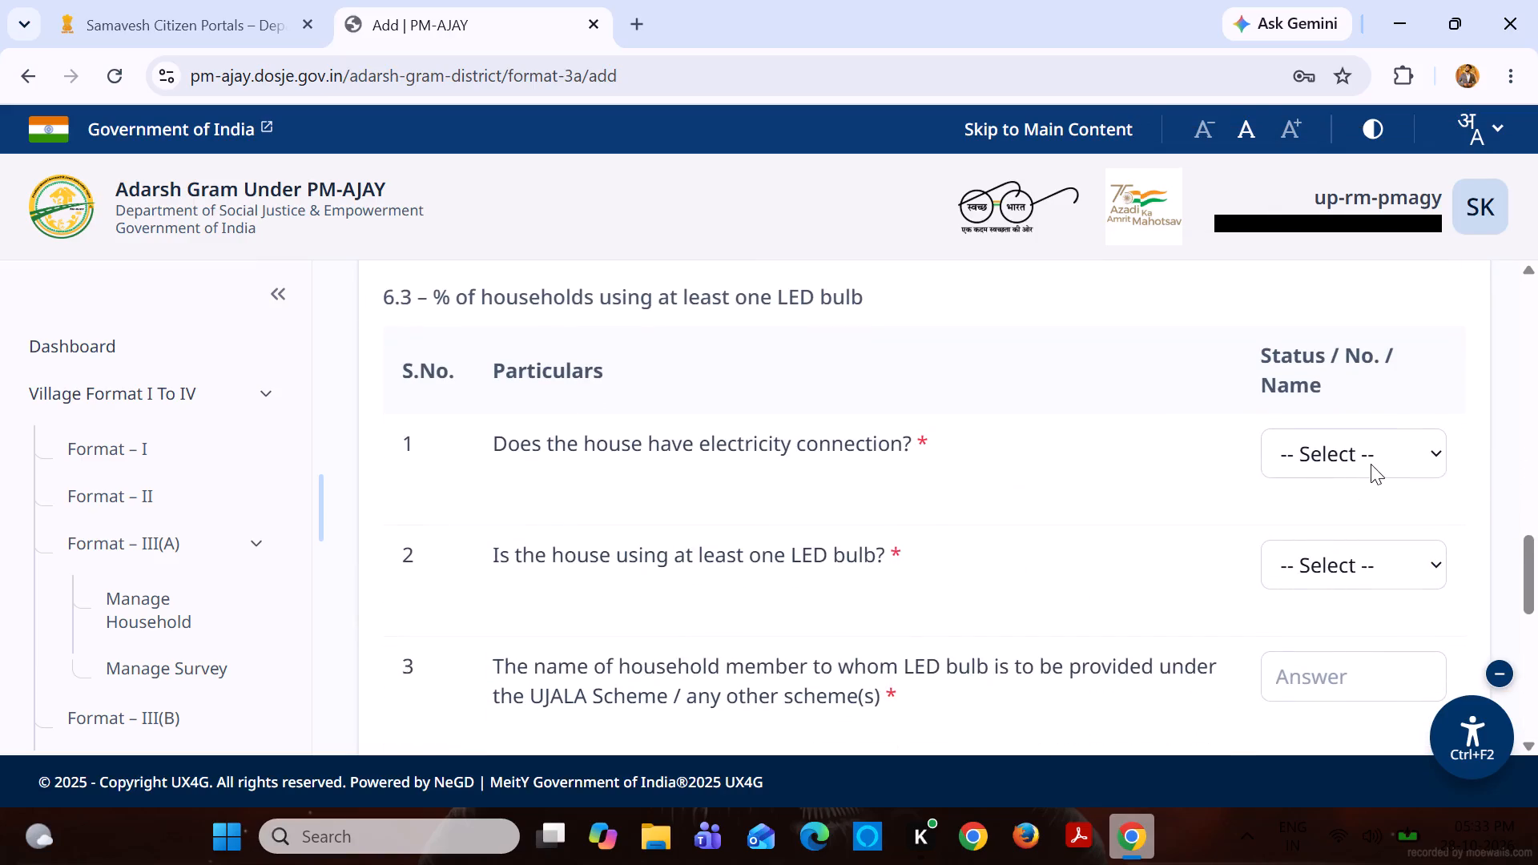
pyautogui.click(1385, 454)
pyautogui.click(1336, 527)
pyautogui.scroll(-1, 1336, 527)
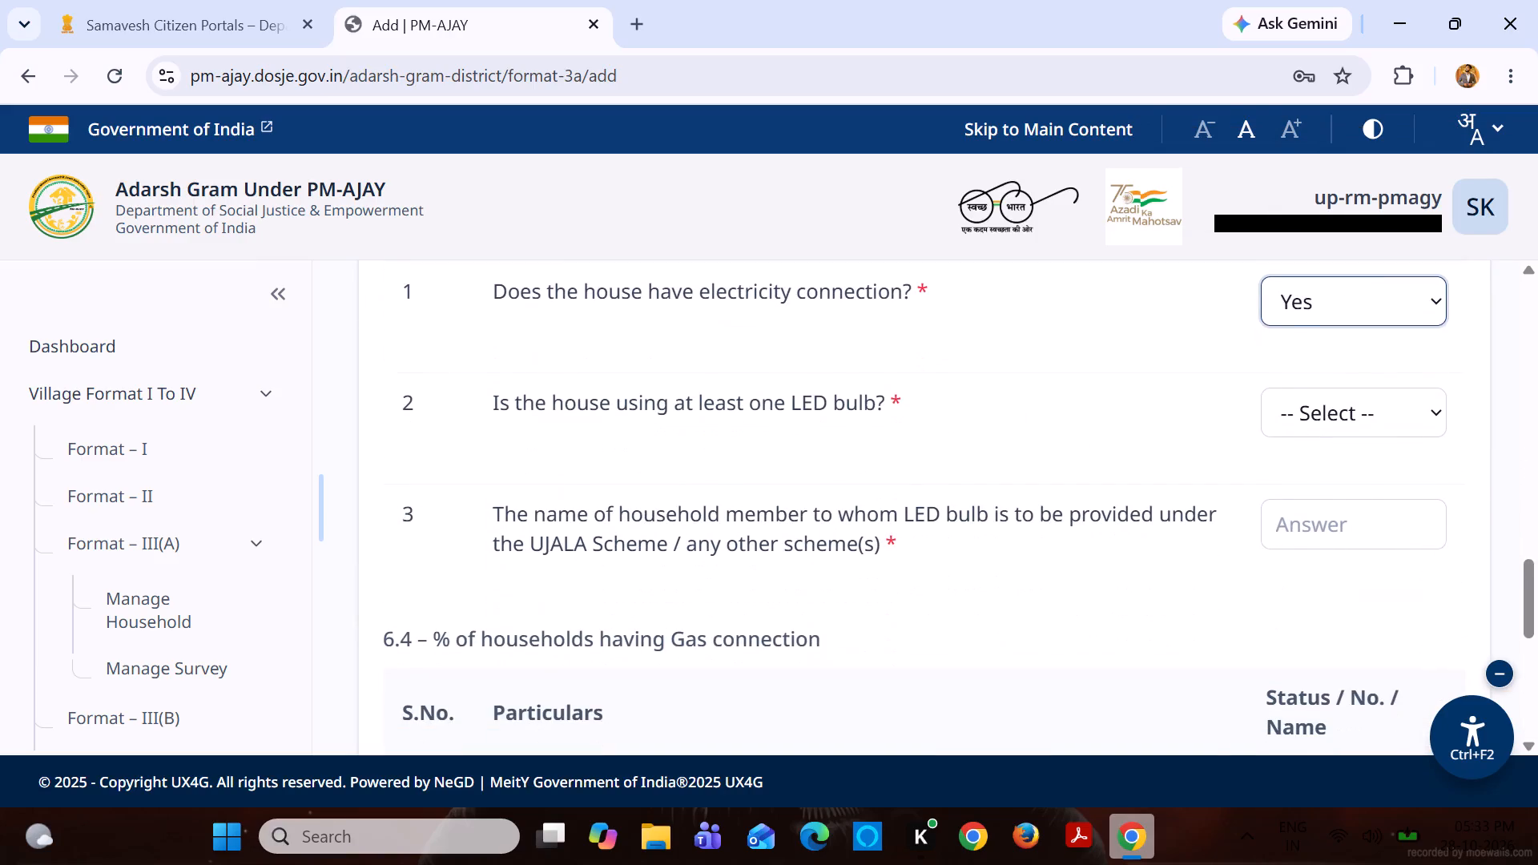
pyautogui.moveTo(1386, 432); pyautogui.dragTo(1331, 489)
pyautogui.click(1331, 489)
# Answer Yes for the house using clean fuel (6.4) and submit domain 6.
pyautogui.scroll(-3, 1331, 489)
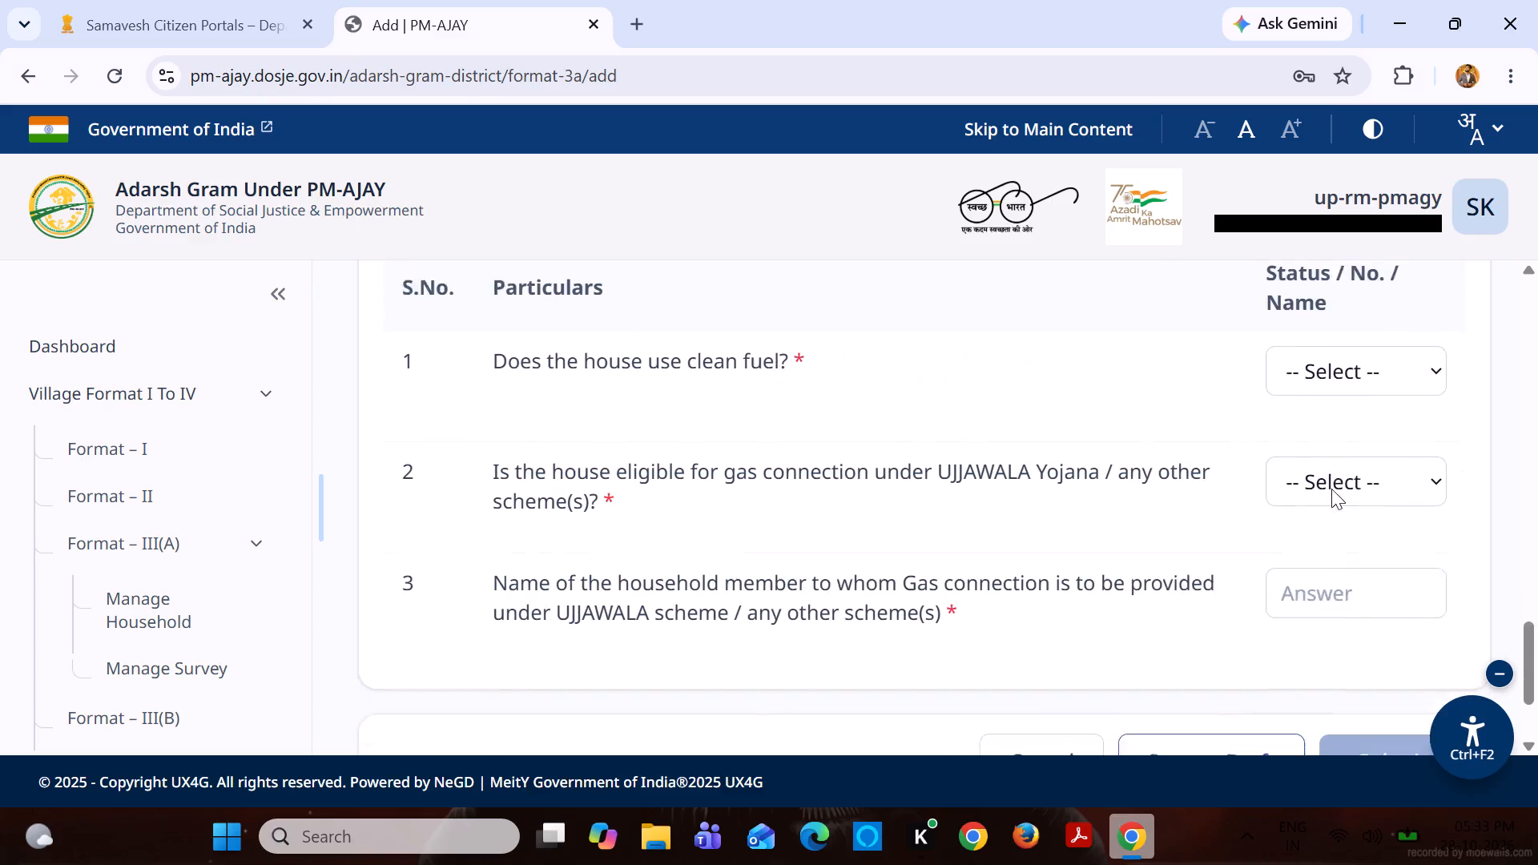
pyautogui.moveTo(1370, 307); pyautogui.dragTo(1323, 382)
pyautogui.click(1323, 382)
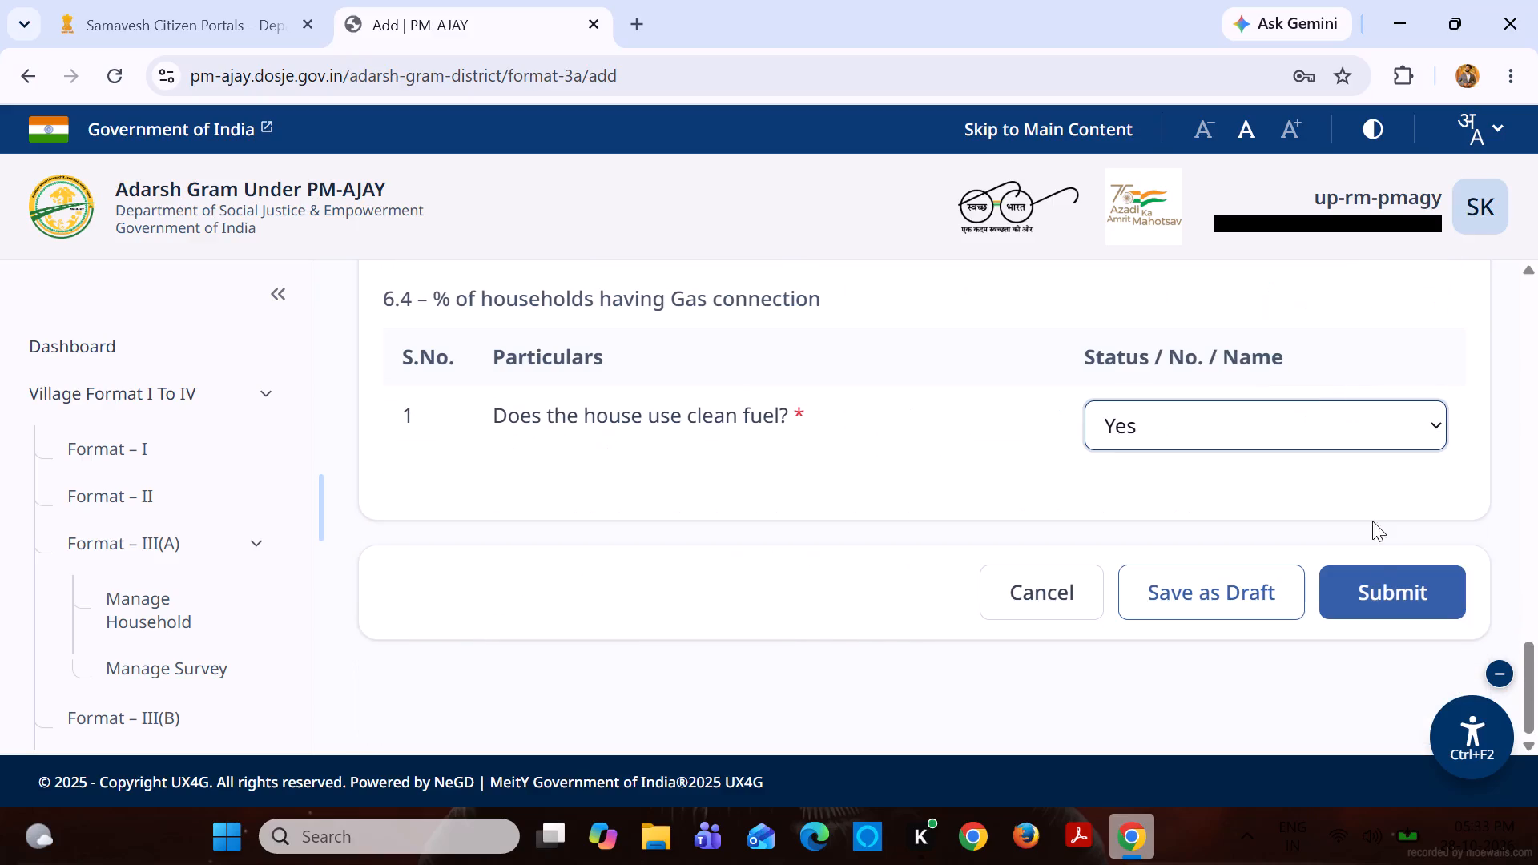
pyautogui.click(1379, 579)
# Choose domain 7 – Agricultural Practices etc., answer No for household involvement in farming (7.1), and submit it.
pyautogui.click(1371, 408)
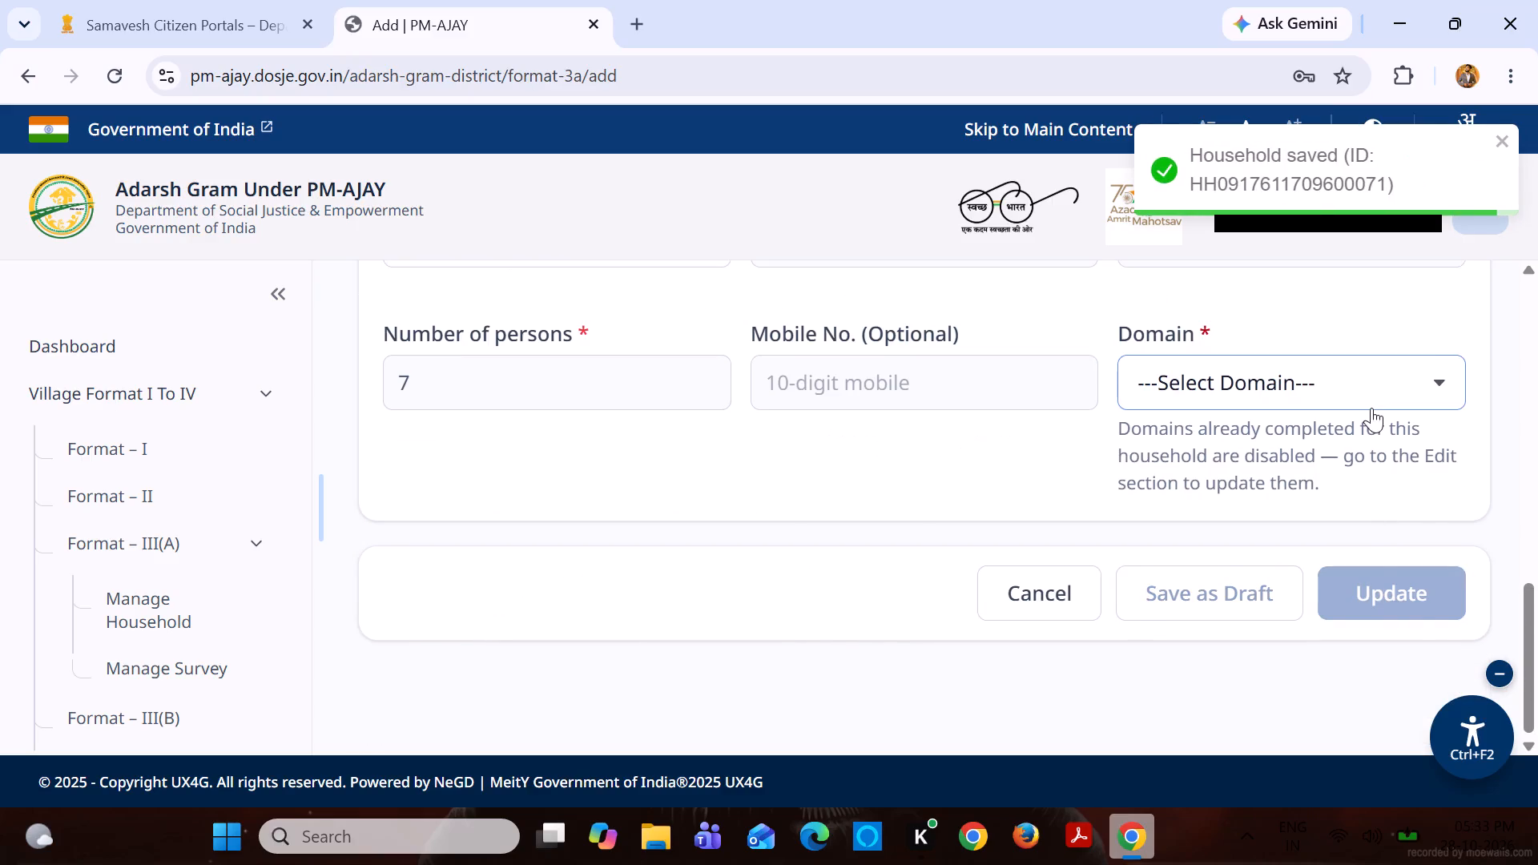
pyautogui.scroll(-8, 1327, 555)
pyautogui.click(1260, 568)
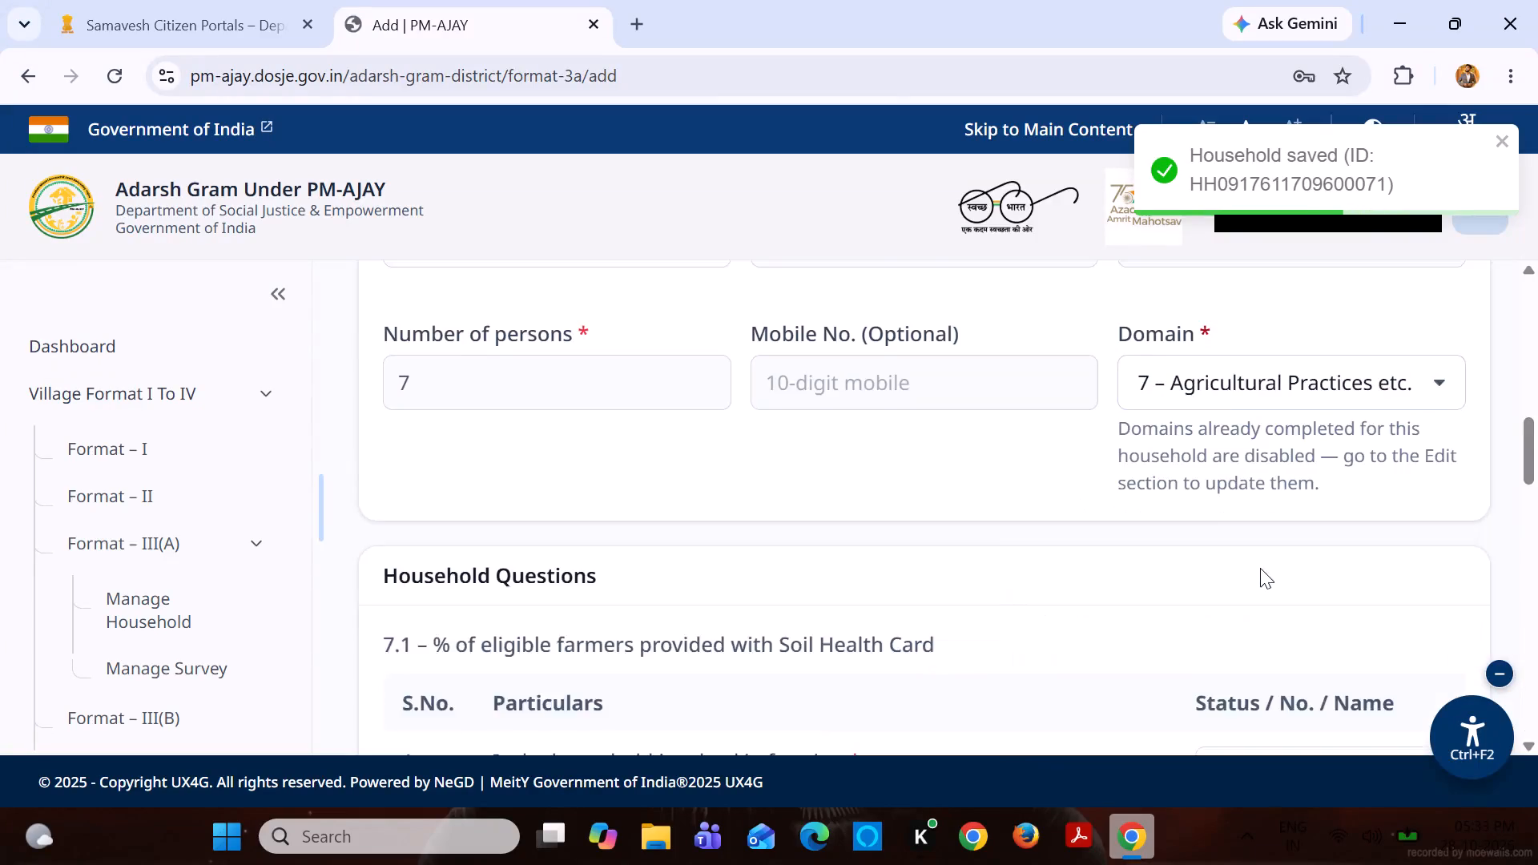
pyautogui.scroll(-4, 1260, 568)
pyautogui.moveTo(1379, 492); pyautogui.dragTo(1257, 610)
pyautogui.click(1257, 610)
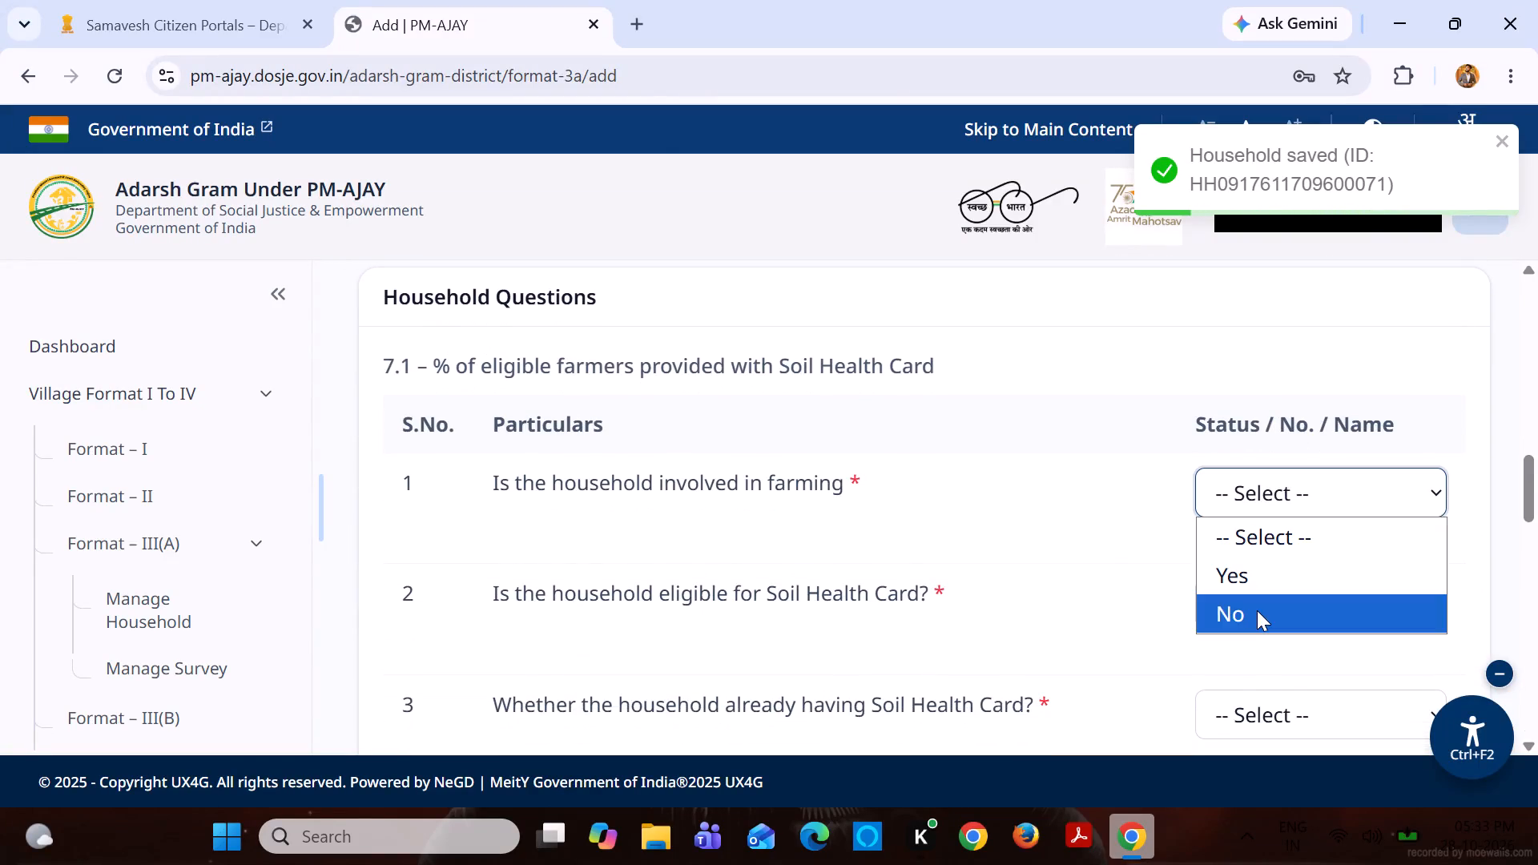
pyautogui.scroll(-8, 1257, 610)
pyautogui.click(1381, 573)
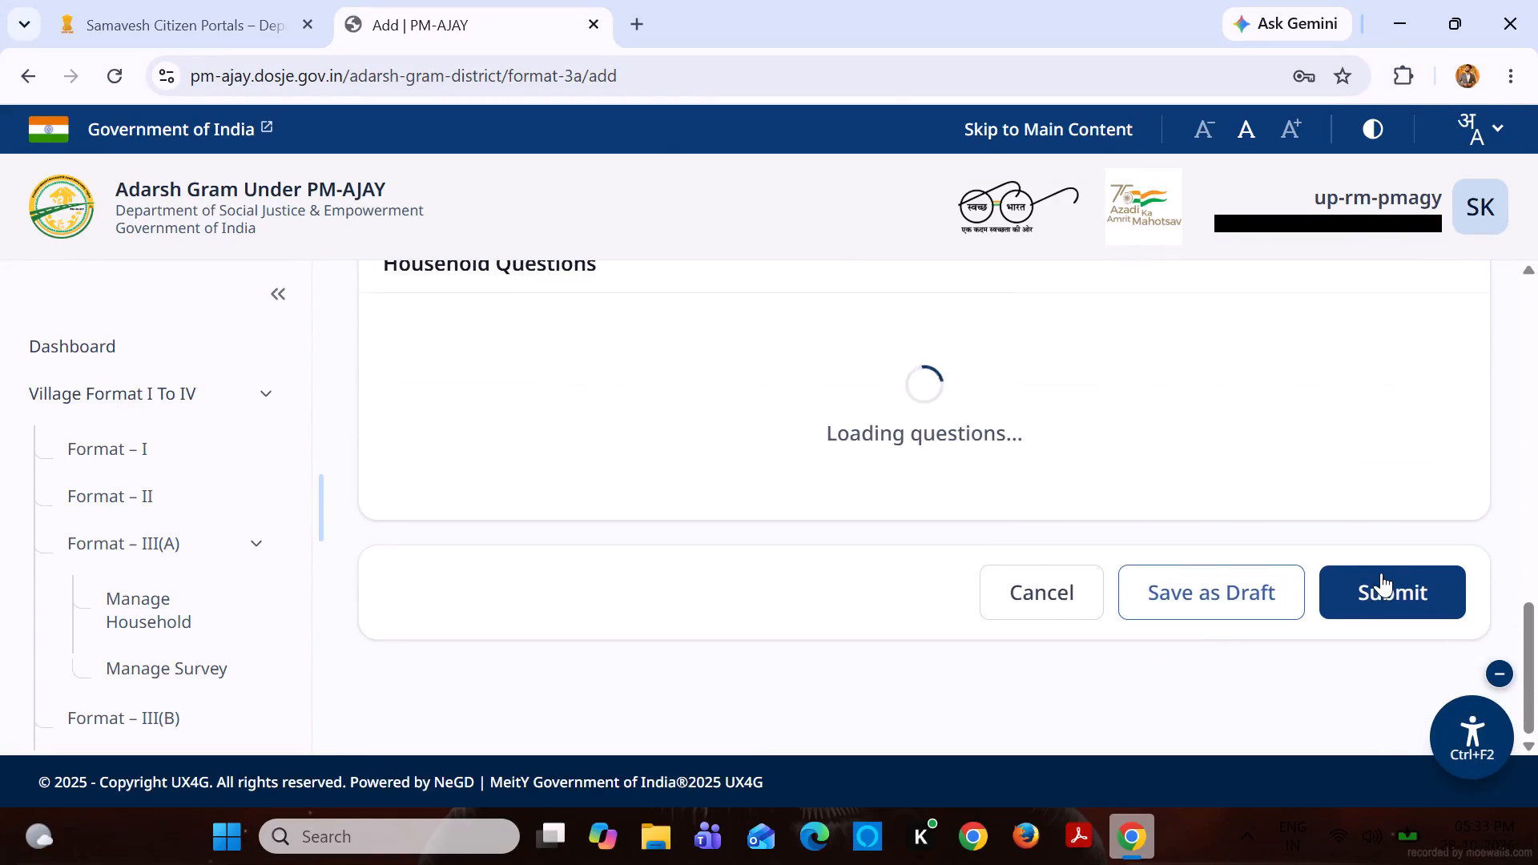
# Choose domain 8 – Financial Inclusion and enter 7 persons above 5 years and 7 members who already have Aadhaar (8.1).
pyautogui.click(1369, 386)
pyautogui.scroll(-7, 1274, 611)
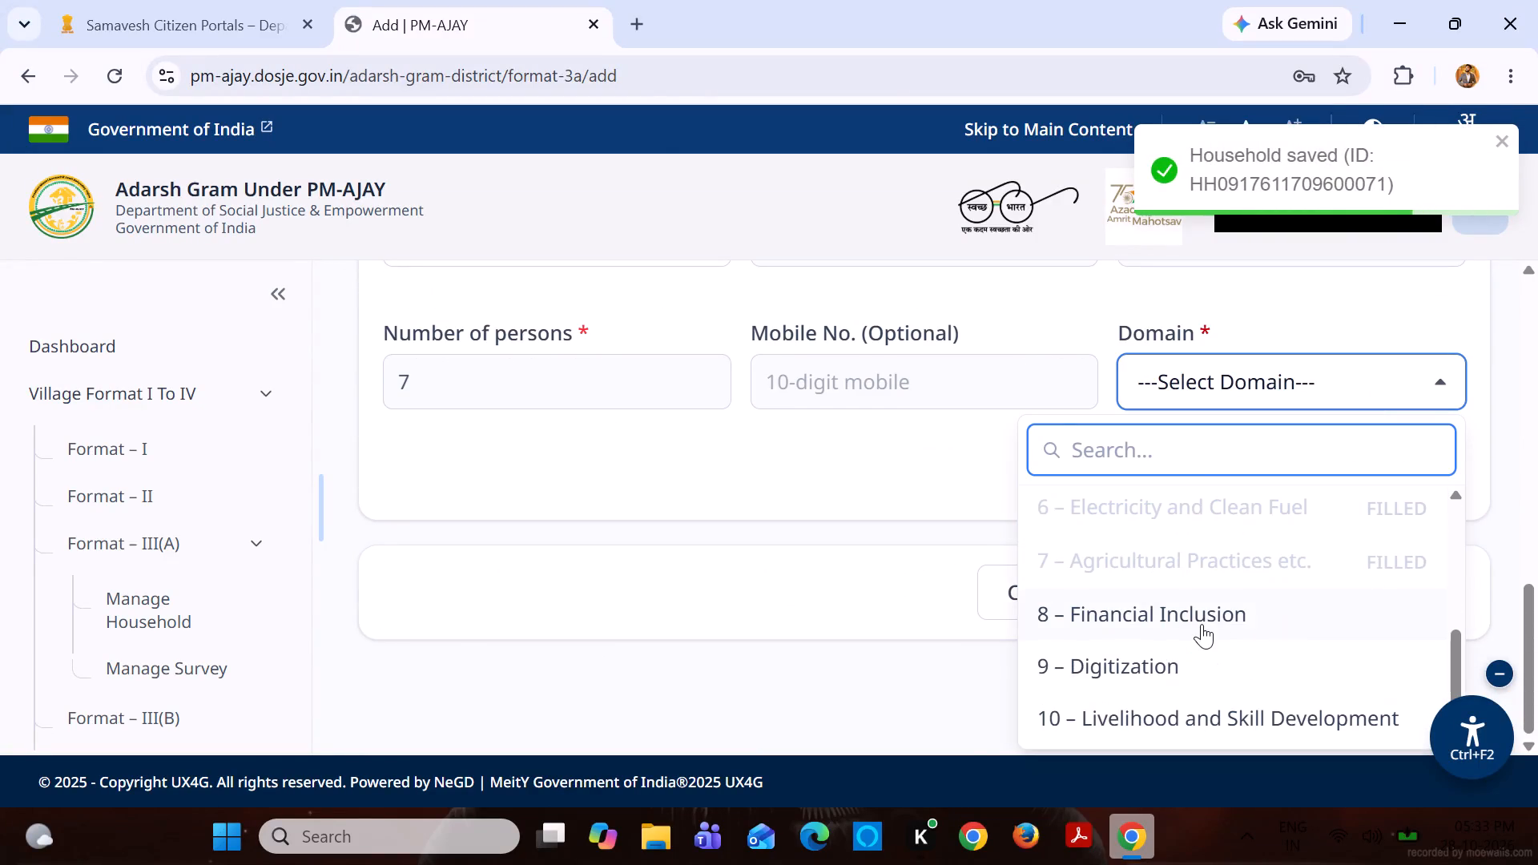
pyautogui.click(1202, 624)
pyautogui.scroll(-4, 1202, 624)
pyautogui.click(1226, 370)
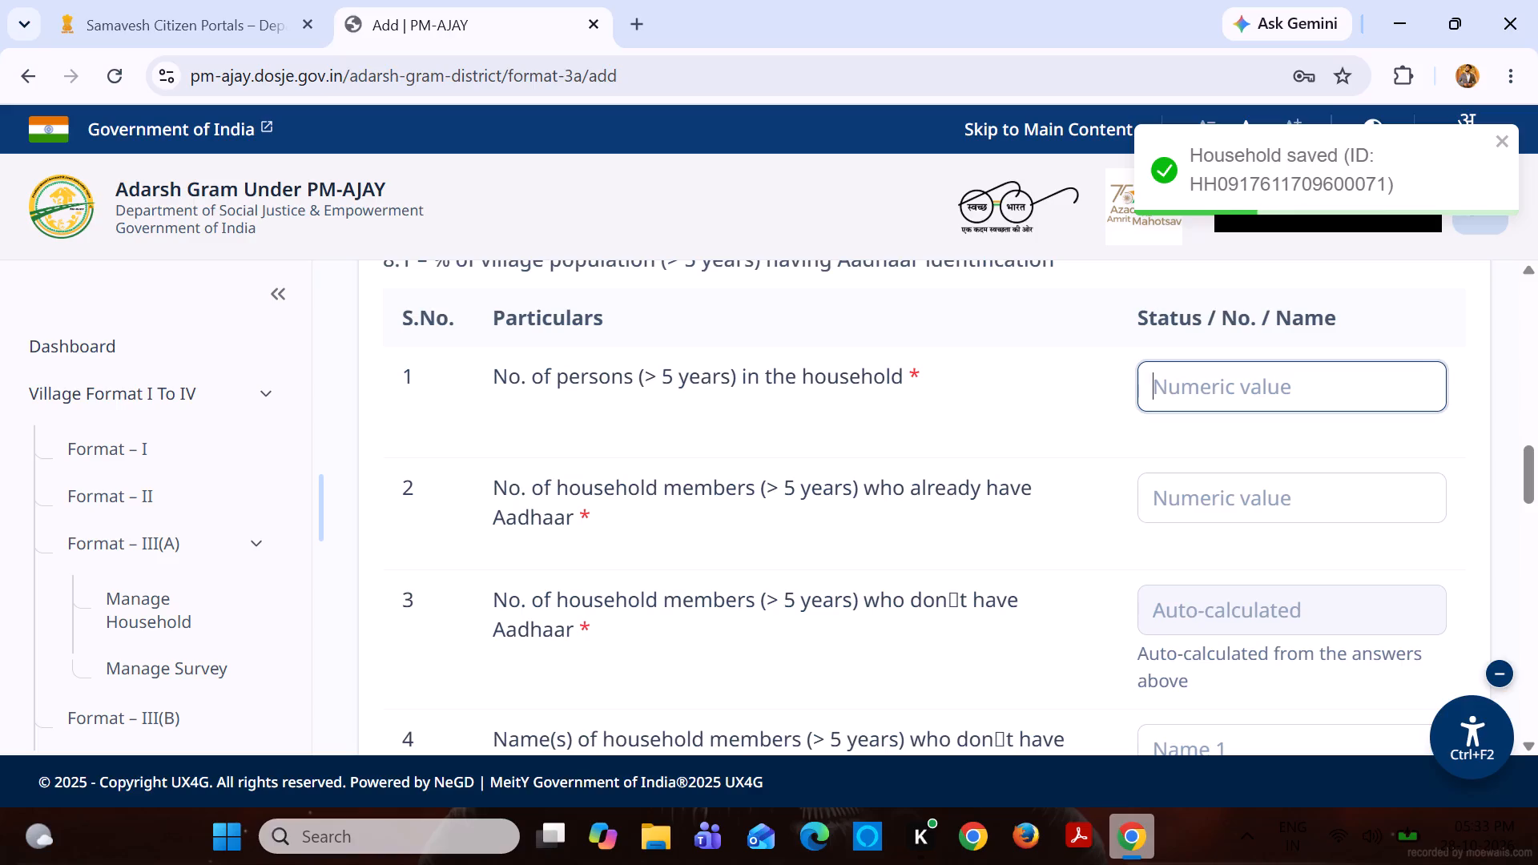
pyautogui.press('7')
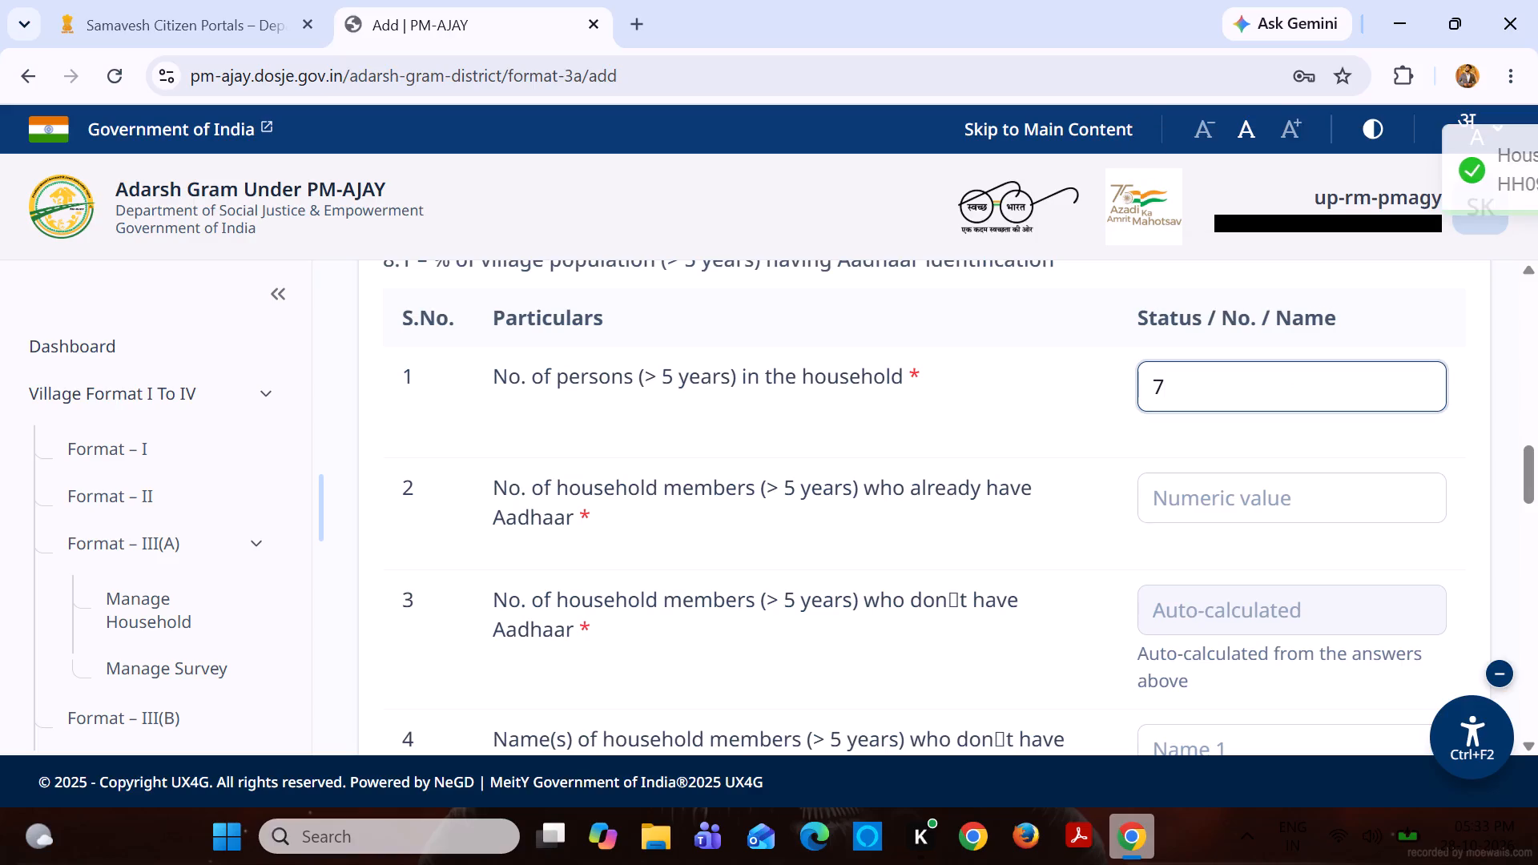
pyautogui.click(1177, 517)
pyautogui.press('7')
# Enter 3 members above 18 eligible for a Banks/Post Office account and 3 eligible members who have one.
pyautogui.scroll(-8, 1177, 517)
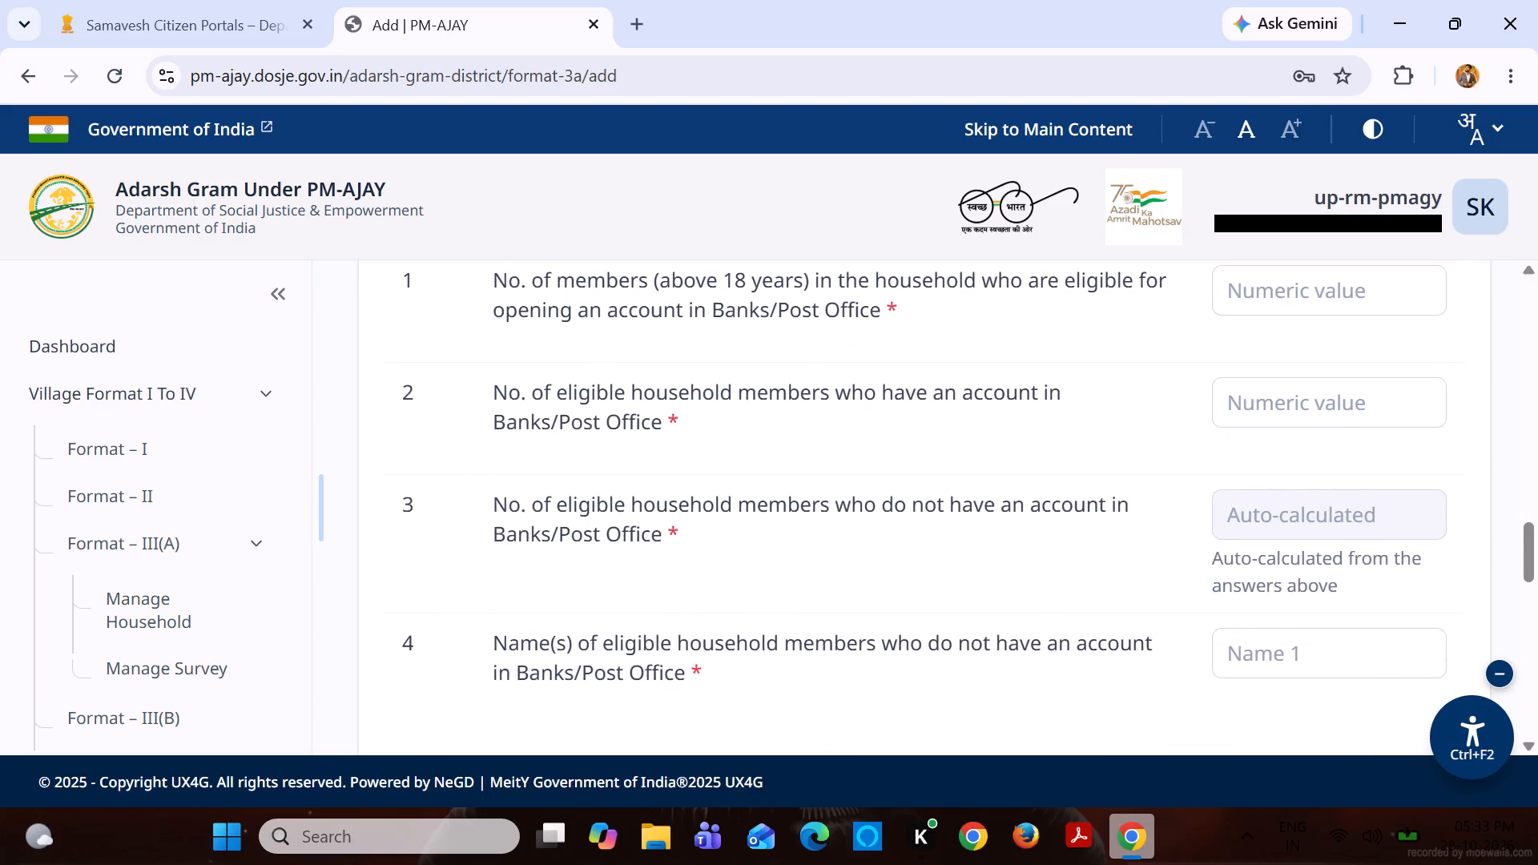
pyautogui.scroll(1, 1313, 293)
pyautogui.click(1273, 332)
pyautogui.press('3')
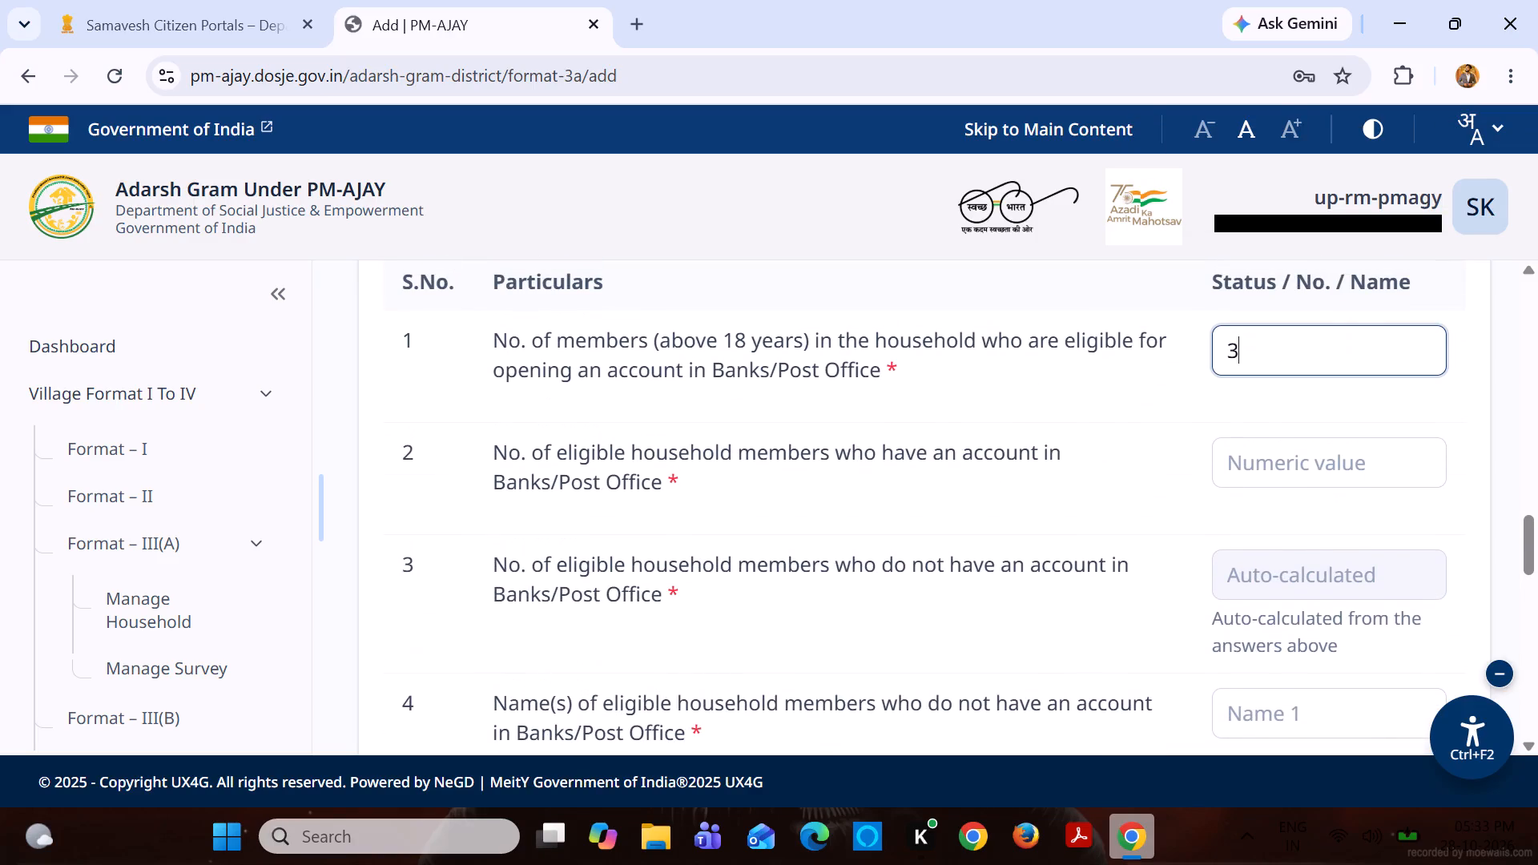
pyautogui.click(1236, 452)
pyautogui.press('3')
# Enter 0 members eligible for PMSBY (8.3) and 0 eligible for PMJJBY (8.4), and submit domain 8.
pyautogui.scroll(-5, 1236, 452)
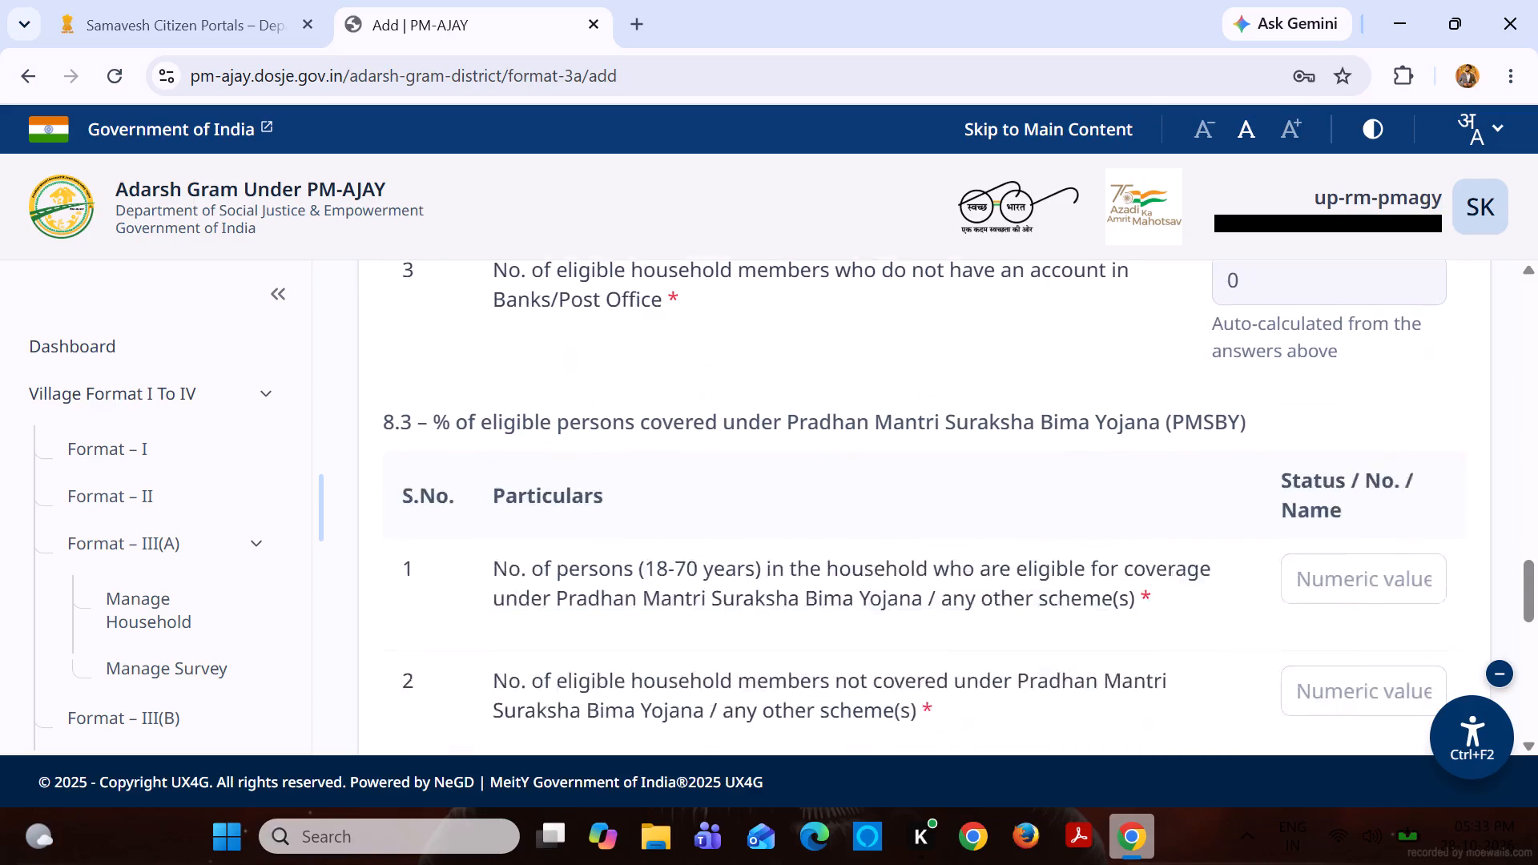
pyautogui.moveTo(1314, 486); pyautogui.dragTo(1327, 476)
pyautogui.click(1327, 476)
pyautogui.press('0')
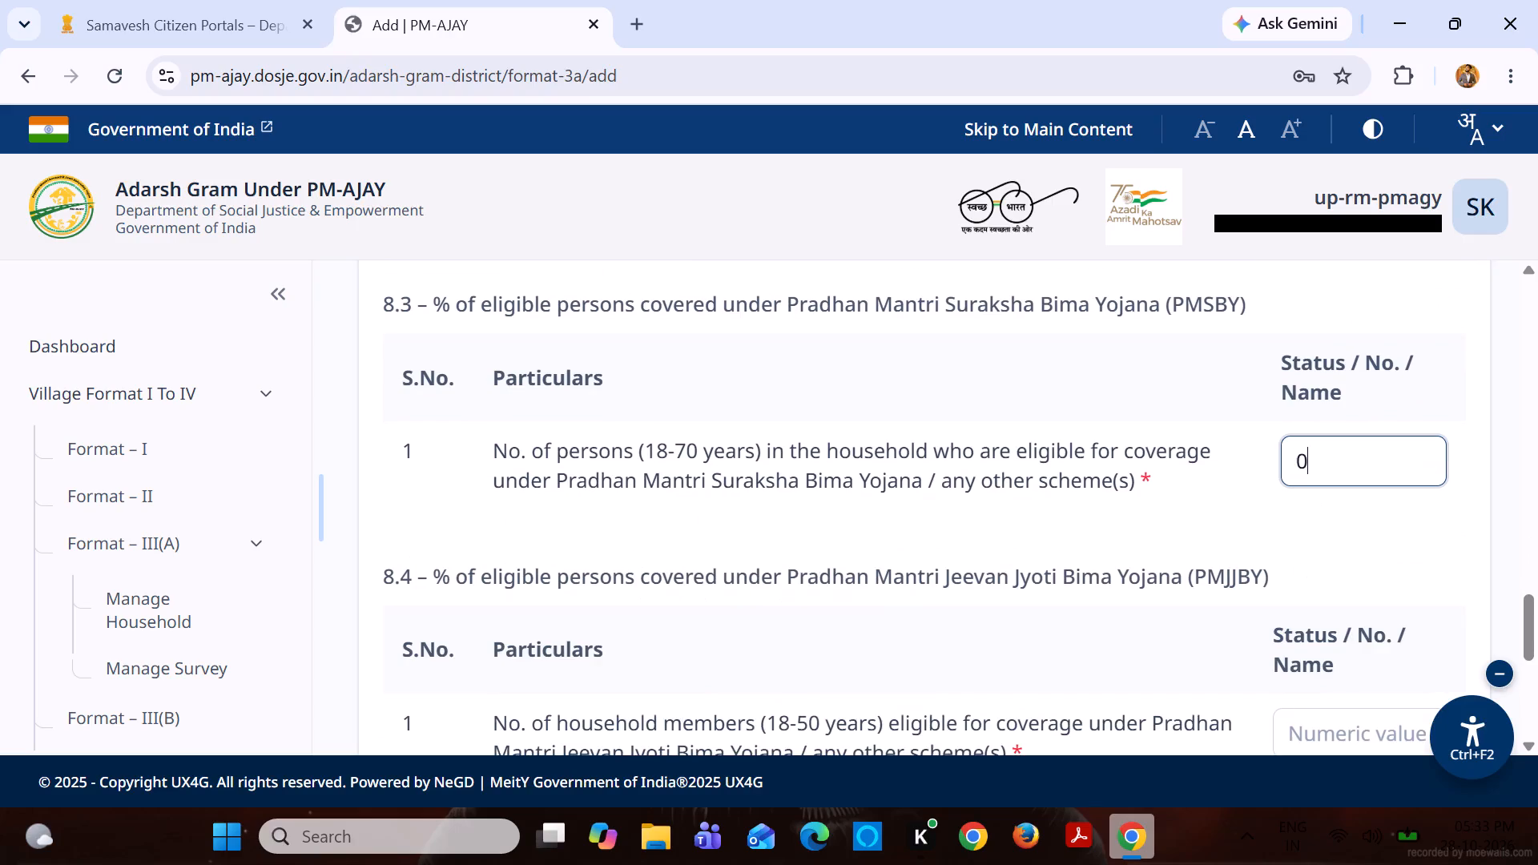
pyautogui.scroll(-3, 1327, 476)
pyautogui.click(1320, 573)
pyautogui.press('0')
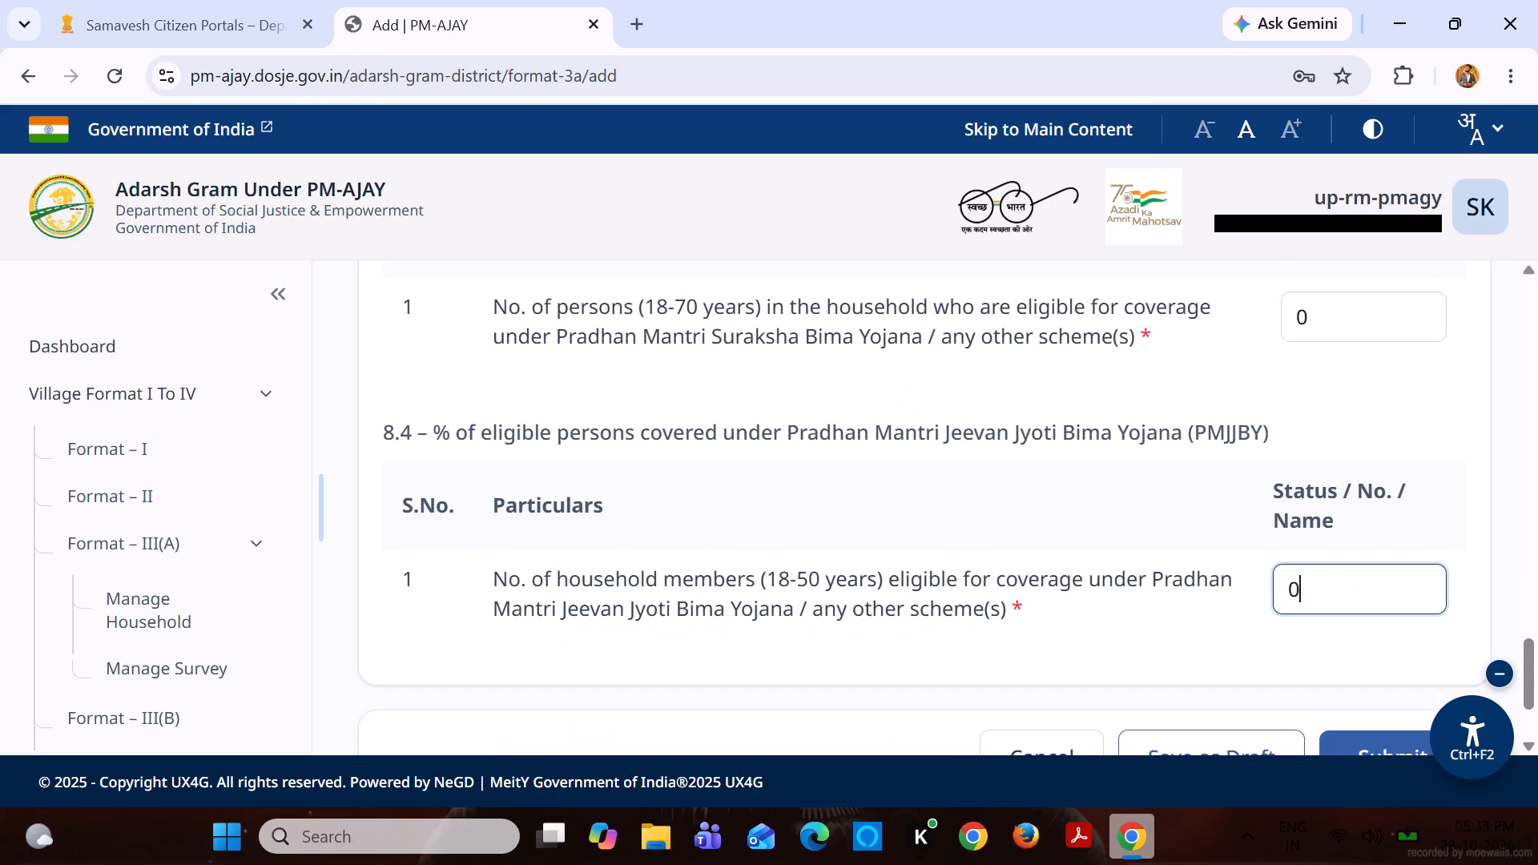
pyautogui.scroll(-7, 1320, 573)
pyautogui.moveTo(1350, 629); pyautogui.dragTo(1379, 604)
pyautogui.click(1379, 604)
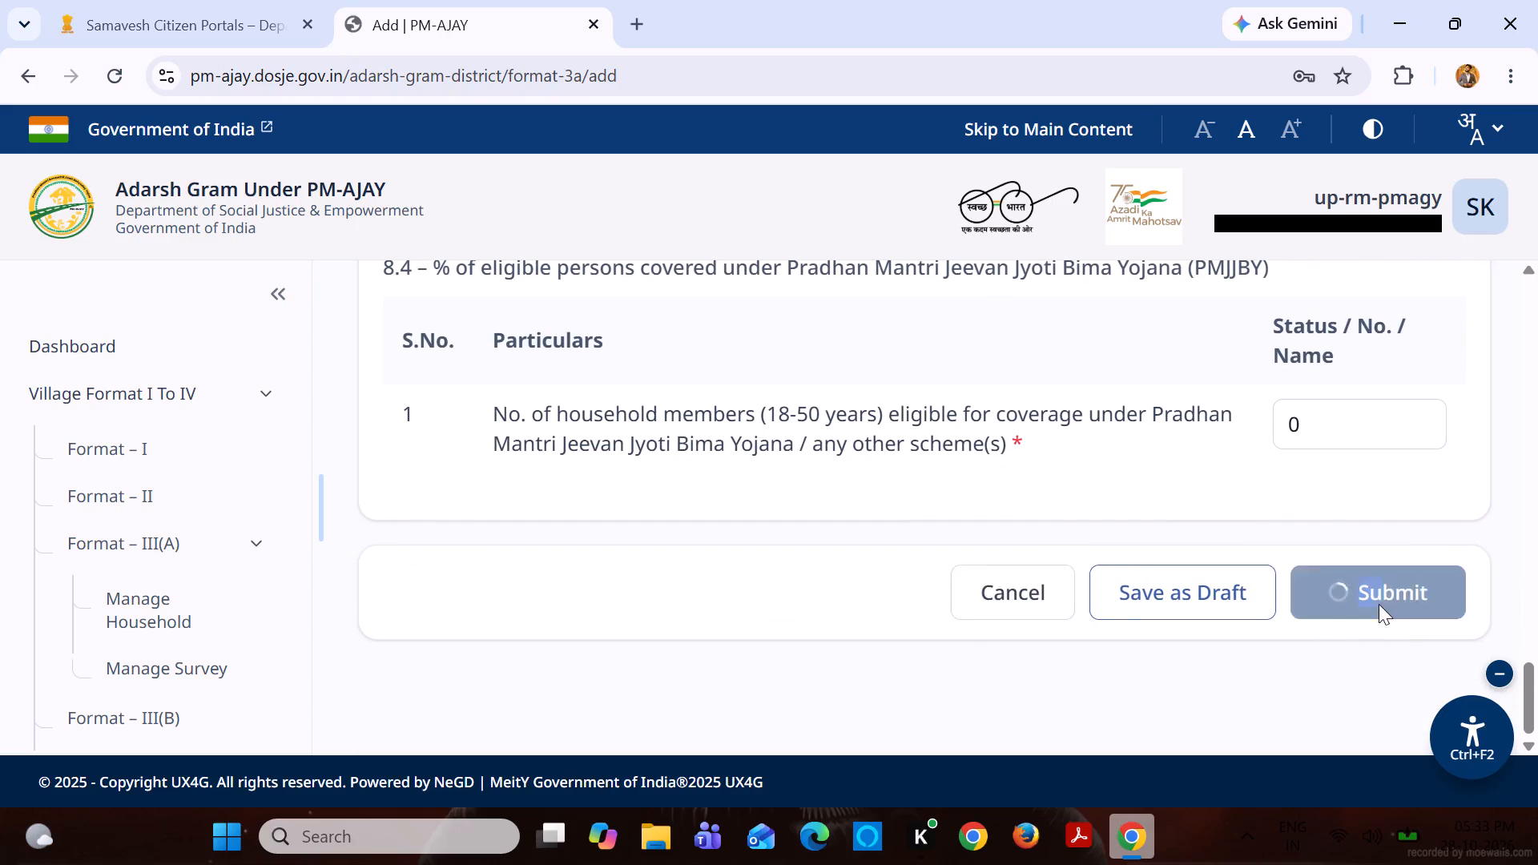
# Choose domain 9 – Digitization, enter 0 members aged 14-60 eligible for PMGDISHA training (9.3), and submit it.
pyautogui.click(1386, 371)
pyautogui.scroll(-9, 1263, 630)
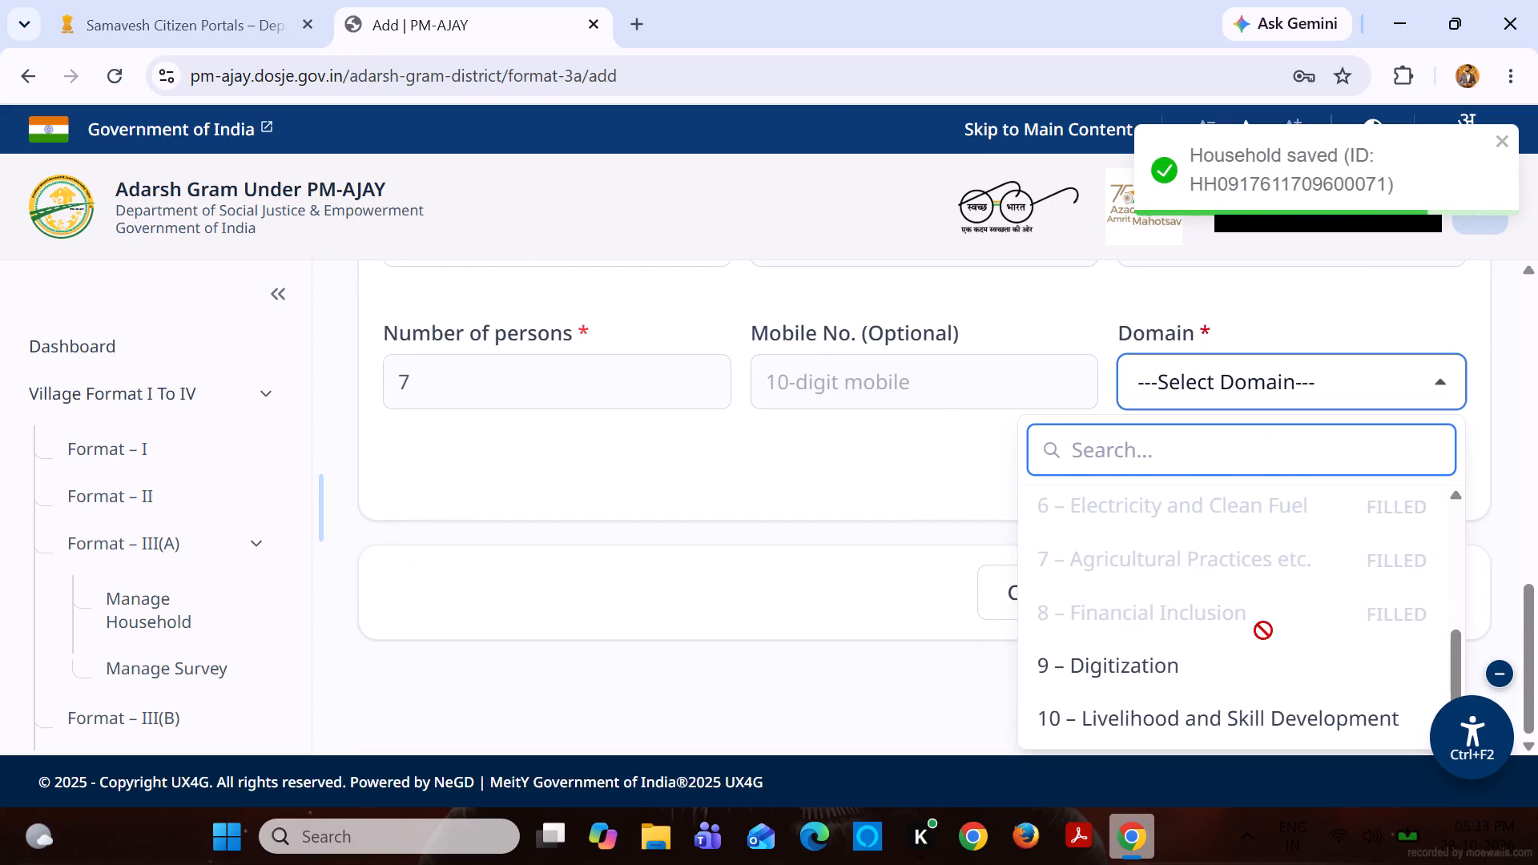
pyautogui.click(1202, 664)
pyautogui.scroll(-3, 1202, 664)
pyautogui.click(1339, 497)
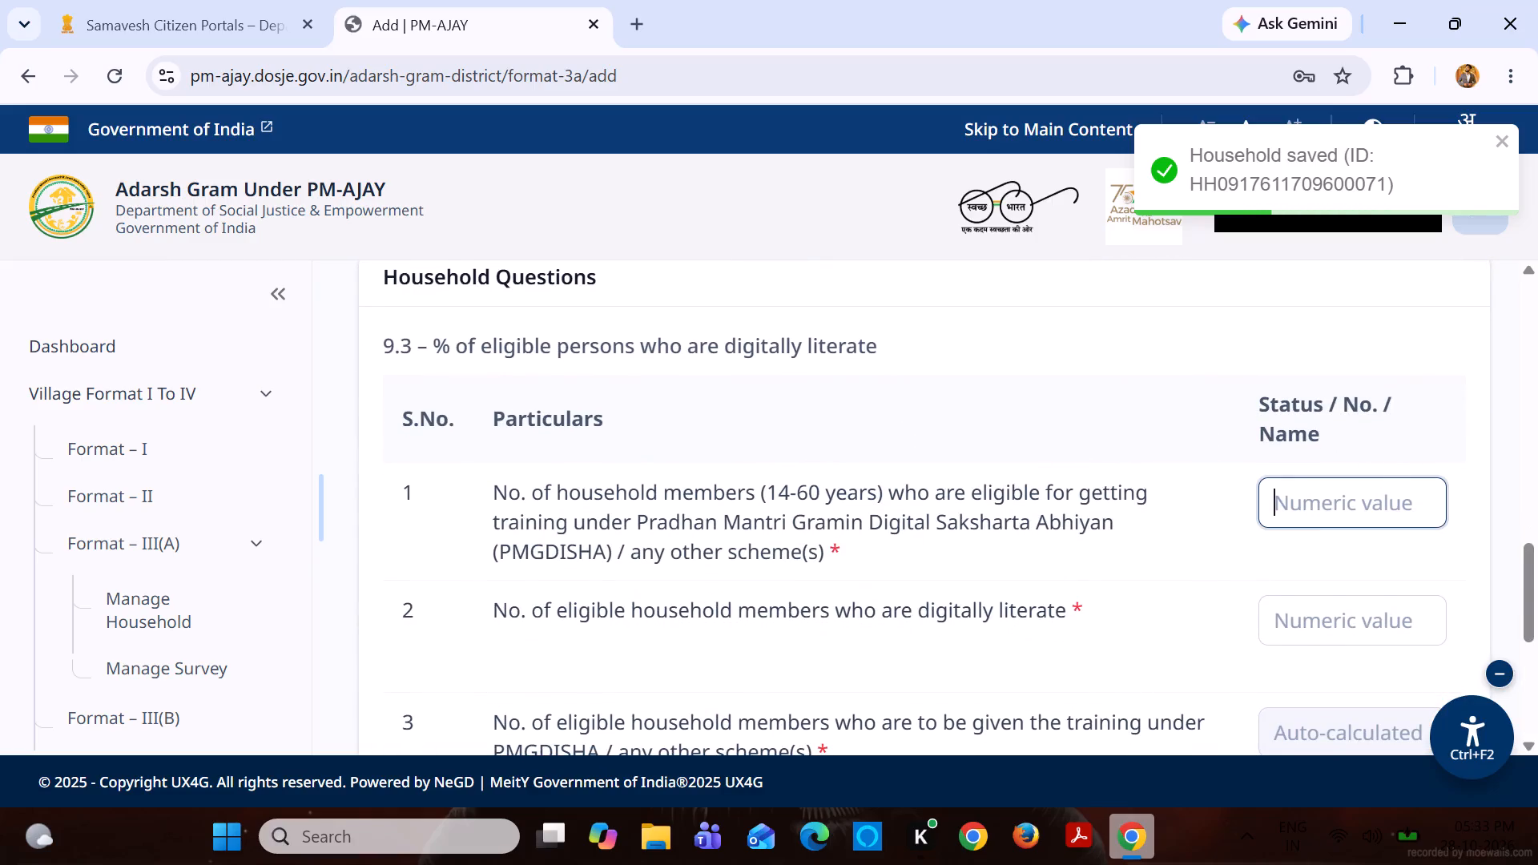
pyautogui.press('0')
pyautogui.click(1377, 684)
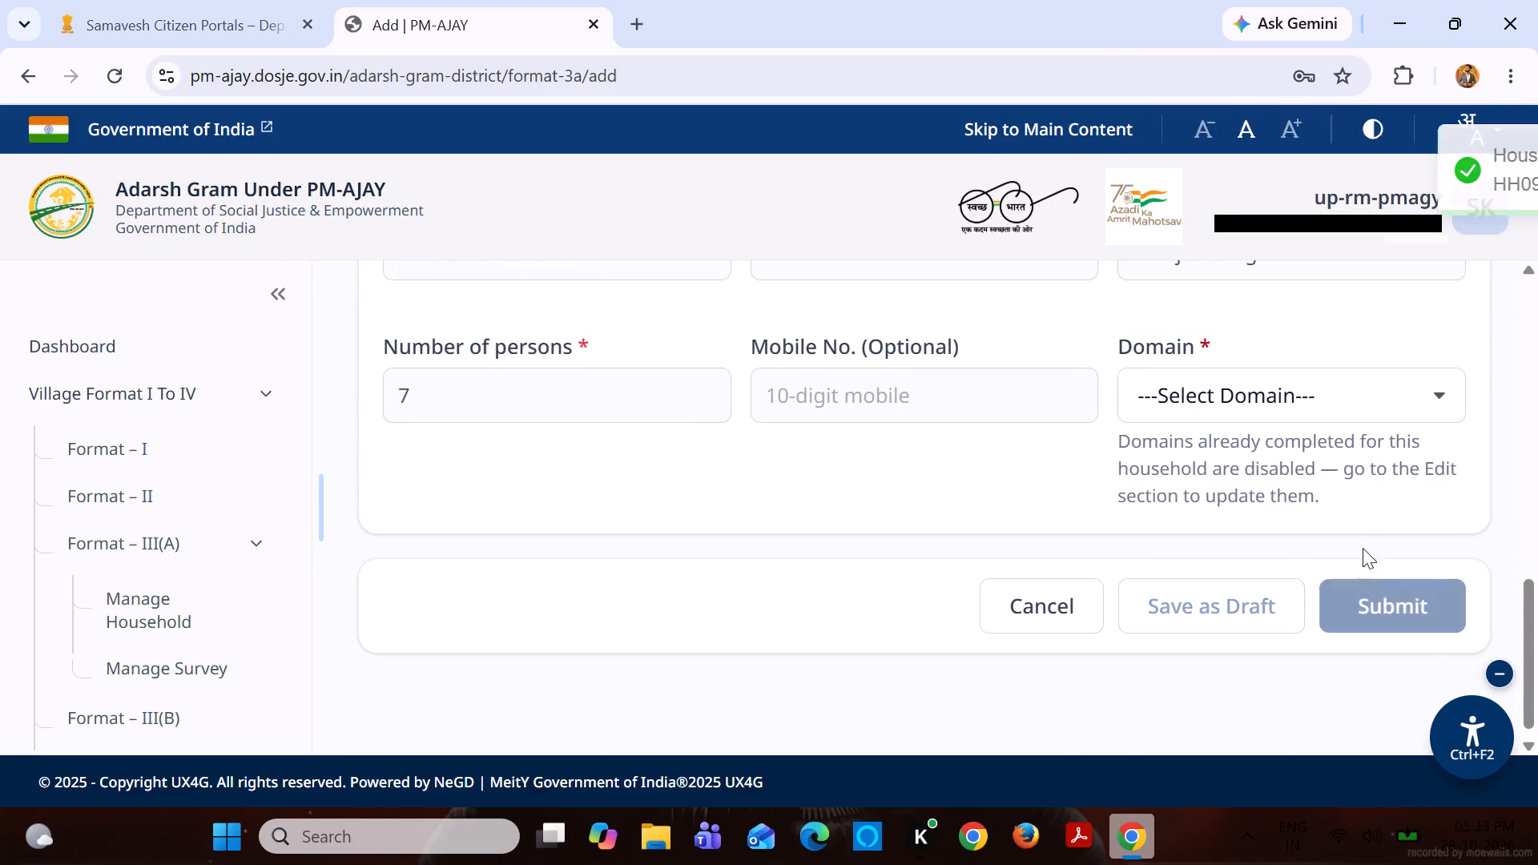
# Choose domain 10 – Livelihood and Skill Development and enter 0 youth eligible for skill development training (10.1) and 0 for 10.2.
pyautogui.click(1383, 376)
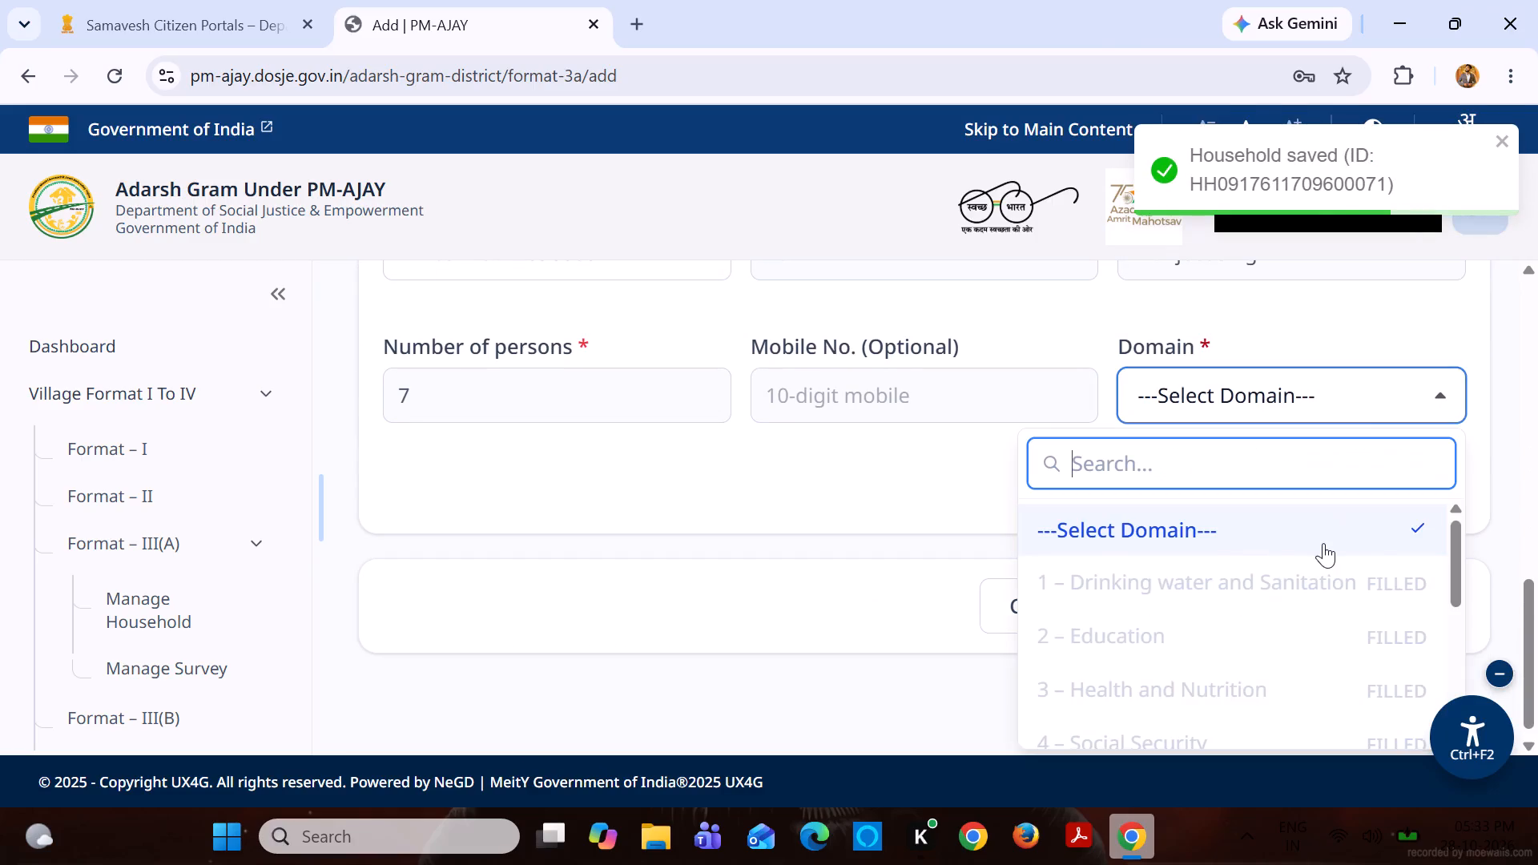
pyautogui.scroll(-8, 1323, 543)
pyautogui.click(1222, 724)
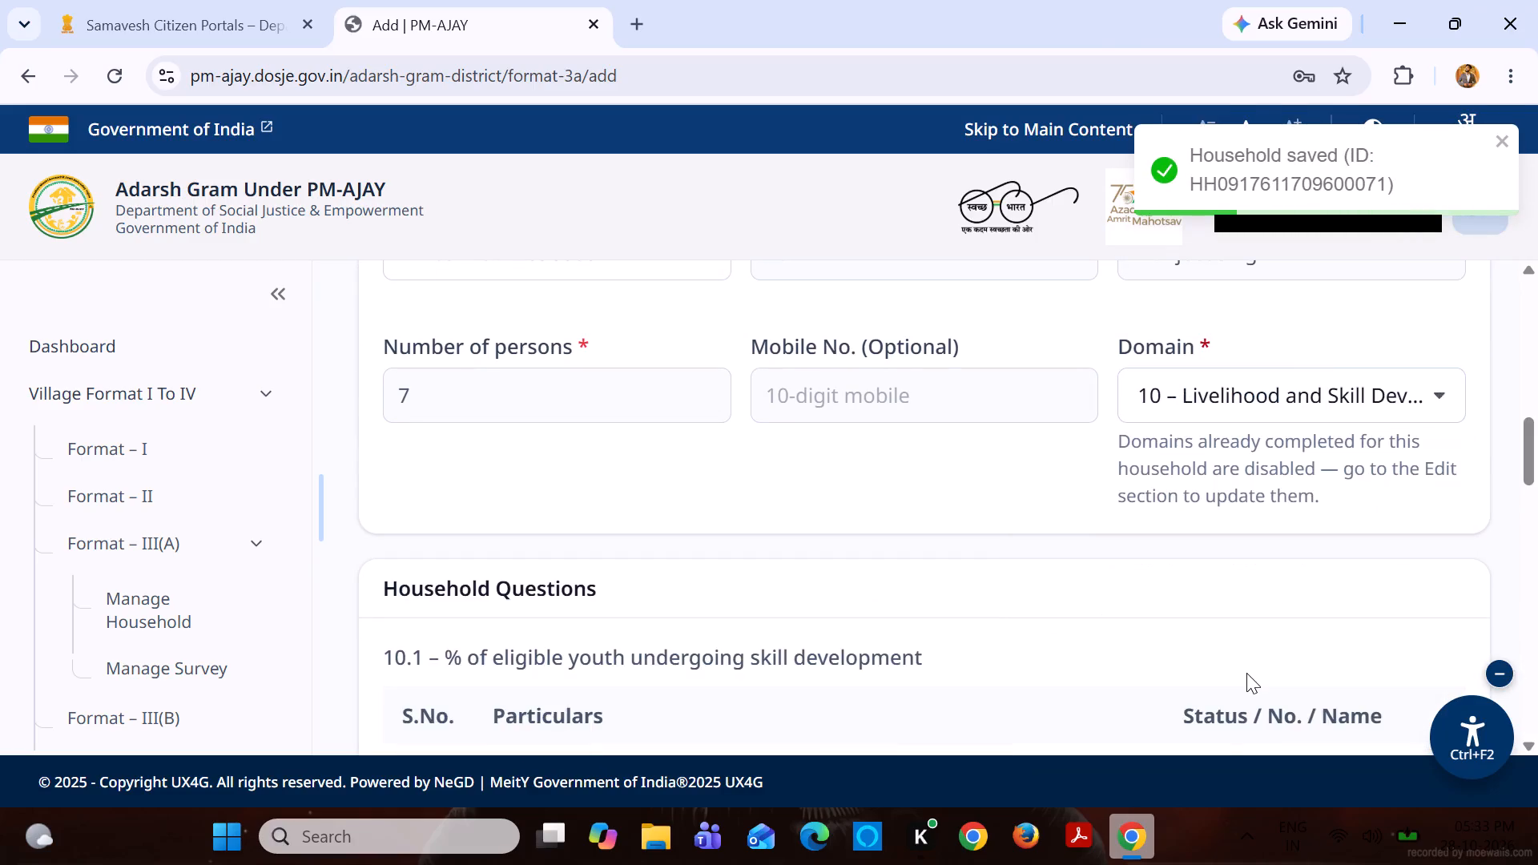
pyautogui.scroll(-2, 1246, 673)
pyautogui.click(1274, 505)
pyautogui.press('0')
pyautogui.scroll(-1, 1274, 496)
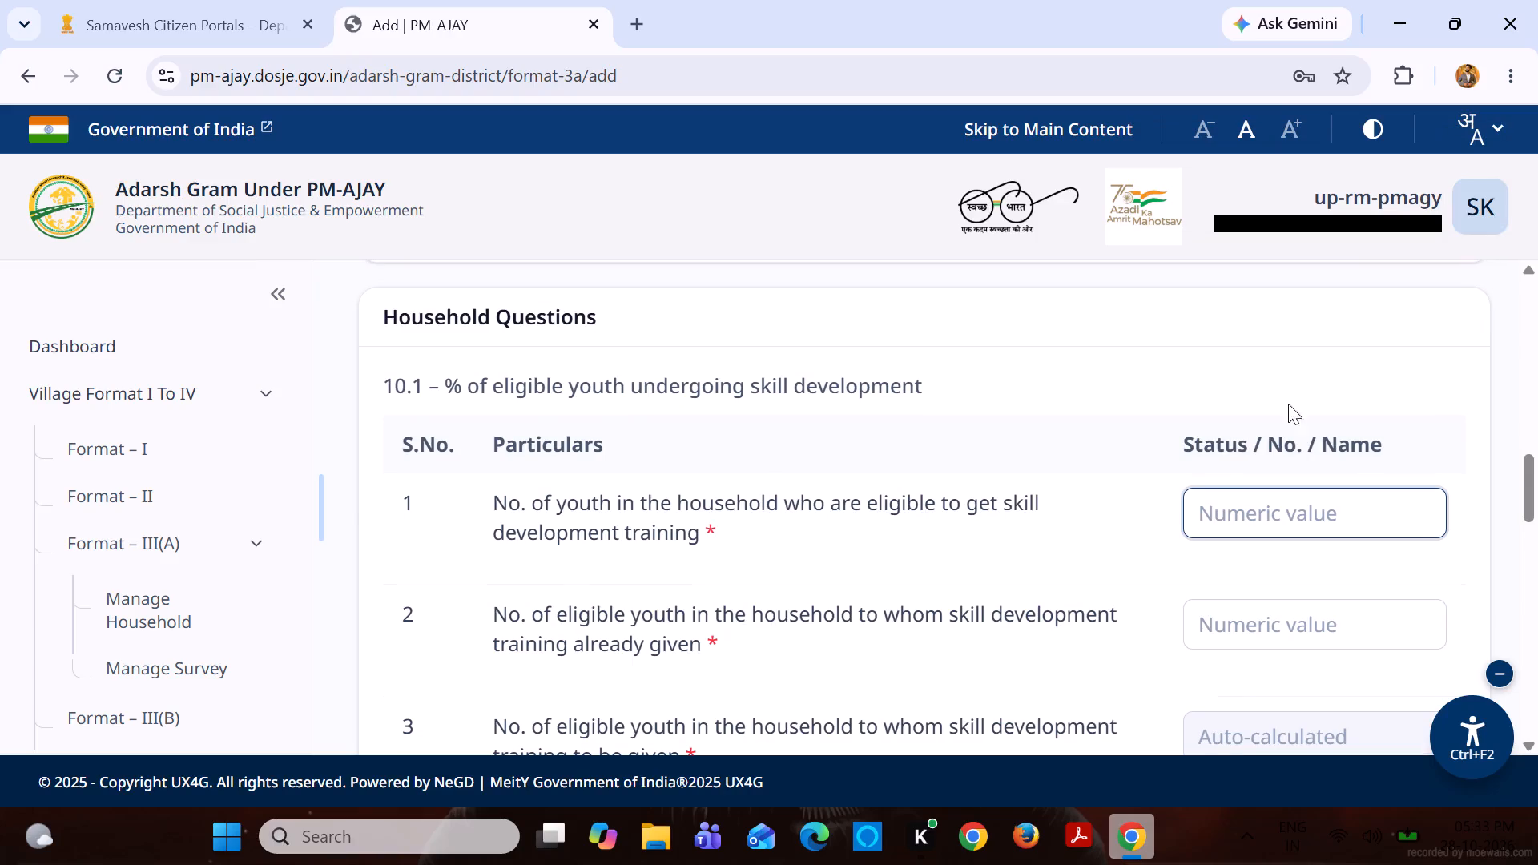
pyautogui.scroll(-2, 1288, 404)
pyautogui.click(1286, 545)
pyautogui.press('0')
# Answer Yes to a household member belonging to a self-help group (10.3) and submit domain 10.
pyautogui.scroll(-6, 1286, 545)
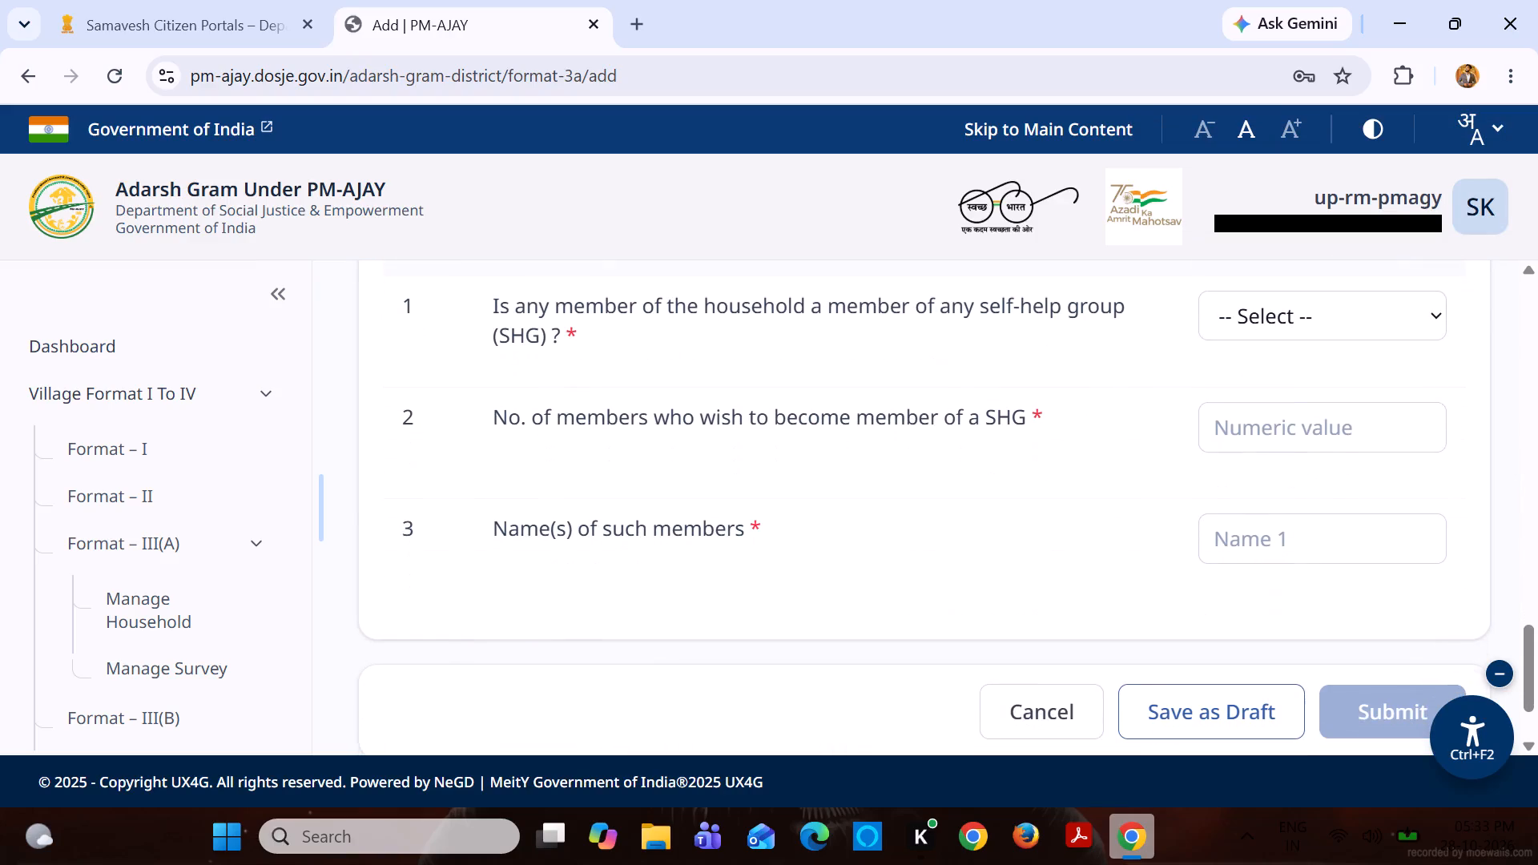
pyautogui.moveTo(1309, 305); pyautogui.dragTo(1262, 397)
pyautogui.click(1262, 397)
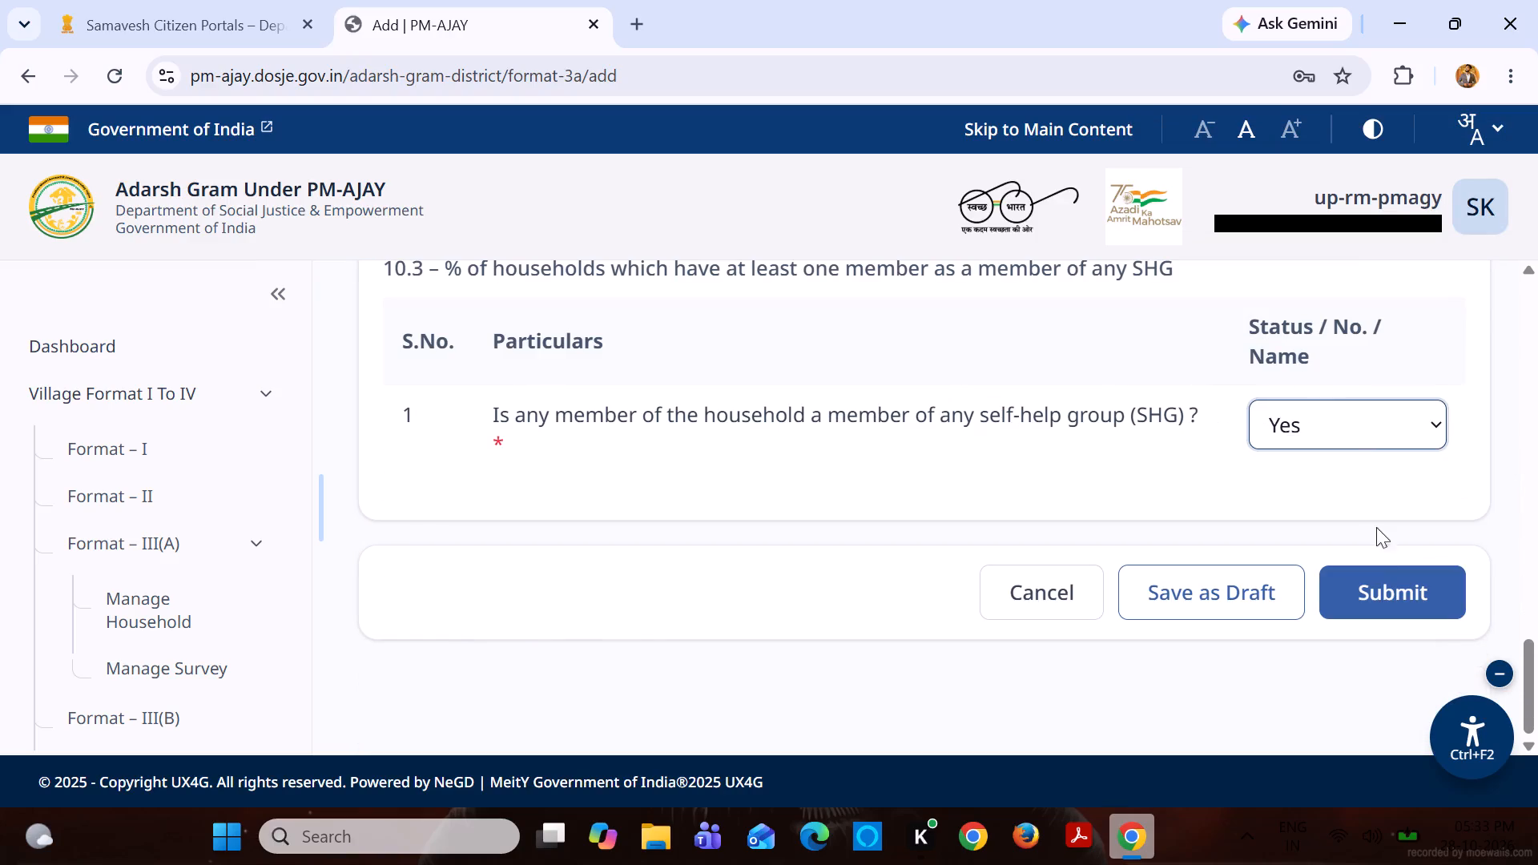
pyautogui.click(1381, 585)
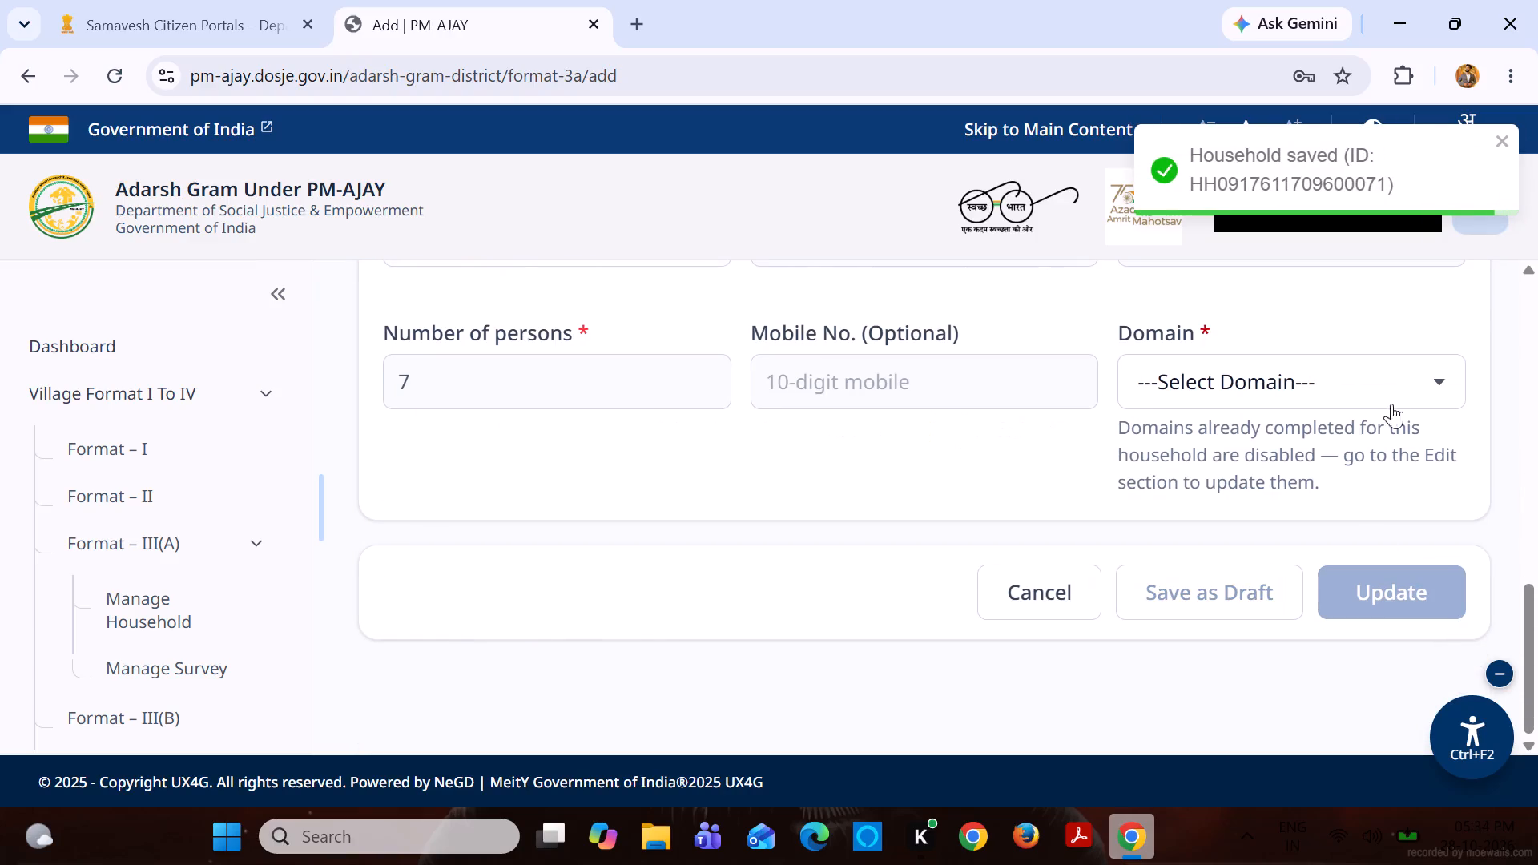
pyautogui.click(1383, 382)
pyautogui.scroll(-12, 1299, 579)
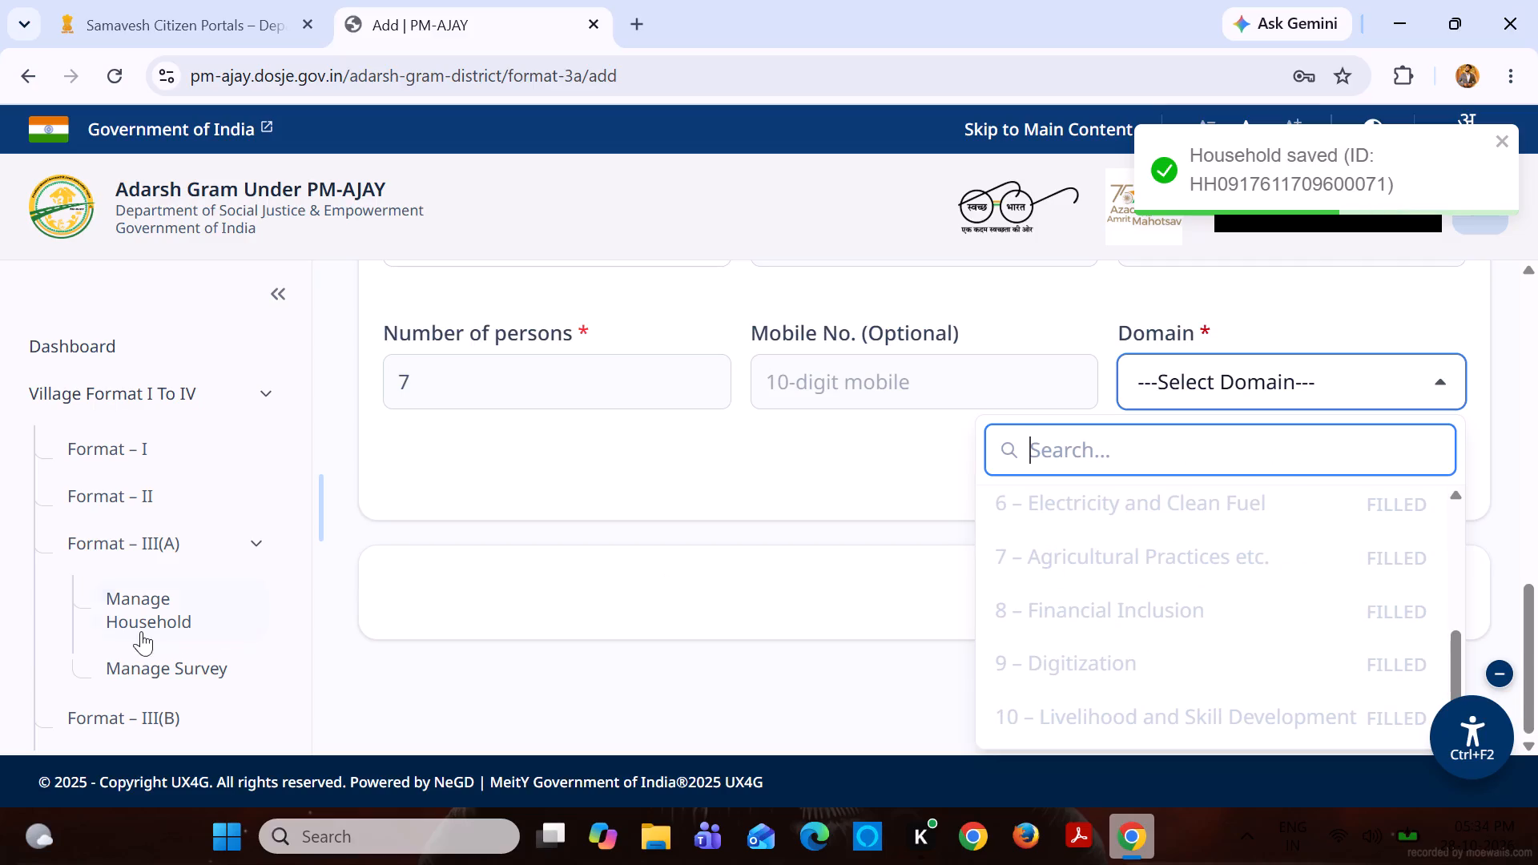
# Start a new household record with block Shahabad, gram panchayat Narkheri, village Narkhera and category SC.
pyautogui.click(155, 626)
pyautogui.click(1119, 349)
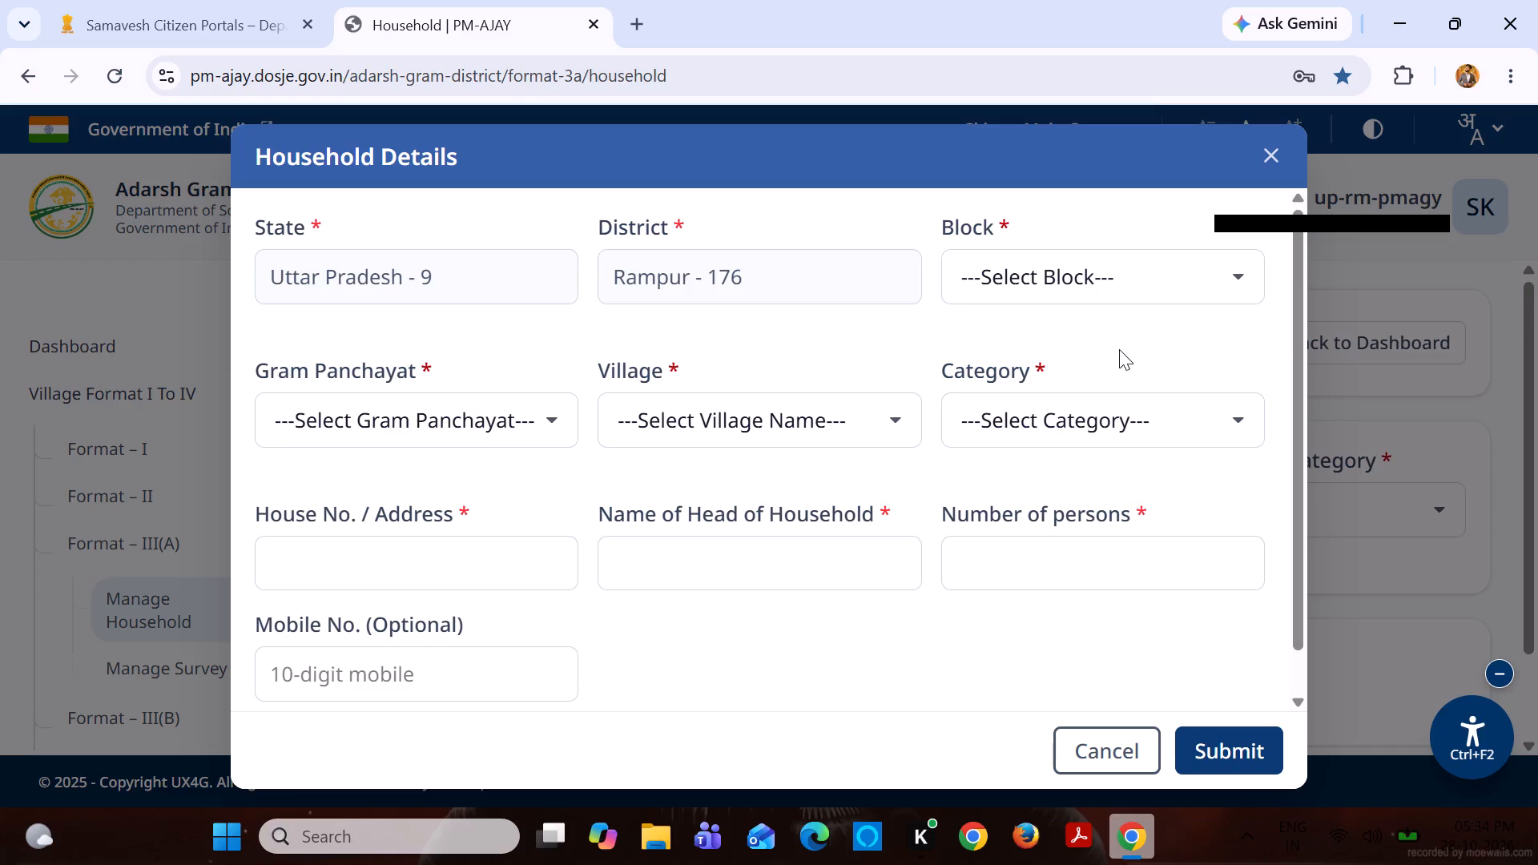
pyautogui.click(1166, 286)
pyautogui.click(1025, 670)
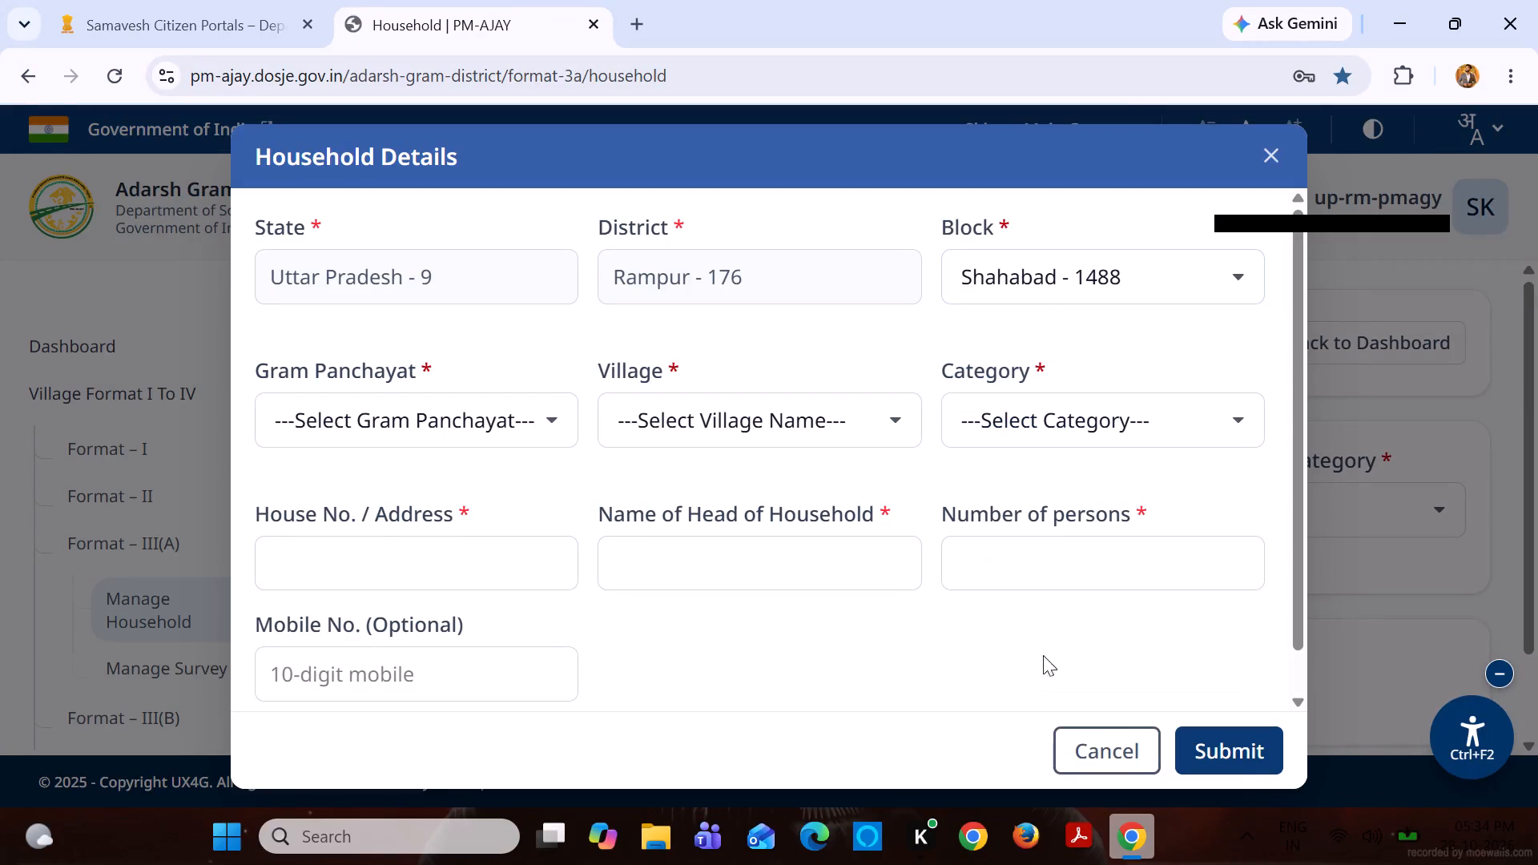
pyautogui.click(424, 436)
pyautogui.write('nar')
pyautogui.click(322, 557)
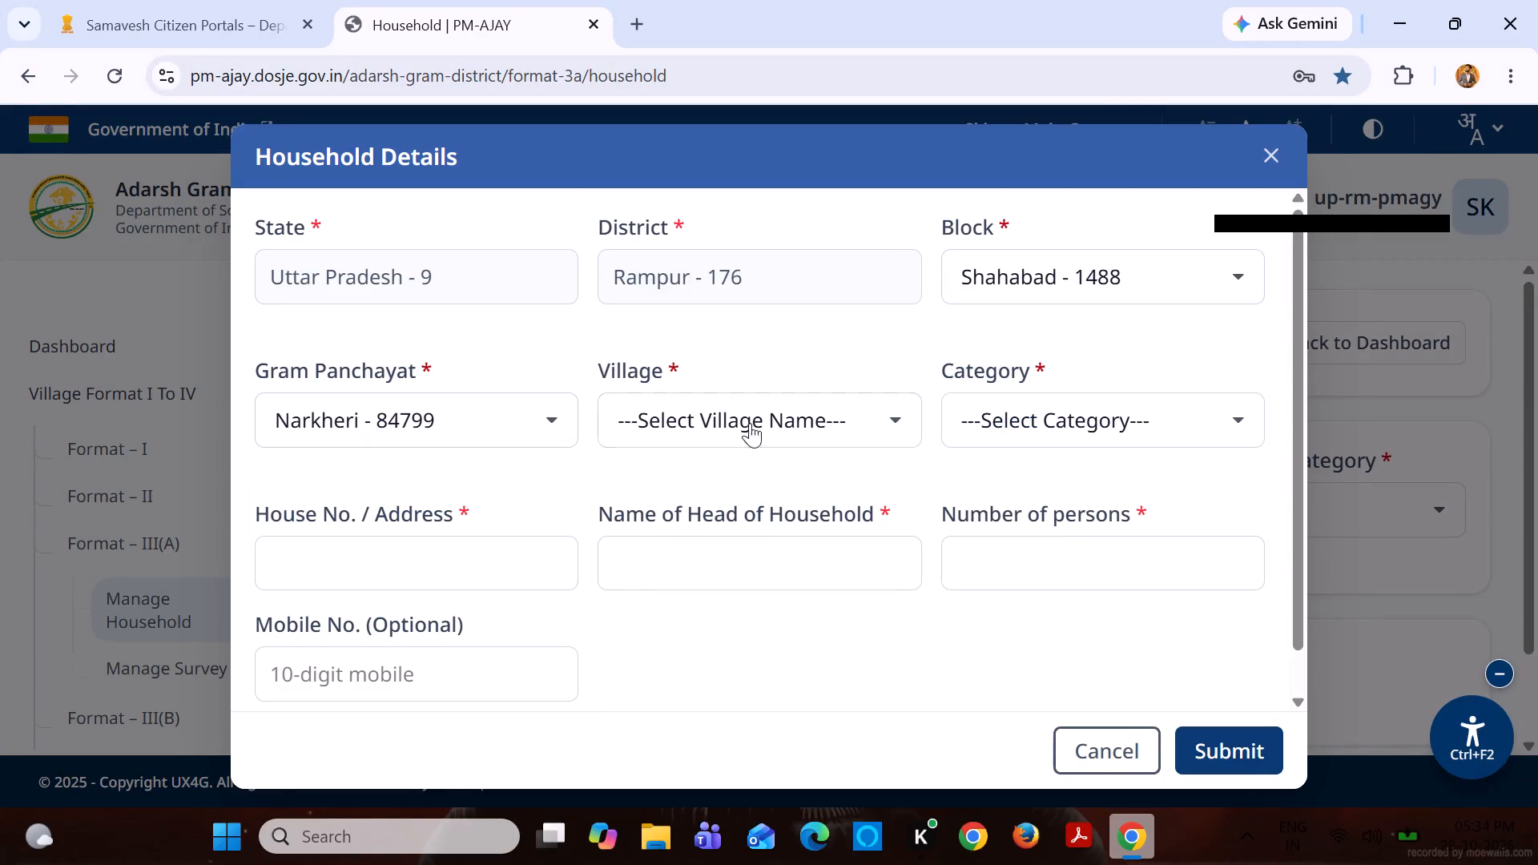
pyautogui.click(835, 424)
pyautogui.click(701, 539)
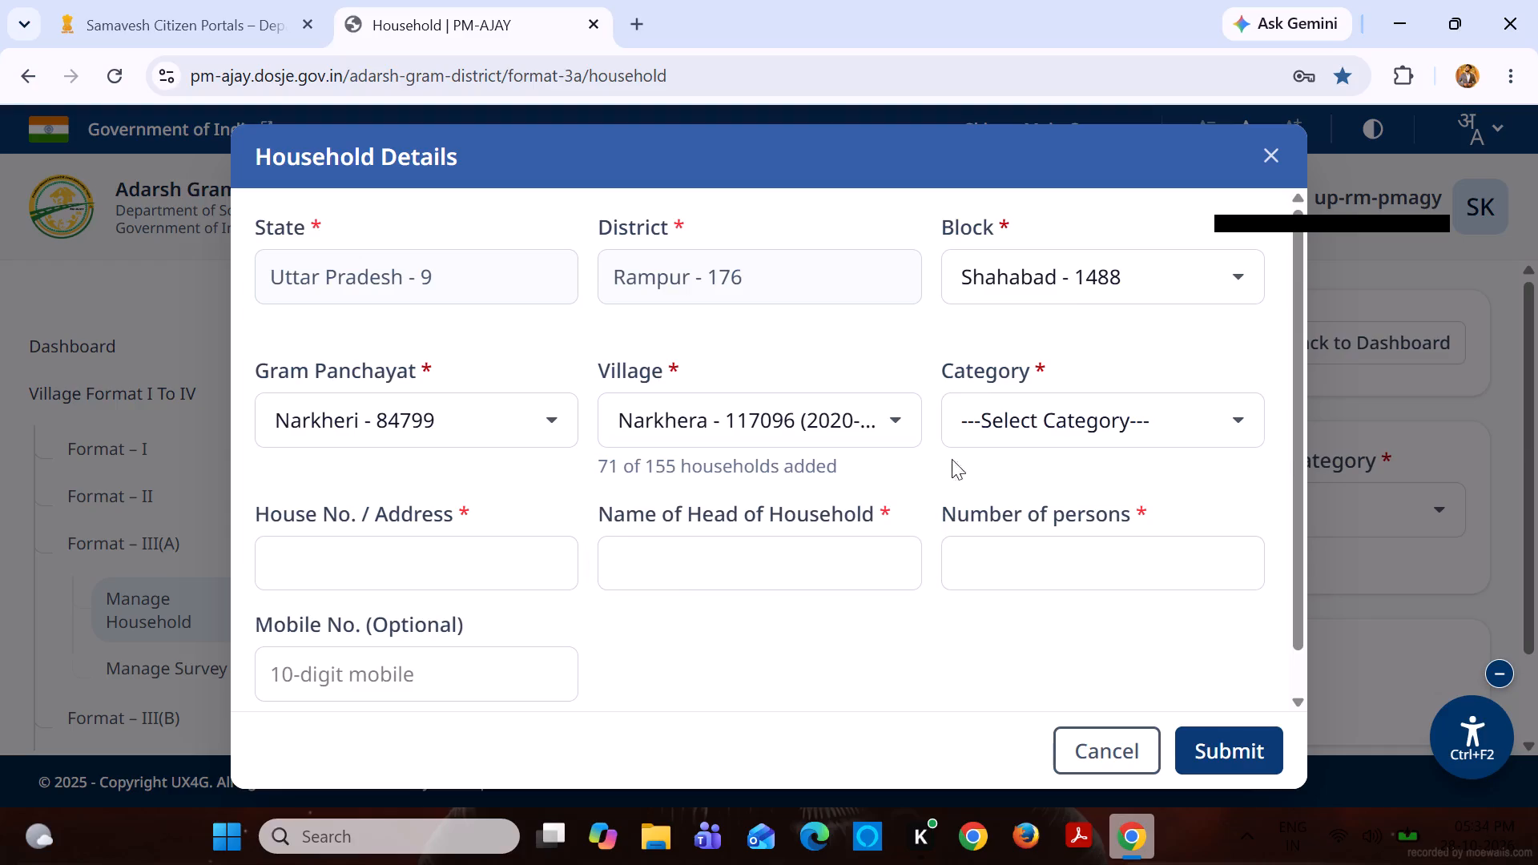
pyautogui.click(1061, 437)
pyautogui.click(972, 526)
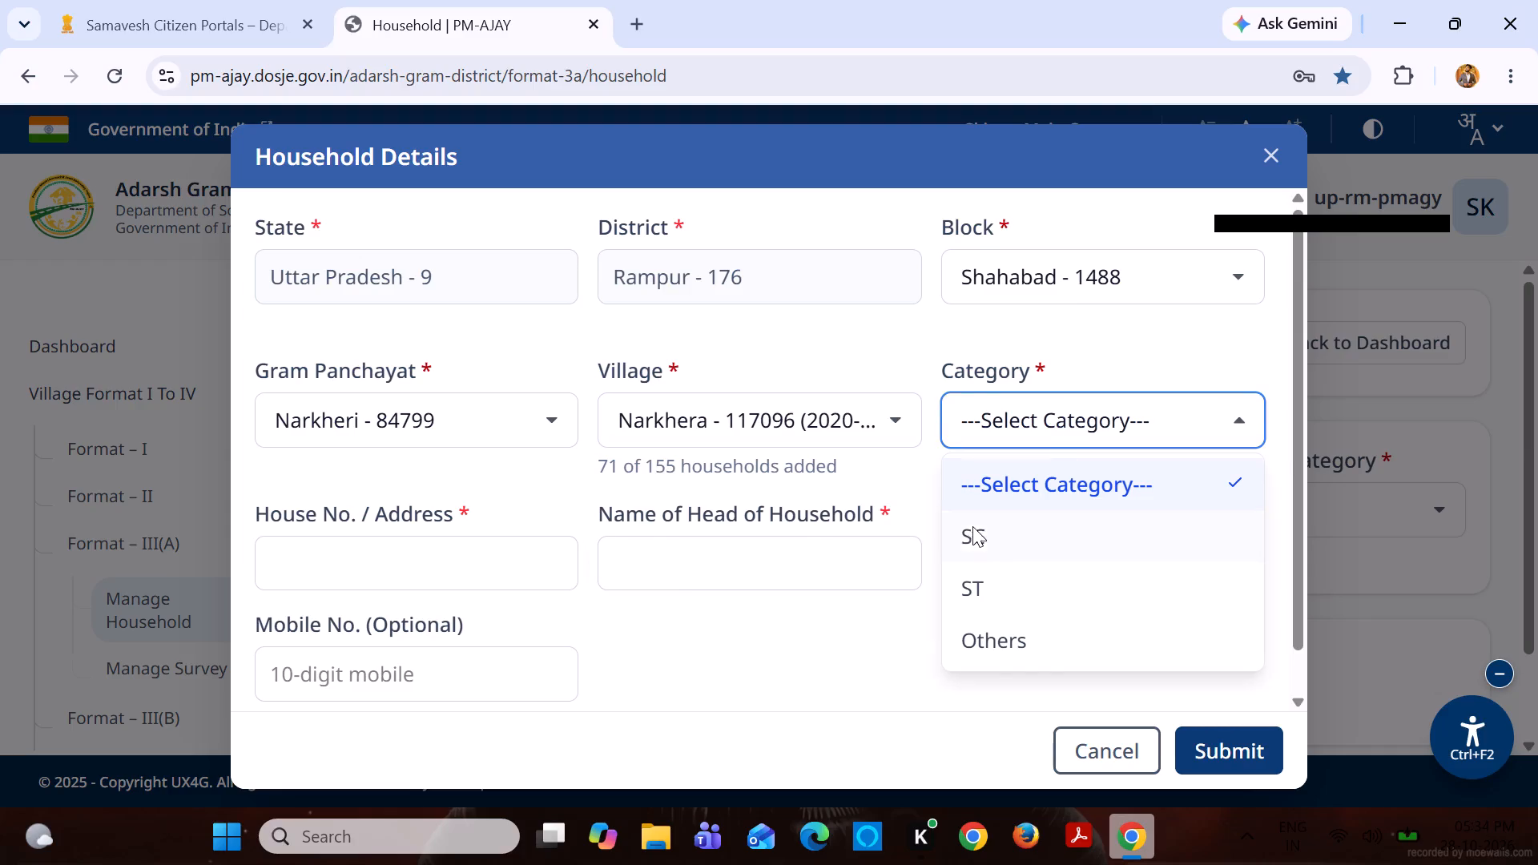
# Enter house number 71, the head of household's name and 6 persons, and submit the household details.
pyautogui.click(364, 574)
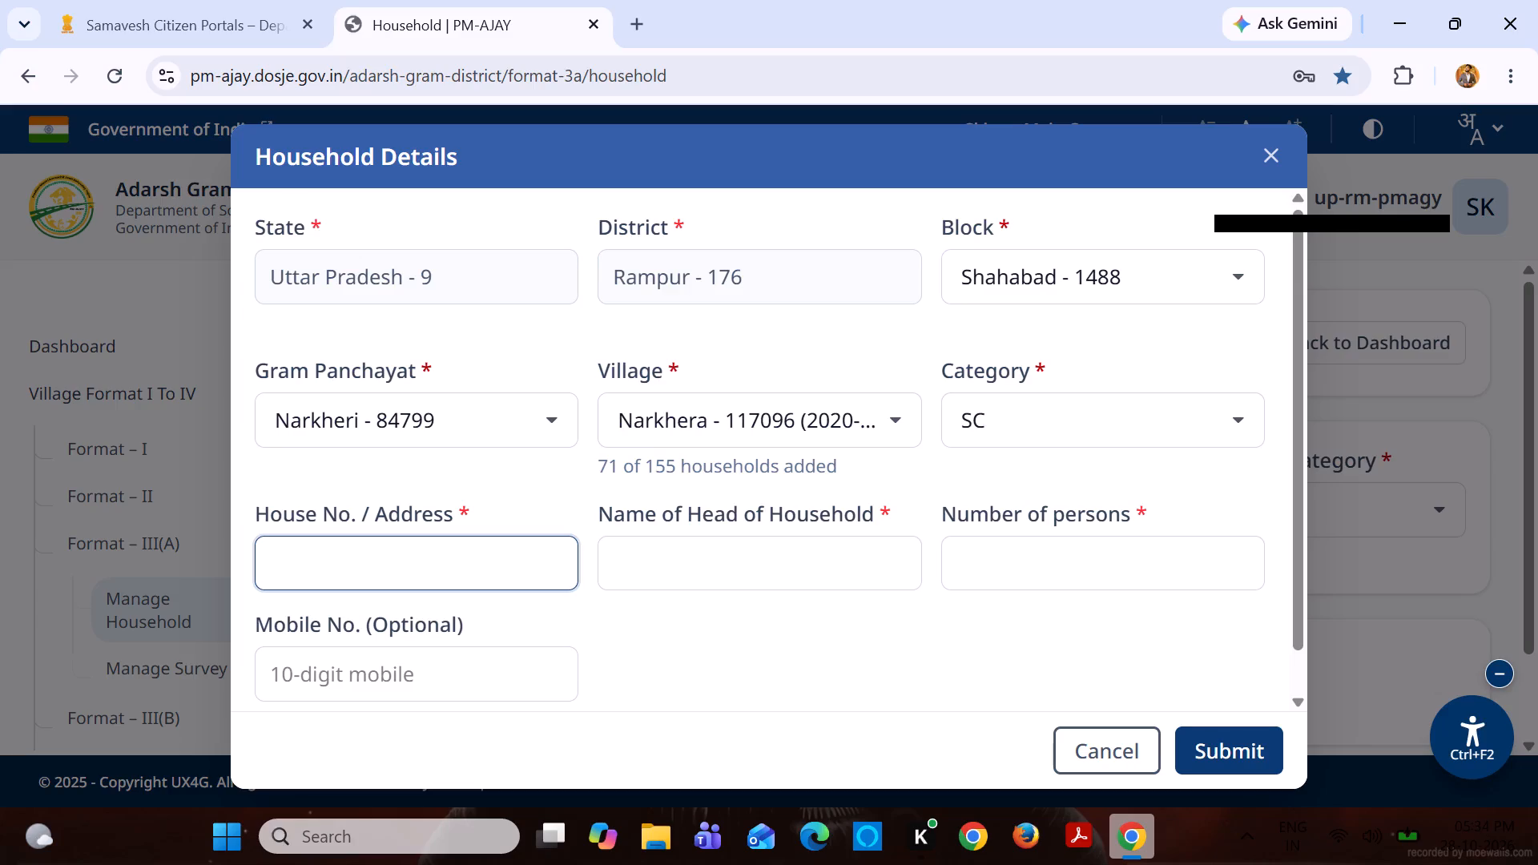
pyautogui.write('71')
pyautogui.click(653, 549)
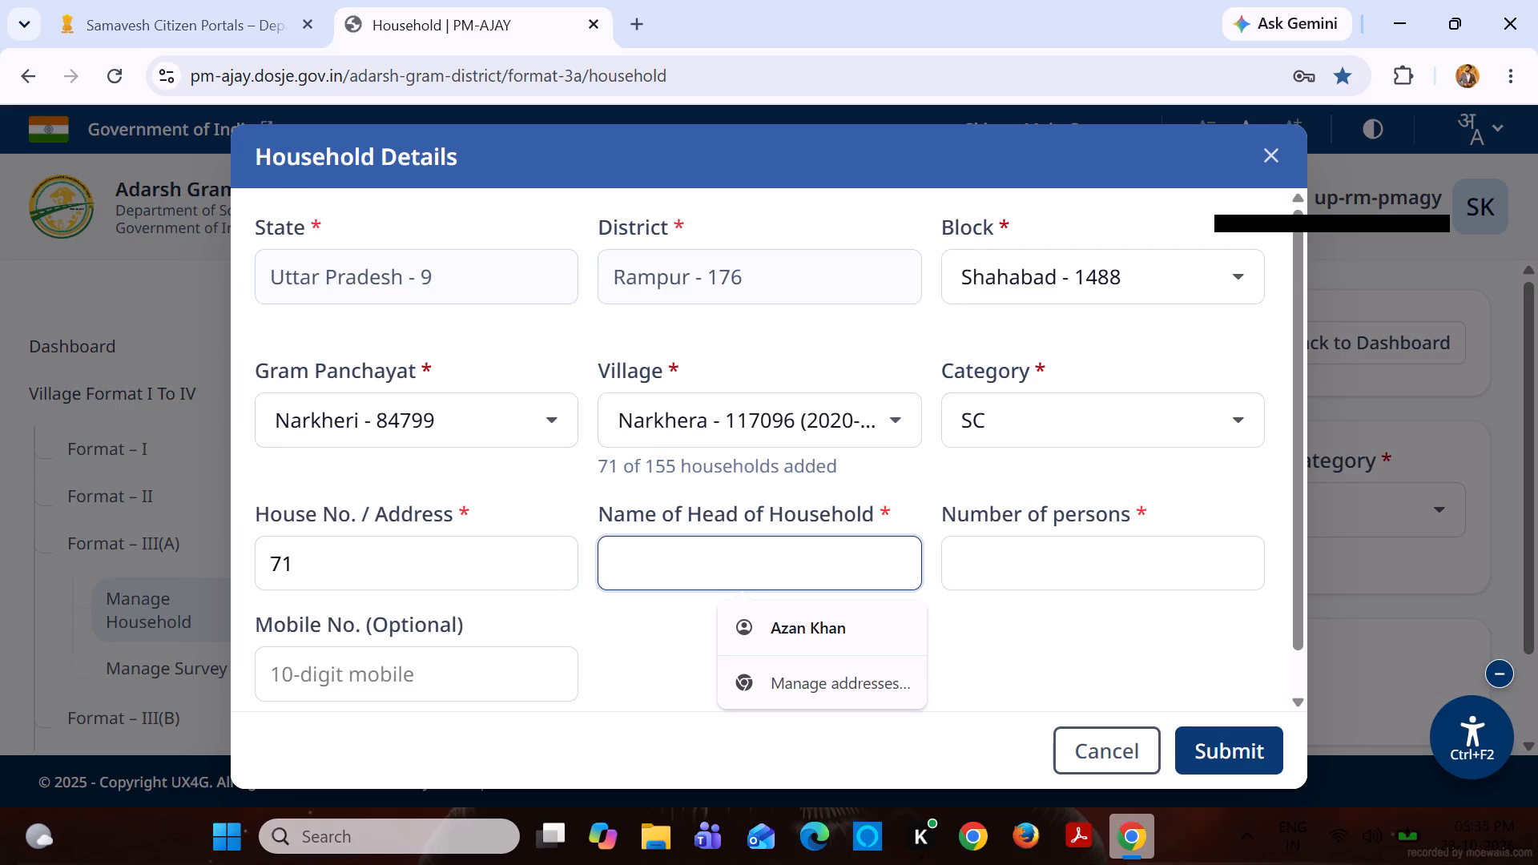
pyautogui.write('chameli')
pyautogui.click(1135, 561)
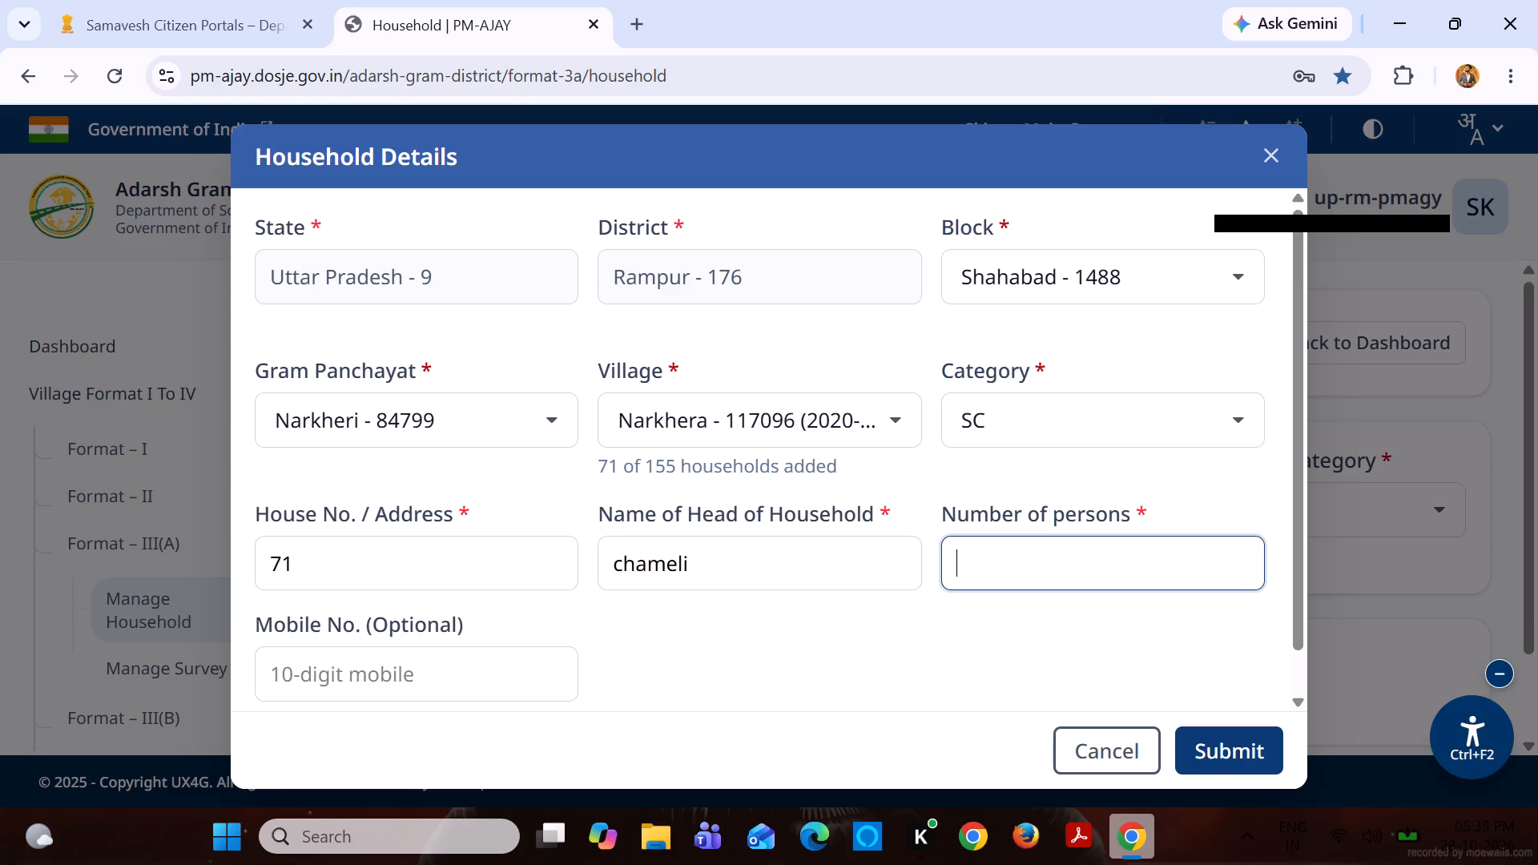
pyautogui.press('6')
pyautogui.click(1257, 734)
# Choose domain 1 – Drinking water and Sanitation, answer Yes to having an IHHL and No to open defecation (1.5), and submit it.
pyautogui.scroll(-7, 1214, 521)
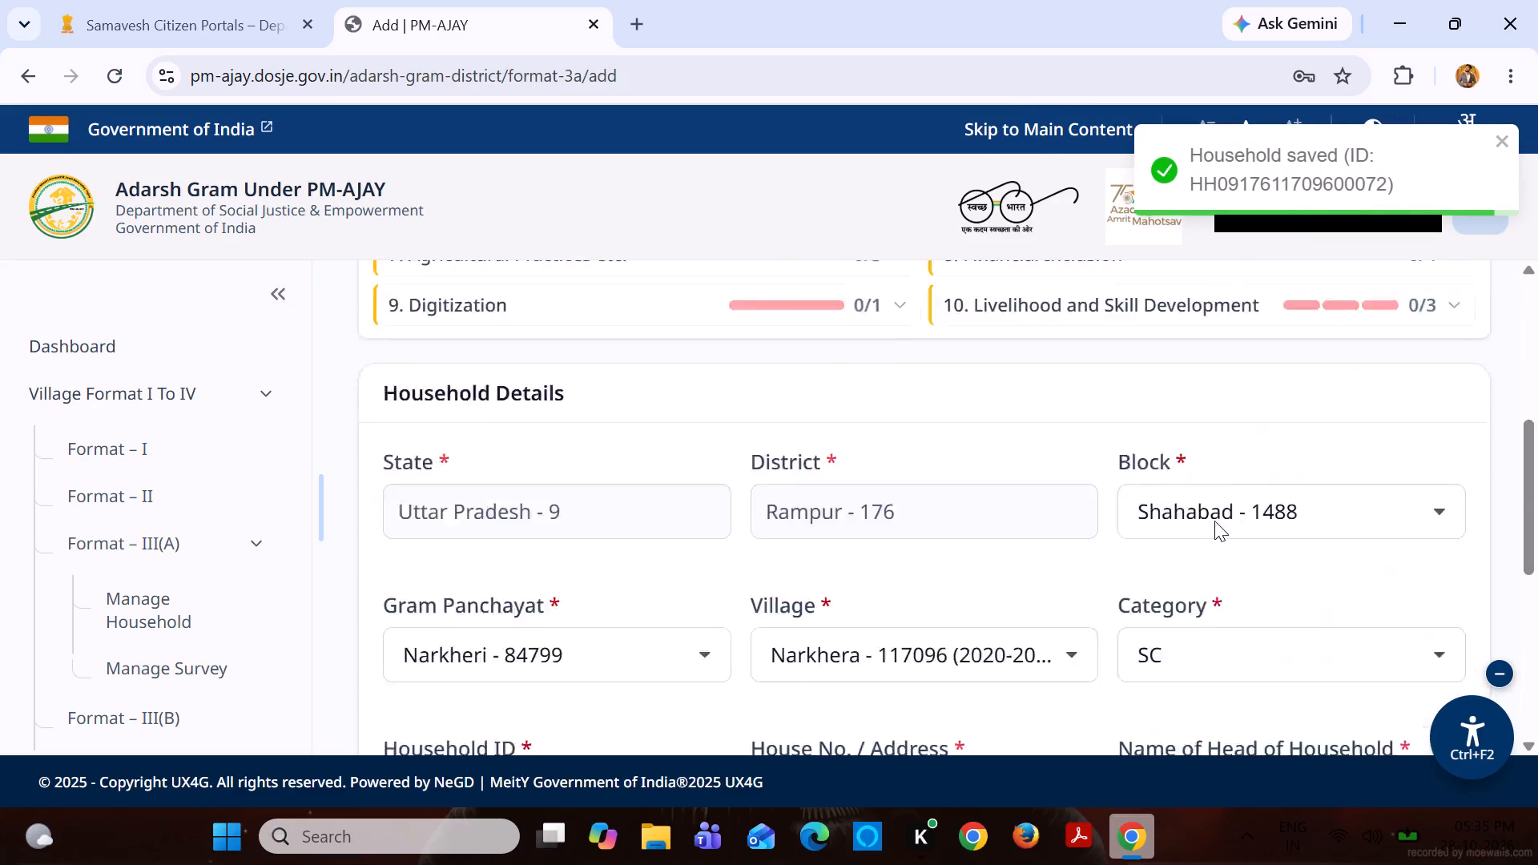
pyautogui.click(1375, 417)
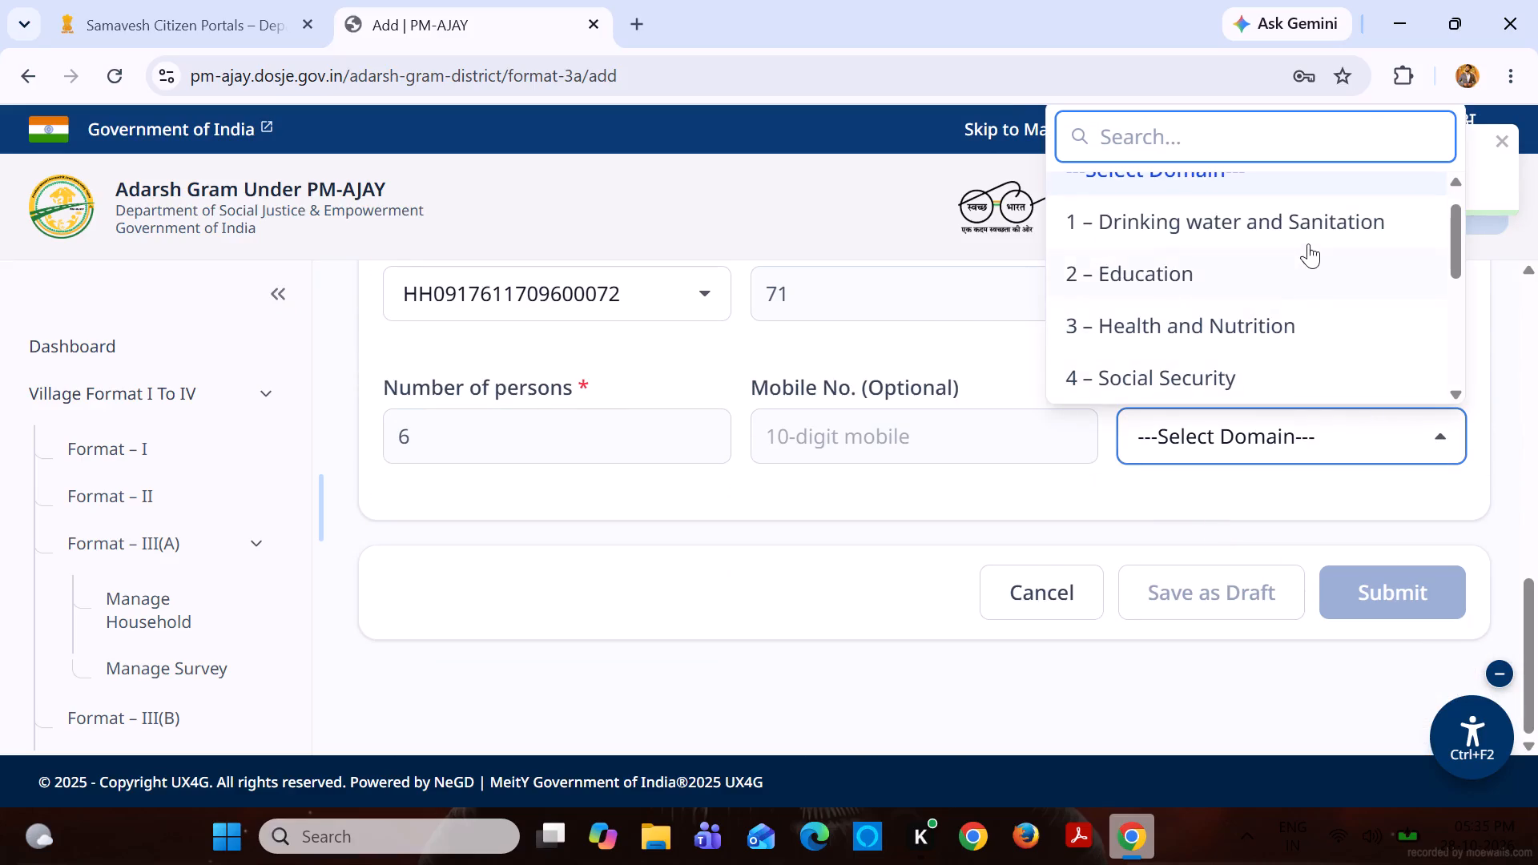
pyautogui.click(1302, 233)
pyautogui.scroll(-3, 1307, 462)
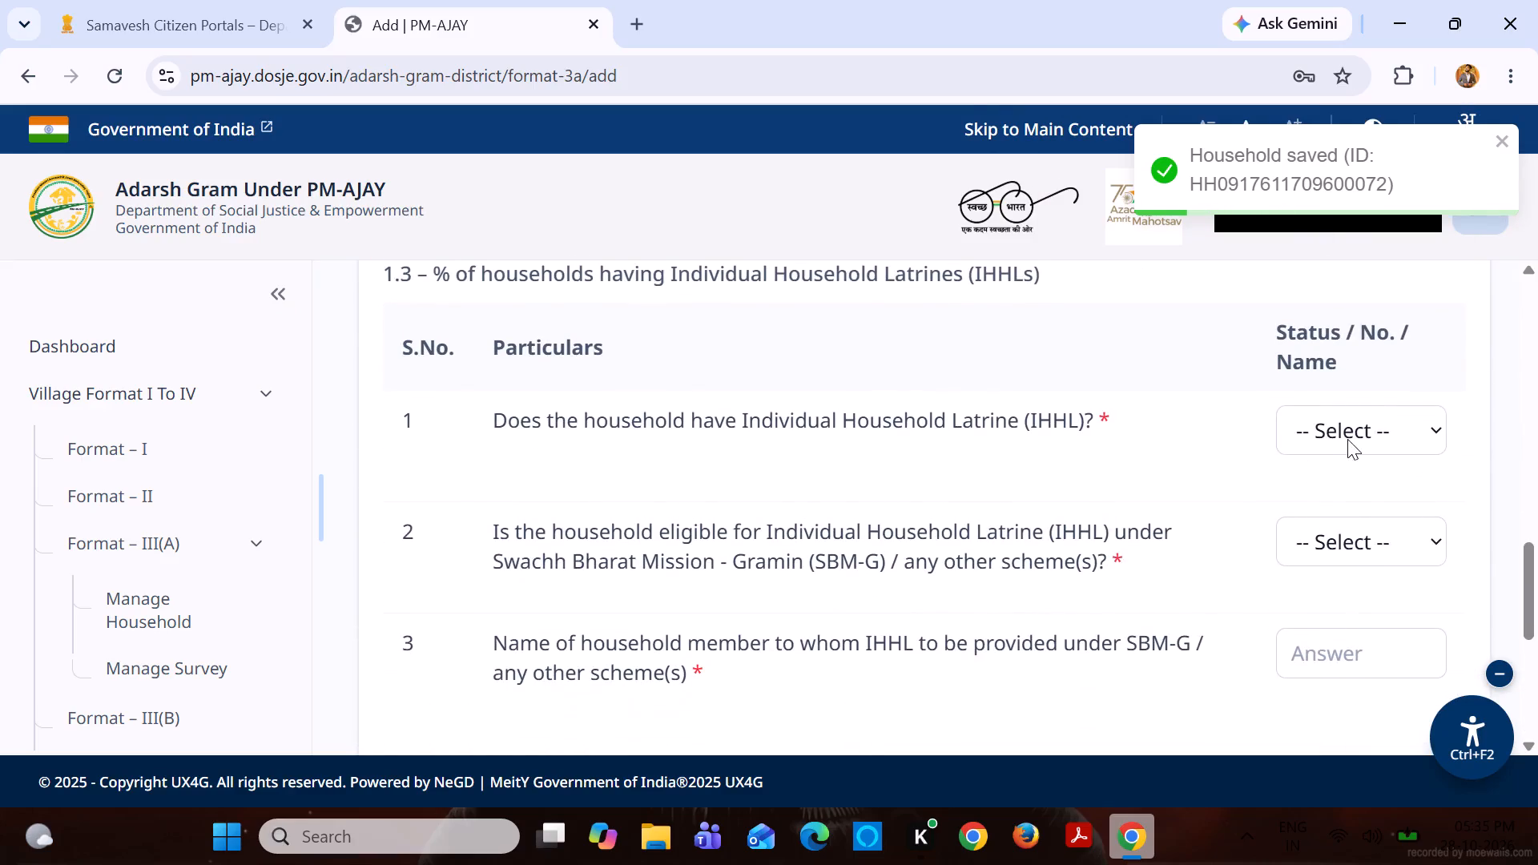
pyautogui.moveTo(1347, 439); pyautogui.dragTo(1320, 501)
pyautogui.click(1320, 501)
pyautogui.scroll(-7, 1320, 501)
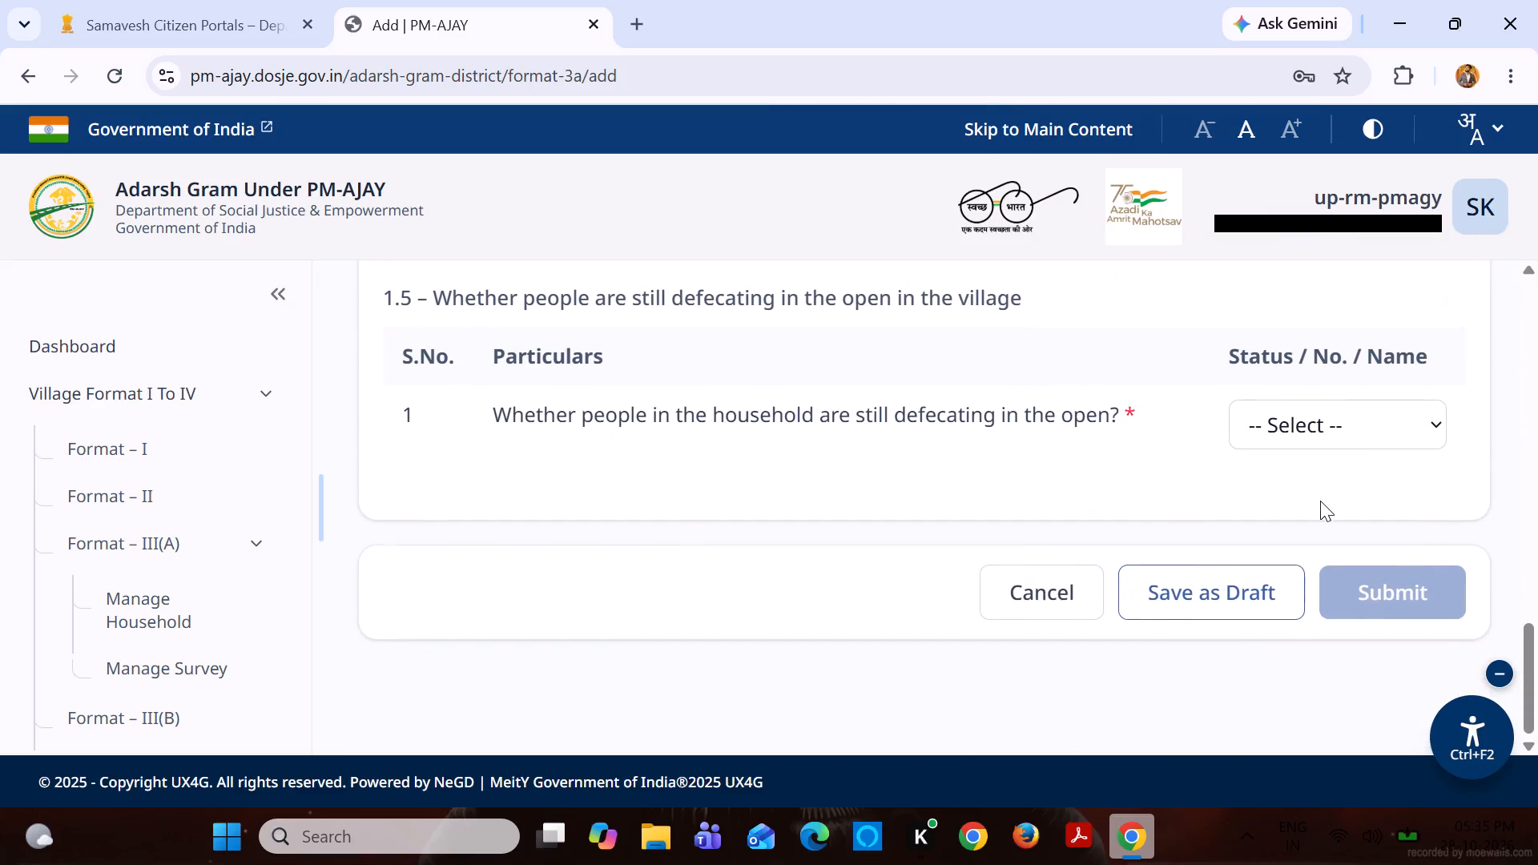
pyautogui.moveTo(1394, 435); pyautogui.dragTo(1296, 547)
pyautogui.click(1296, 547)
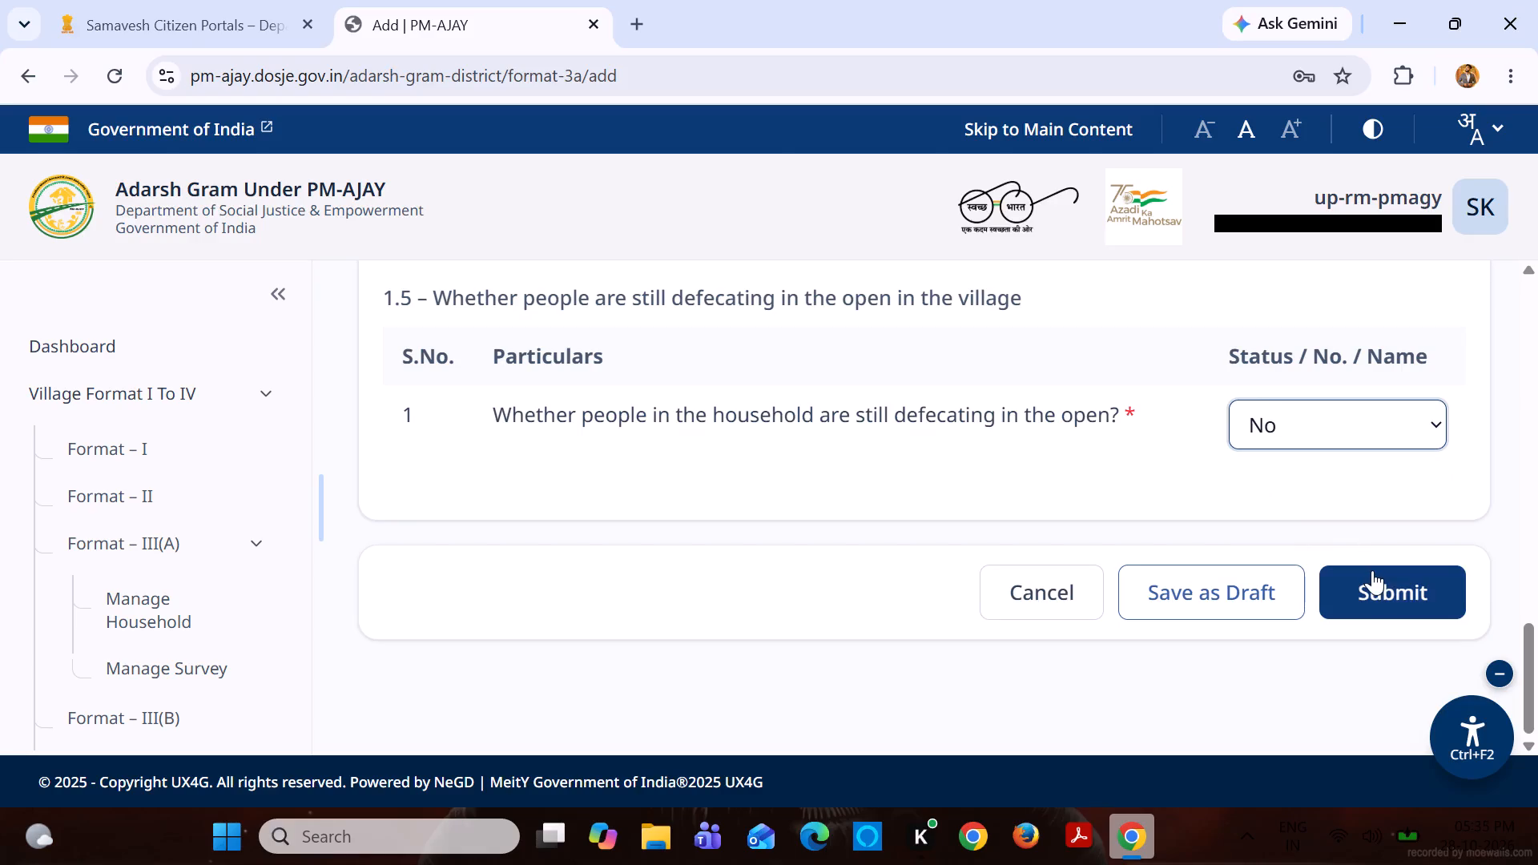
pyautogui.click(1375, 579)
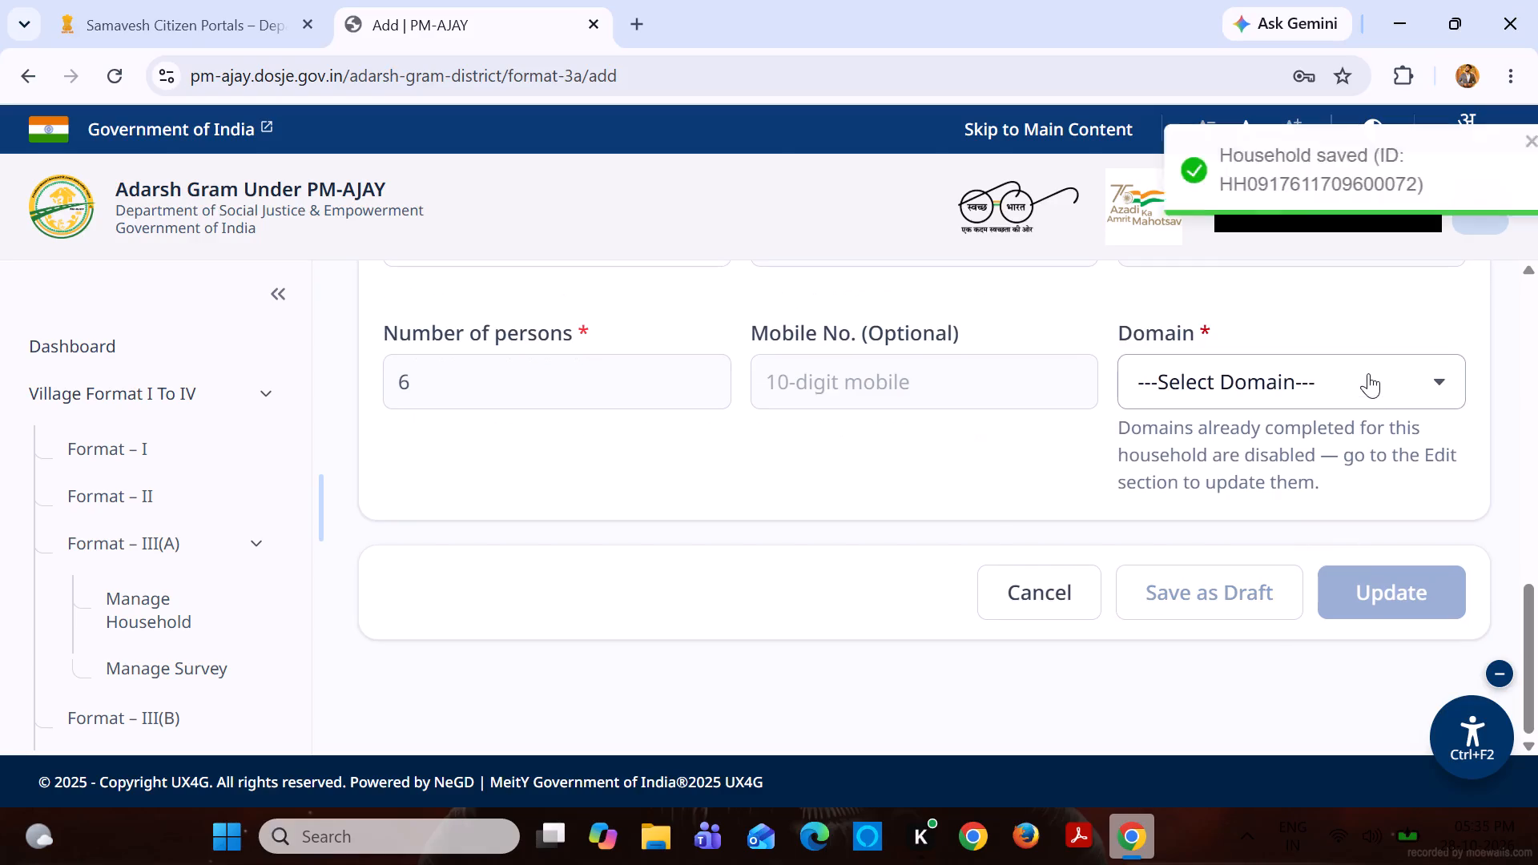
# Choose domain 2 – Education and enter 0 children aged 6-10 (2.1) and 0 children aged 11-13 (2.2).
pyautogui.click(1353, 384)
pyautogui.click(1171, 622)
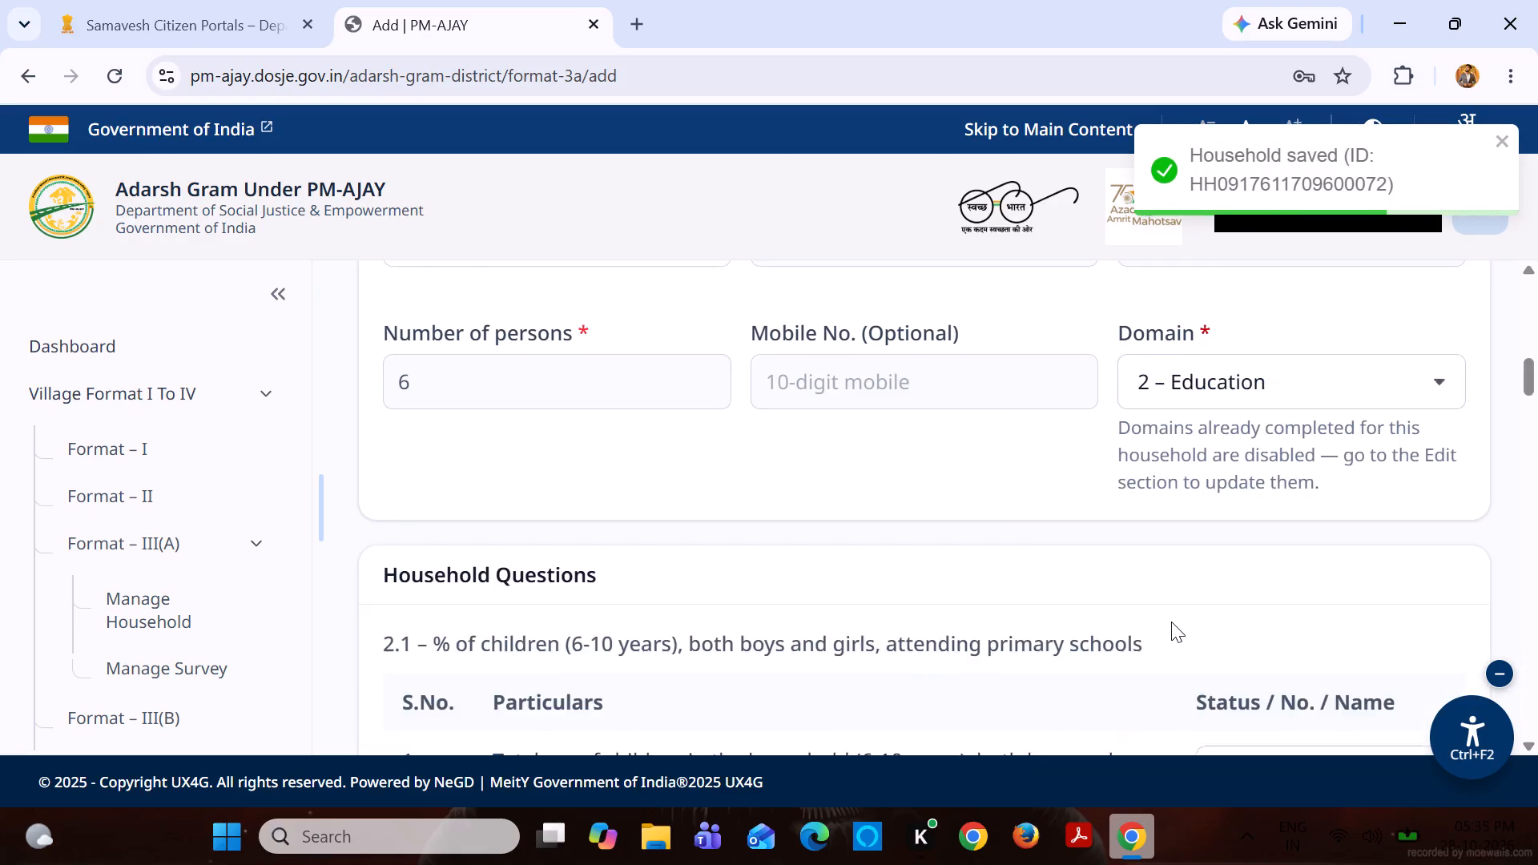
pyautogui.scroll(-3, 1171, 622)
pyautogui.click(1254, 438)
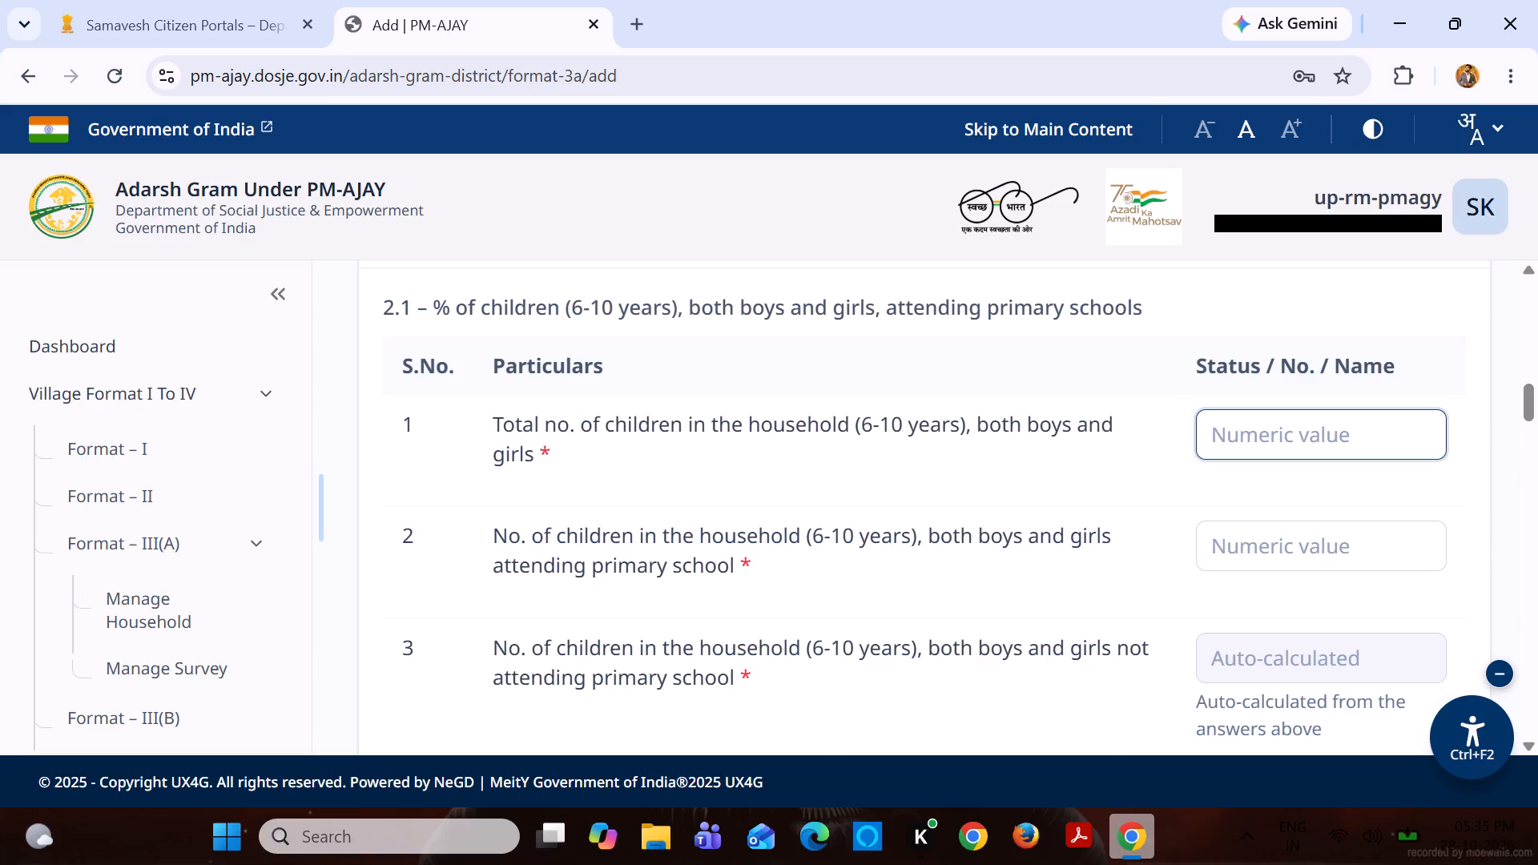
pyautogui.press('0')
pyautogui.scroll(-1, 1254, 438)
pyautogui.click(1268, 517)
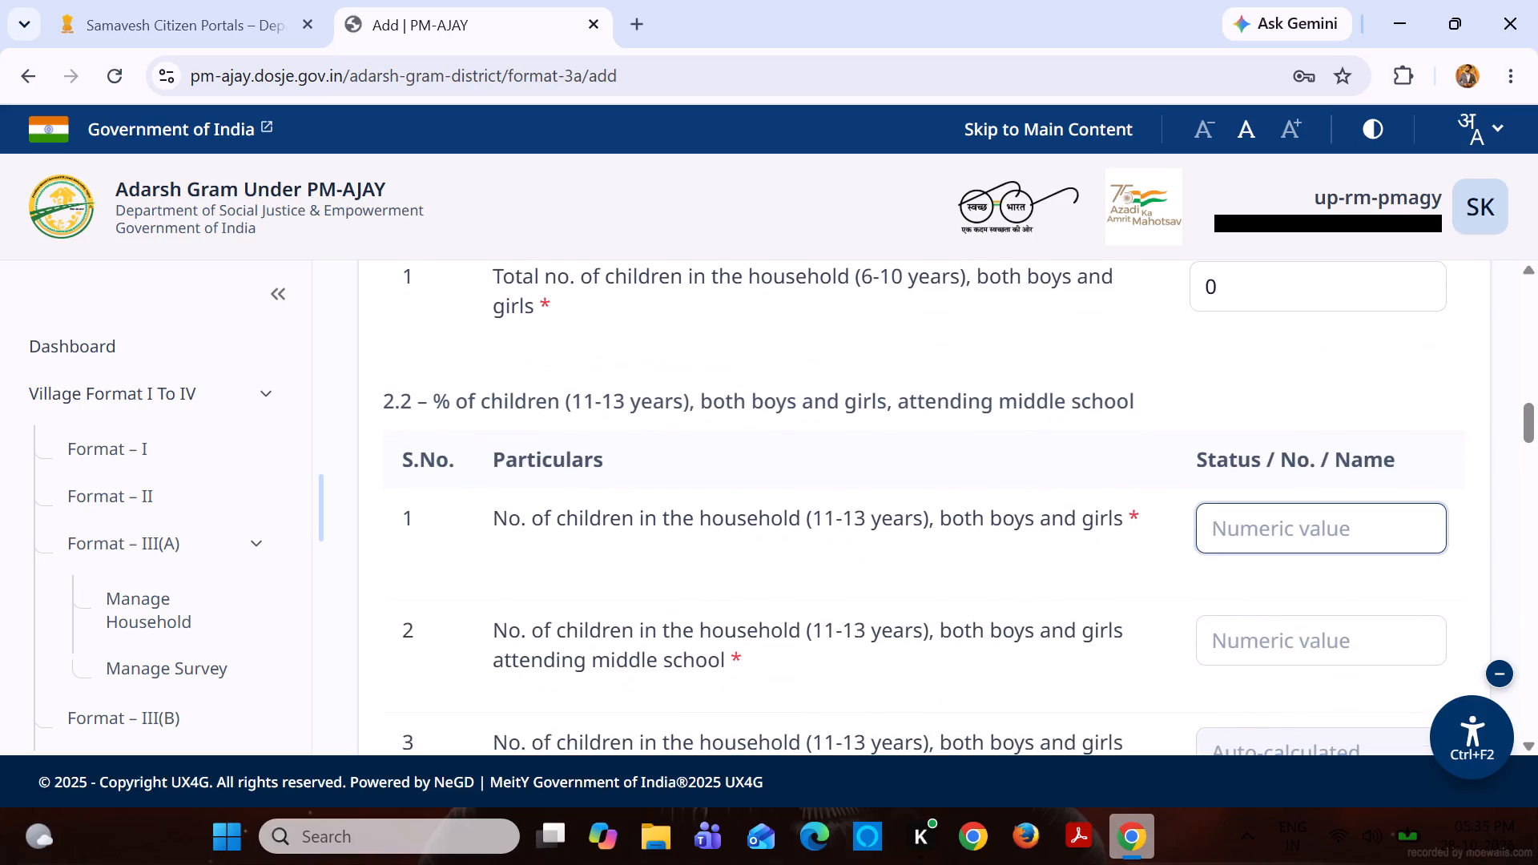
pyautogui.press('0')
# Enter 1 child aged 14-15 with 1 attending secondary school, and 1 child aged 16-17 with 1 attending higher secondary school.
pyautogui.scroll(-3, 1268, 517)
pyautogui.click(1279, 547)
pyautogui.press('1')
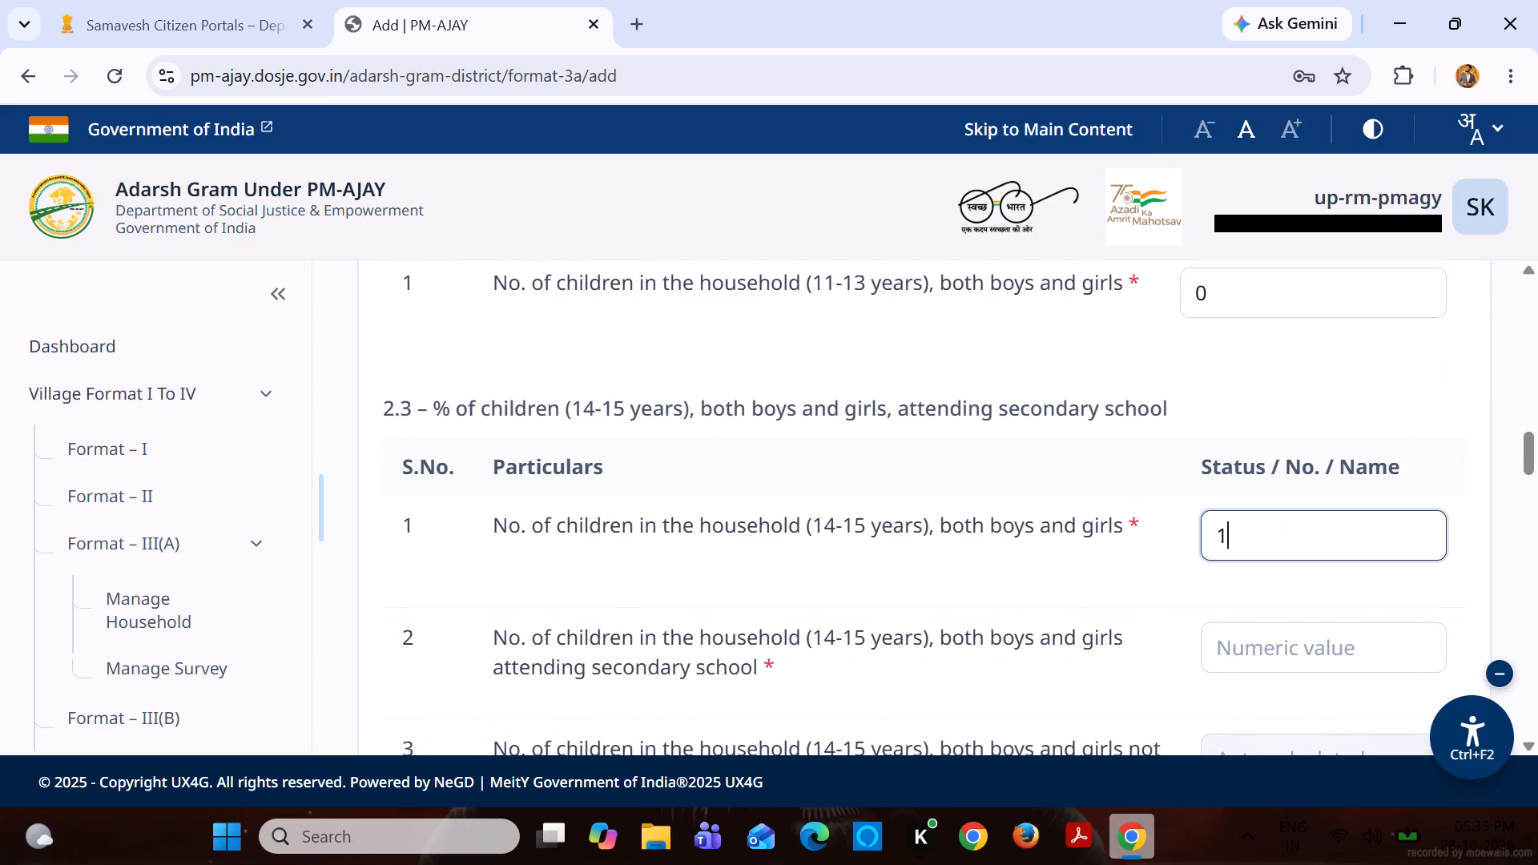
pyautogui.click(1250, 630)
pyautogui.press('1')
pyautogui.scroll(-5, 1250, 630)
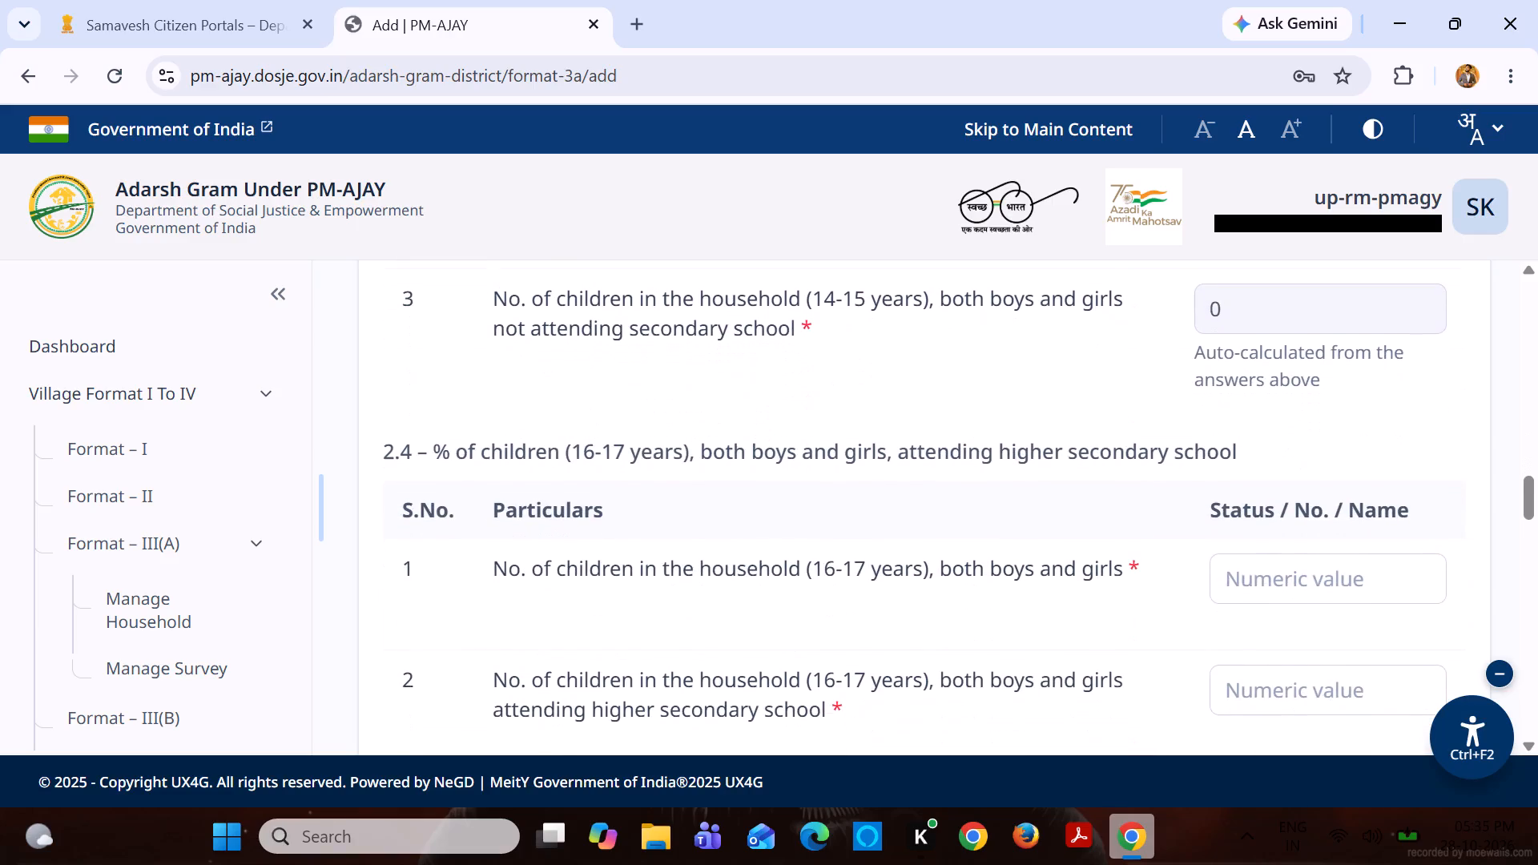
pyautogui.click(1270, 569)
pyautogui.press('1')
pyautogui.click(1239, 692)
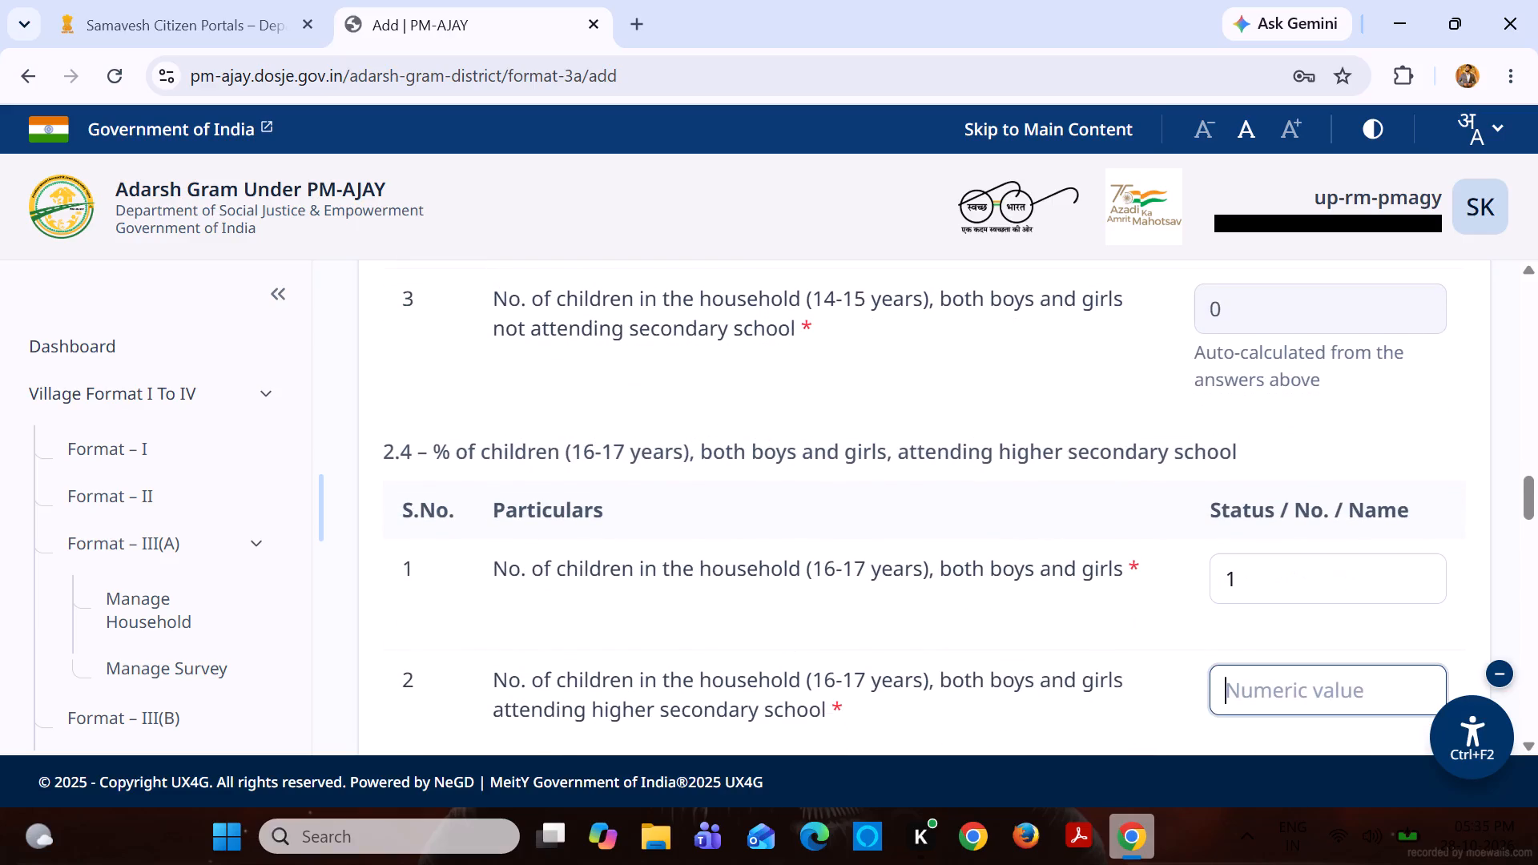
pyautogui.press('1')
# Enter 2 children aged 18-23 with 2 attending post higher secondary education (2.5).
pyautogui.scroll(-5, 1239, 692)
pyautogui.click(1256, 635)
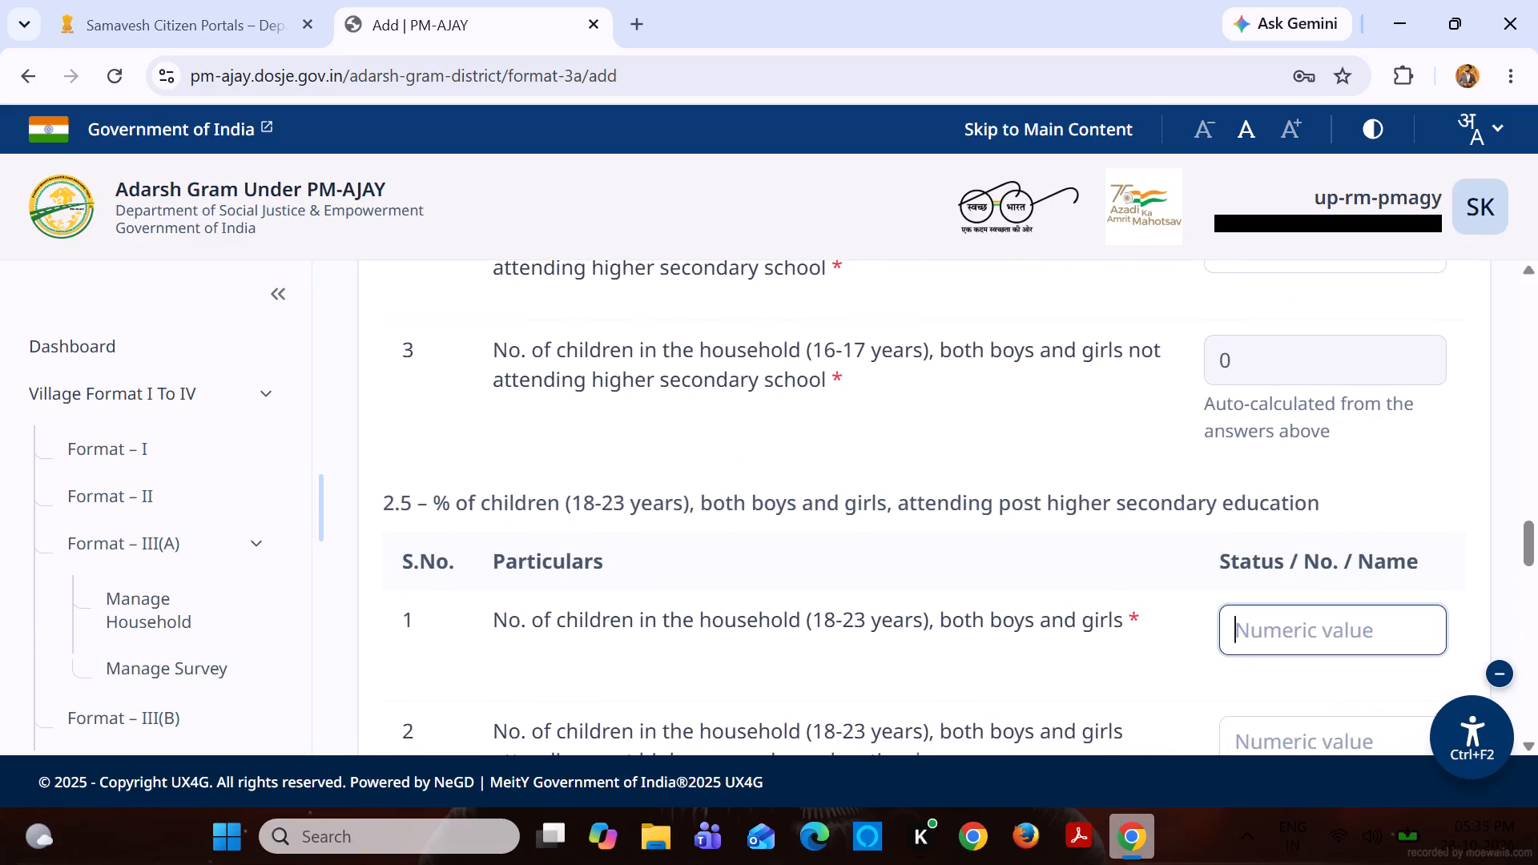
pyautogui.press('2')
pyautogui.scroll(-4, 1256, 635)
pyautogui.click(1287, 459)
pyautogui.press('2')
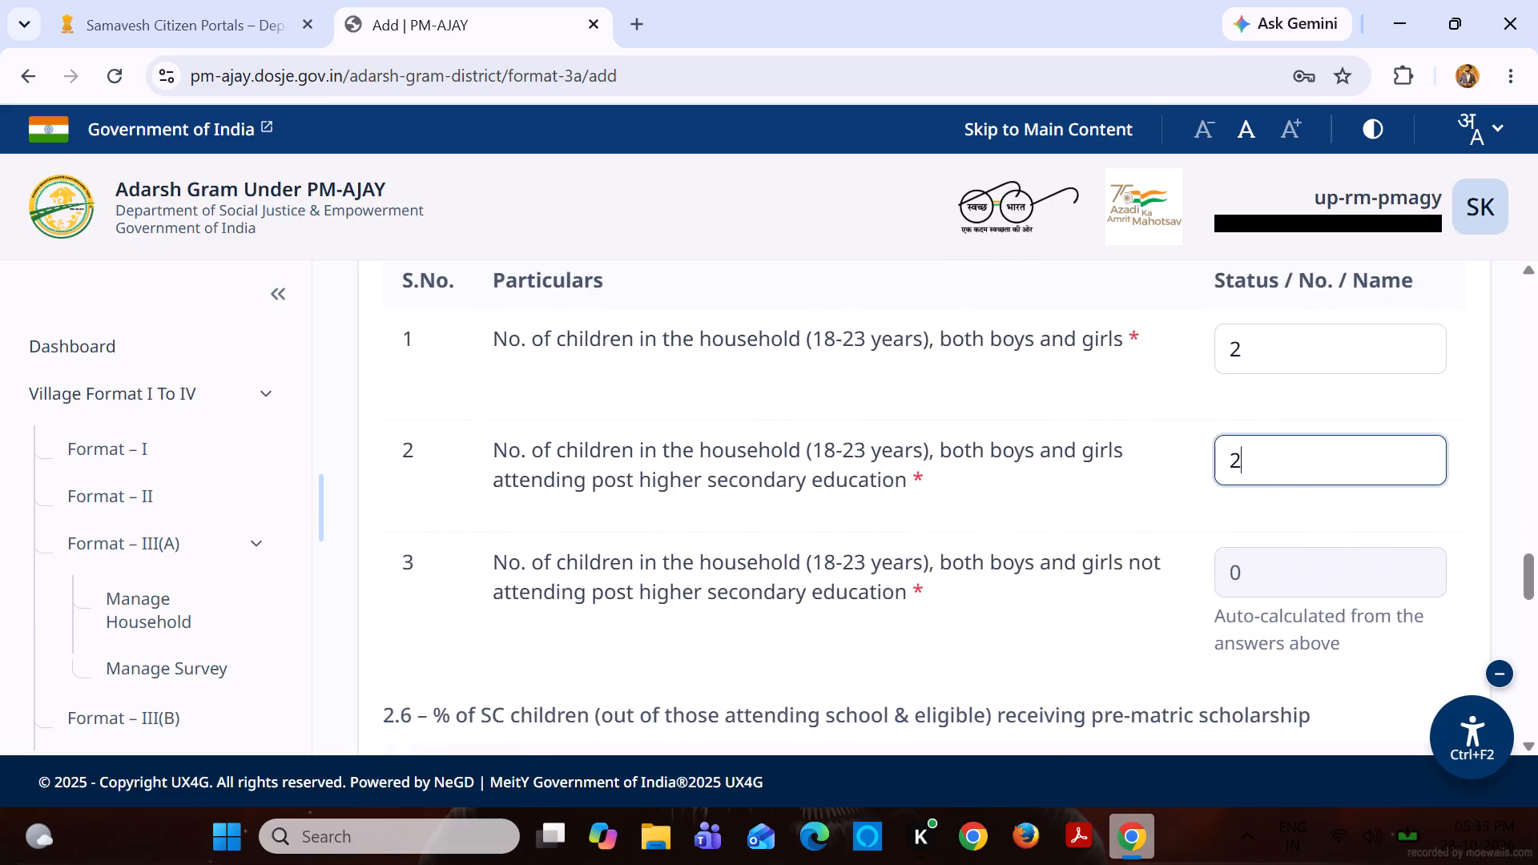
# Enter 0 children eligible for the Pre-matric Scholarship (2.6) and 0 for the Post-matric Scholarship (2.7), and submit domain 2.
pyautogui.scroll(-5, 1287, 459)
pyautogui.click(1301, 400)
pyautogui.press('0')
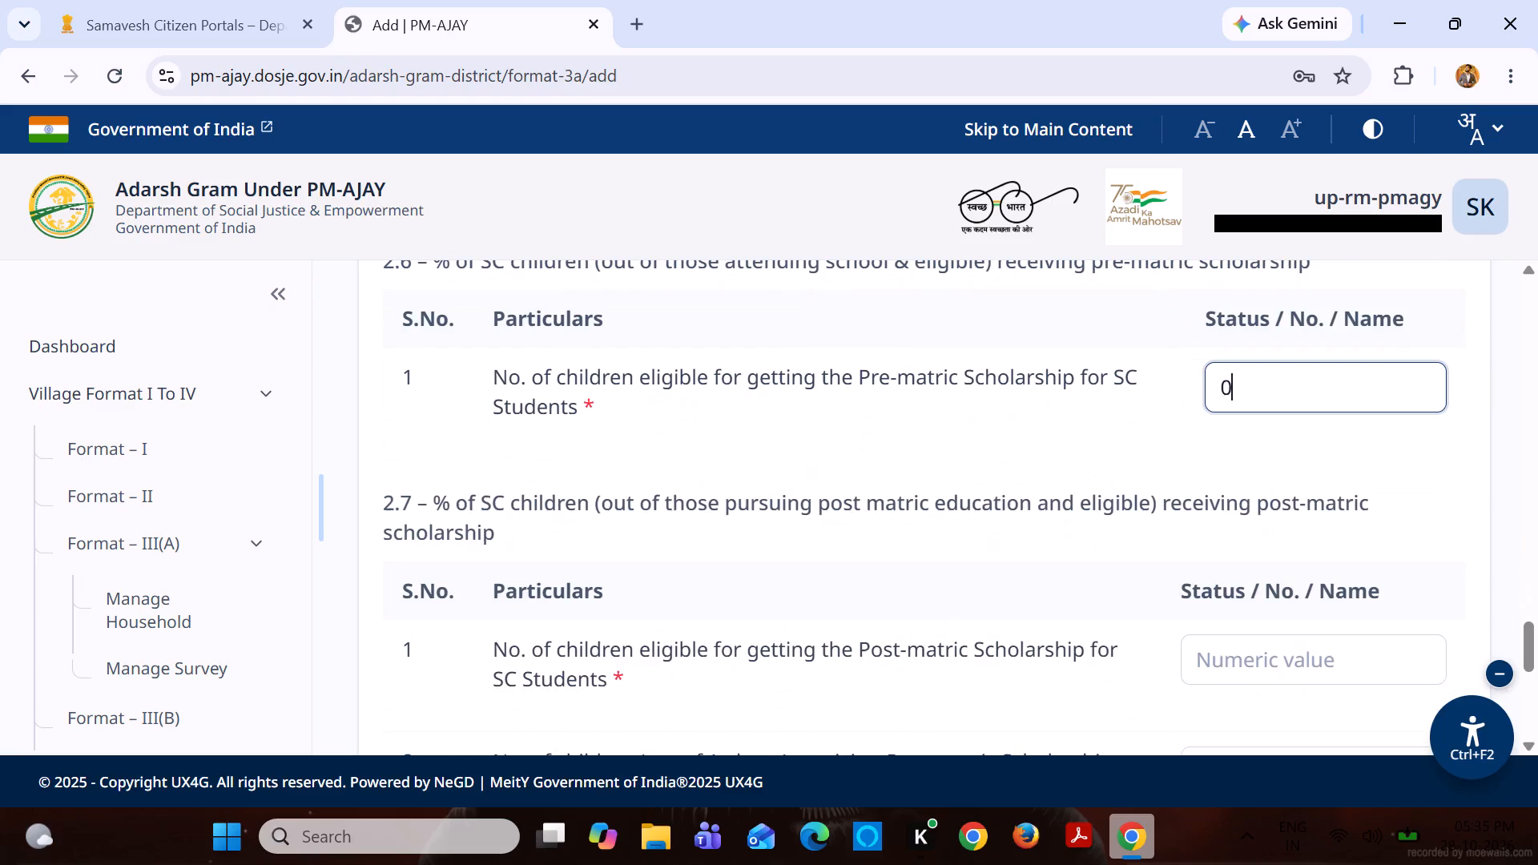
pyautogui.scroll(-3, 1301, 400)
pyautogui.click(1250, 442)
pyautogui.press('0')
pyautogui.scroll(-1, 1250, 442)
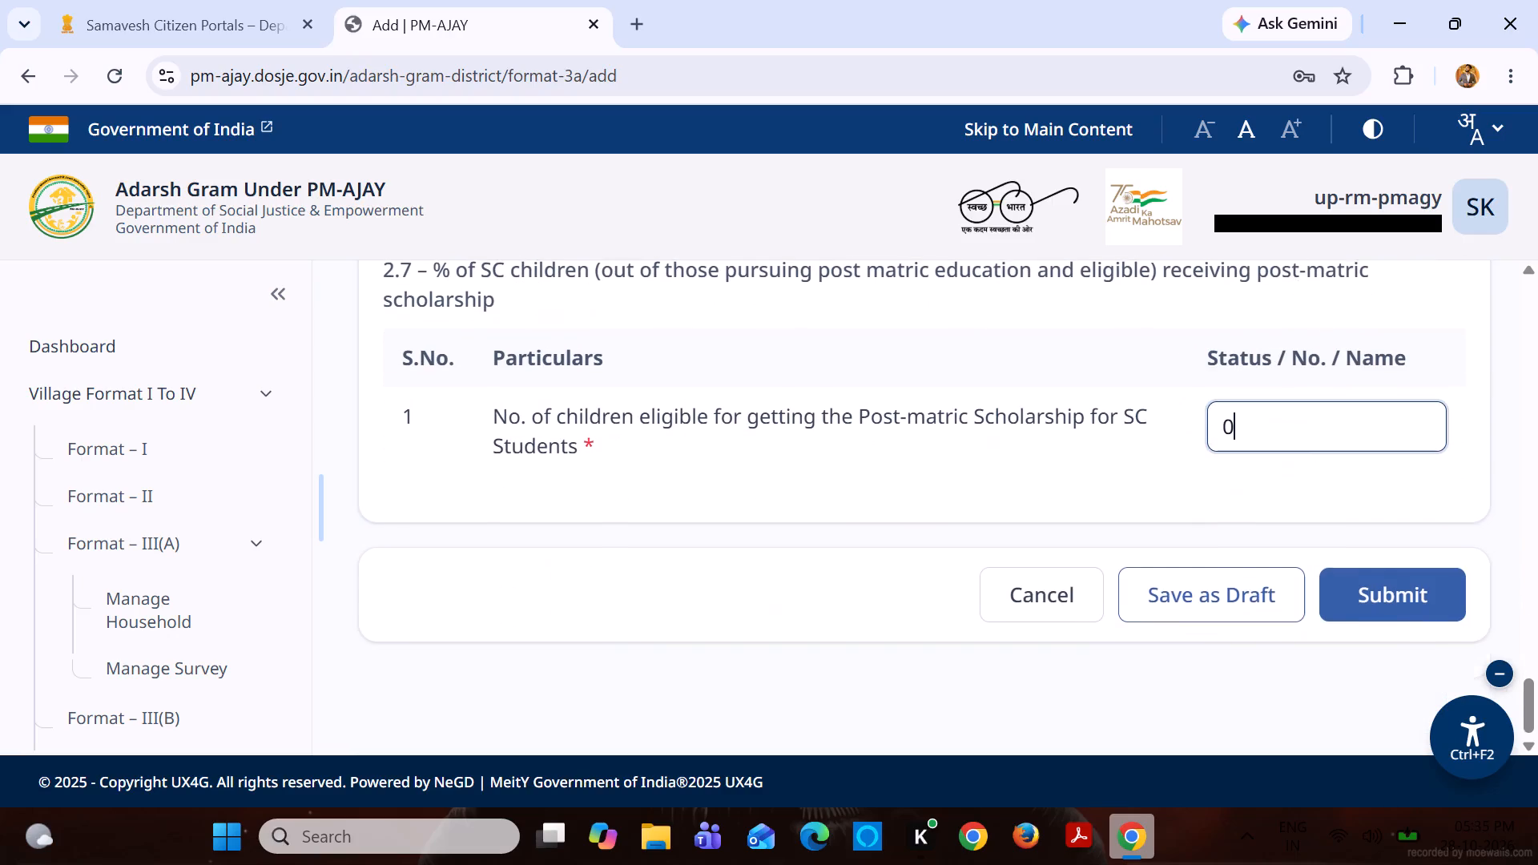
pyautogui.scroll(-1, 1248, 401)
pyautogui.click(1395, 612)
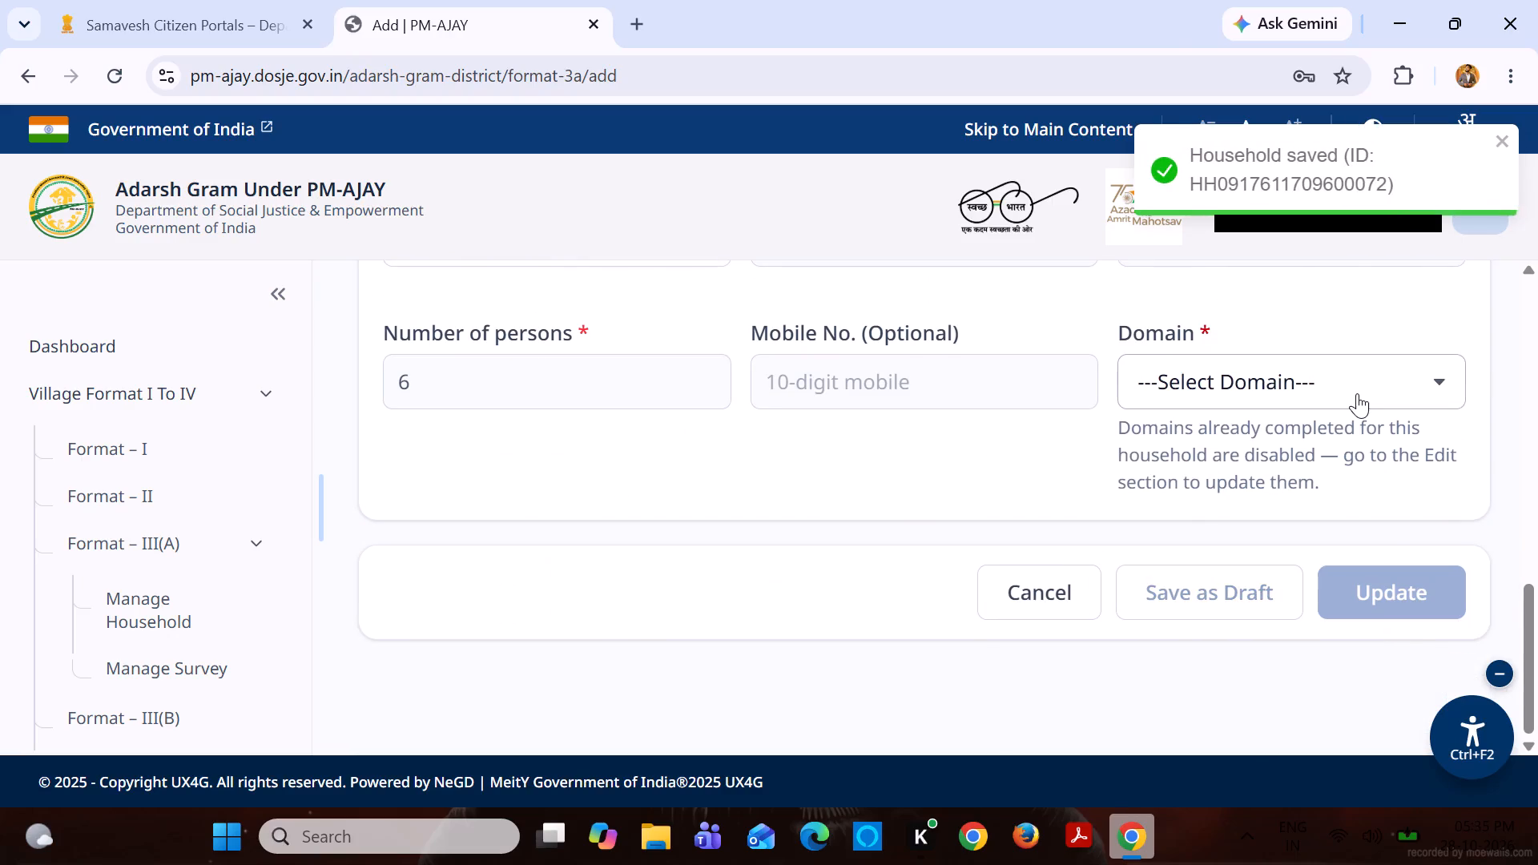
# Choose domain 3 – Health and Nutrition, answer Yes for Health Protection Scheme coverage (3.1) and enter 0 pregnant women (3.3).
pyautogui.click(1357, 393)
pyautogui.click(1201, 678)
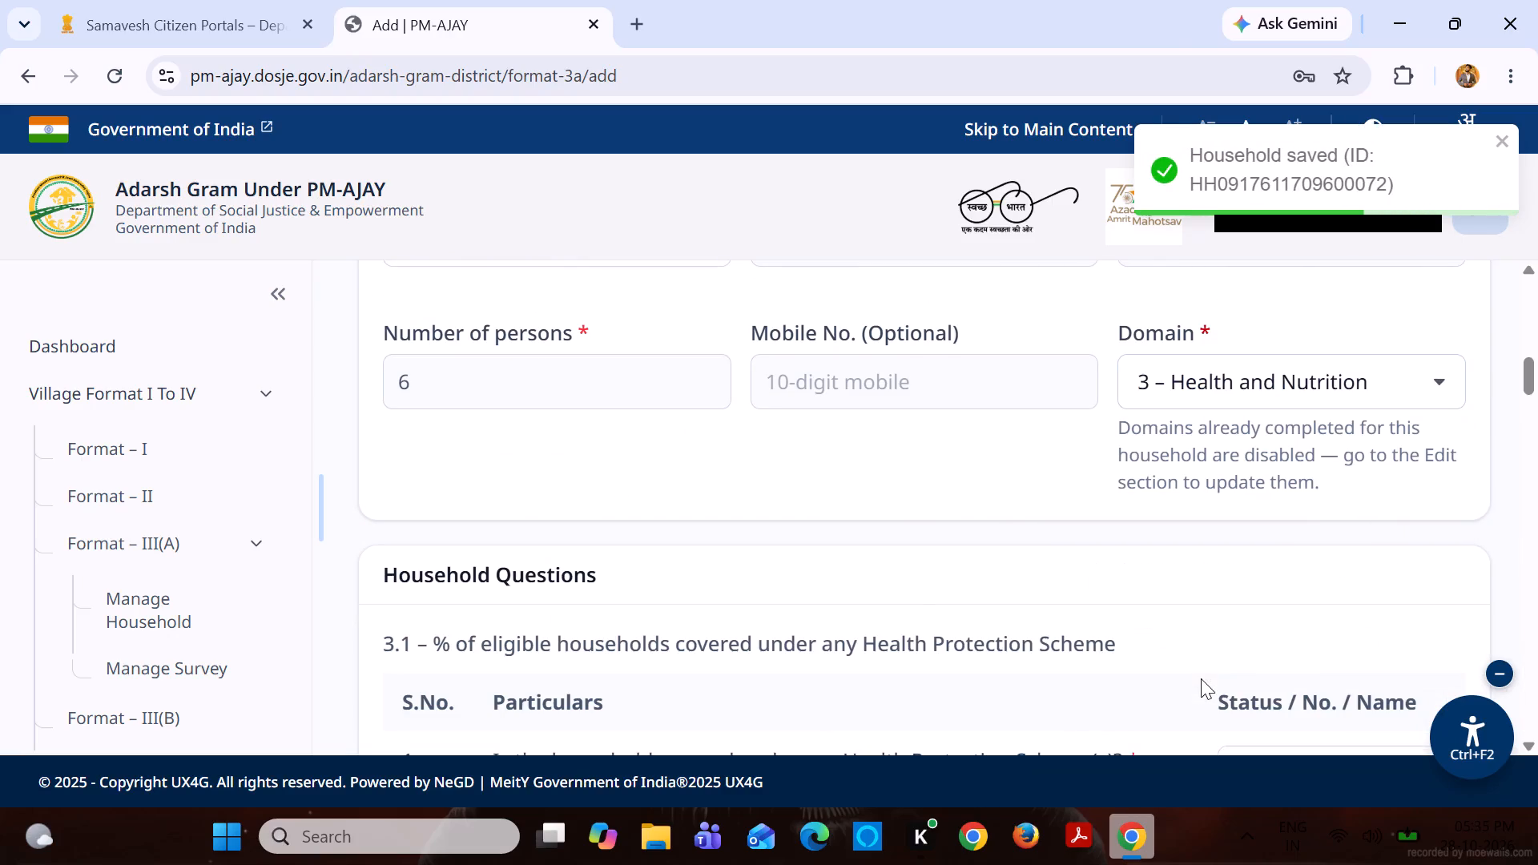
pyautogui.scroll(-2, 1275, 552)
pyautogui.moveTo(1344, 470); pyautogui.dragTo(1284, 559)
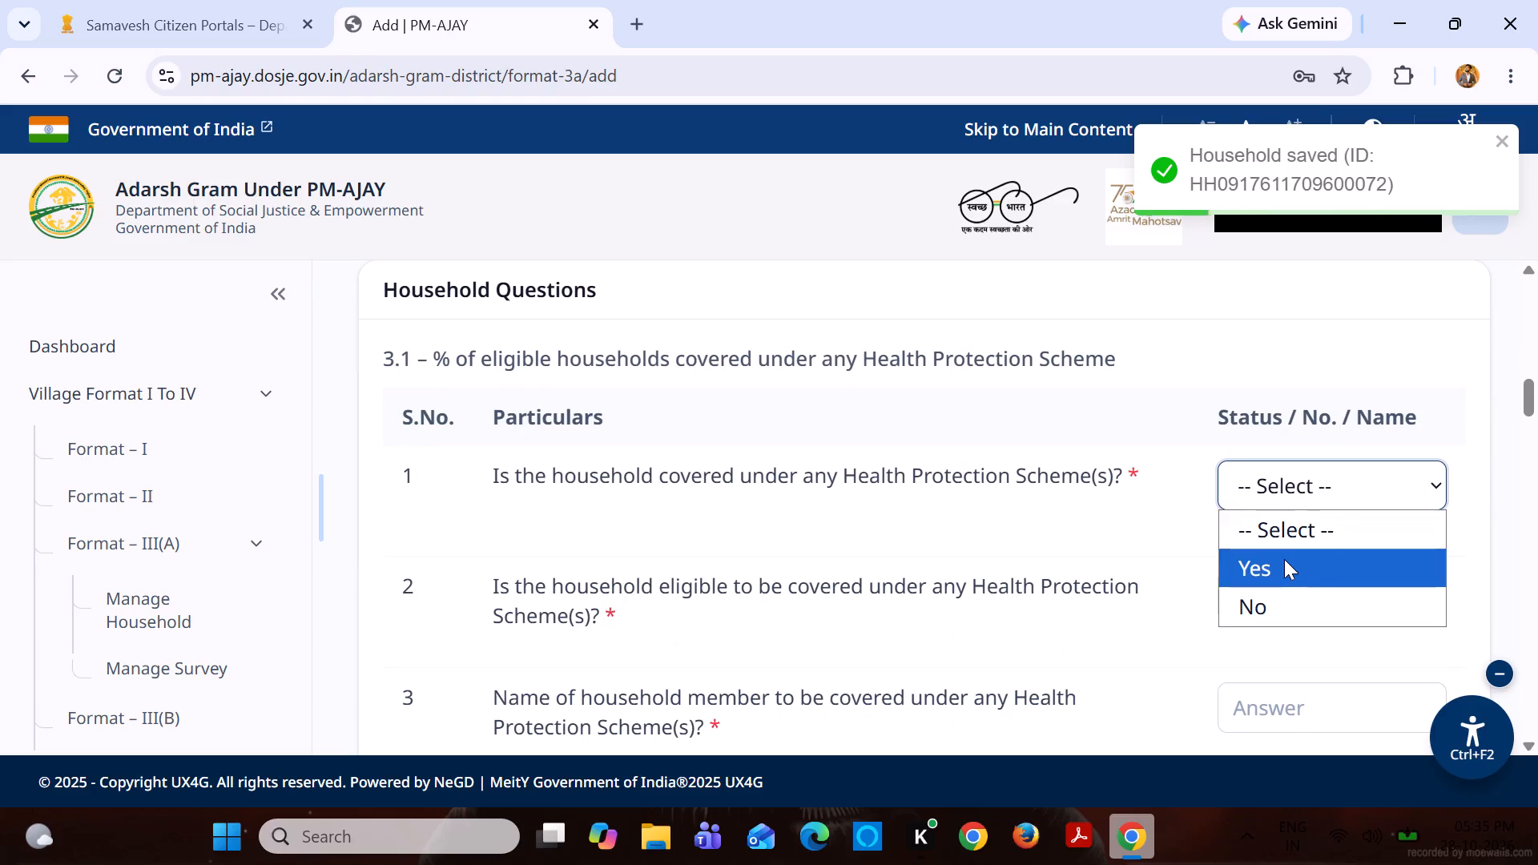
pyautogui.click(1284, 559)
pyautogui.scroll(-2, 1284, 559)
pyautogui.click(1283, 545)
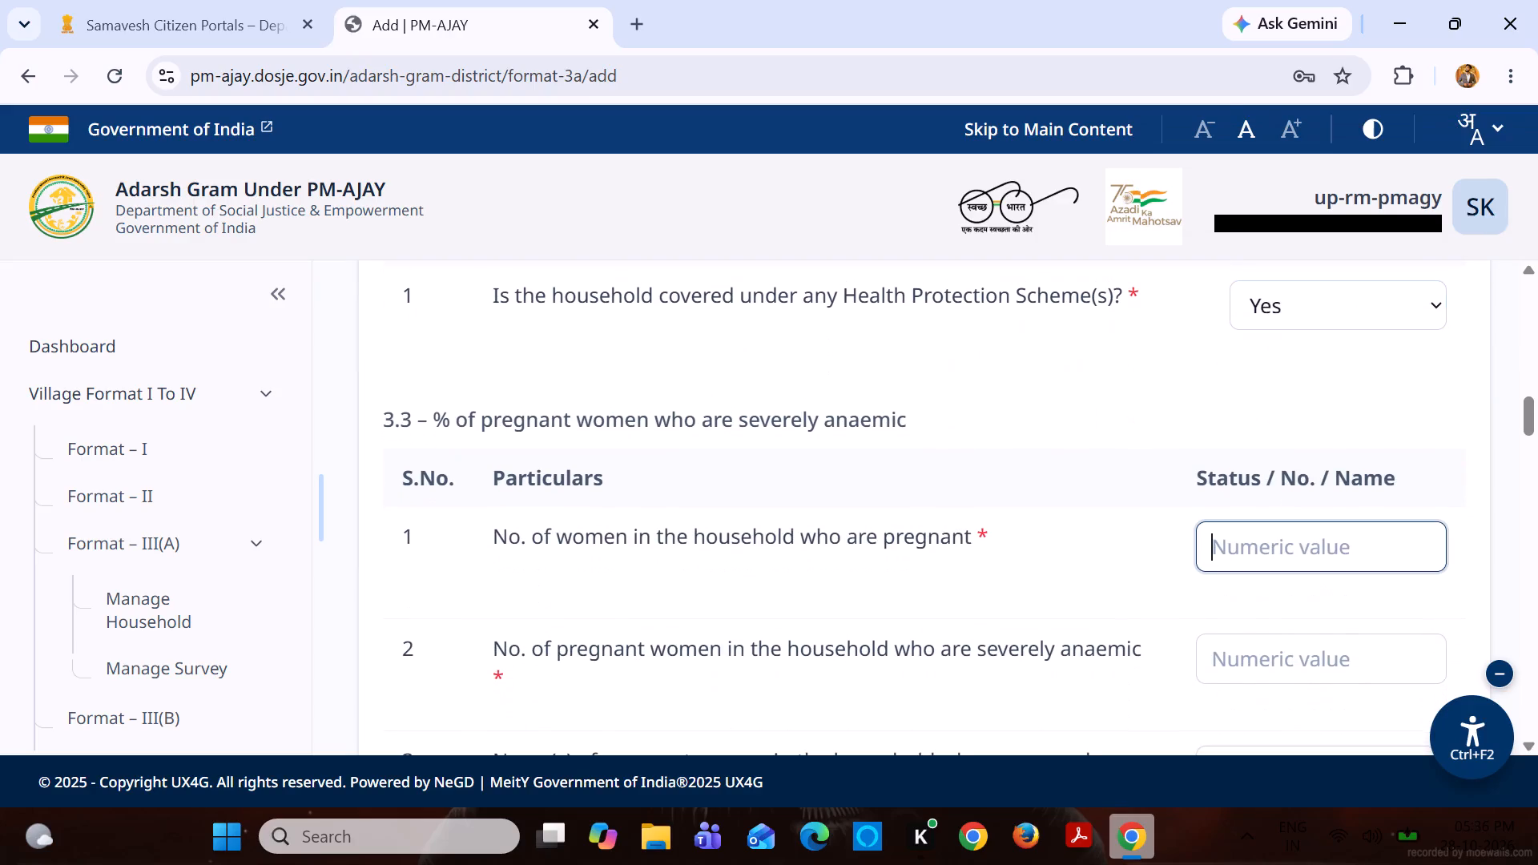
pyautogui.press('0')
# Enter 0 deliveries (3.4), 0 children born in the last year (3.5), 0 children below one year (3.6) and 0 children aged 0-5 (3.7).
pyautogui.scroll(-2, 1283, 545)
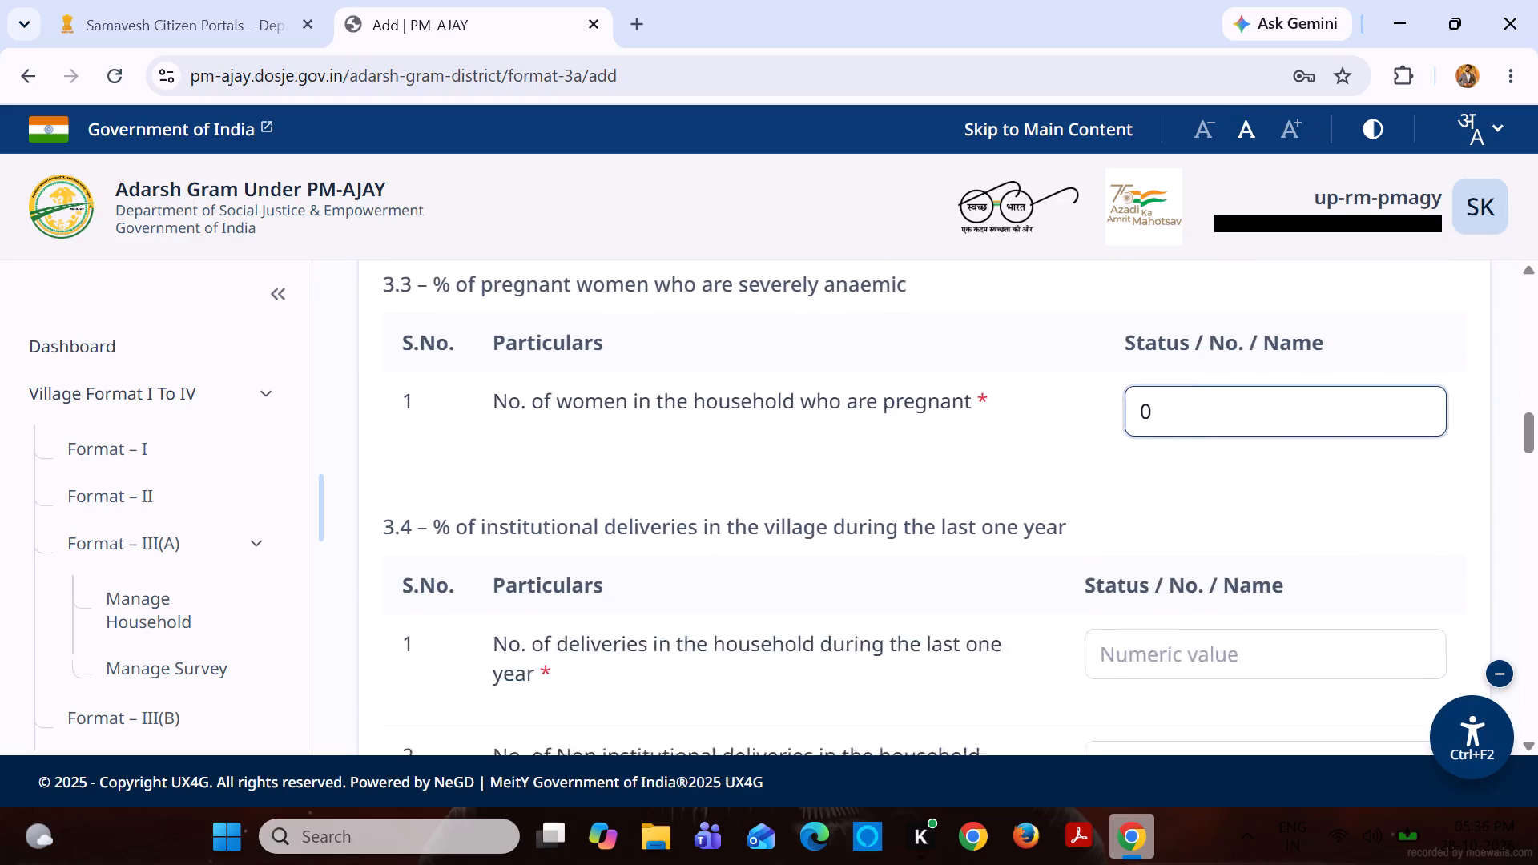
pyautogui.scroll(-3, 1283, 545)
pyautogui.click(1206, 369)
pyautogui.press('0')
pyautogui.scroll(-3, 1206, 361)
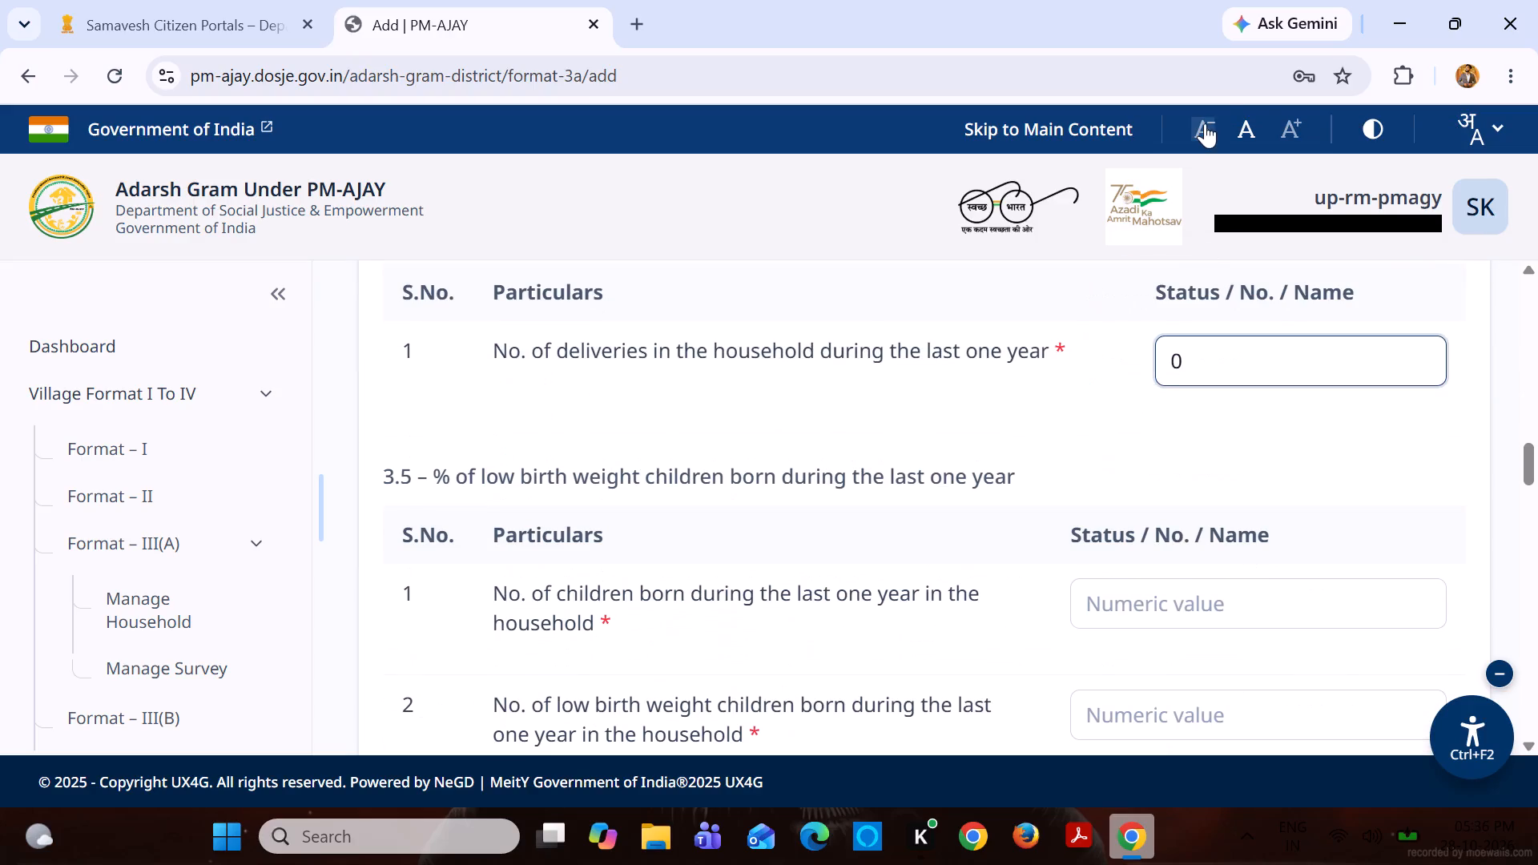
pyautogui.click(1194, 593)
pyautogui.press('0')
pyautogui.scroll(-6, 1194, 593)
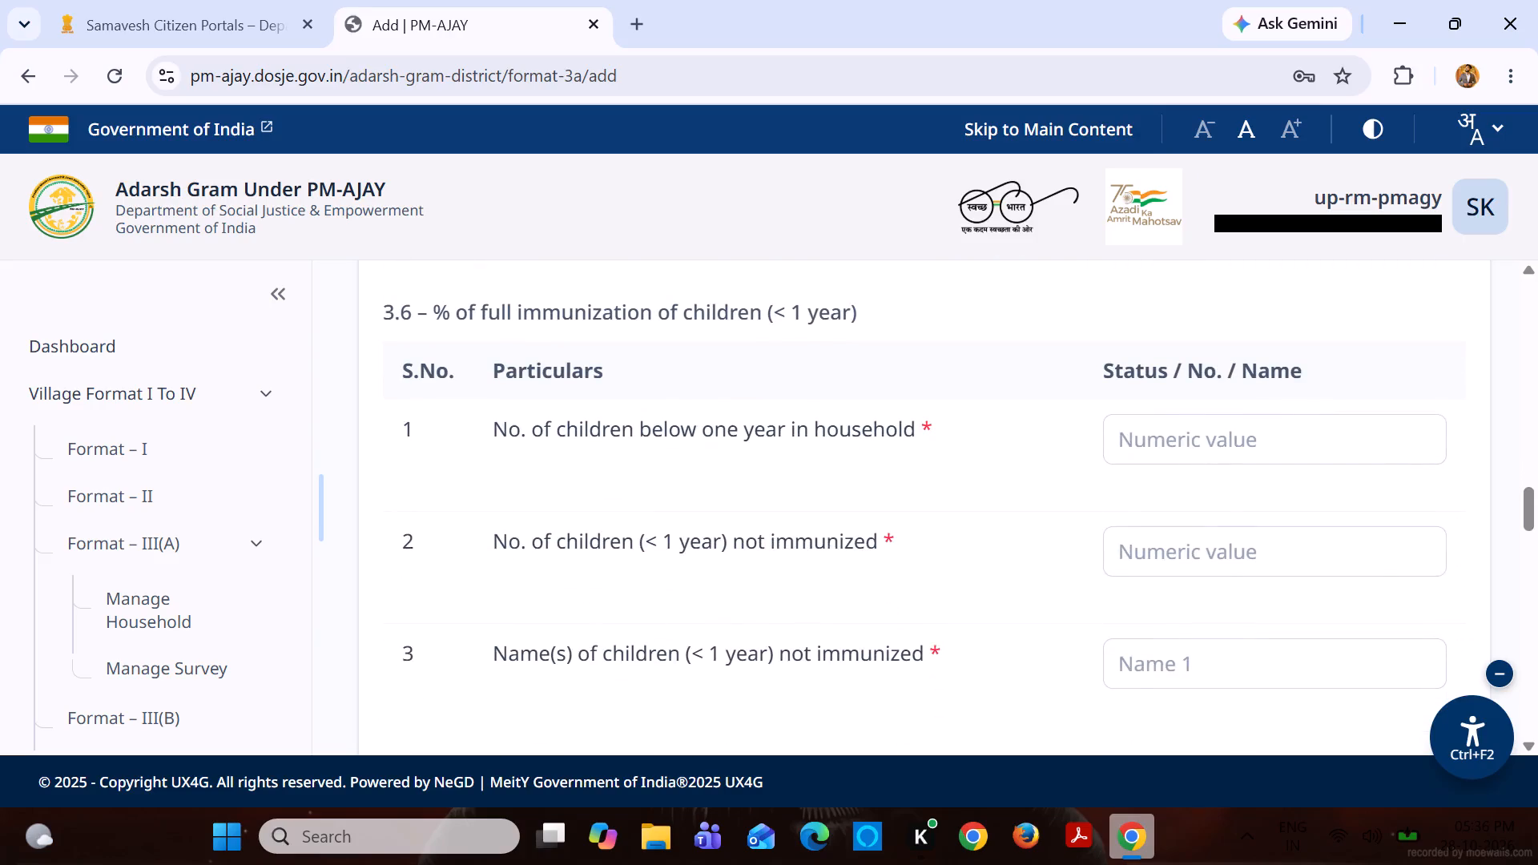
pyautogui.click(1190, 428)
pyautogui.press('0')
pyautogui.scroll(-4, 1189, 421)
pyautogui.click(1174, 702)
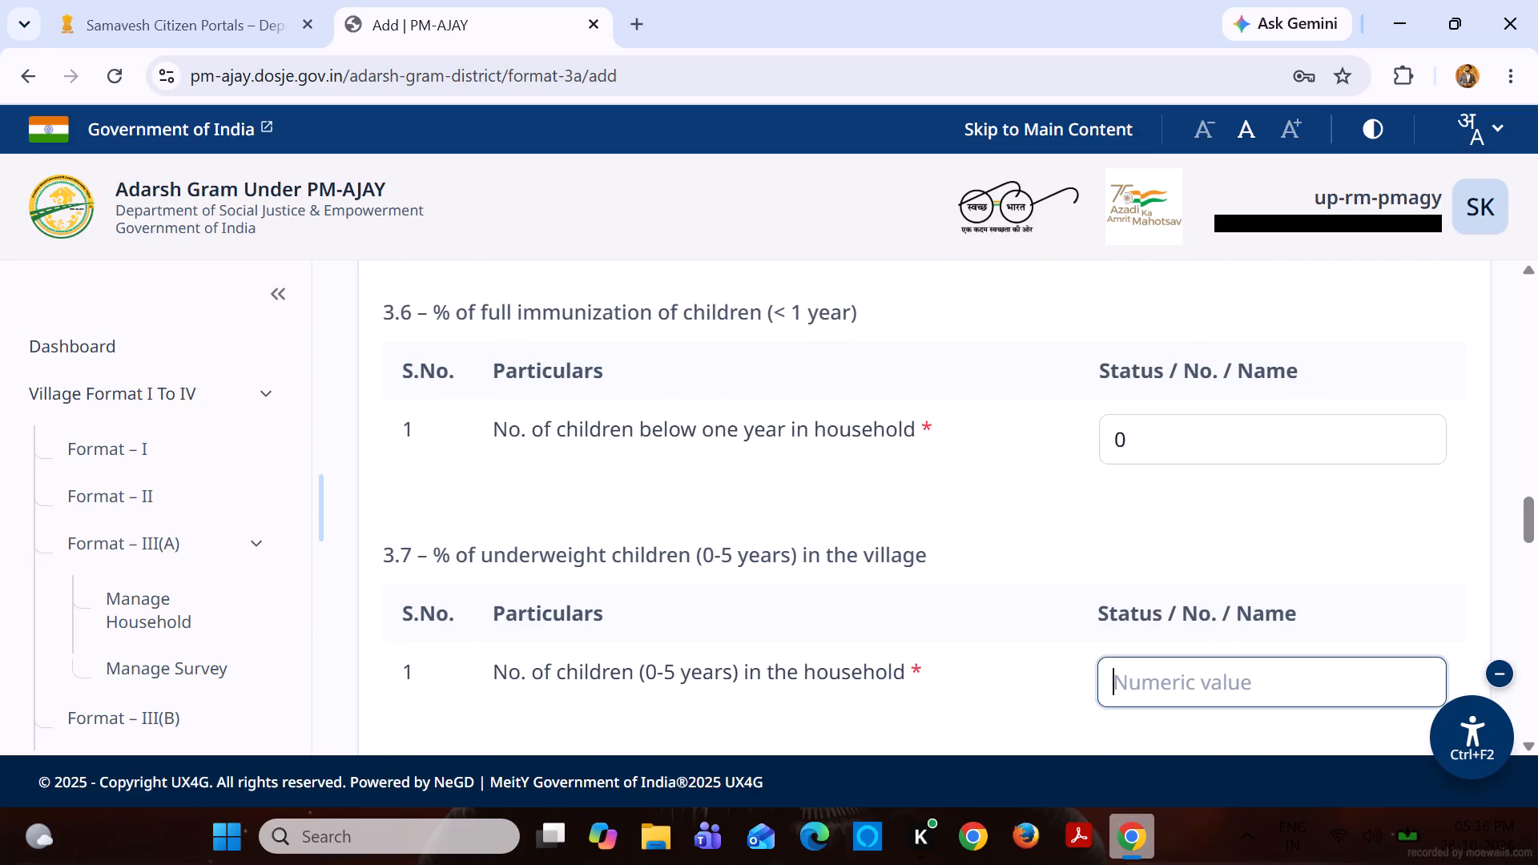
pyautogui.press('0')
# Enter 0 women pregnant last year (3.8), 0 children under 1 year (3.9) and 0 members with communicable diseases (3.10), and submit domain 3.
pyautogui.scroll(-5, 1174, 702)
pyautogui.click(1184, 489)
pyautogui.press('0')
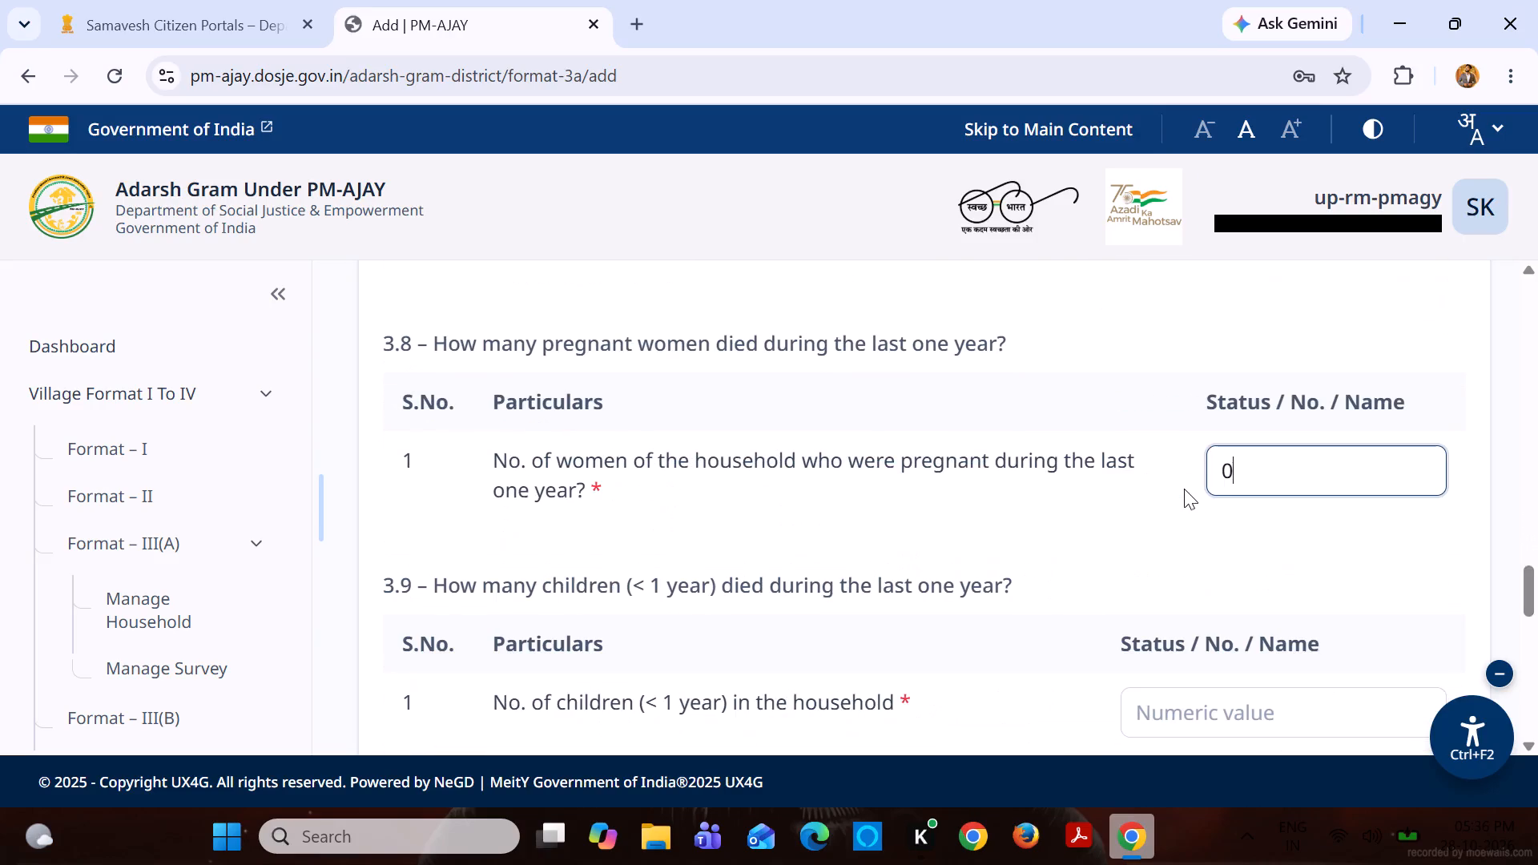
pyautogui.scroll(-2, 1184, 489)
pyautogui.click(1195, 578)
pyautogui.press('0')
pyautogui.scroll(-5, 1195, 578)
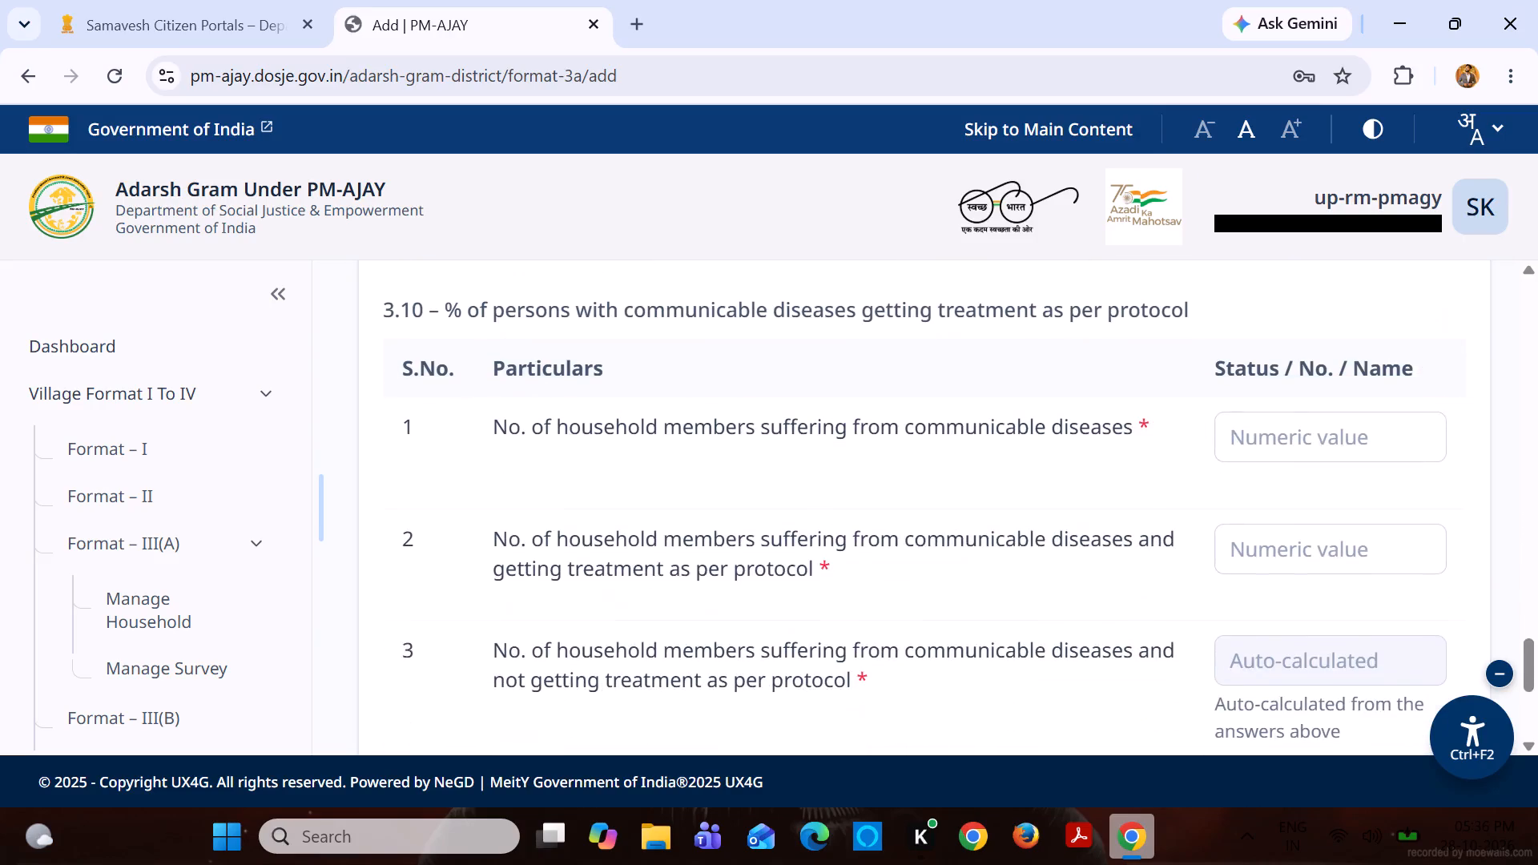
pyautogui.click(1291, 416)
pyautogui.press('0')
pyautogui.scroll(-1, 1291, 416)
pyautogui.click(1413, 575)
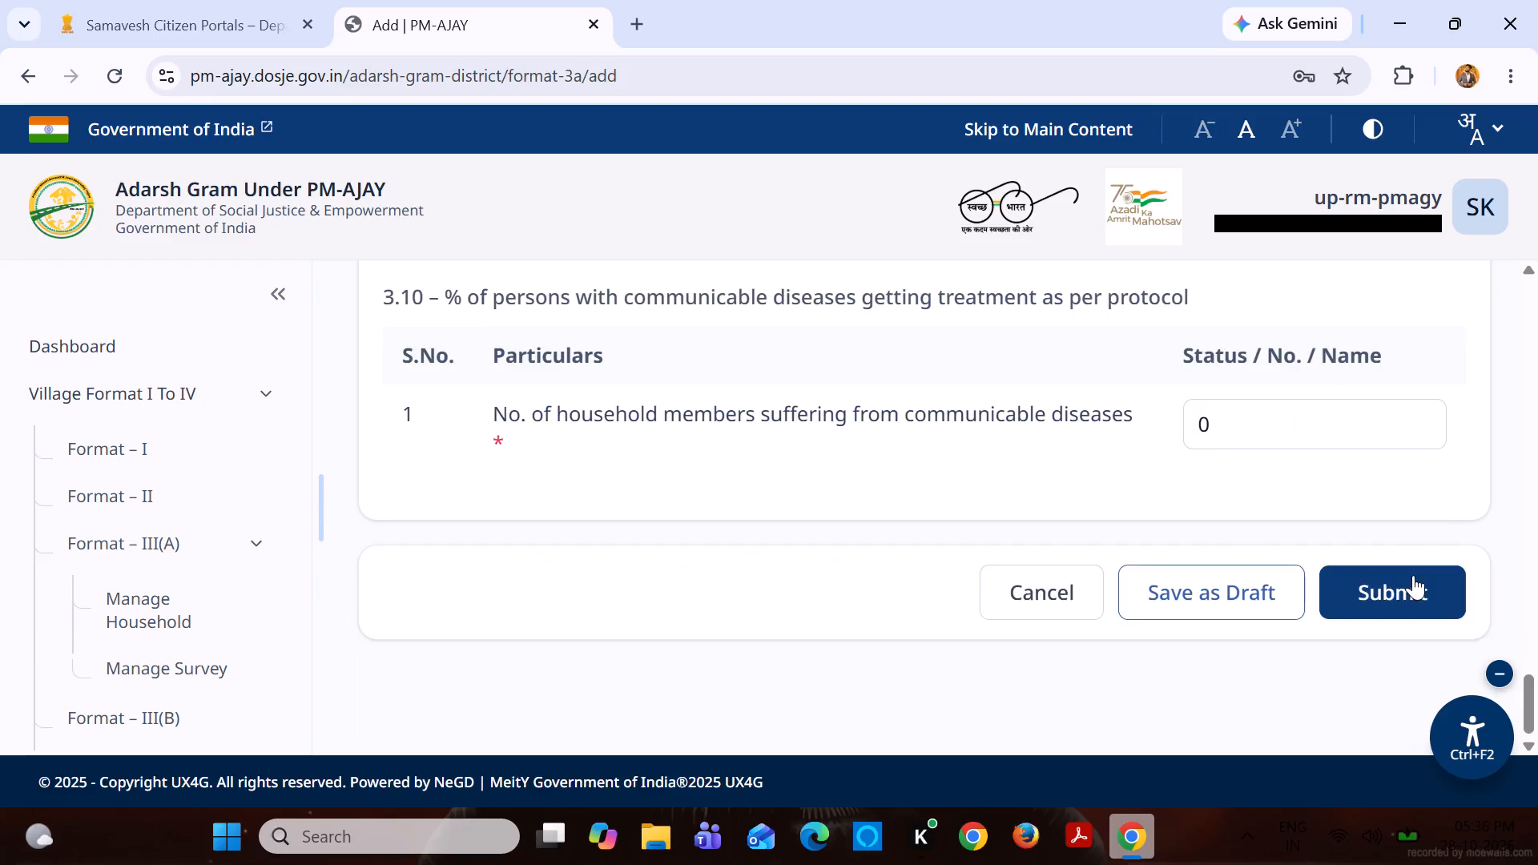
# Choose domain 4 – Social Security and enter 0 women eligible for Widow Pension and 0 persons eligible for Old Age Pension (4.2).
pyautogui.click(1427, 396)
pyautogui.scroll(-1, 1297, 559)
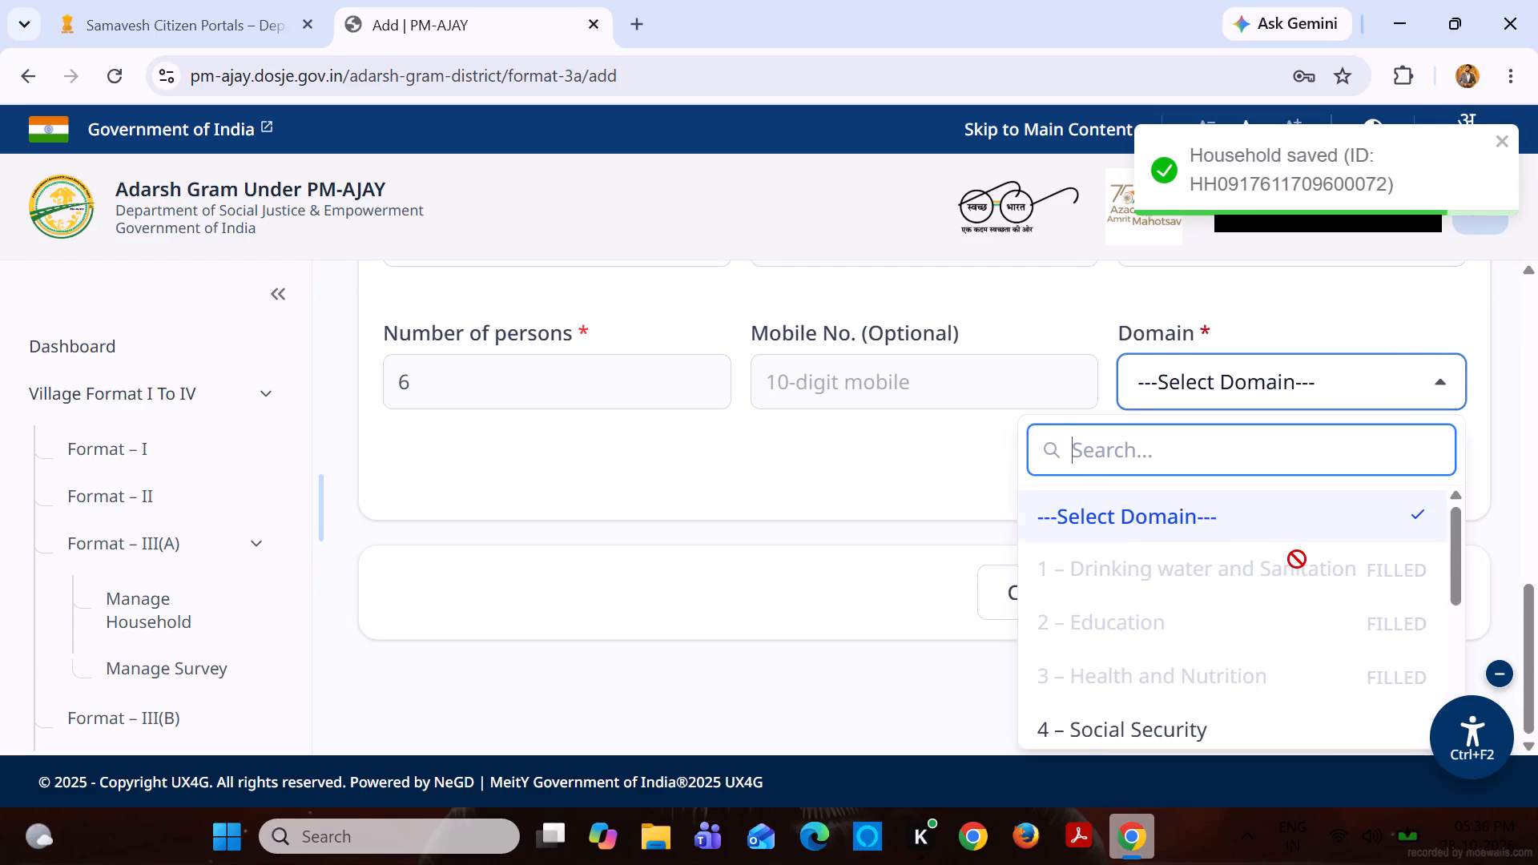
pyautogui.scroll(-1, 1297, 559)
pyautogui.click(1224, 573)
pyautogui.scroll(-4, 1224, 573)
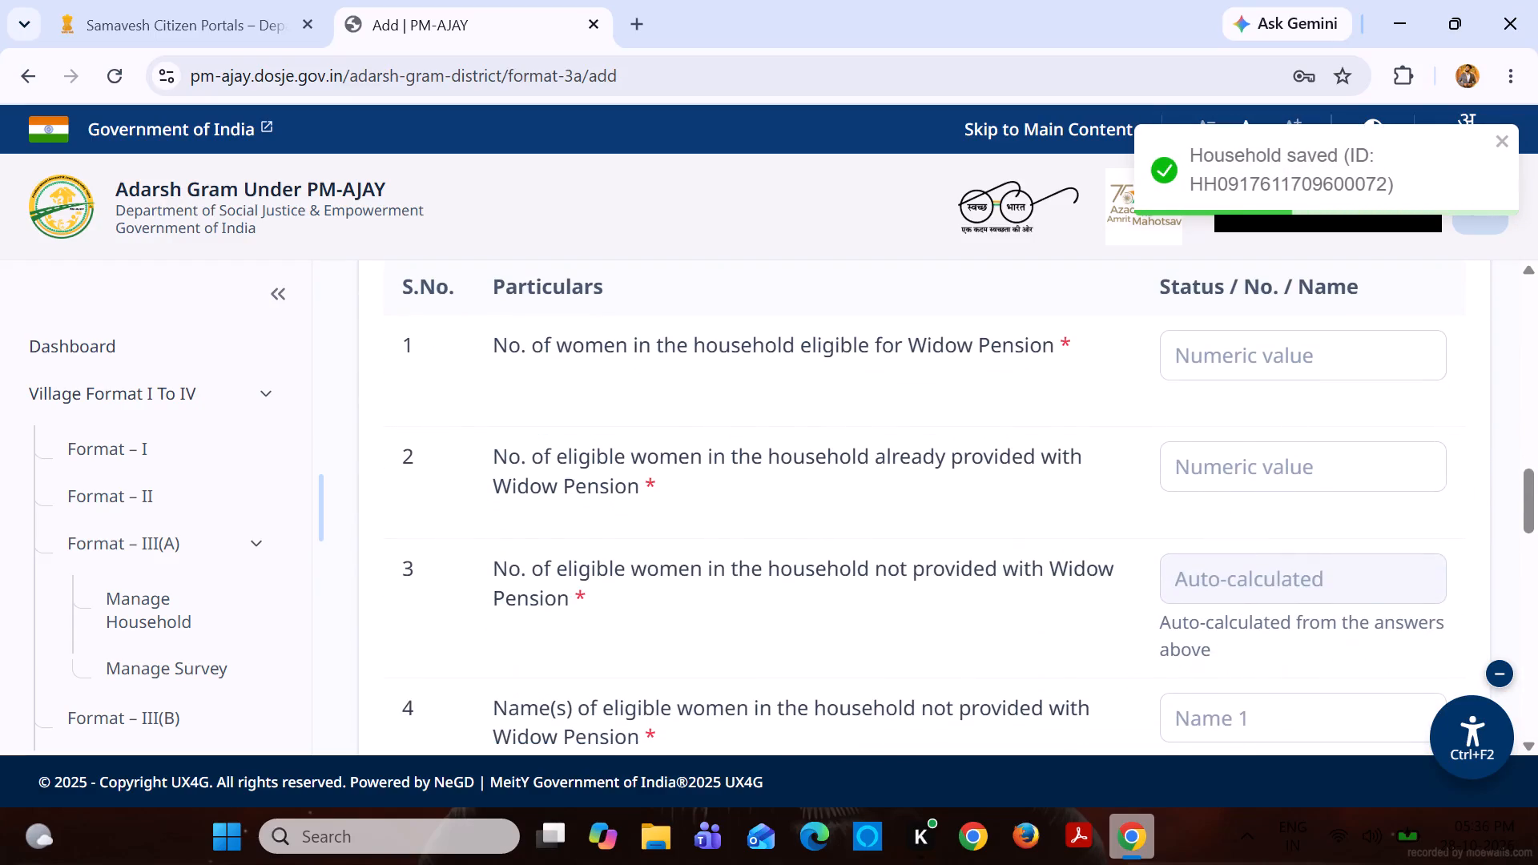
pyautogui.click(1254, 365)
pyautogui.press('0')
pyautogui.scroll(-1, 1254, 365)
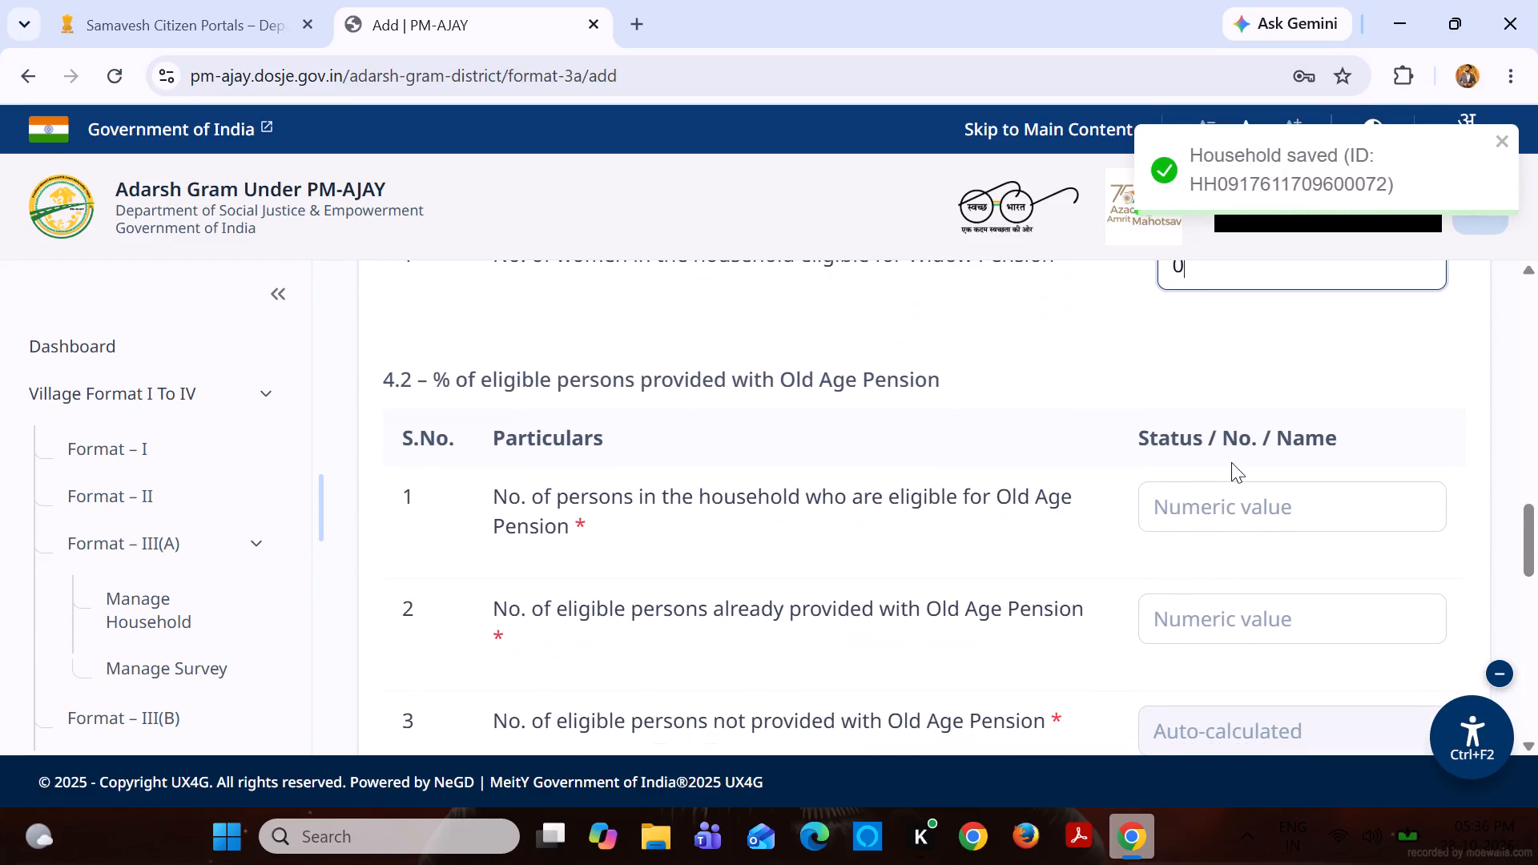
pyautogui.click(1216, 495)
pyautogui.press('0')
# Enter 0 persons eligible for Disability Pension (4.3) and submit domain 4.
pyautogui.scroll(-2, 1216, 495)
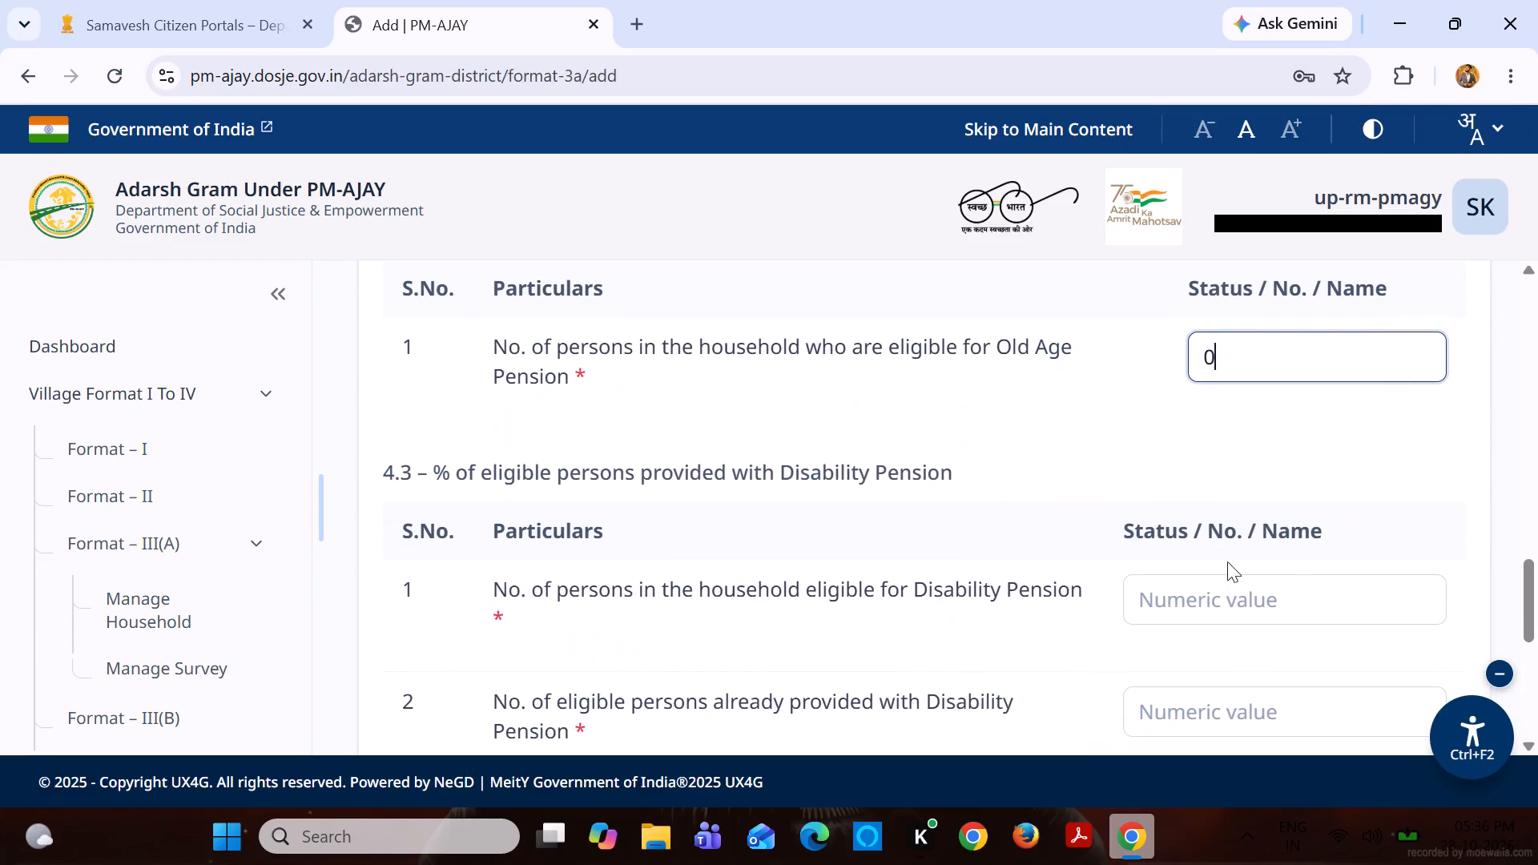
pyautogui.click(1167, 604)
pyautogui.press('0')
pyautogui.scroll(-3, 1167, 604)
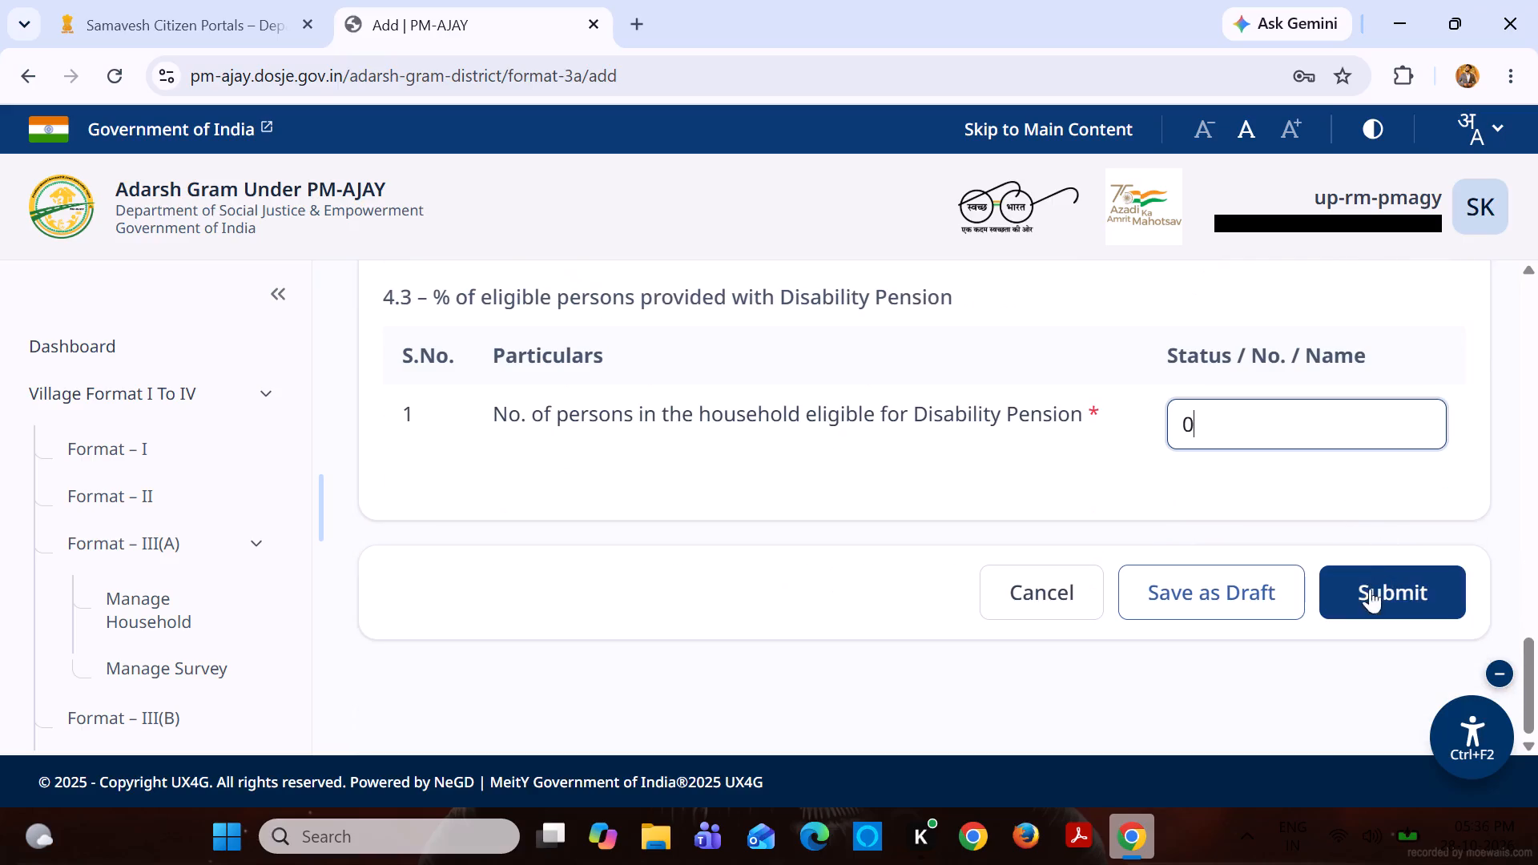
pyautogui.click(1367, 597)
# Choose domain 5 – Rural Roads and Housing, answer No to living in a Kachcha/unsafe house (5.3), and submit it.
pyautogui.click(1330, 396)
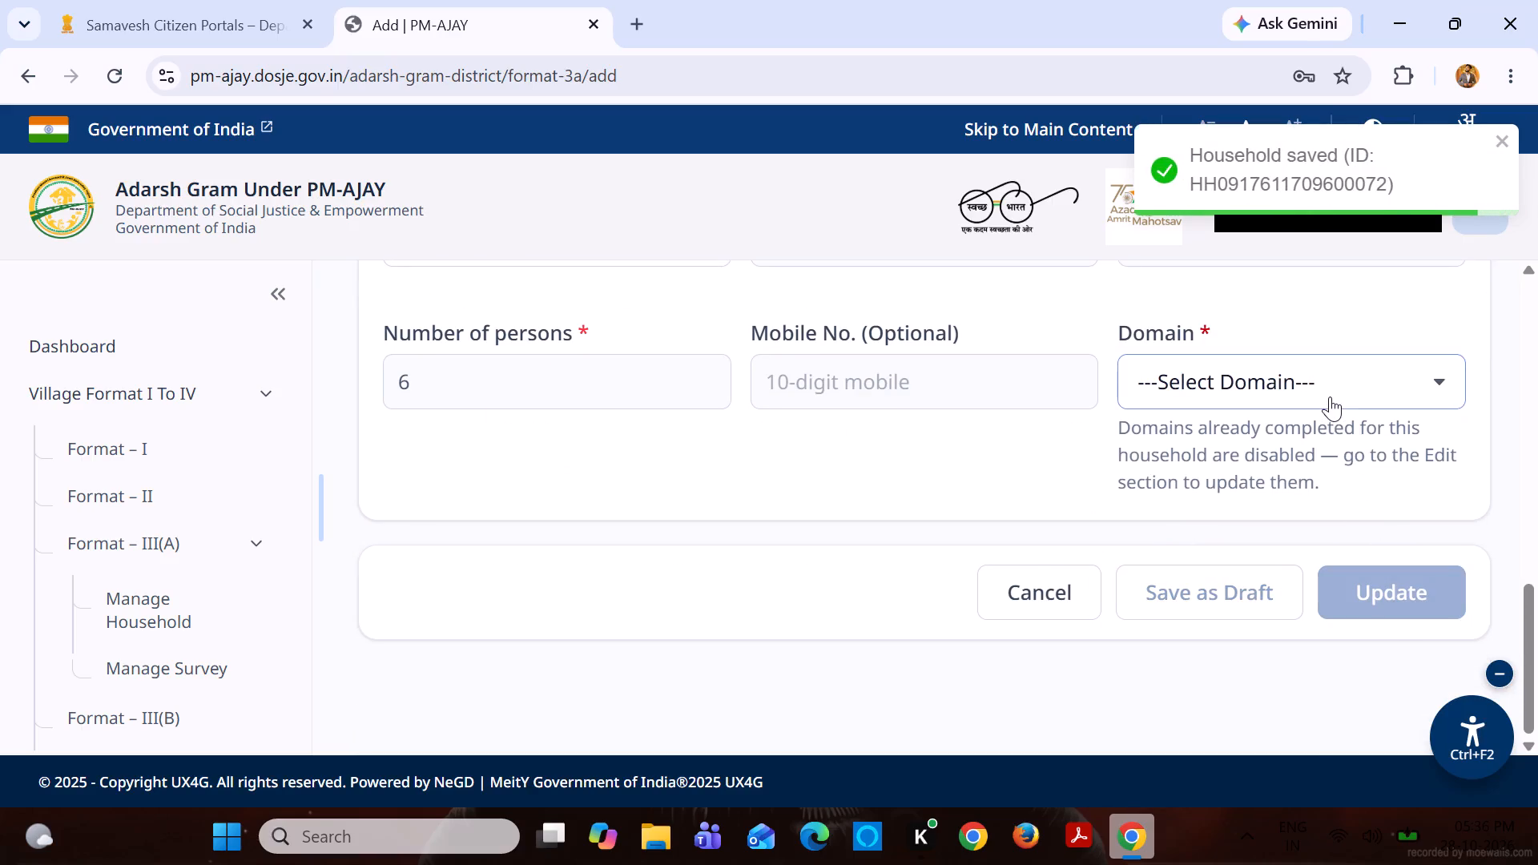
pyautogui.scroll(-5, 1267, 525)
pyautogui.scroll(1, 1208, 527)
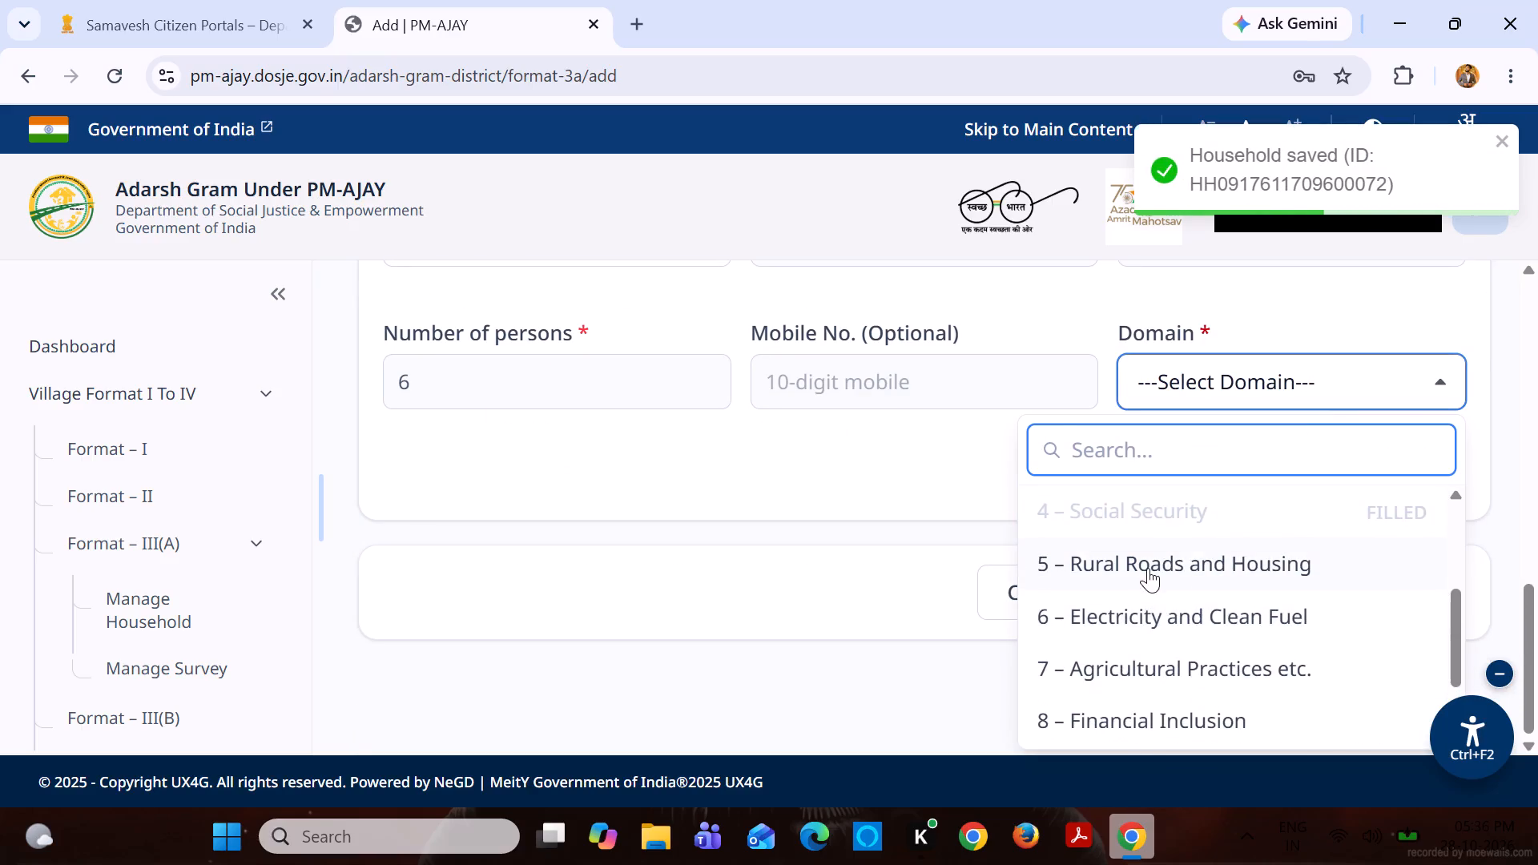
pyautogui.click(1148, 568)
pyautogui.scroll(-3, 1148, 568)
pyautogui.moveTo(1384, 485); pyautogui.dragTo(1363, 509)
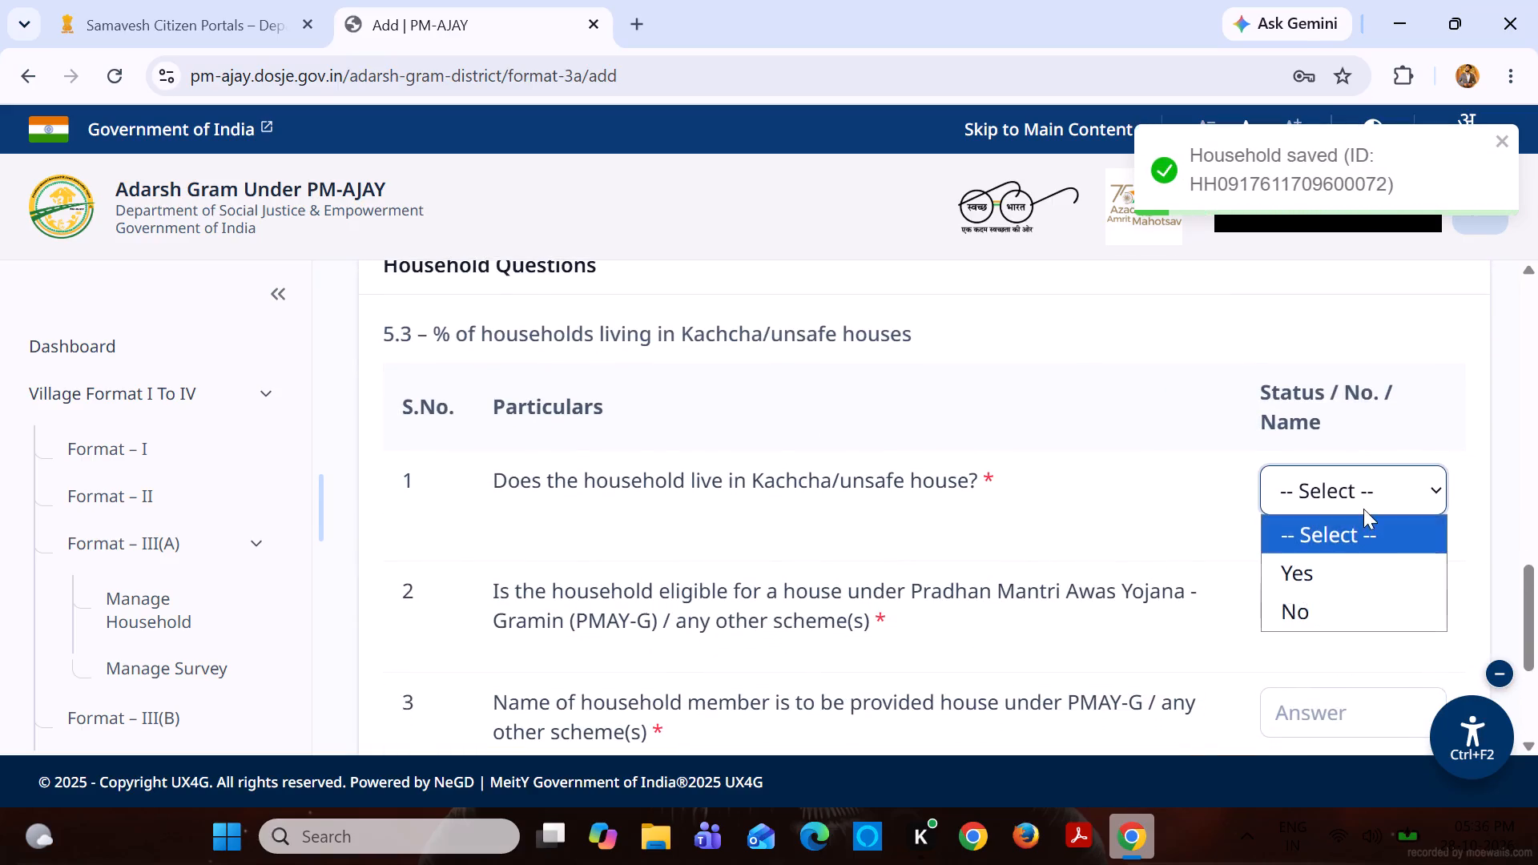
pyautogui.moveTo(1363, 509); pyautogui.dragTo(1305, 611)
pyautogui.click(1305, 611)
pyautogui.scroll(-6, 1305, 611)
pyautogui.click(1392, 592)
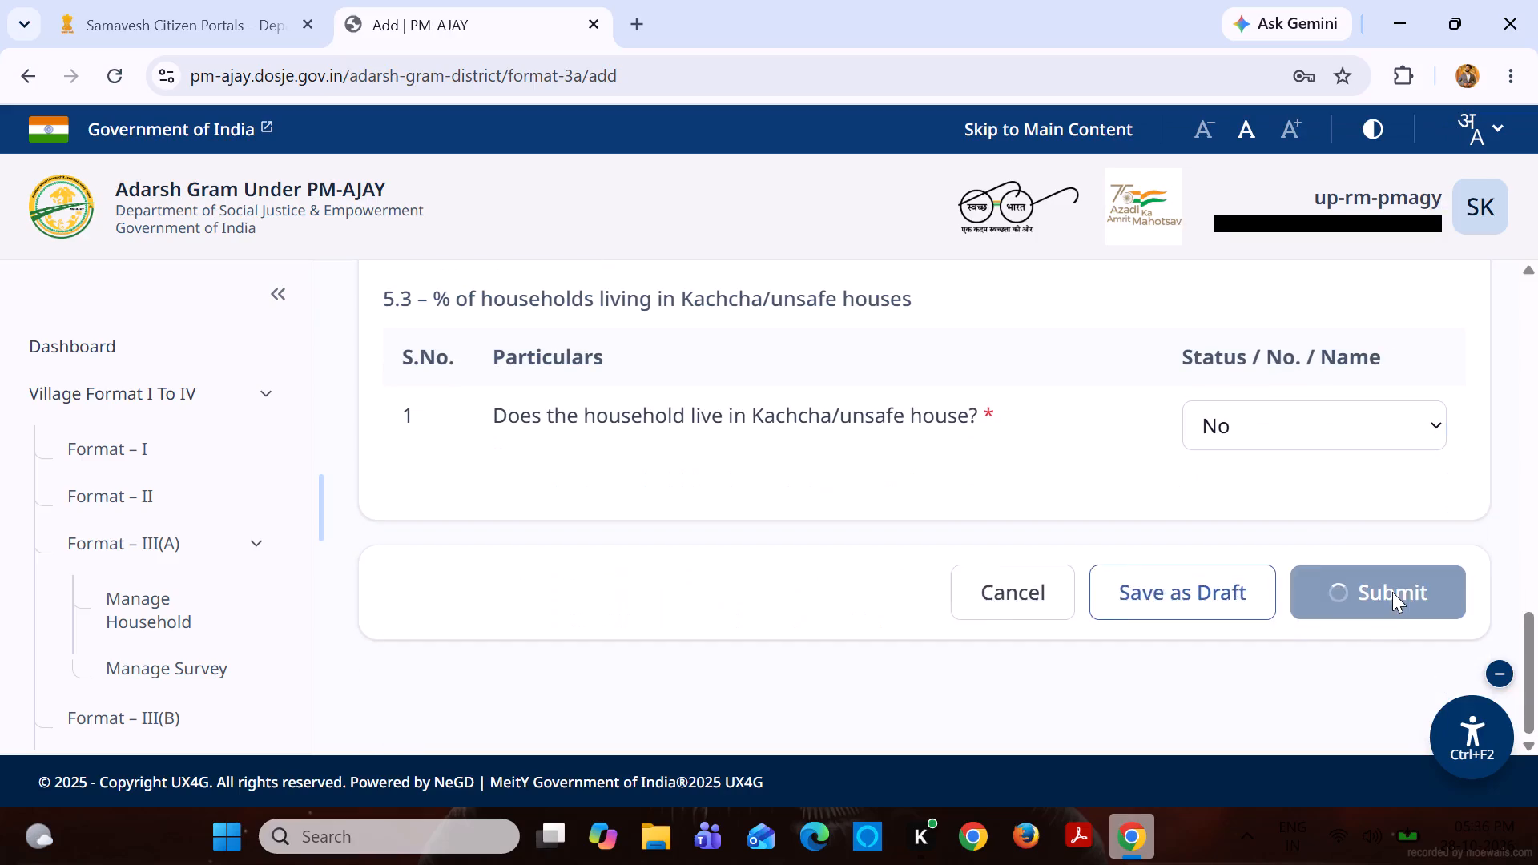
# Choose domain 6 – Electricity and Clean Fuel and answer Yes to both questions on the house having an electricity connection.
pyautogui.click(1377, 365)
pyautogui.scroll(-5, 1290, 576)
pyautogui.scroll(1, 1243, 546)
pyautogui.click(1197, 571)
pyautogui.scroll(-3, 1197, 571)
pyautogui.moveTo(1384, 423); pyautogui.dragTo(1327, 492)
pyautogui.click(1327, 492)
pyautogui.scroll(-1, 1327, 492)
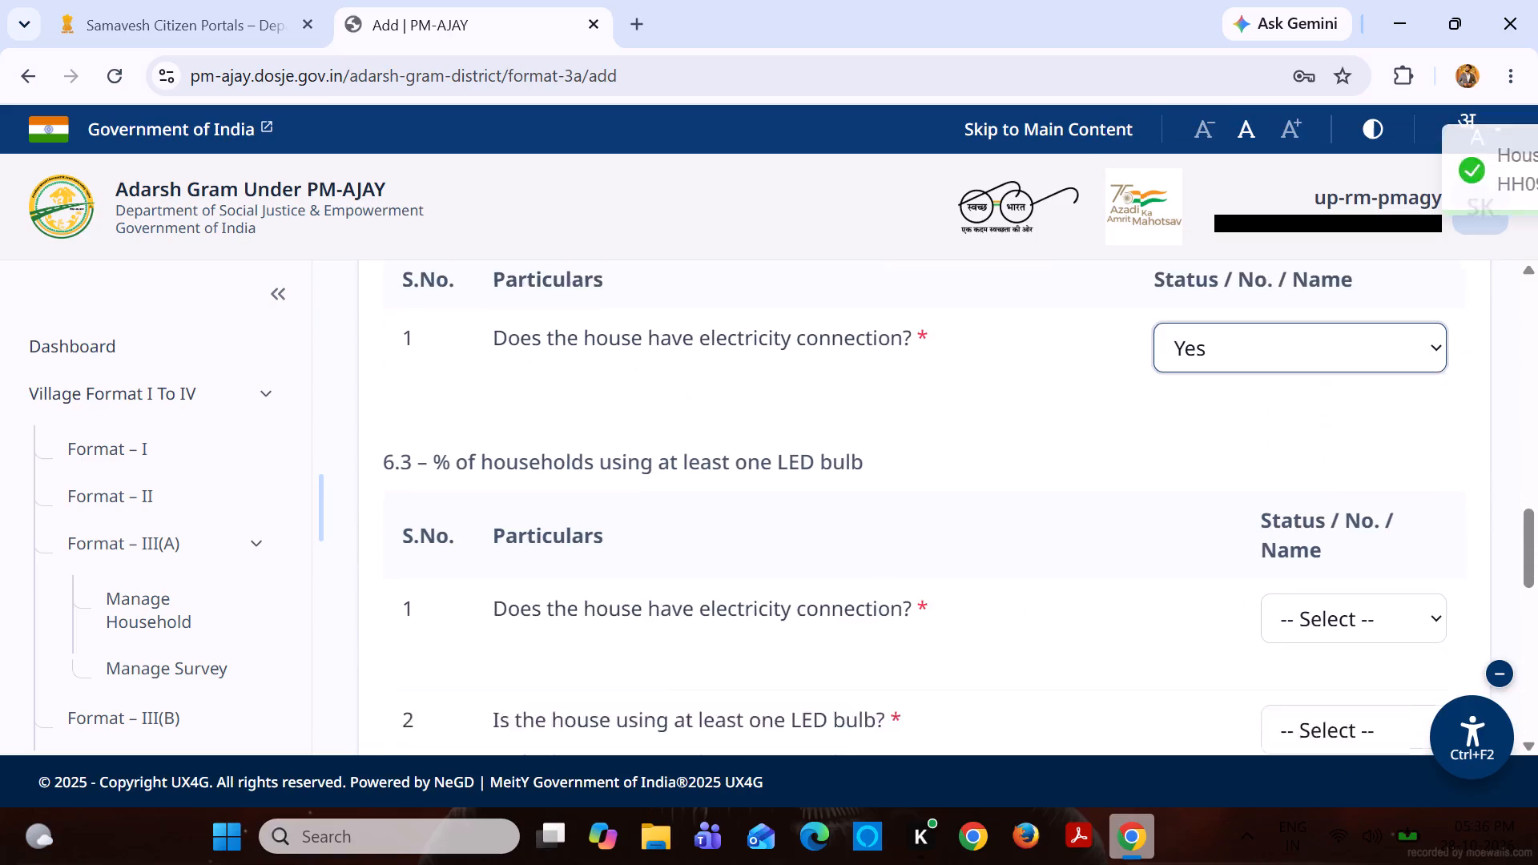
pyautogui.scroll(-1, 1327, 492)
pyautogui.moveTo(1373, 438); pyautogui.dragTo(1320, 509)
pyautogui.click(1320, 509)
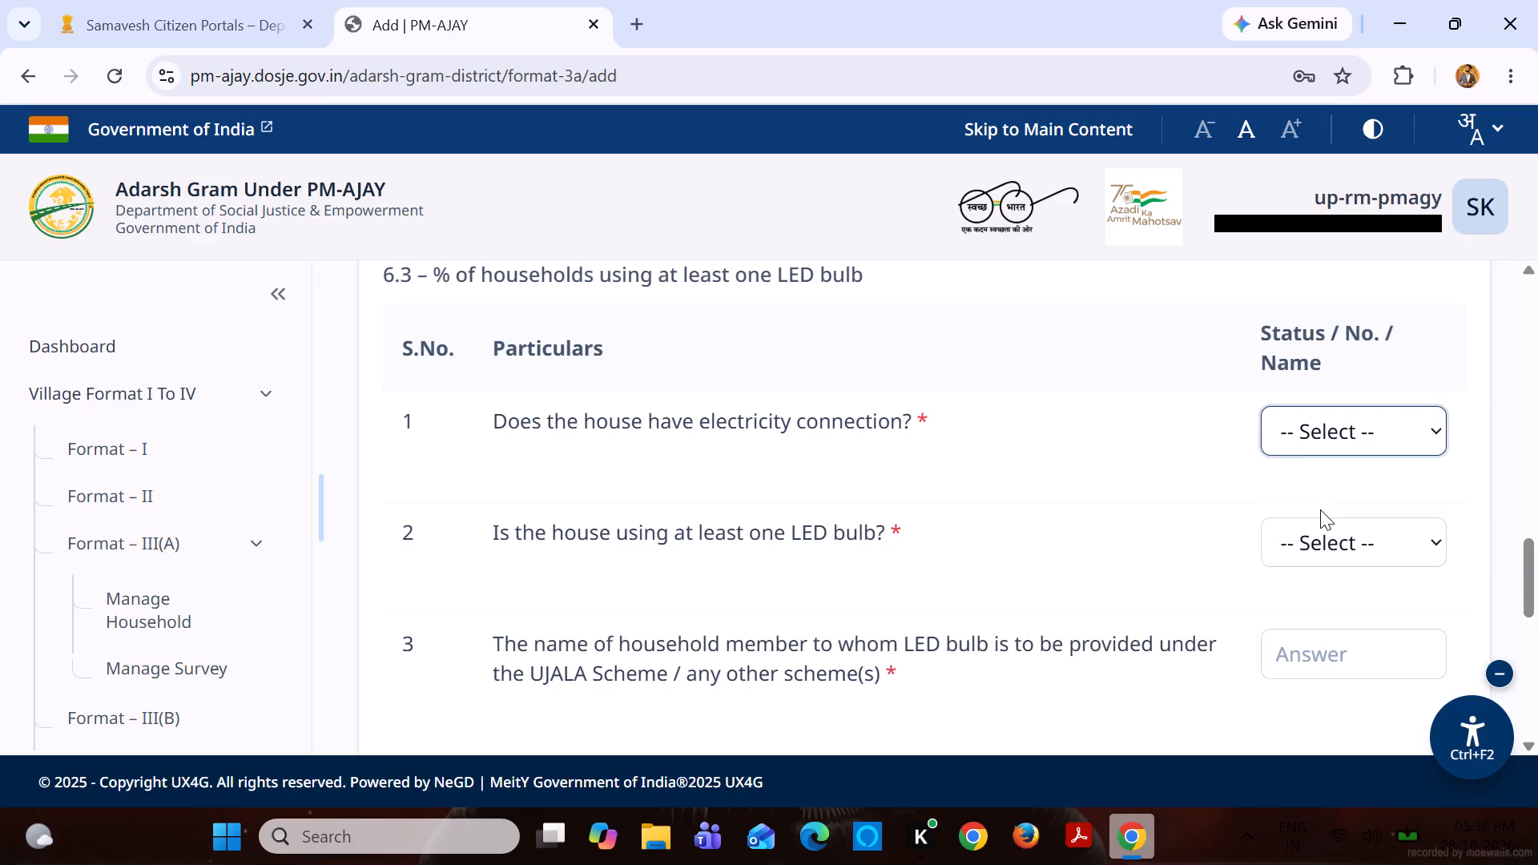
# Answer Yes to using at least one LED bulb (6.3) and Yes to using clean fuel (6.4), and submit domain 6.
pyautogui.scroll(-1, 1320, 509)
pyautogui.moveTo(1367, 368); pyautogui.dragTo(1331, 449)
pyautogui.click(1331, 449)
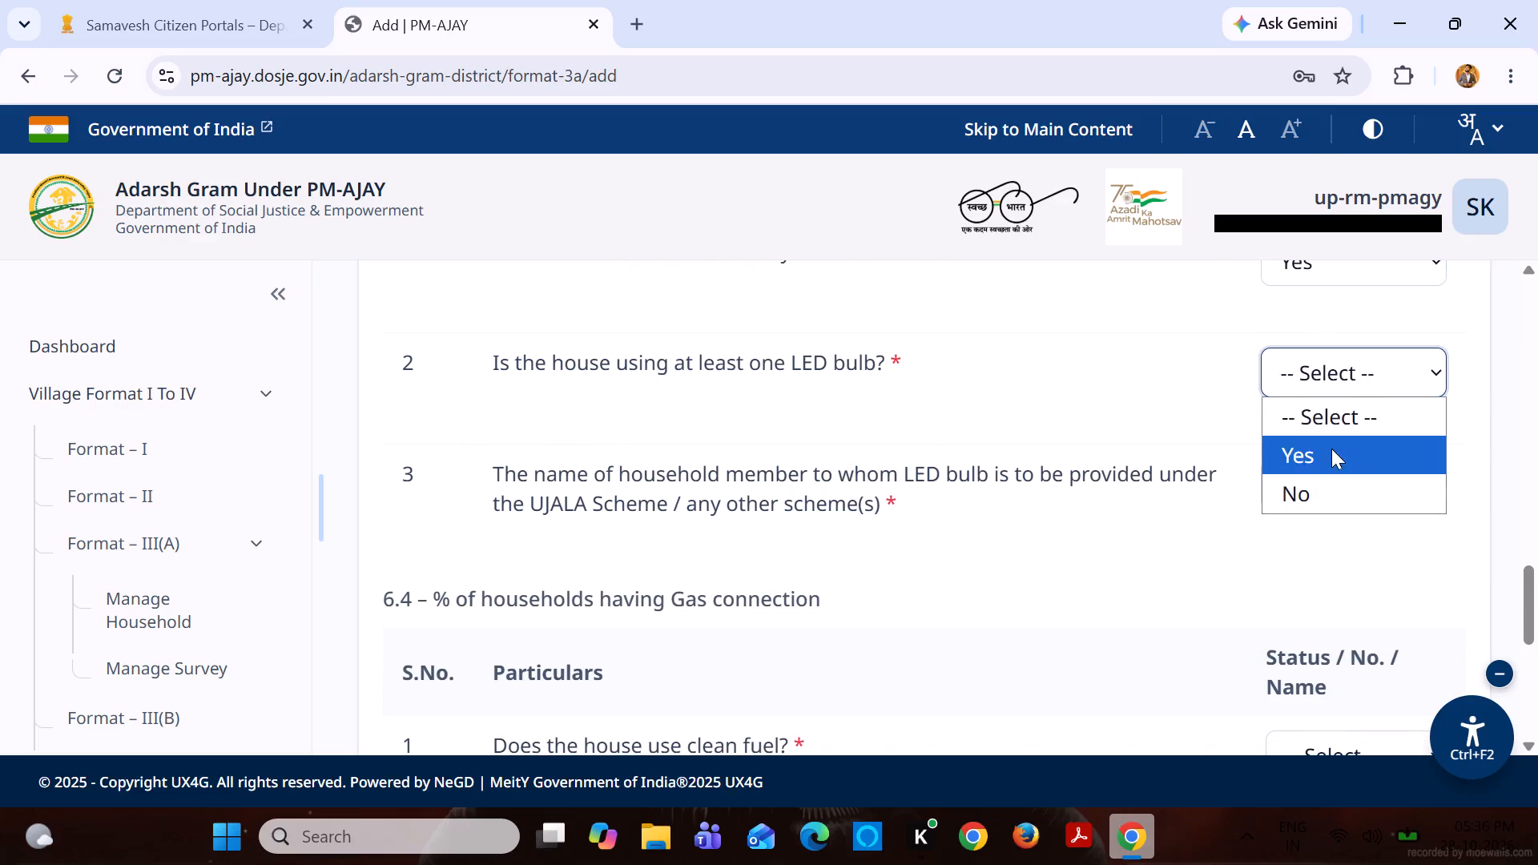
pyautogui.scroll(-4, 1331, 449)
pyautogui.scroll(1, 1352, 417)
pyautogui.moveTo(1395, 308); pyautogui.dragTo(1333, 387)
pyautogui.click(1333, 387)
pyautogui.click(1395, 576)
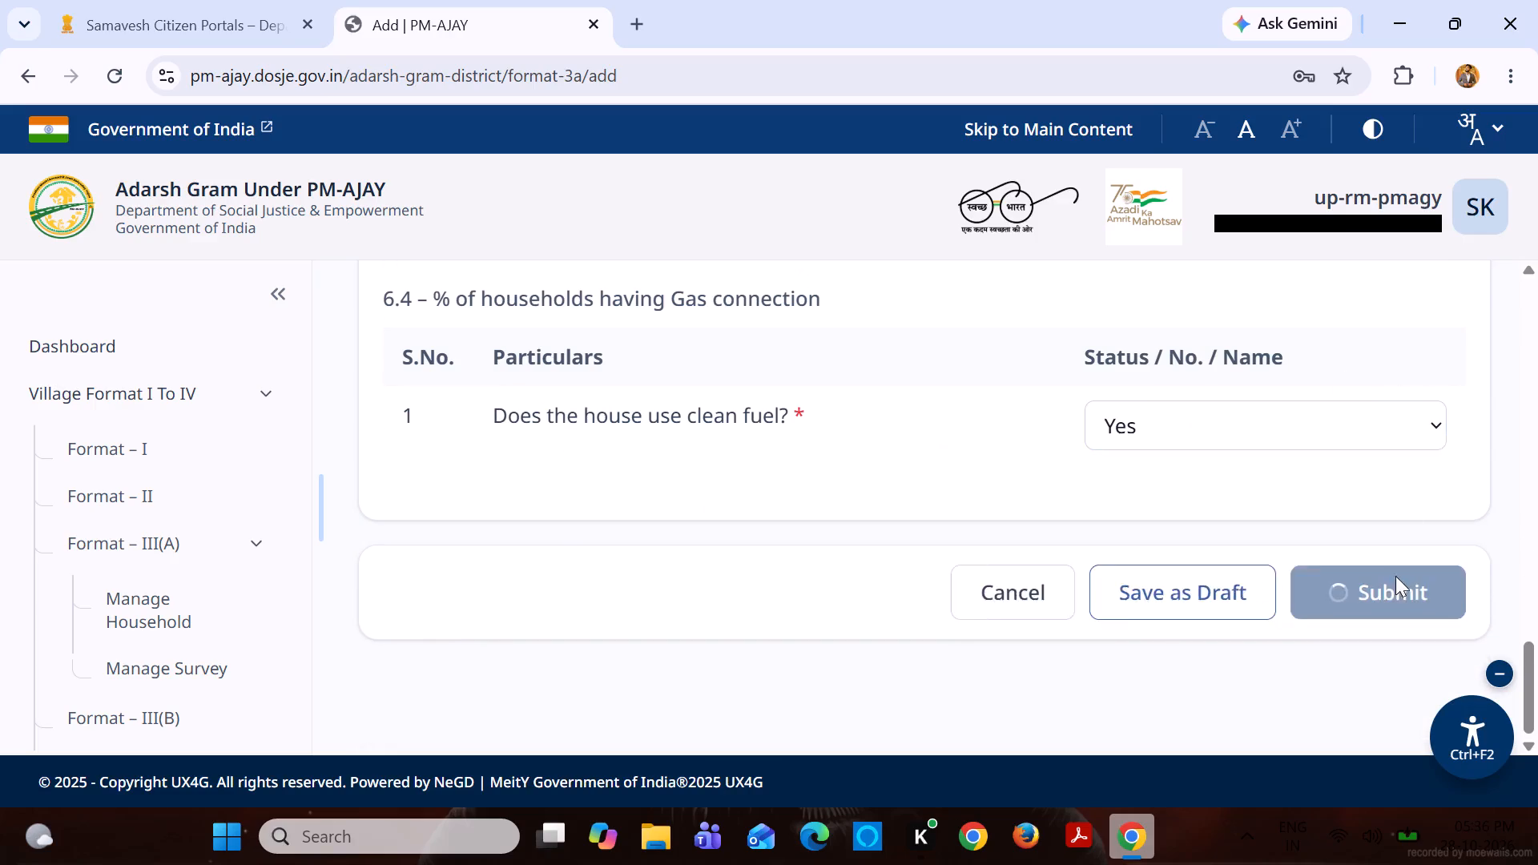
# Choose domain 7 – Agricultural Practices etc., answer No to the household being involved in farming (7.1), and submit it.
pyautogui.click(1359, 392)
pyautogui.scroll(-2, 1306, 564)
pyautogui.click(1269, 561)
pyautogui.scroll(-3, 1269, 561)
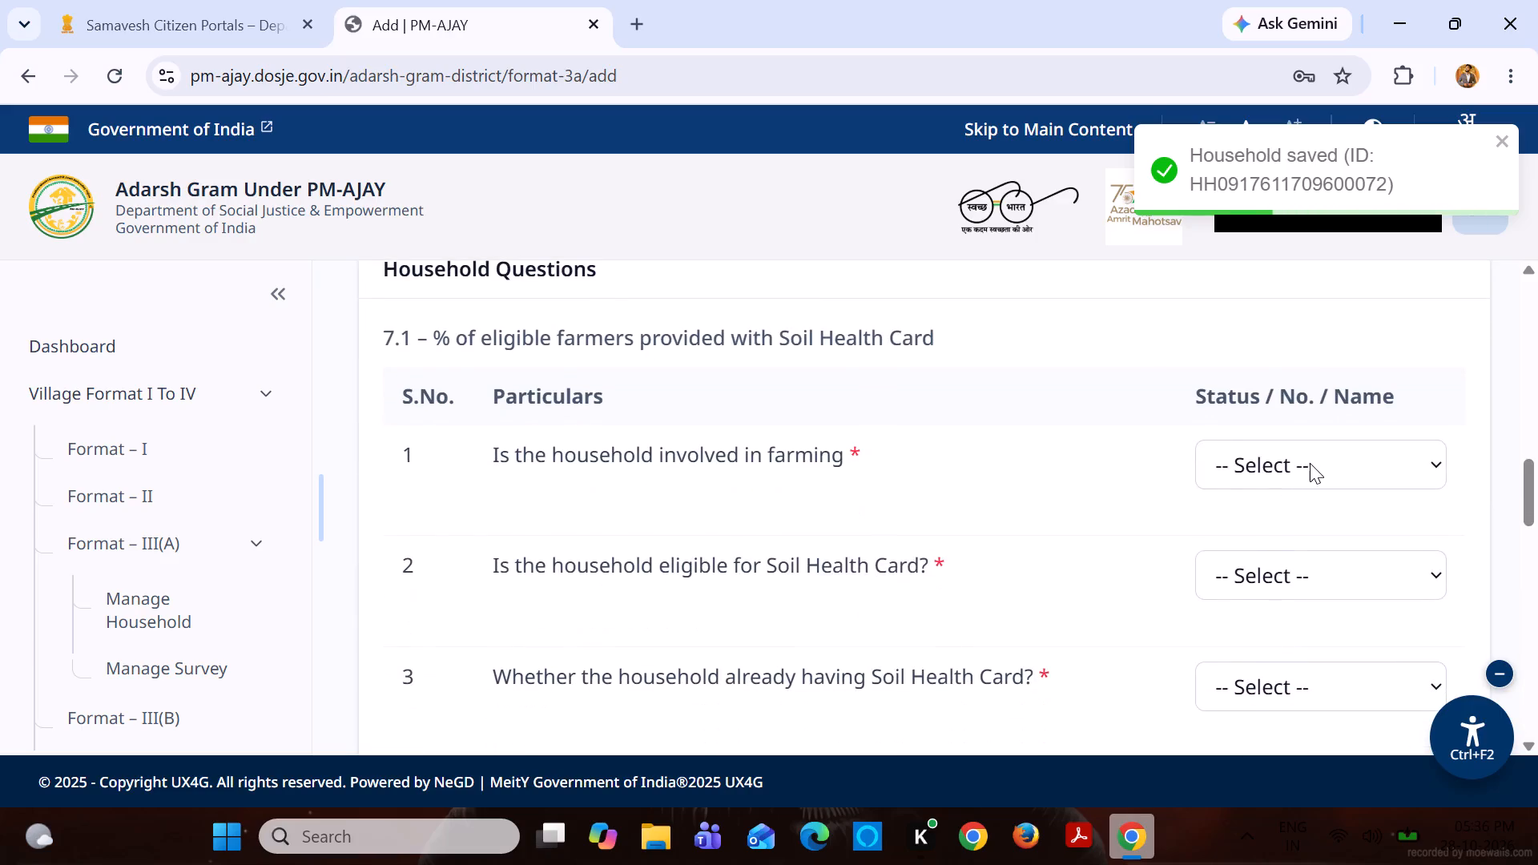
pyautogui.moveTo(1312, 463); pyautogui.dragTo(1285, 586)
pyautogui.click(1285, 586)
pyautogui.scroll(-10, 1285, 586)
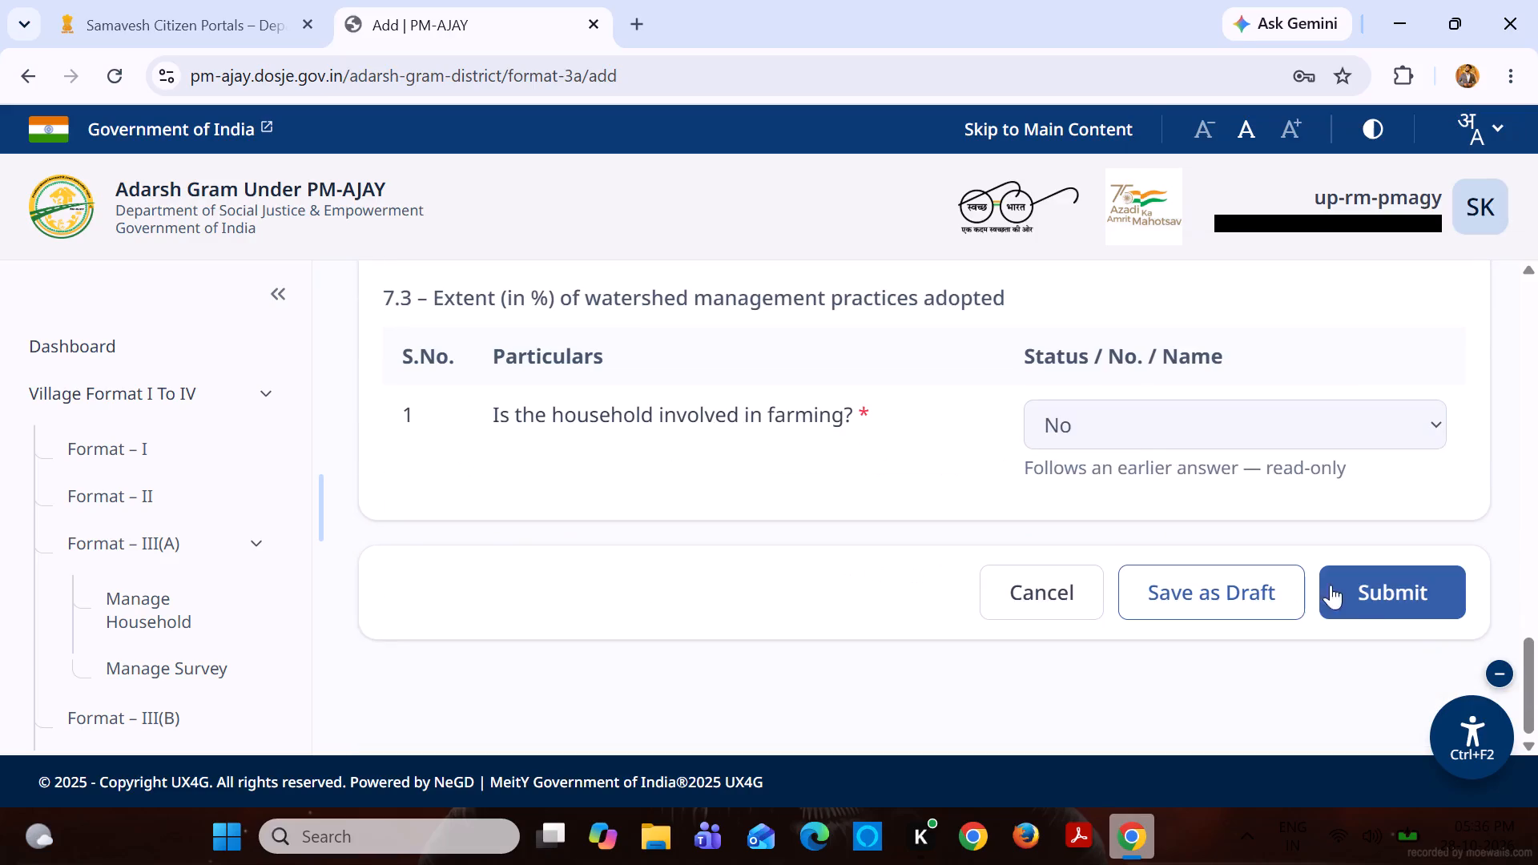
pyautogui.click(1375, 597)
# Choose domain 8 – Financial Inclusion for the household's survey.
pyautogui.click(1328, 384)
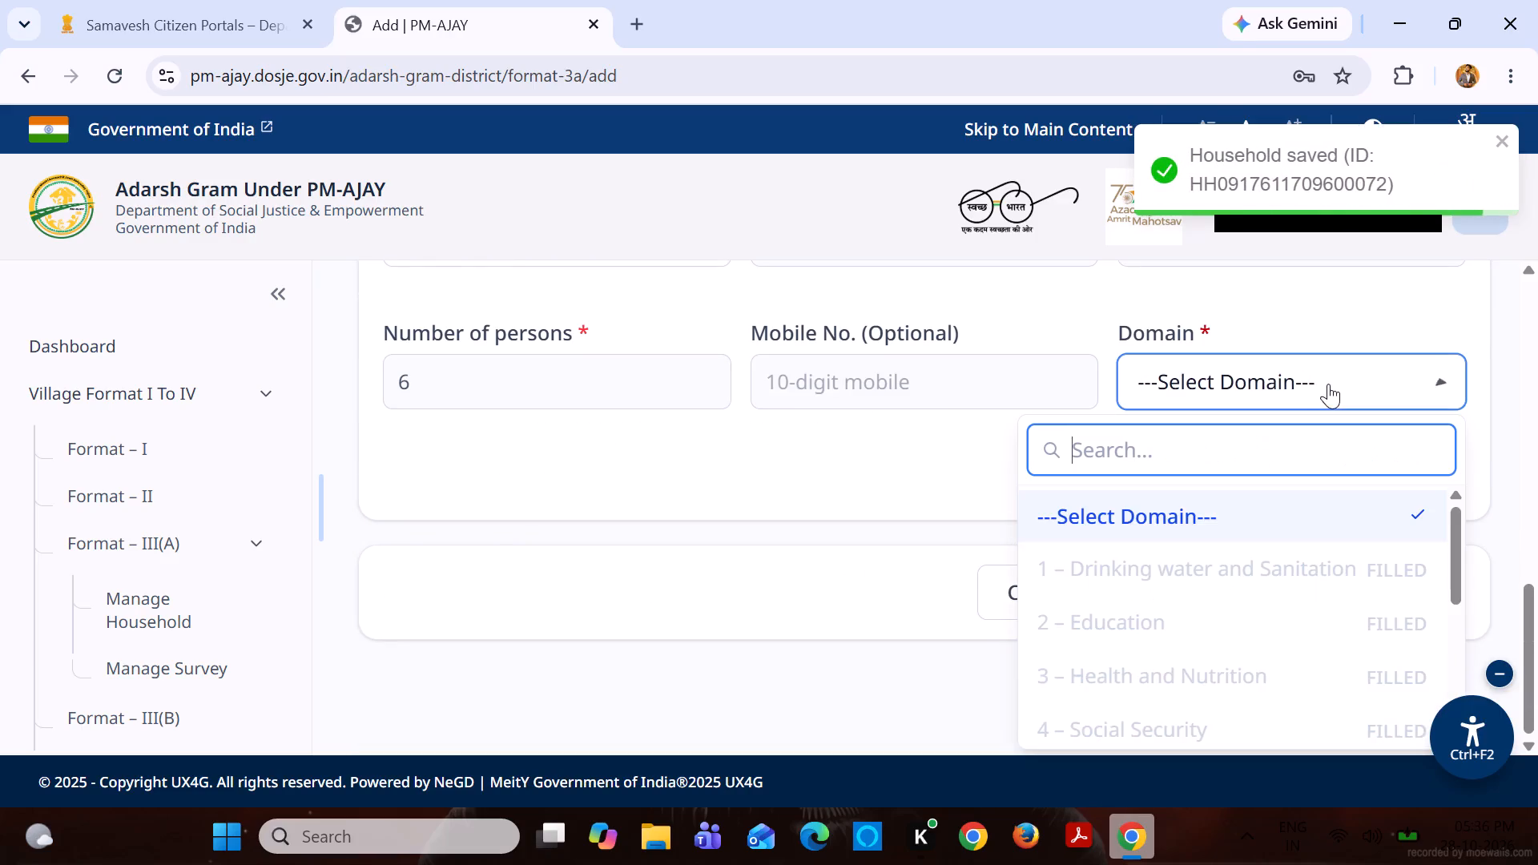
pyautogui.scroll(-4, 1298, 588)
pyautogui.click(1209, 624)
pyautogui.scroll(-3, 1209, 624)
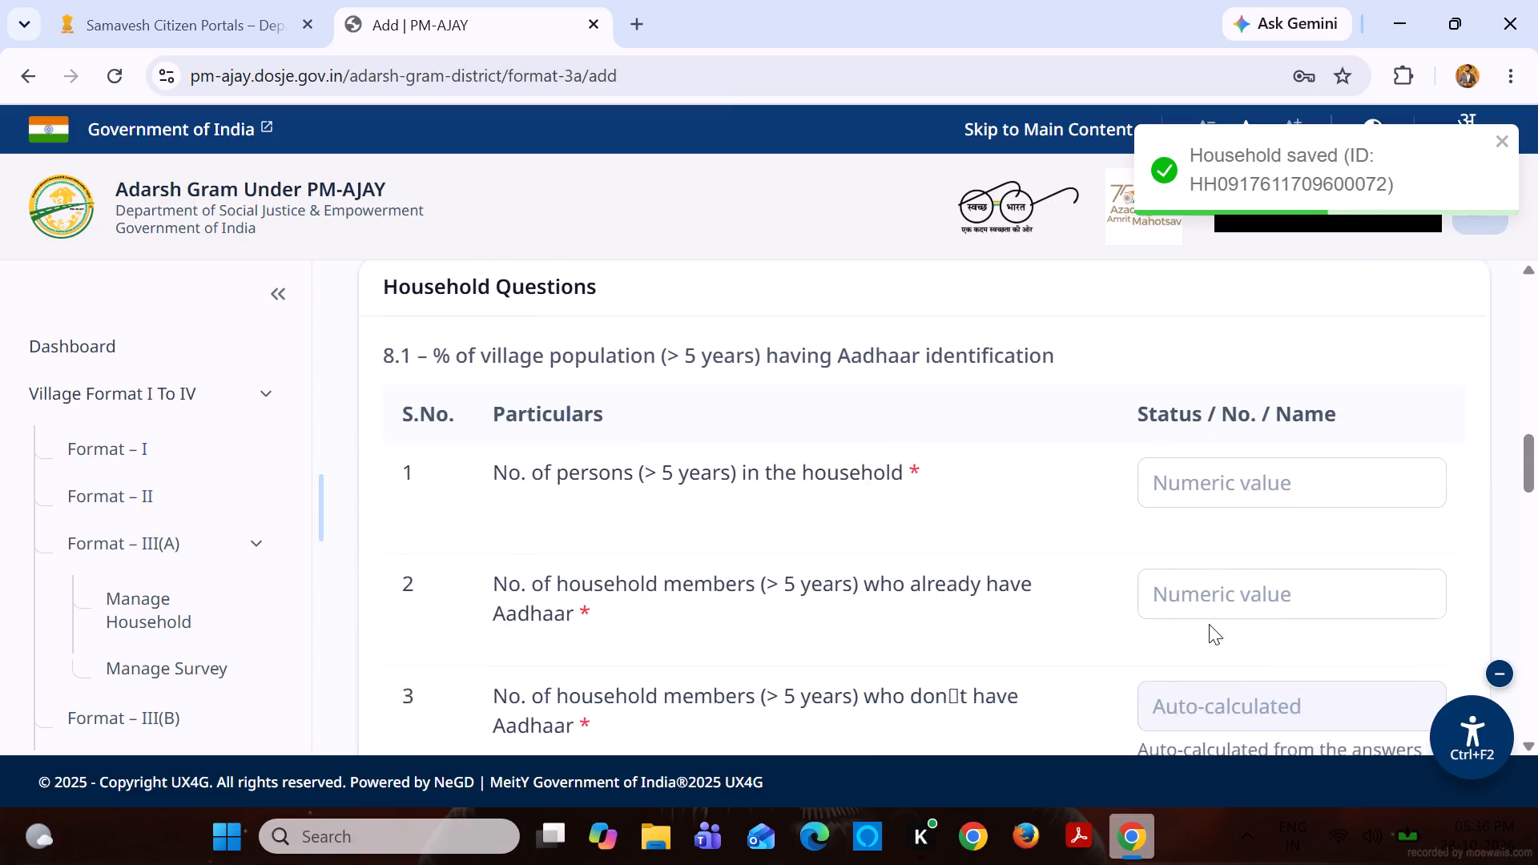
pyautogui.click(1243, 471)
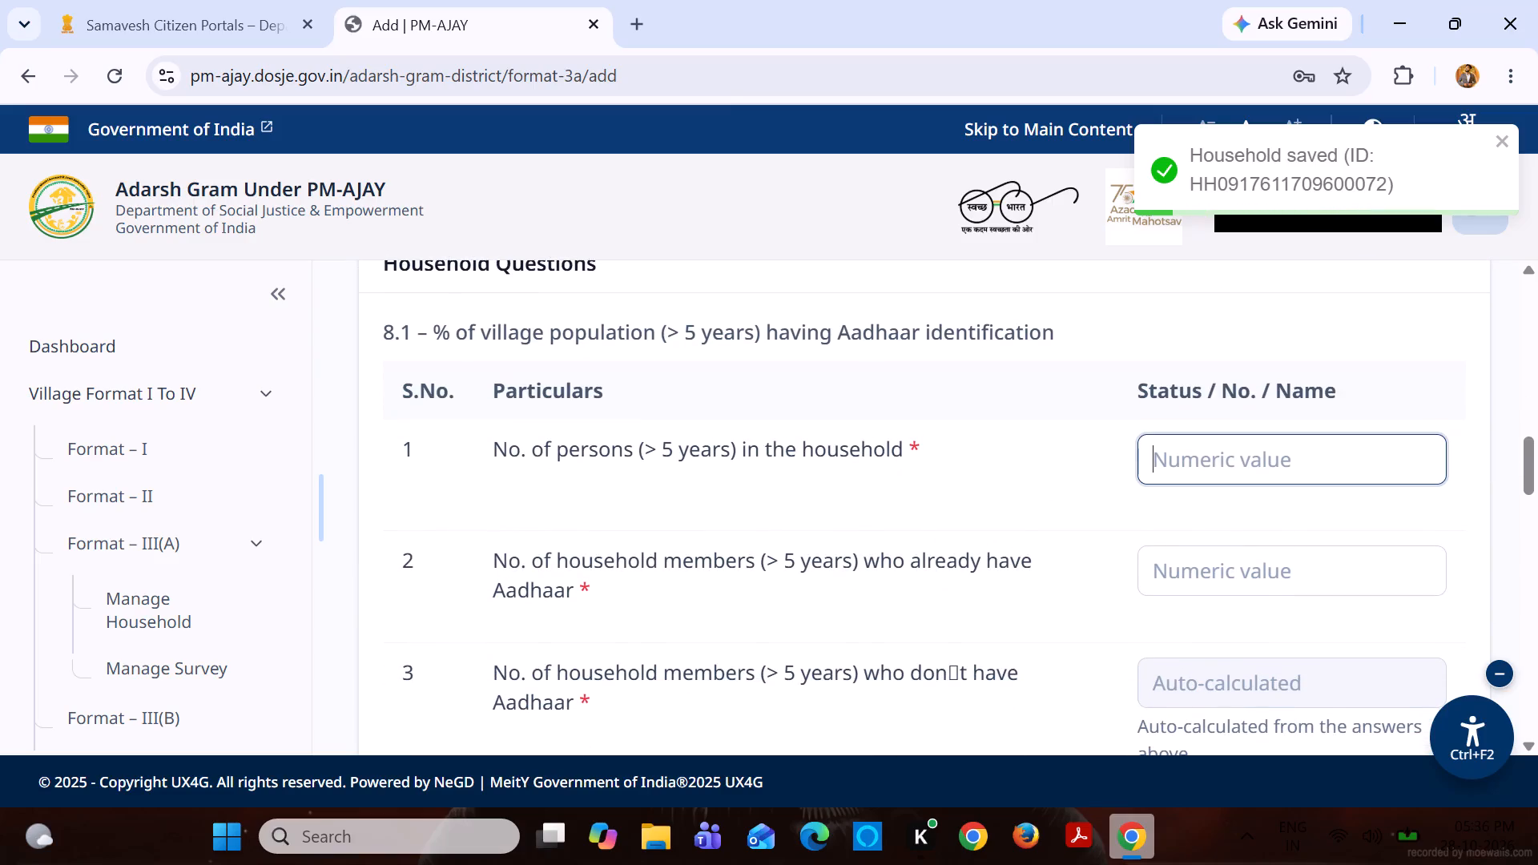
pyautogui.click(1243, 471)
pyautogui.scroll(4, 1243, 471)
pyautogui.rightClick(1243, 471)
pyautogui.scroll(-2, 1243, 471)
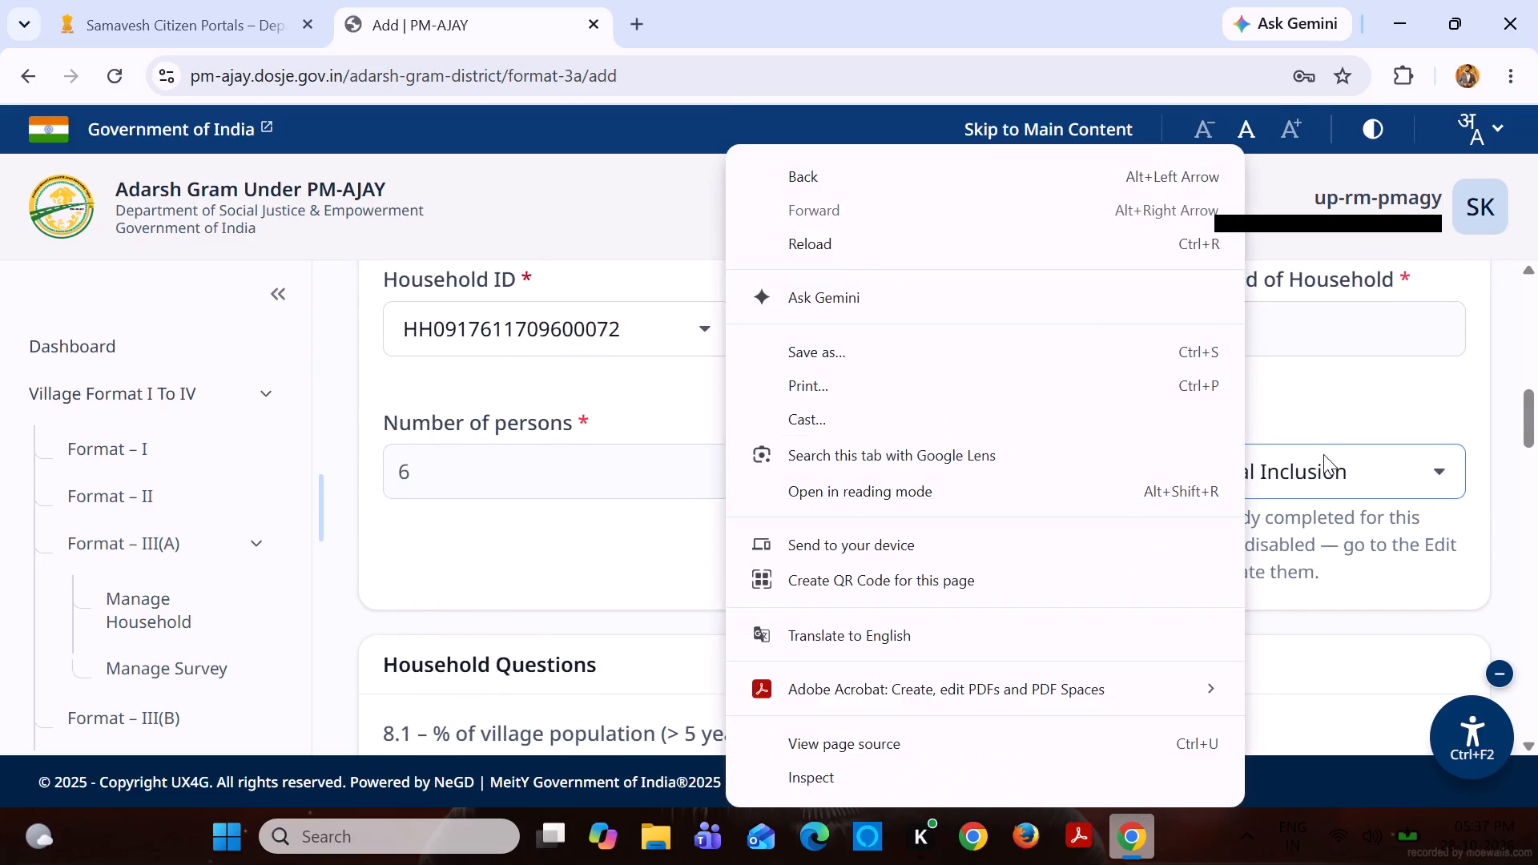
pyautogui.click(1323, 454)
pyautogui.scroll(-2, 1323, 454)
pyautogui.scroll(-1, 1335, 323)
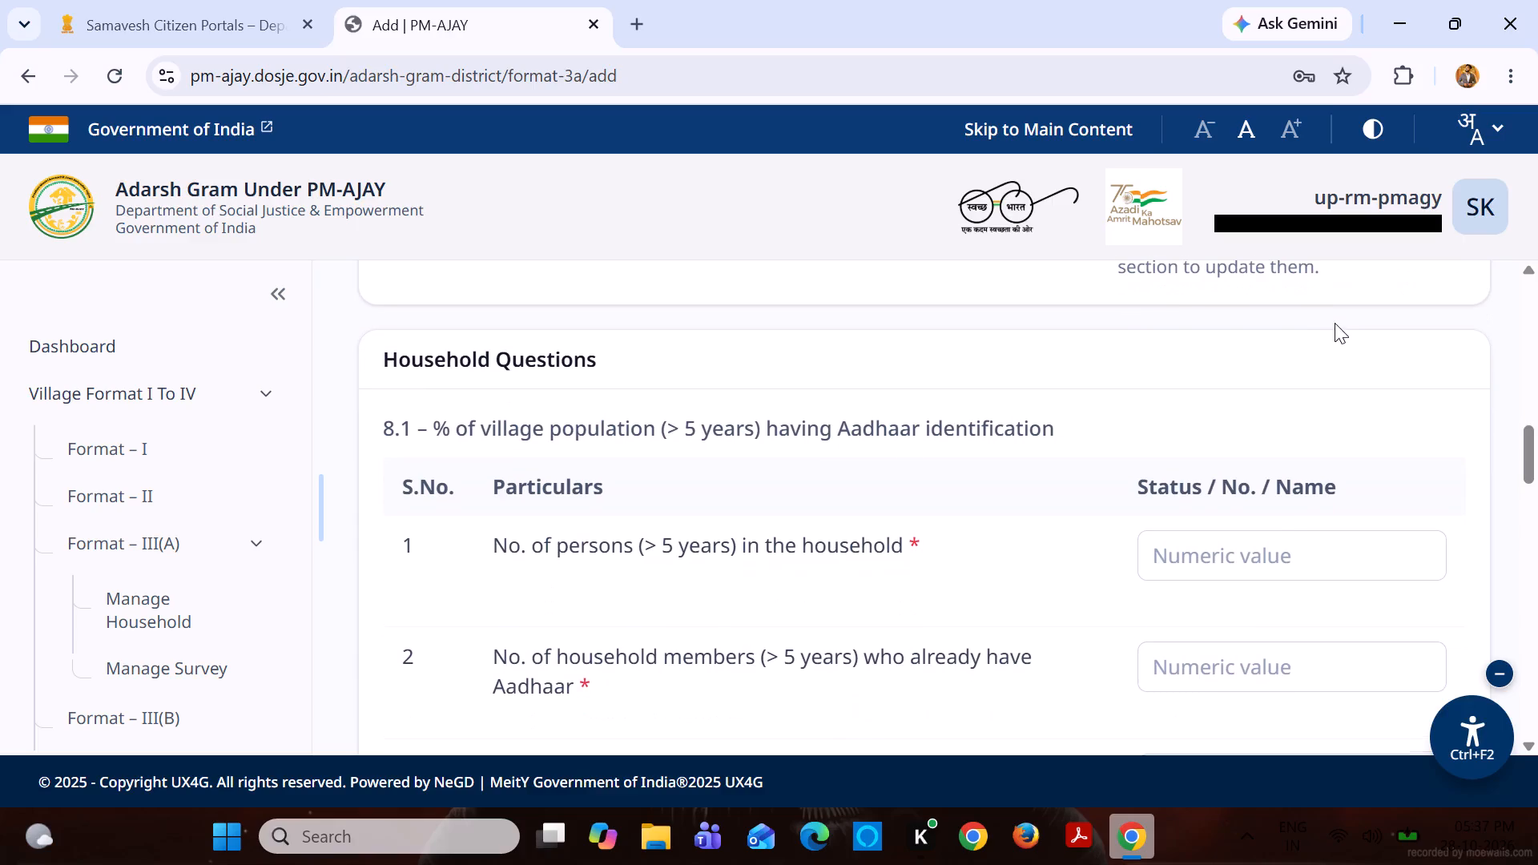
# Enter 5 persons above 5 years in the household and 5 members who already have Aadhaar (8.1).
pyautogui.moveTo(1259, 523); pyautogui.dragTo(1245, 556)
pyautogui.click(1245, 556)
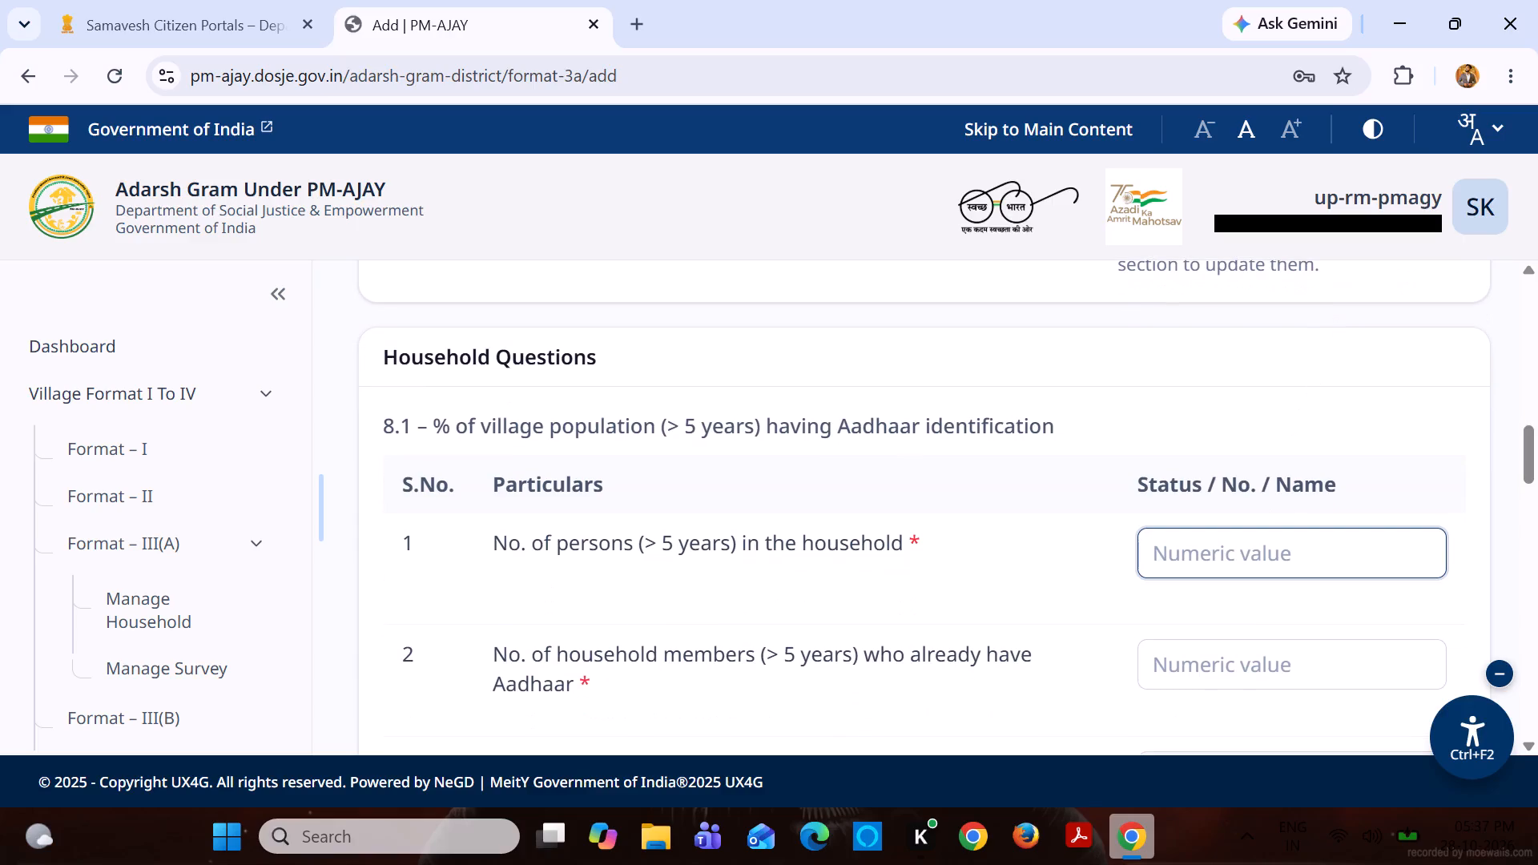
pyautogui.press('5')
pyautogui.click(1200, 674)
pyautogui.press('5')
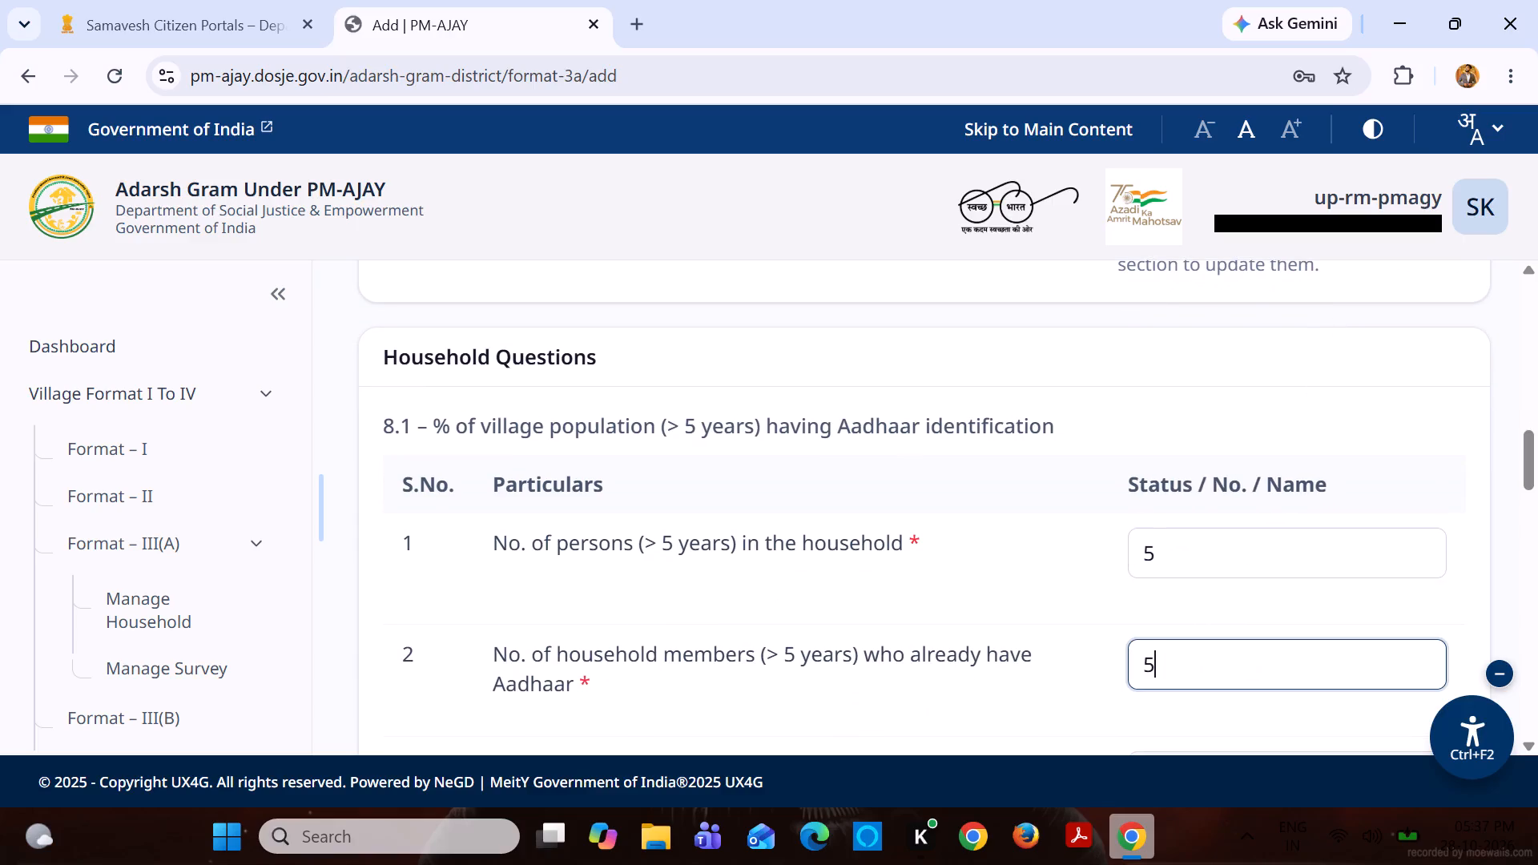
# Enter 4 members above 18 eligible for a bank/post office account and 4 who have an account (8.2).
pyautogui.scroll(-5, 1200, 674)
pyautogui.scroll(-2, 1282, 516)
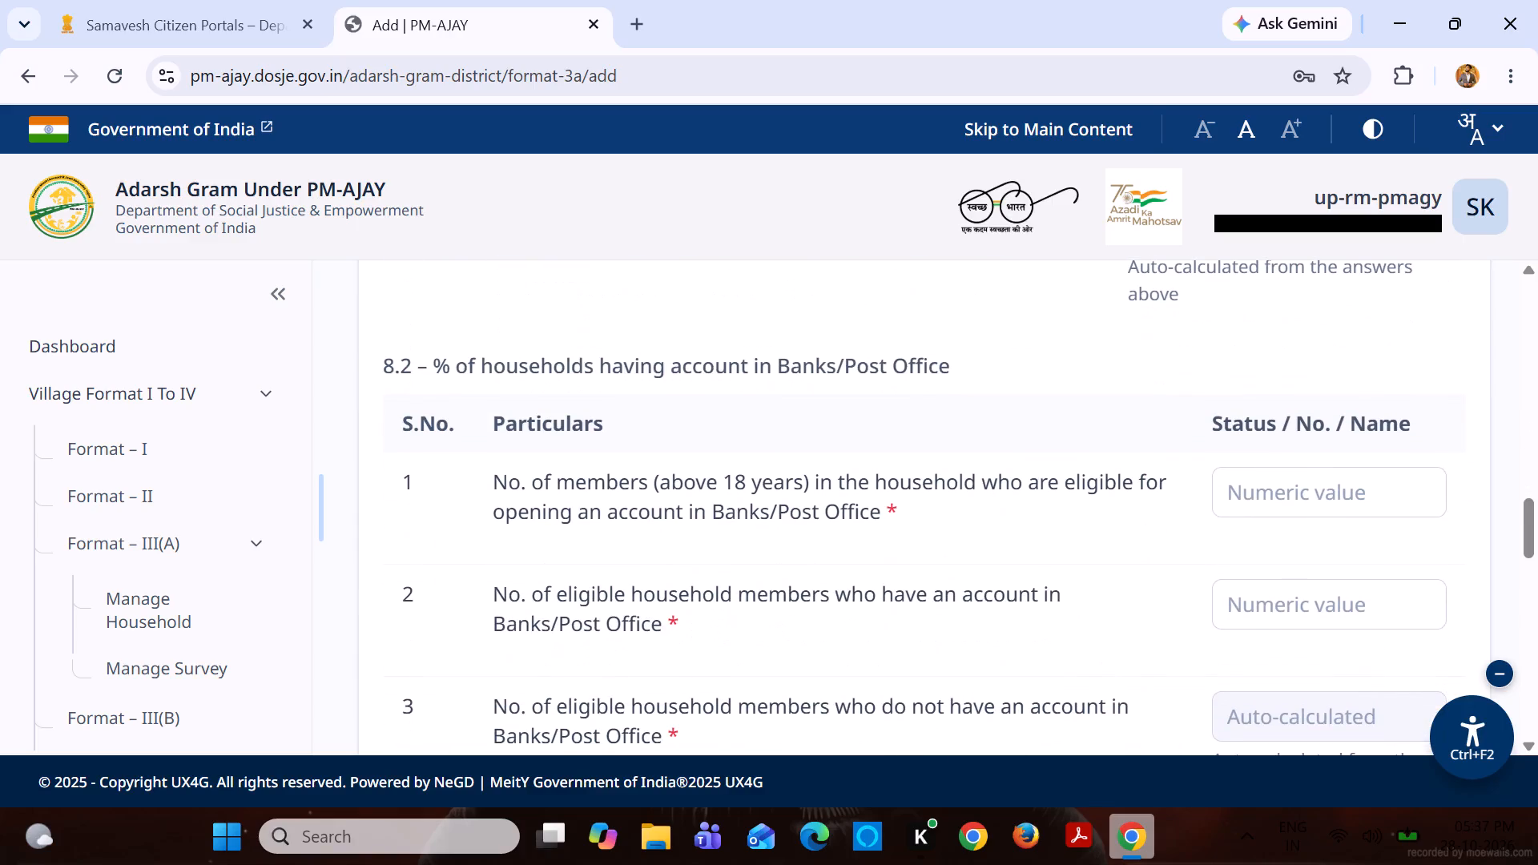
pyautogui.click(1285, 488)
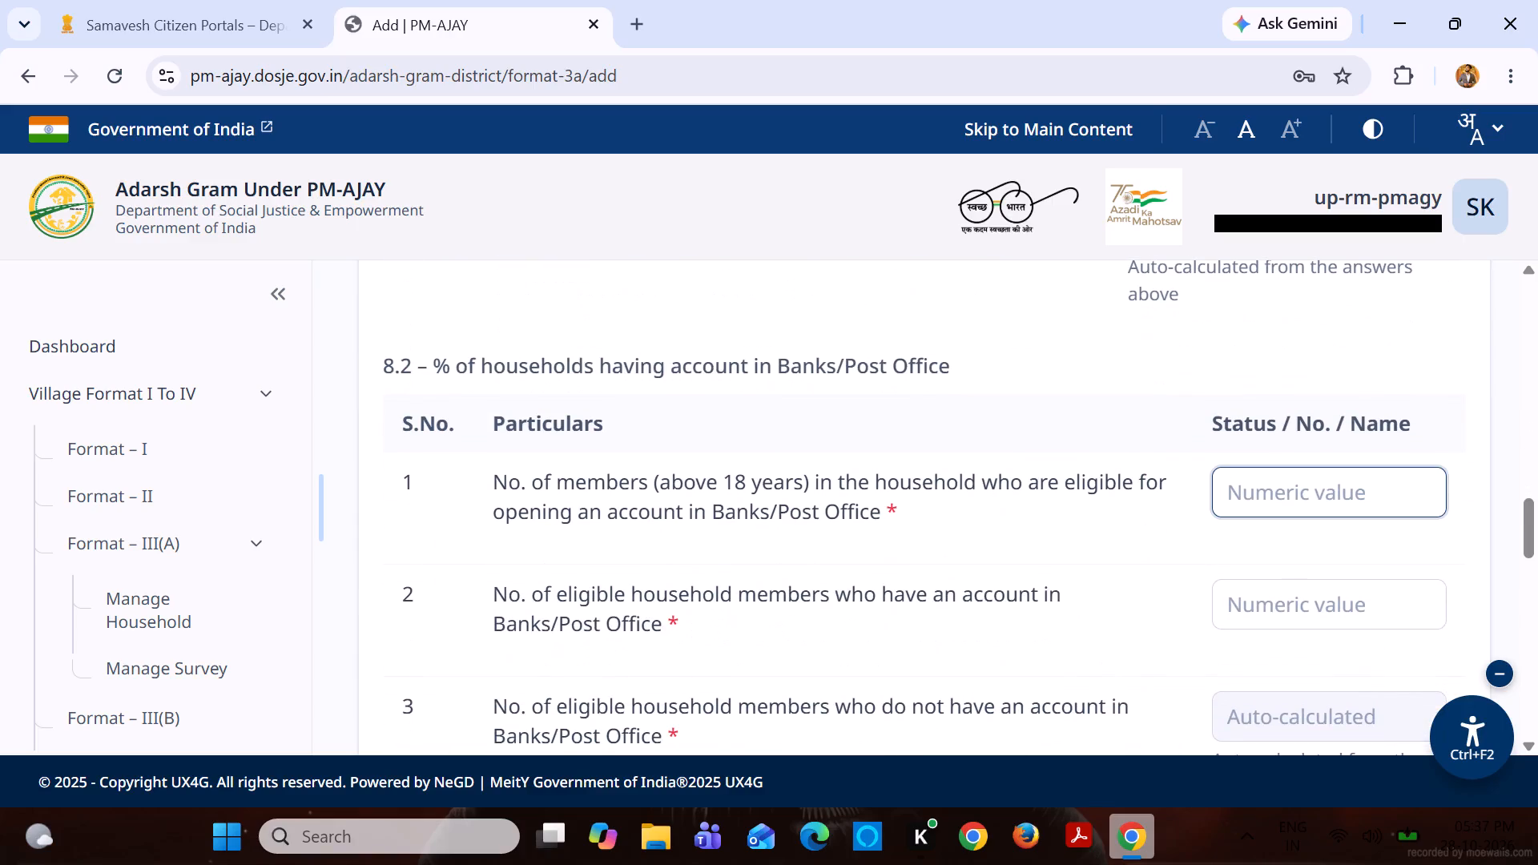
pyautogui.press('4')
pyautogui.click(1258, 592)
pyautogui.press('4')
pyautogui.scroll(-2, 1258, 592)
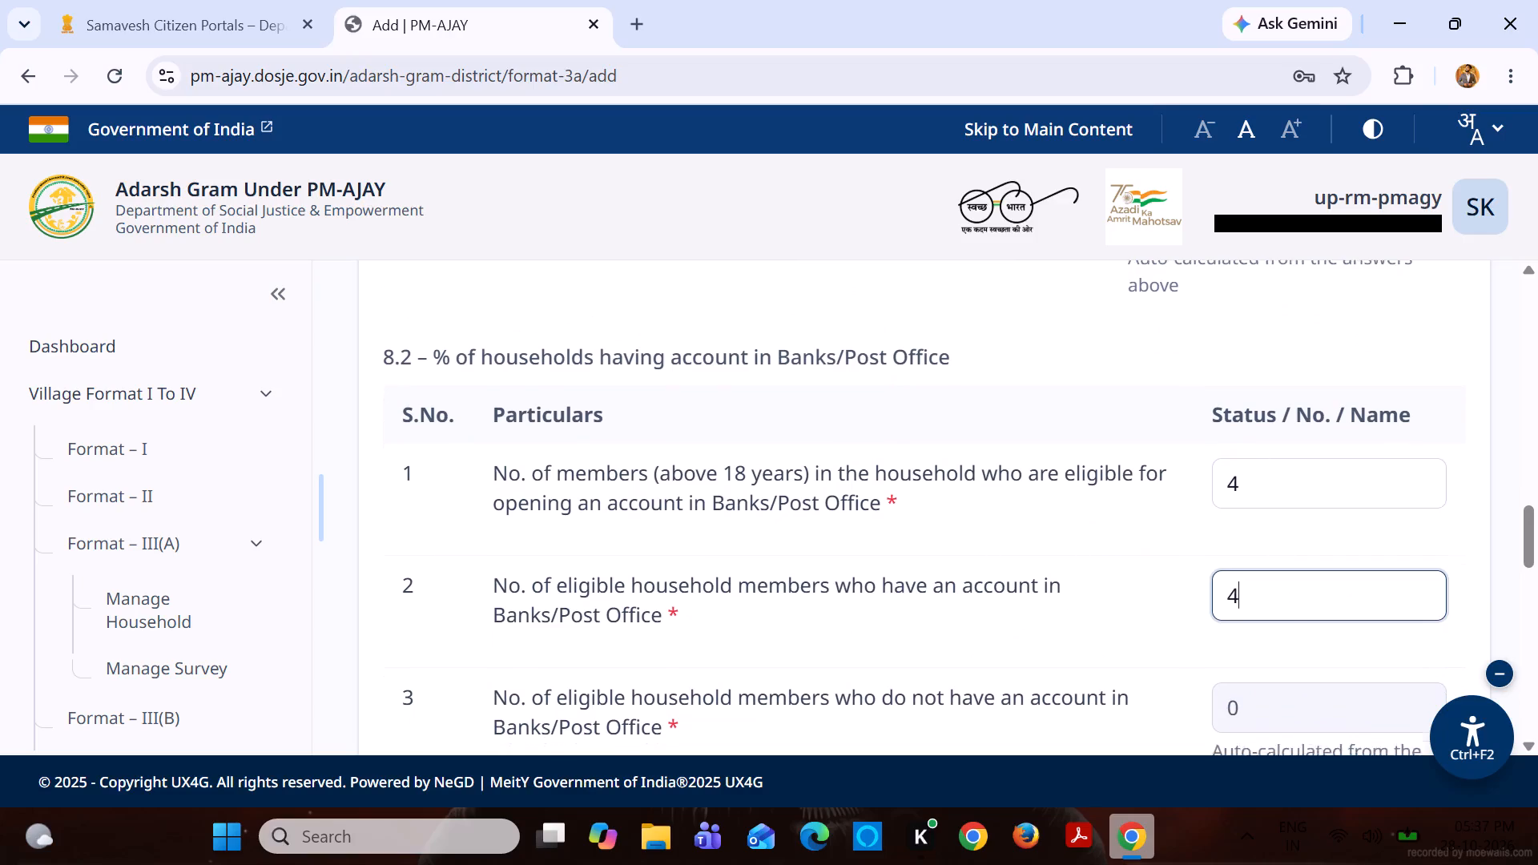
# Enter 0 persons eligible for PMSBY coverage (8.3) and 0 members eligible for PMJJBY (8.4), and submit domain 8.
pyautogui.scroll(-3, 1245, 457)
pyautogui.click(1351, 658)
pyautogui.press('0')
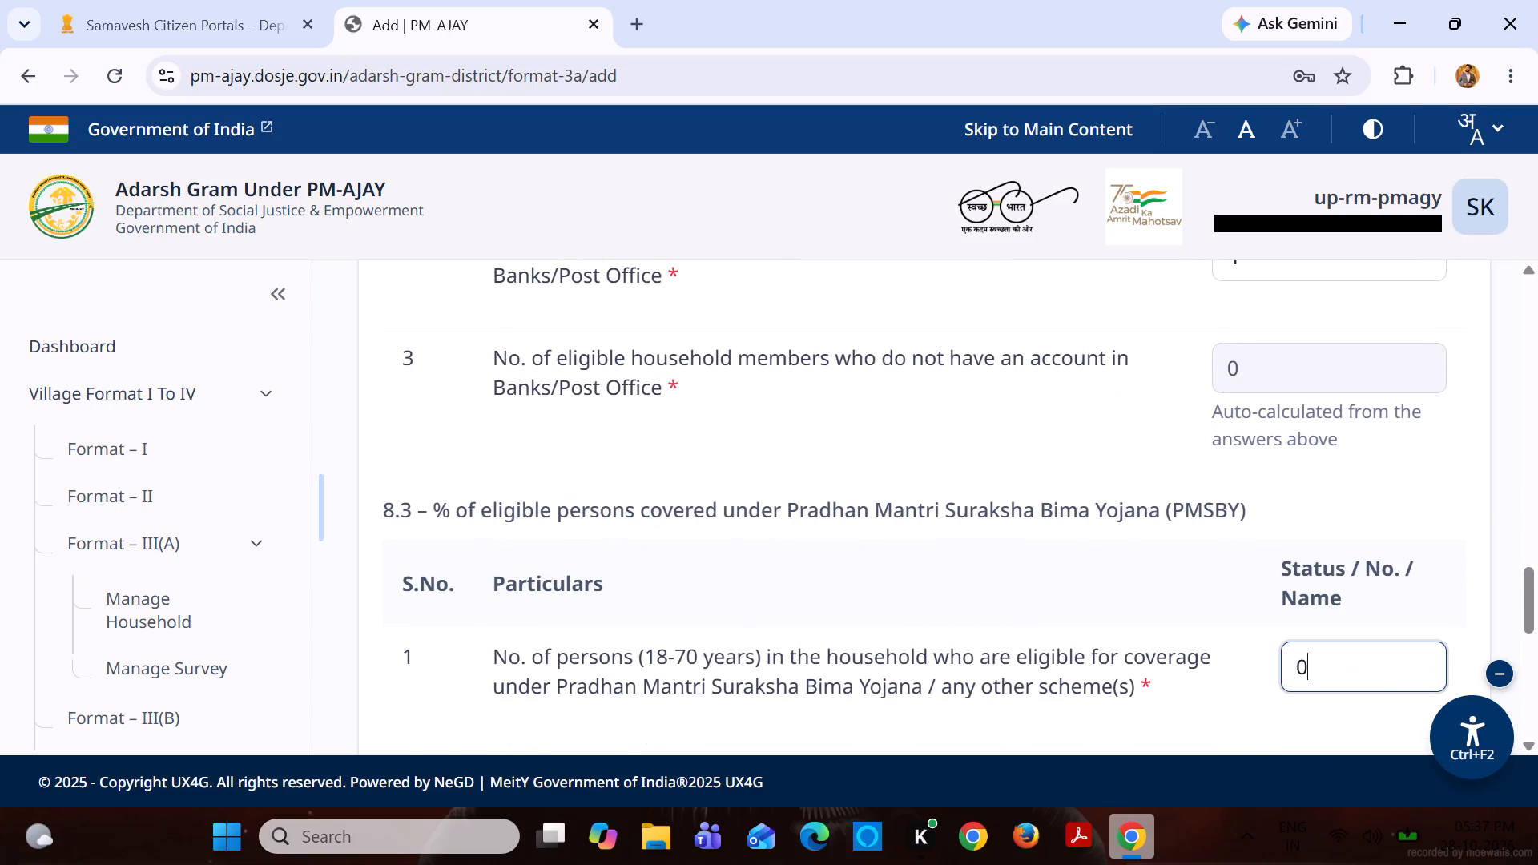
pyautogui.scroll(-6, 1351, 658)
pyautogui.click(1344, 537)
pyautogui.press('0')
pyautogui.scroll(-4, 1344, 537)
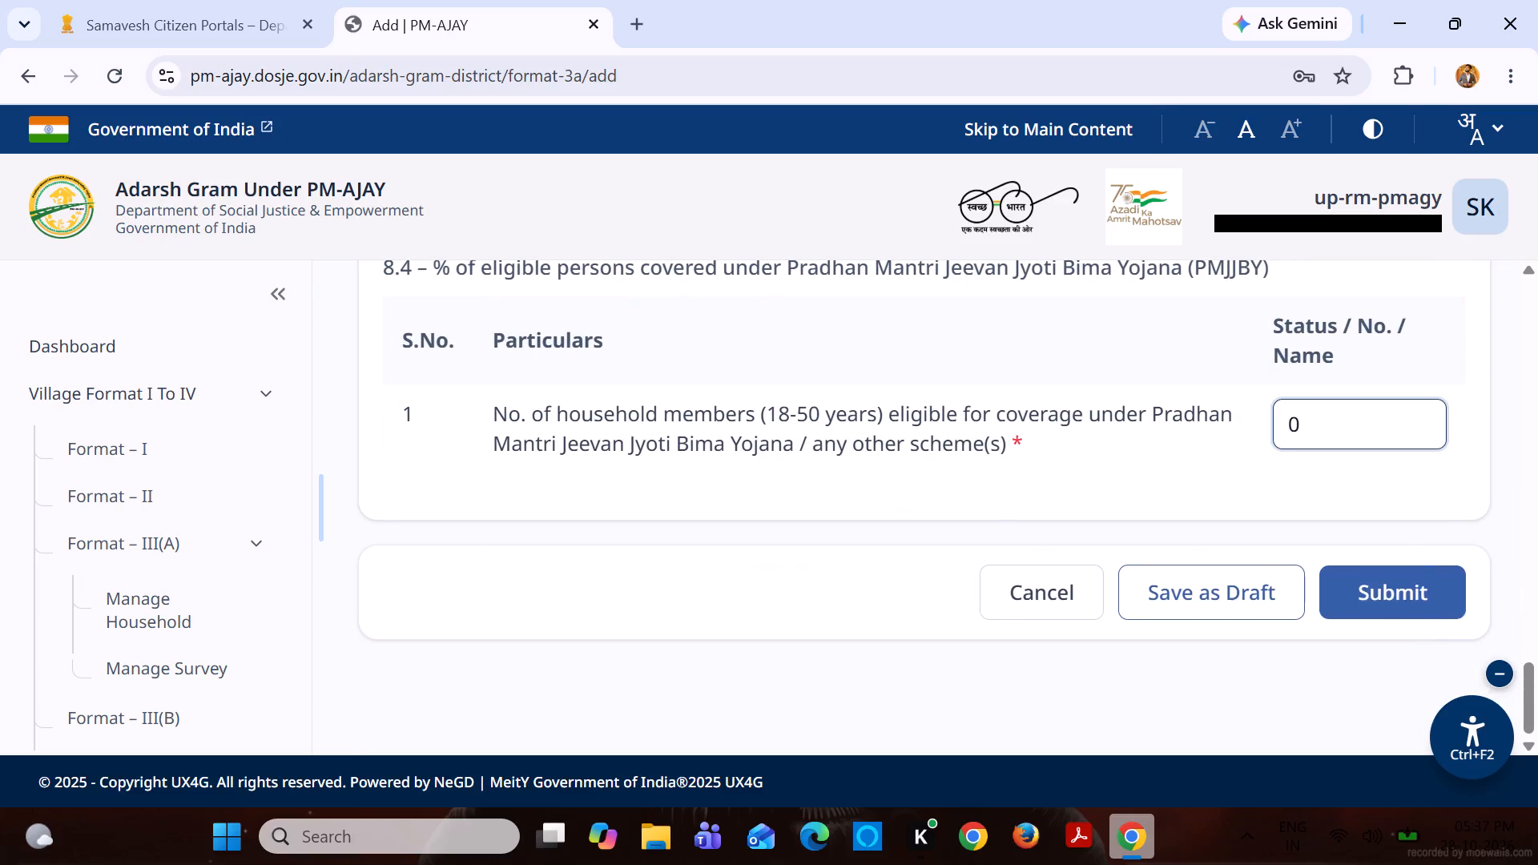
pyautogui.click(1407, 585)
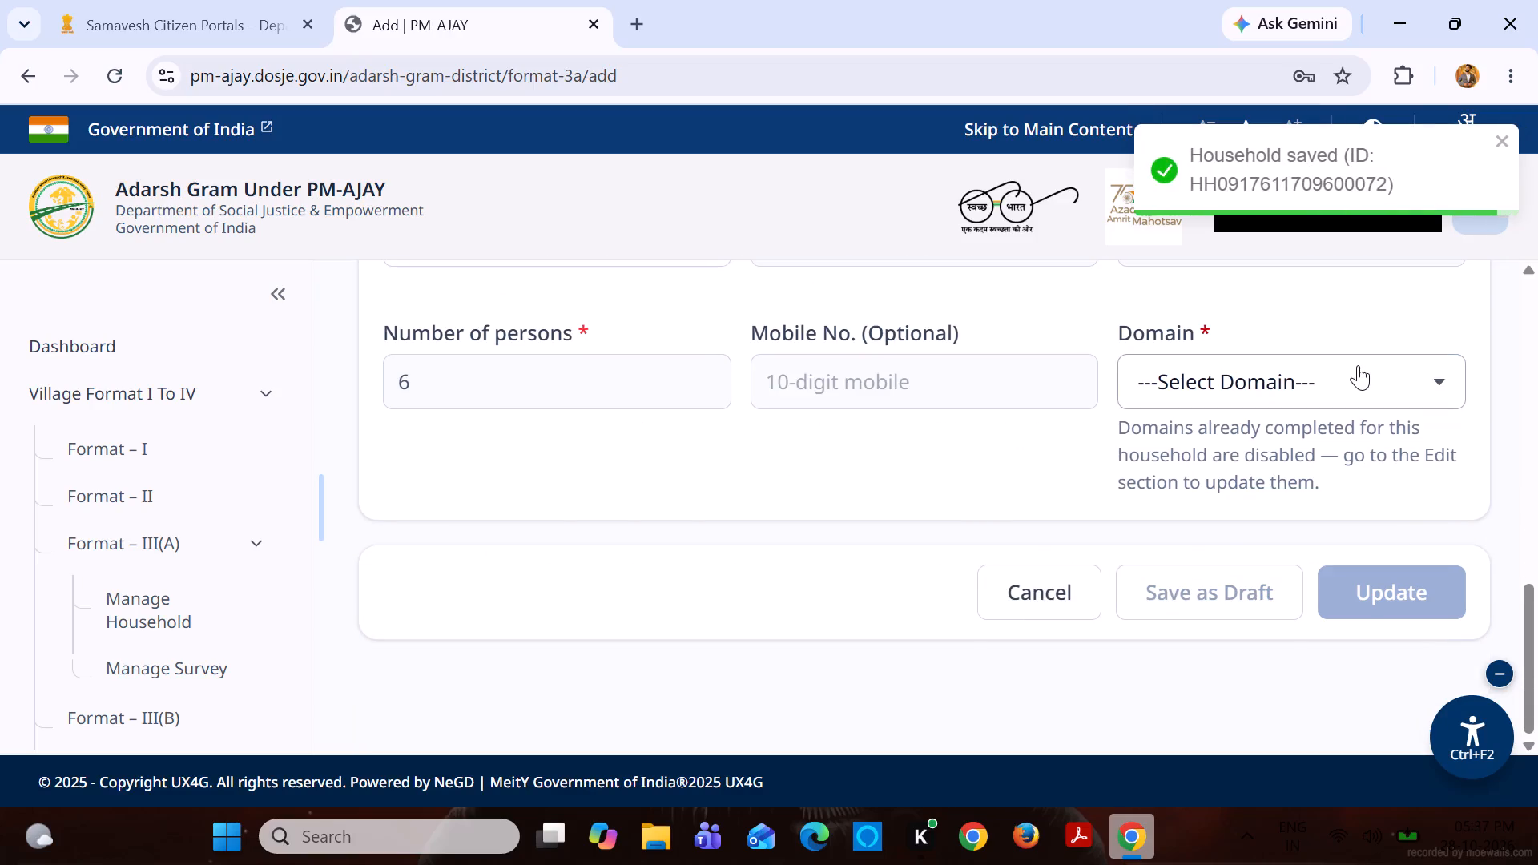
# Choose domain 9 – Digitization, enter 0 members eligible for PMGDISHA training (9.3), and submit it.
pyautogui.click(1358, 365)
pyautogui.scroll(-9, 1317, 584)
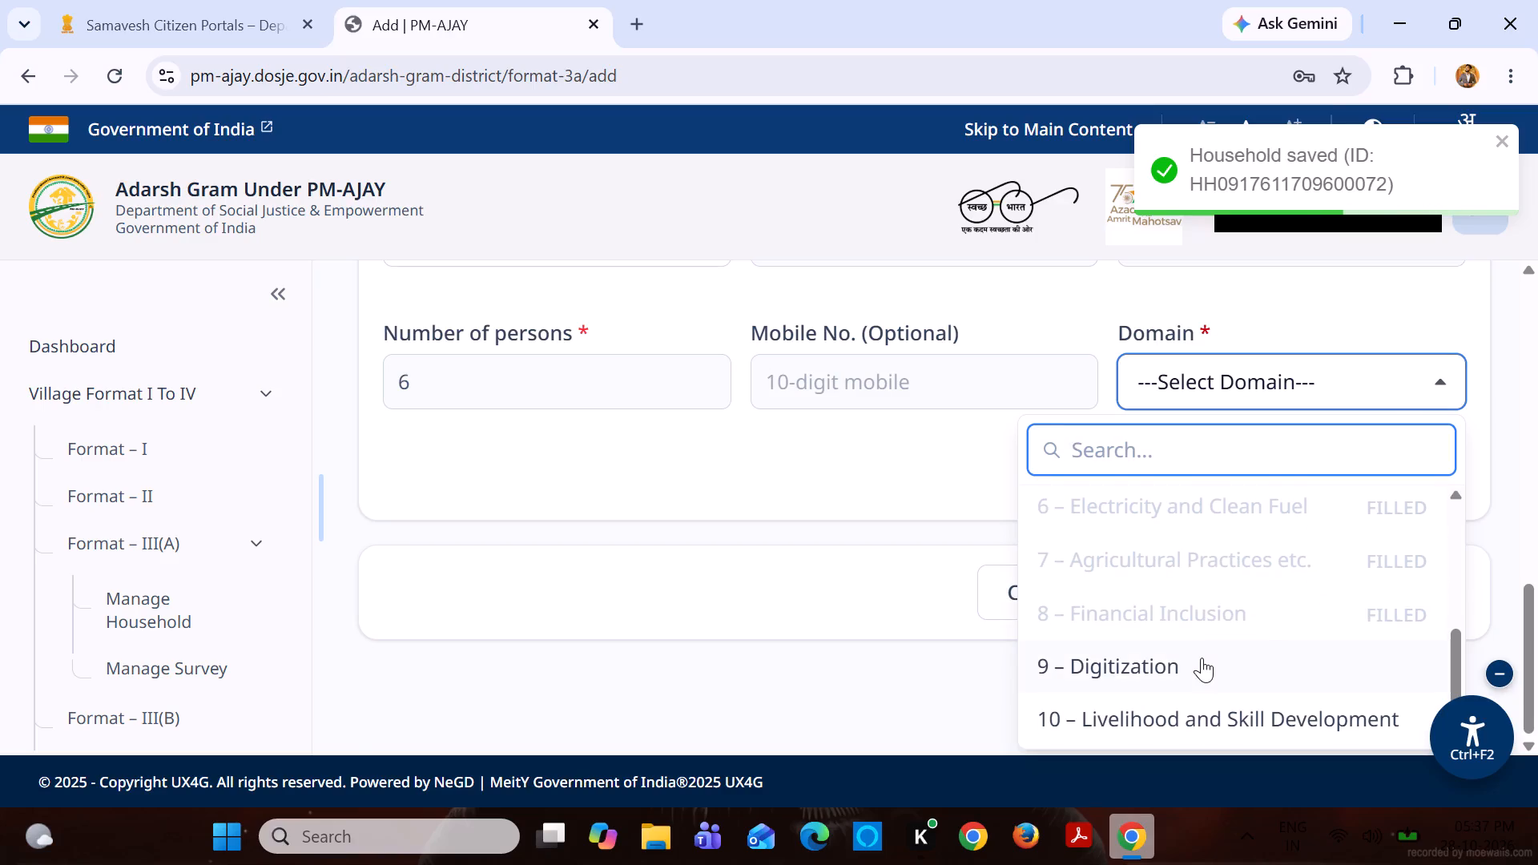
pyautogui.click(1202, 658)
pyautogui.scroll(-3, 1202, 658)
pyautogui.click(1344, 508)
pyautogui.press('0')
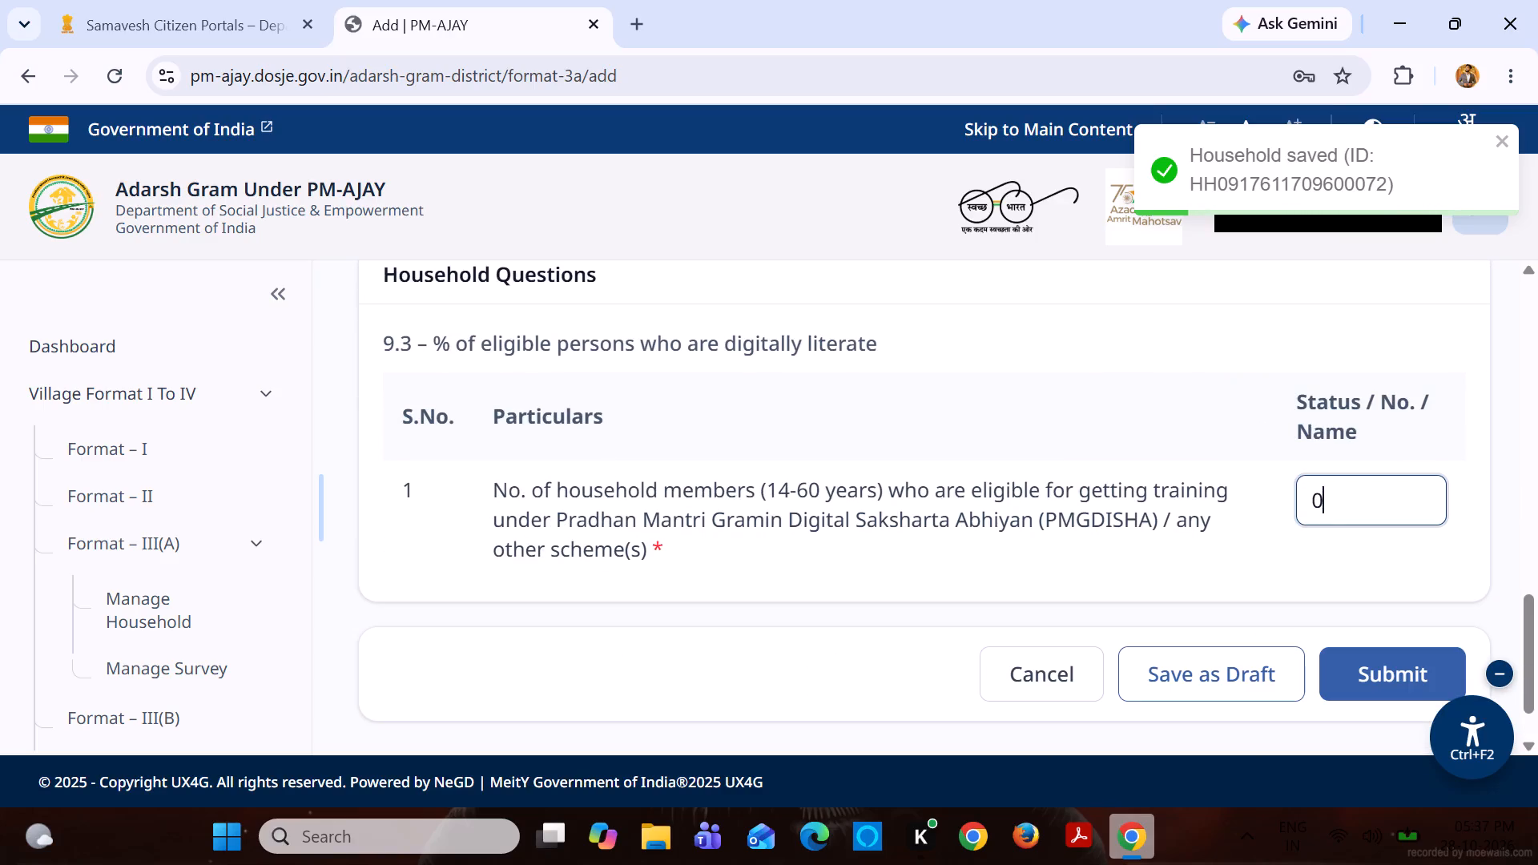
pyautogui.click(1396, 681)
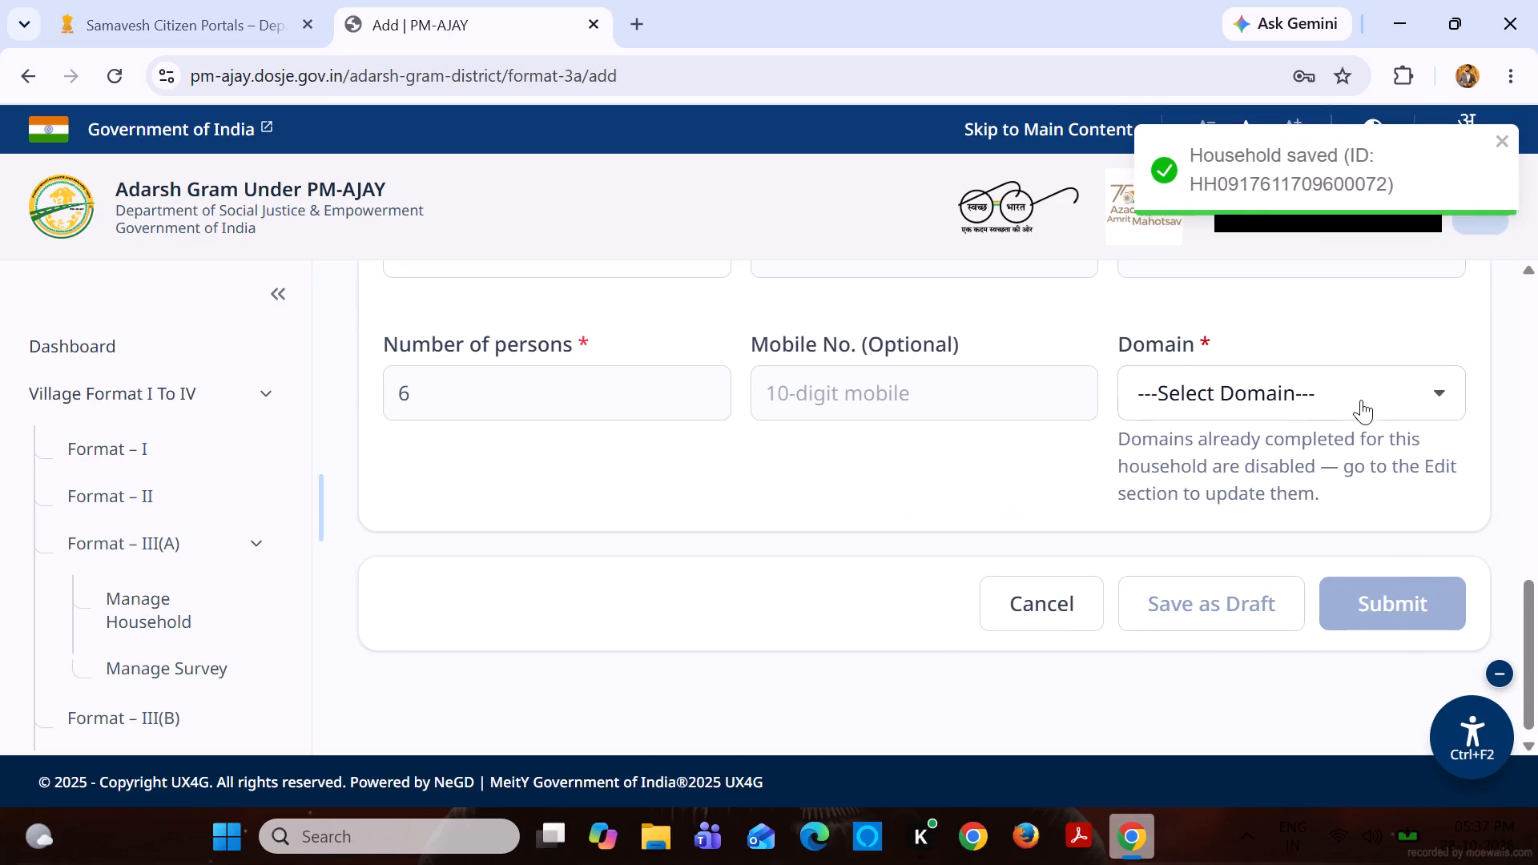
# Choose domain 10 – Livelihood and Skill Development and enter 0 youth eligible for skill training (10.1) and 0 for bank linked loans (10.2).
pyautogui.click(1361, 394)
pyautogui.scroll(-8, 1304, 541)
pyautogui.click(1216, 718)
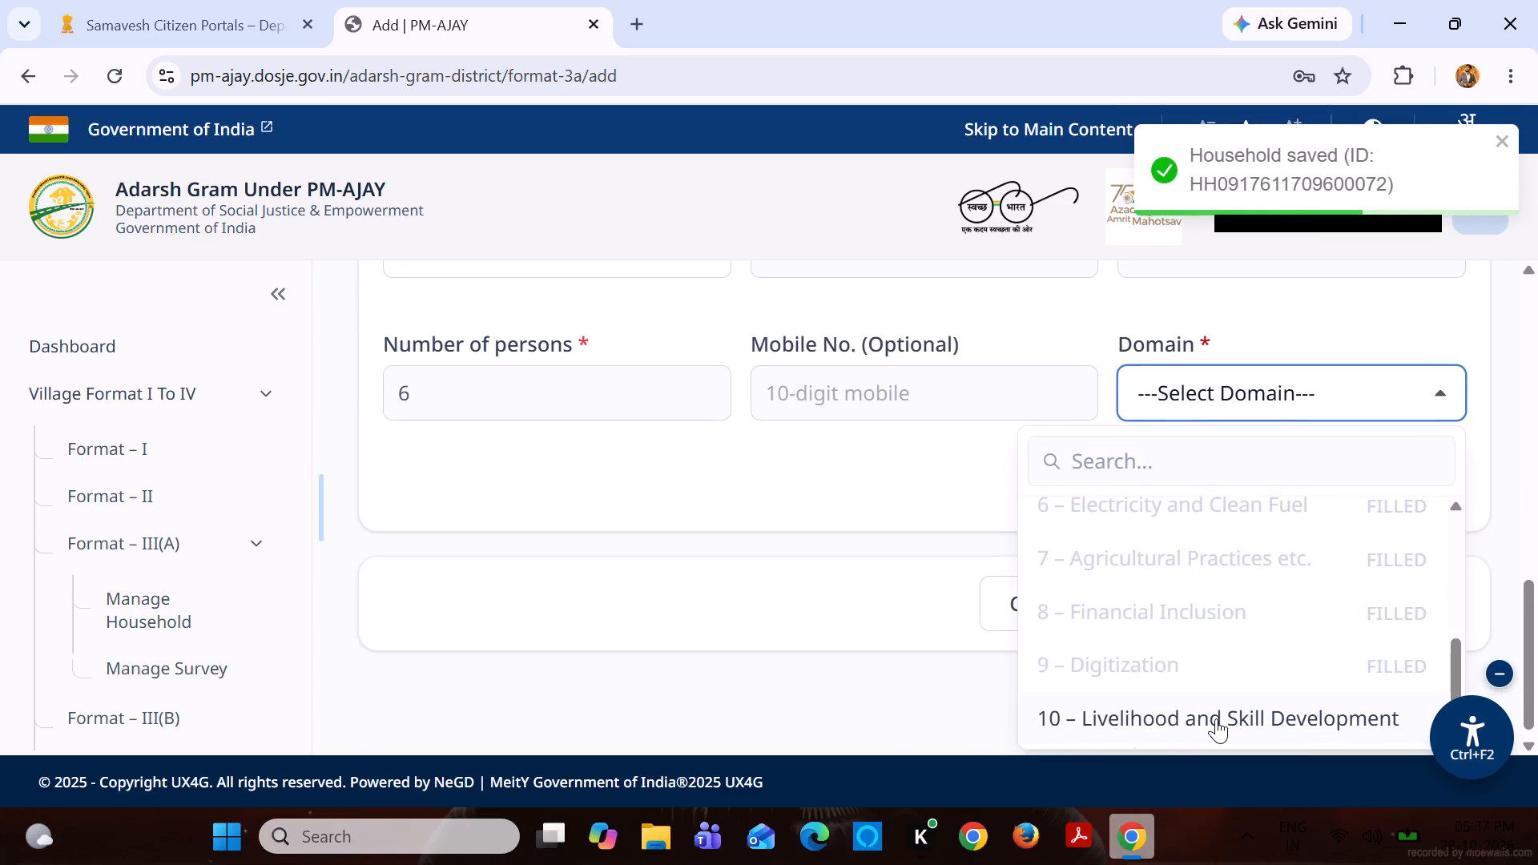
pyautogui.scroll(-3, 1227, 609)
pyautogui.click(1252, 529)
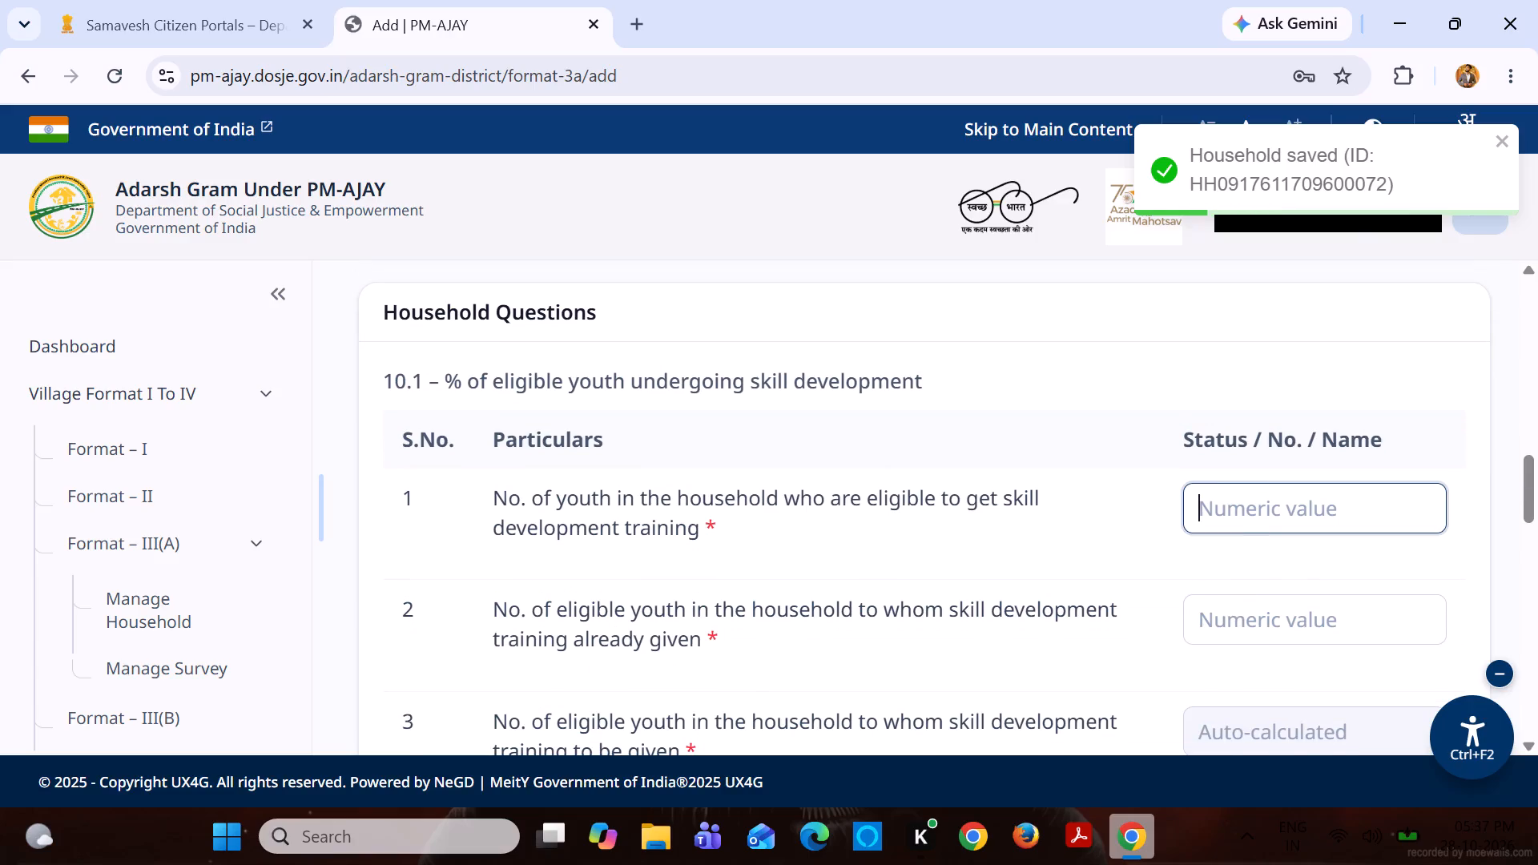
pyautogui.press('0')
pyautogui.scroll(-4, 1252, 529)
pyautogui.click(1315, 417)
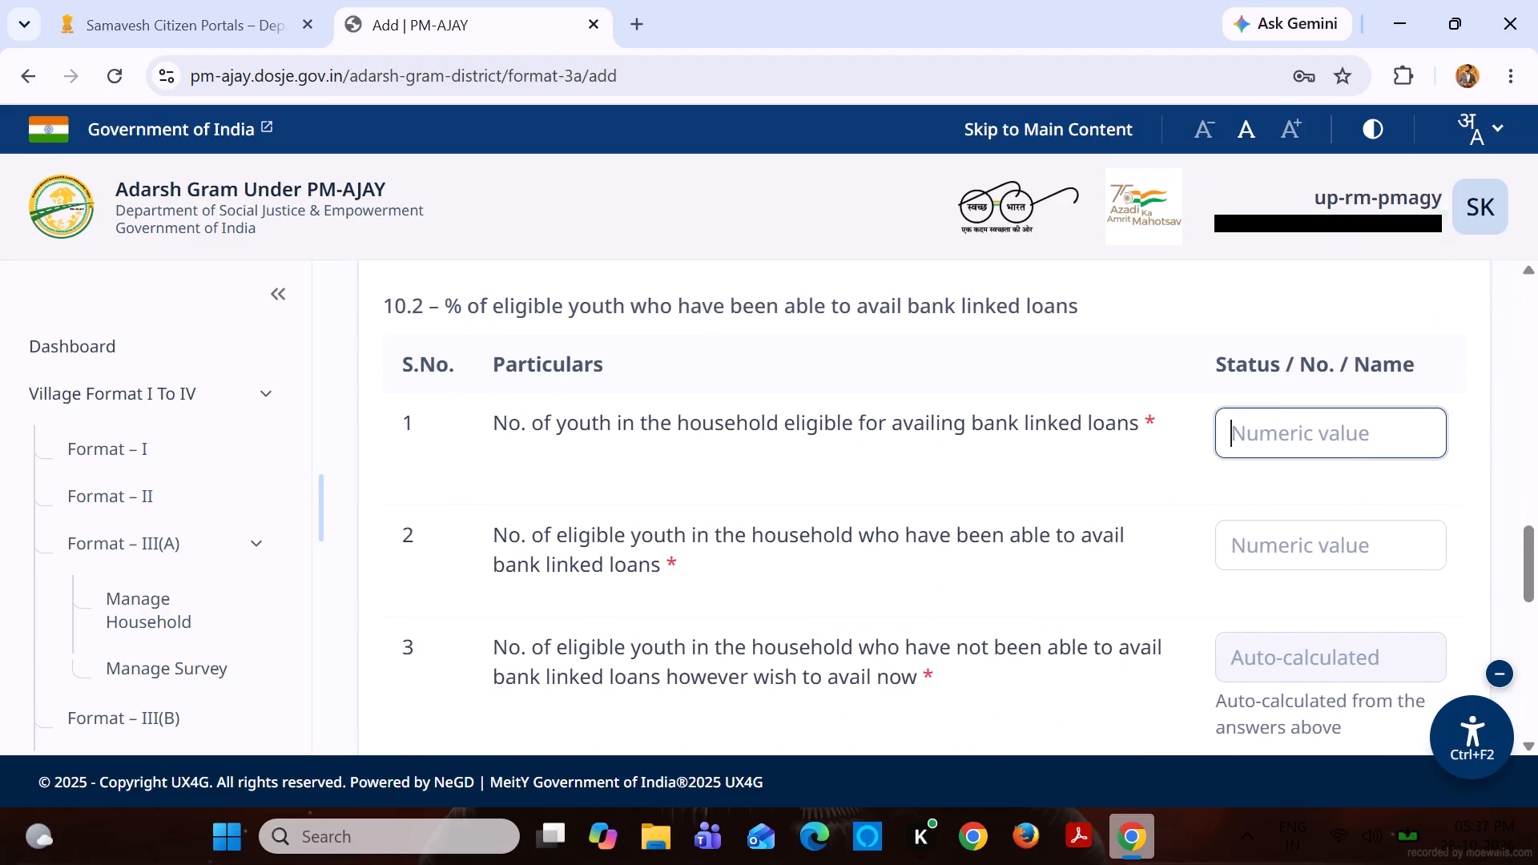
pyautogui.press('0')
# Answer Yes to a household member belonging to a self-help group (10.3) and submit domain 10.
pyautogui.click(1305, 671)
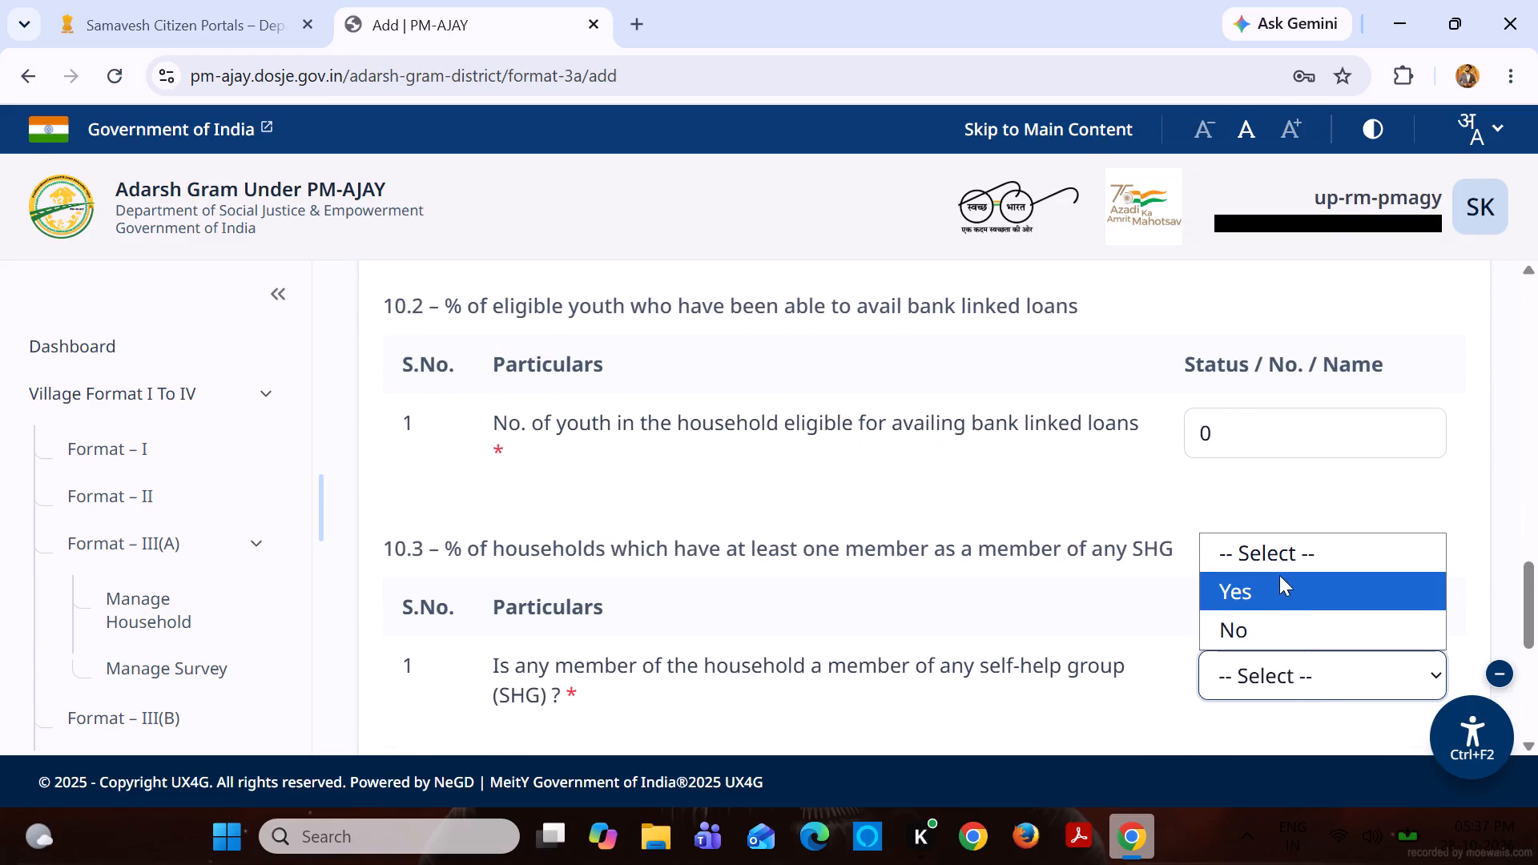
pyautogui.click(1279, 575)
pyautogui.scroll(-4, 1279, 575)
pyautogui.click(1422, 570)
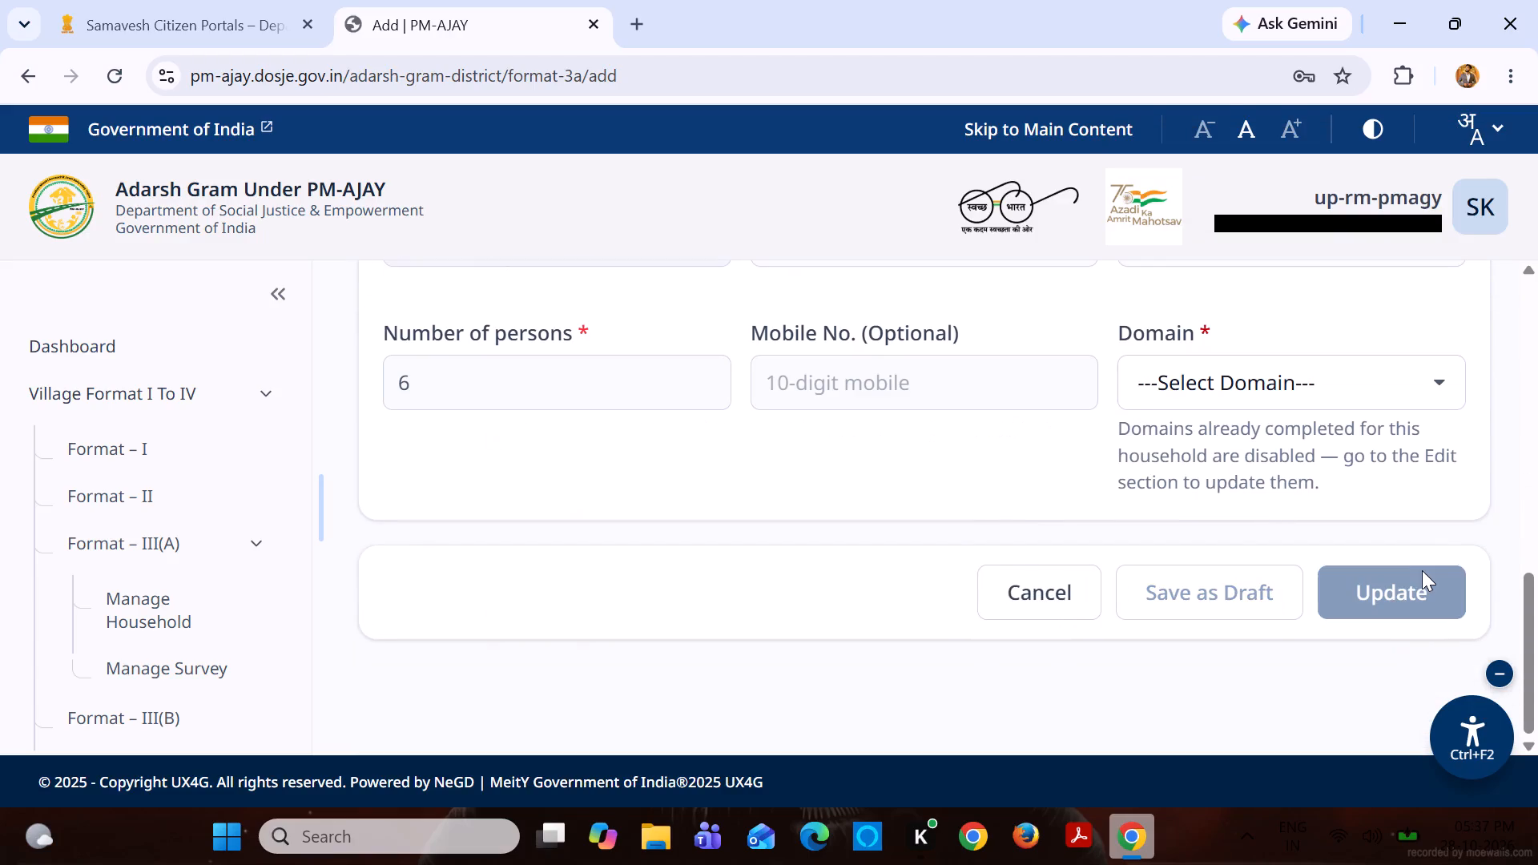
# Open the Format III(A) household management page.
pyautogui.click(223, 610)
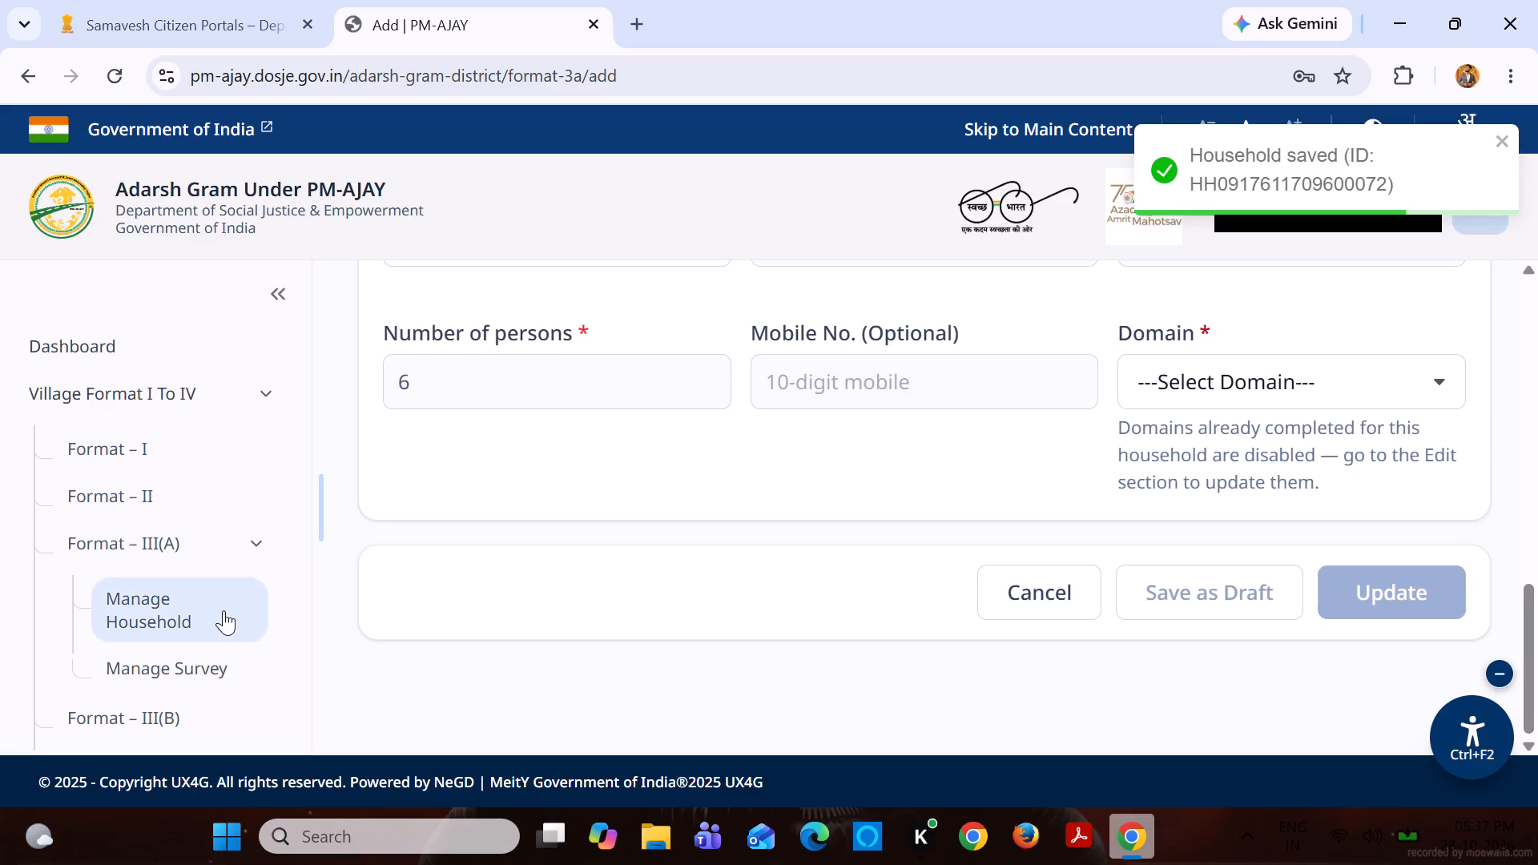